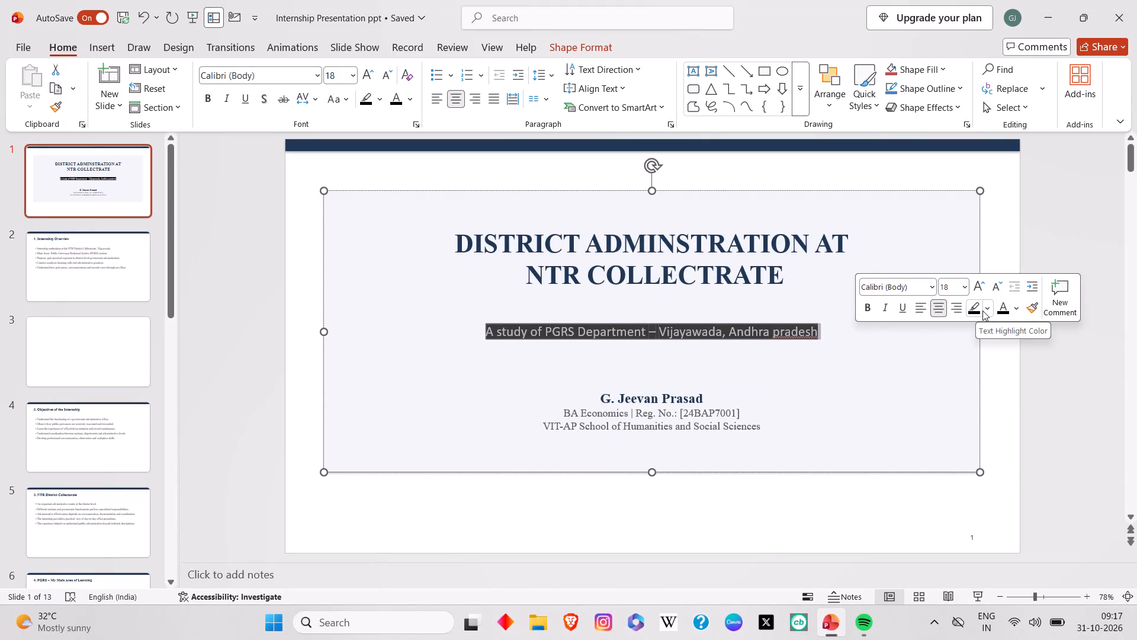
Change the highlight colour of the PGRS Department subtitle on the title slide to light grey.
left_click(982, 309)
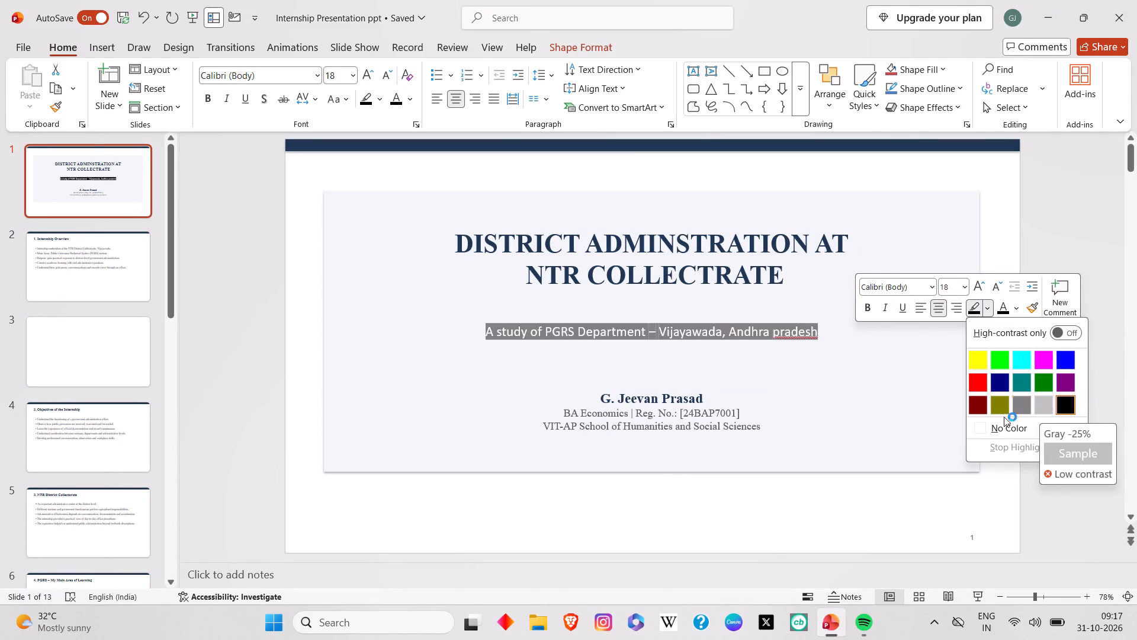
left_click(1042, 405)
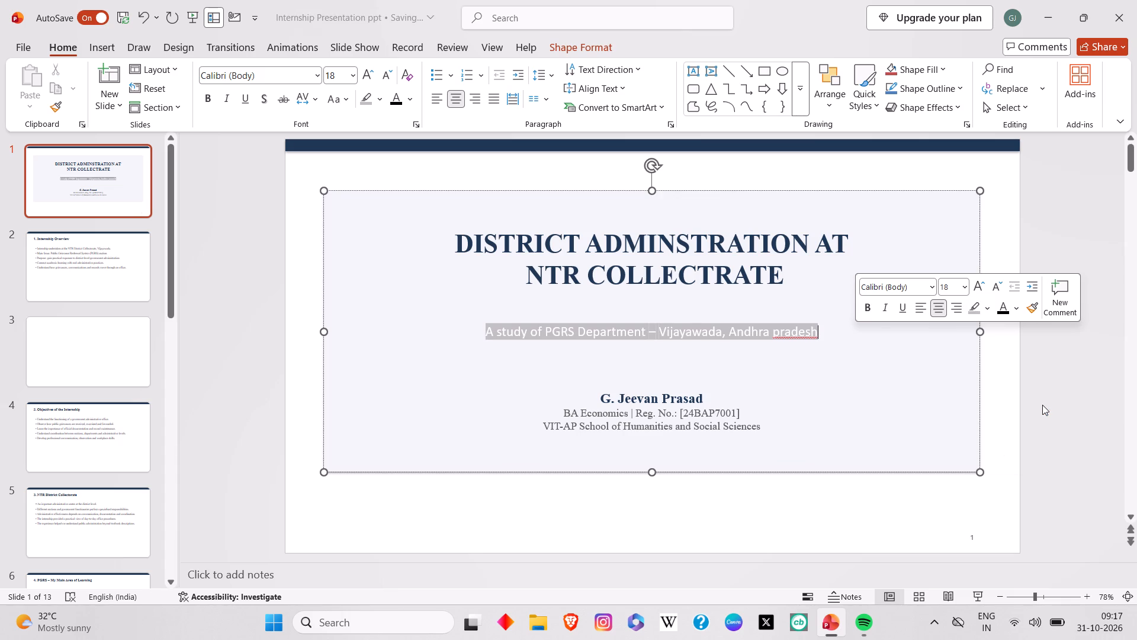
left_click(1042, 405)
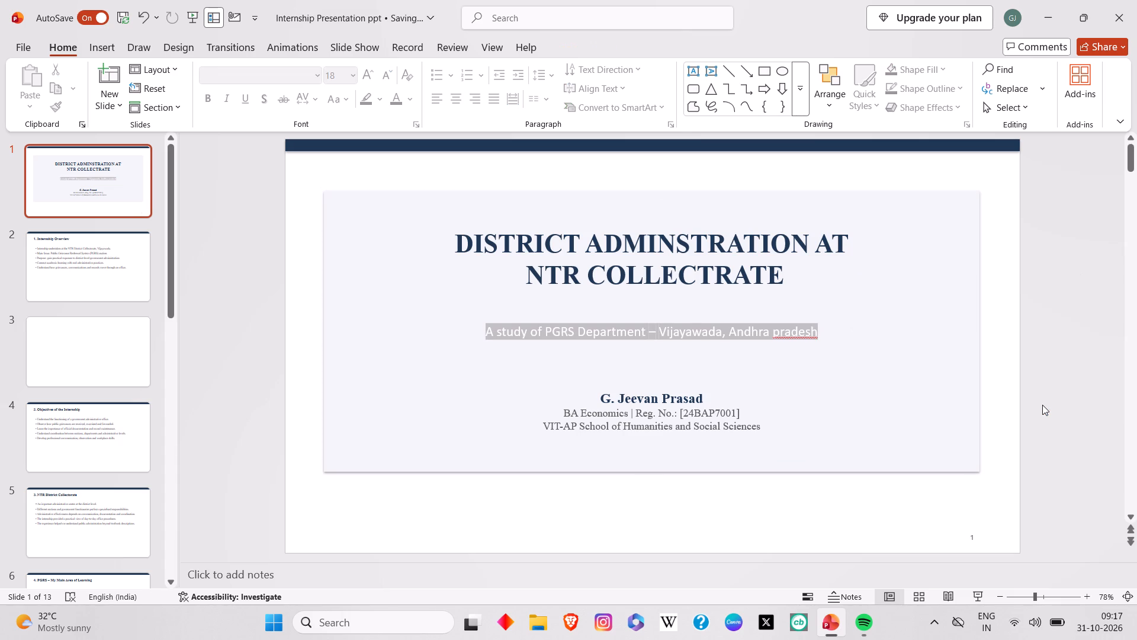
Capitalise the first letter of "pradesh" in the title slide's subtitle so it reads "Andhra Pradesh".
left_click(814, 333)
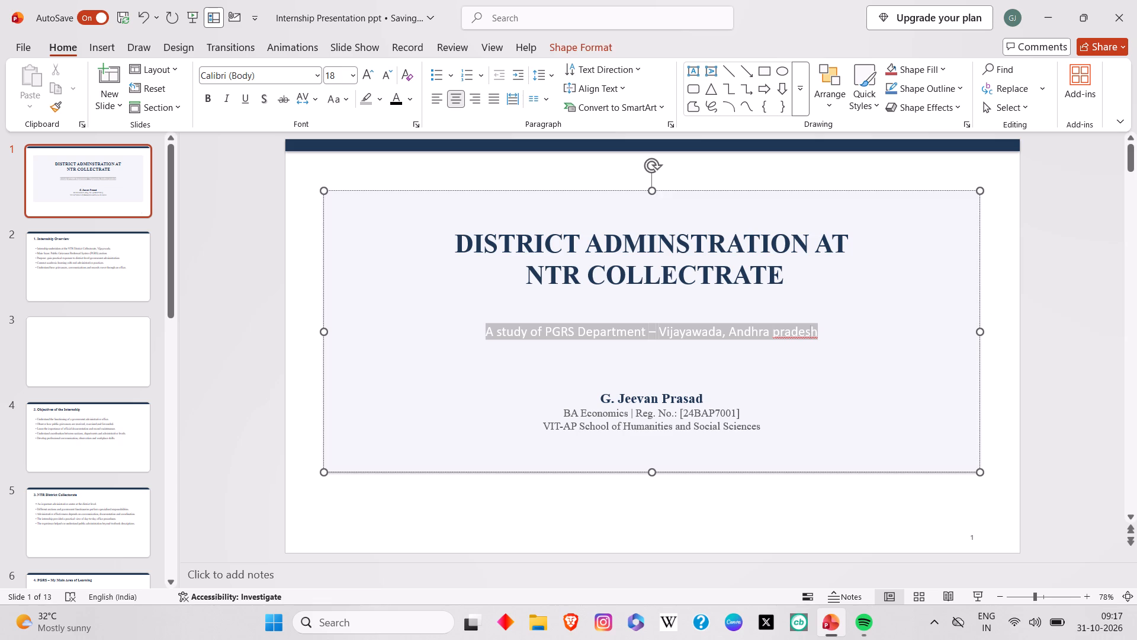
left_click(778, 331)
key("BackSpace")
key("p")
left_click(756, 498)
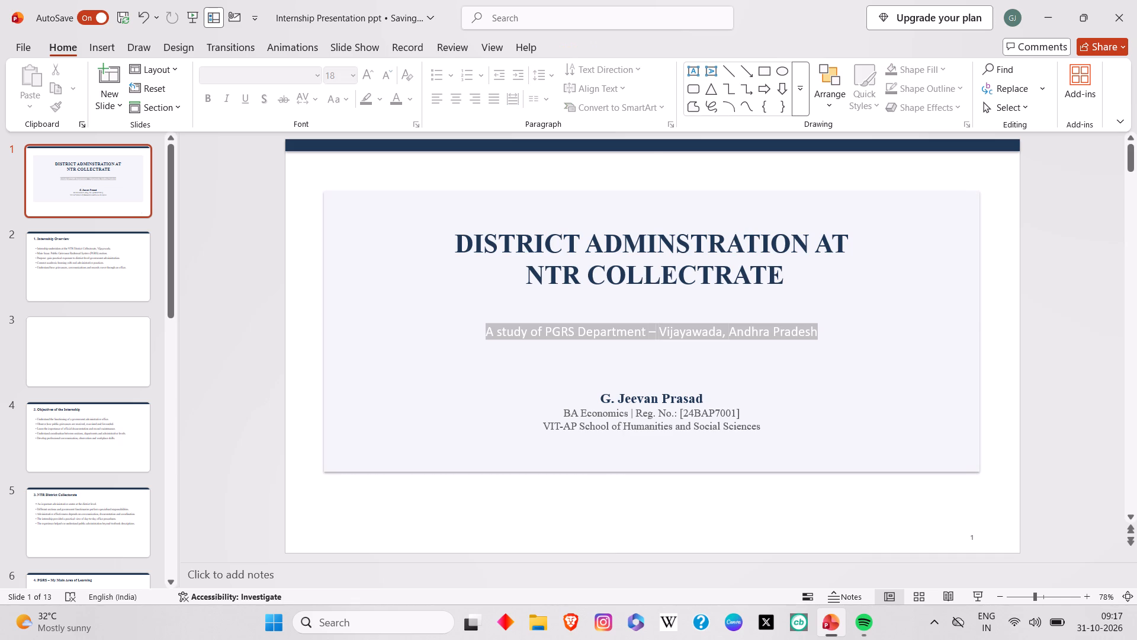
Set the font of the whole subtitle line on the title slide to Times New Roman.
left_click_drag(487, 330, 799, 332)
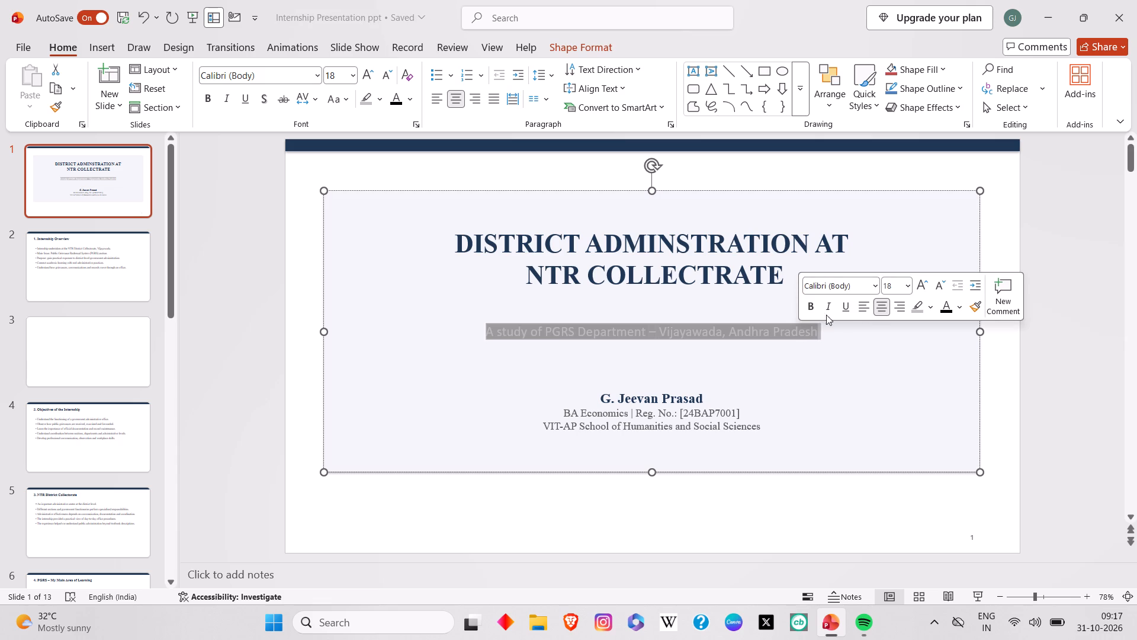
left_click(876, 283)
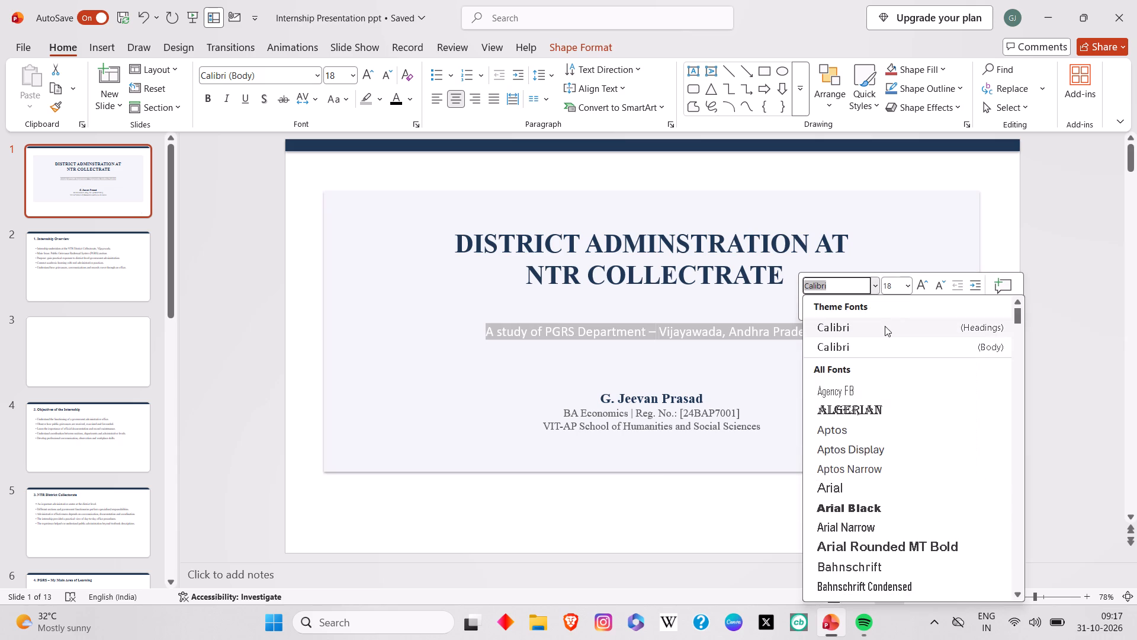
key("BackSpace")
key("t")
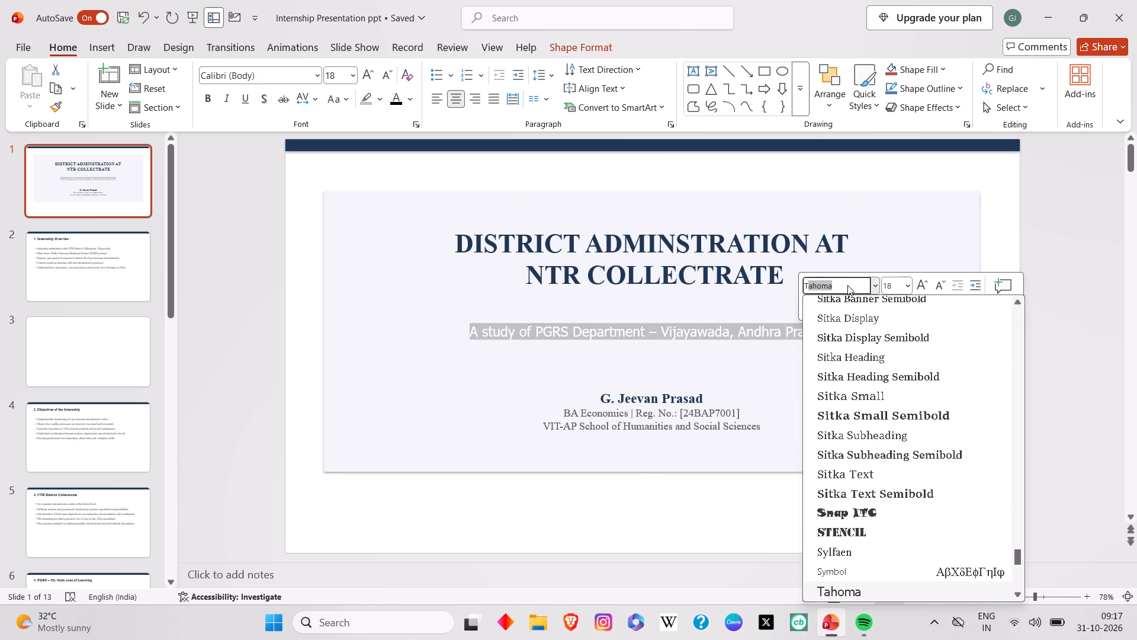
key("i")
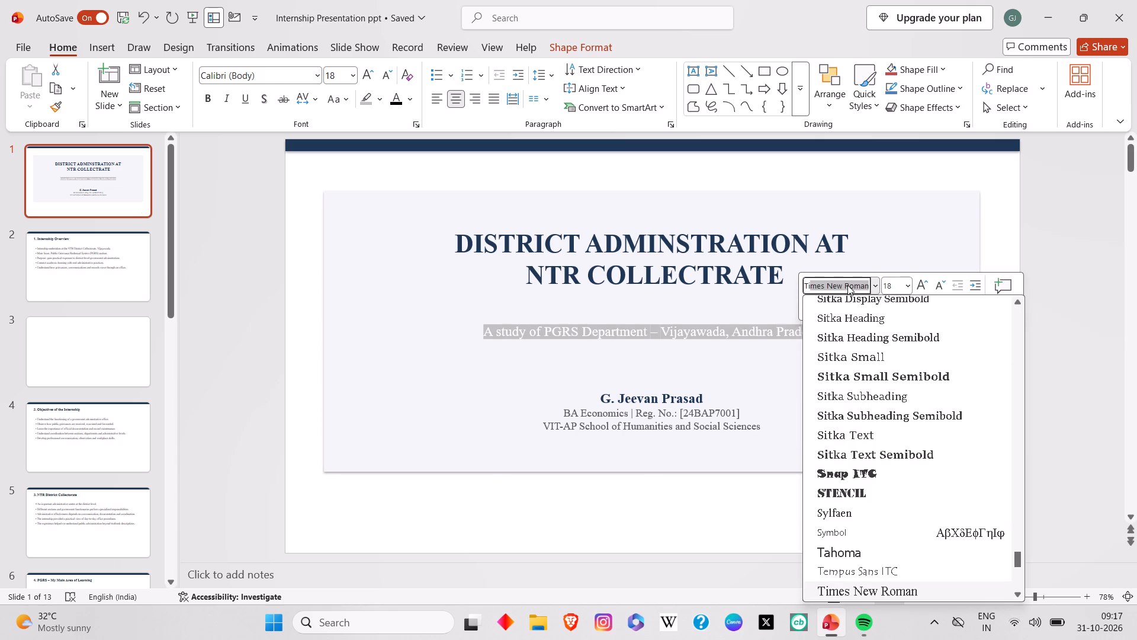
key("Return")
left_click(852, 478)
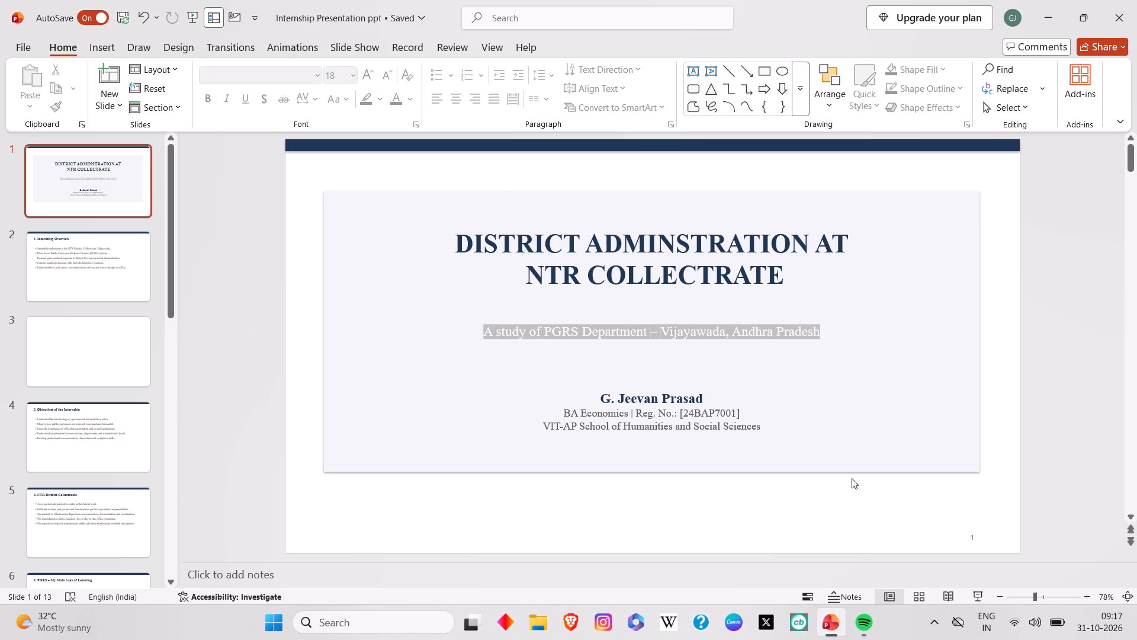
Replace the words "Internship Overview" in slide 2's heading with "INTRODUCTION" in all capitals.
left_click(104, 272)
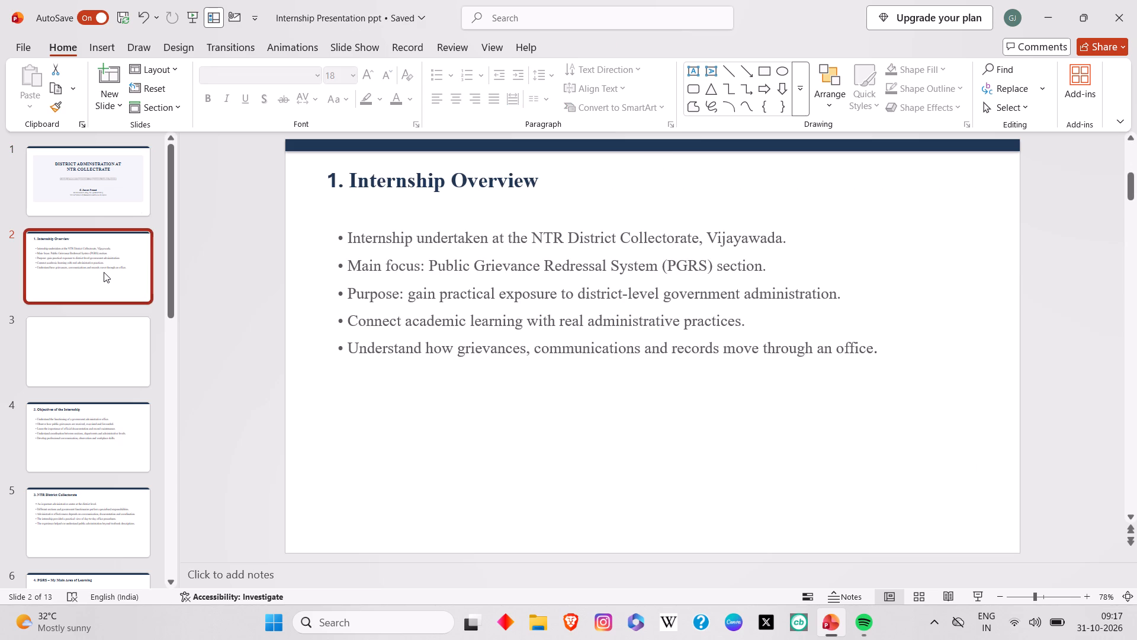
scroll(424, 332, "right", 3)
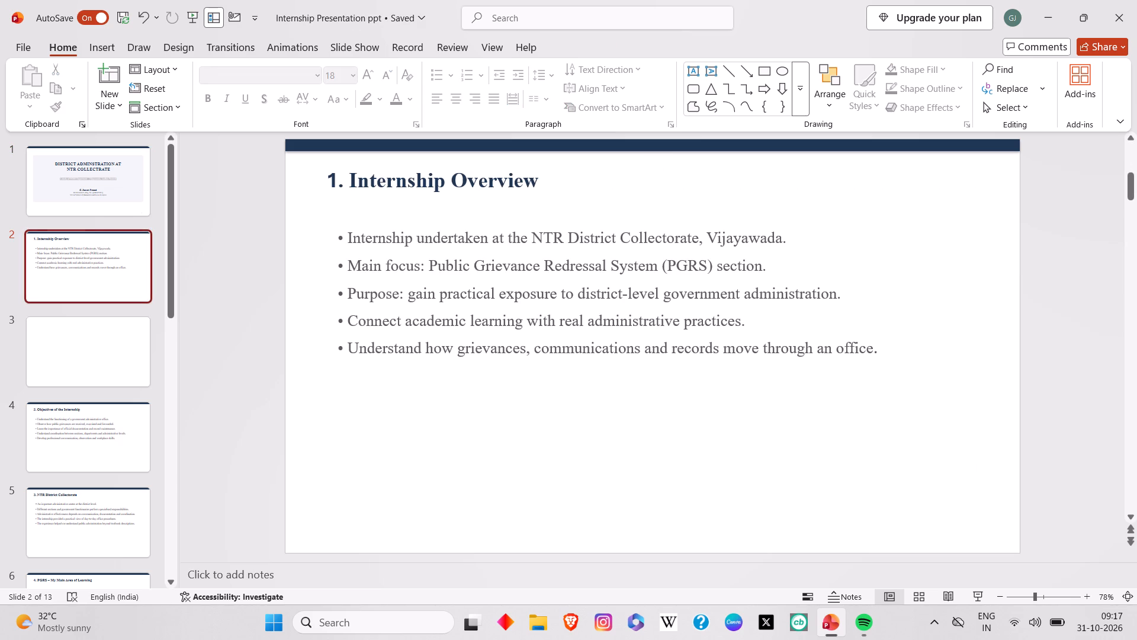
left_click(547, 175)
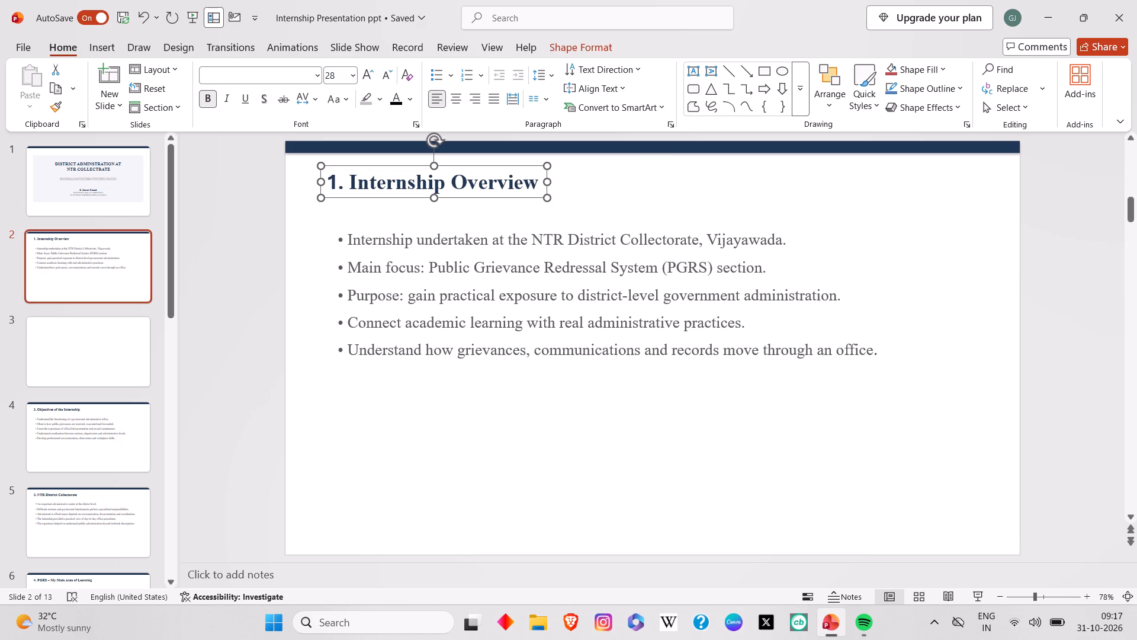
left_click(540, 181)
left_click(540, 181)
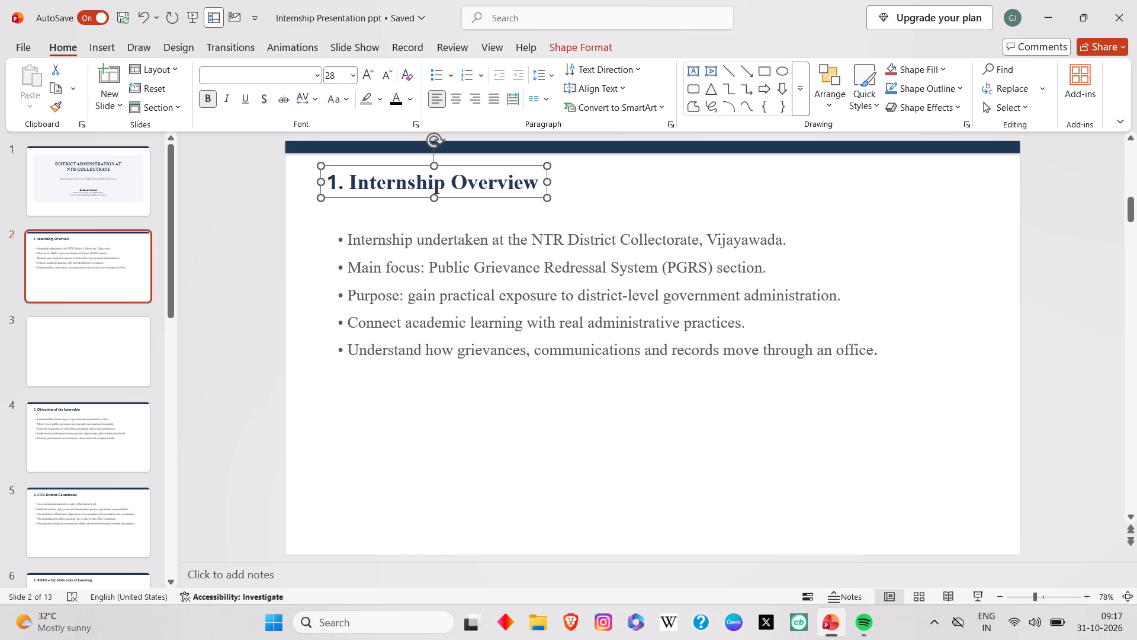
left_click(535, 180)
key("Delete")
key("BackSpace")
key("BackSpace")
key("BackSpace")
key("BackSpace")
key("BackSpace")
key("BackSpace")
key("BackSpace")
key("BackSpace")
key("BackSpace")
key("BackSpace")
key("BackSpace")
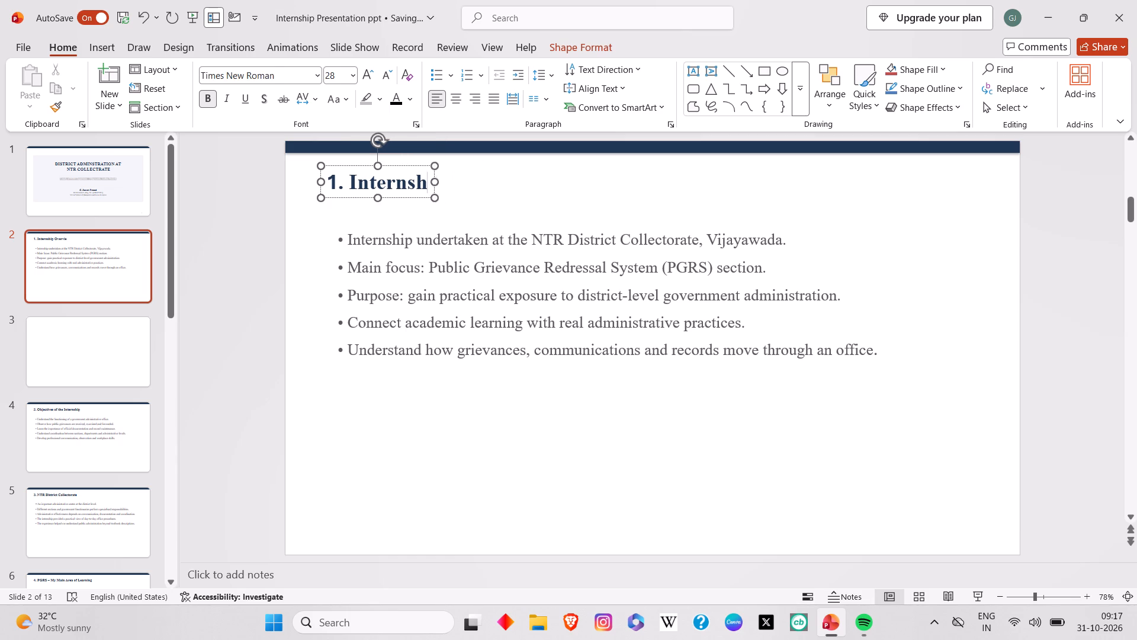
key("BackSpace")
key("BackSpace")
key("BackSpace")
key("BackSpace")
key("BackSpace")
key("BackSpace")
type("TRODUCTION")
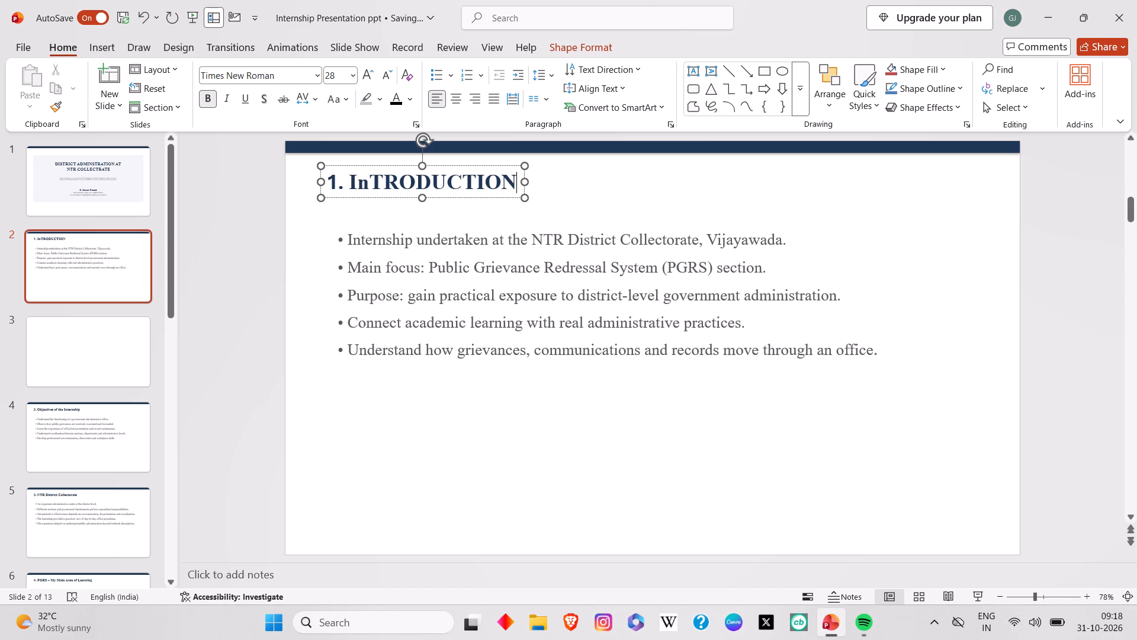
left_click(366, 183)
key("BackSpace")
key("n")
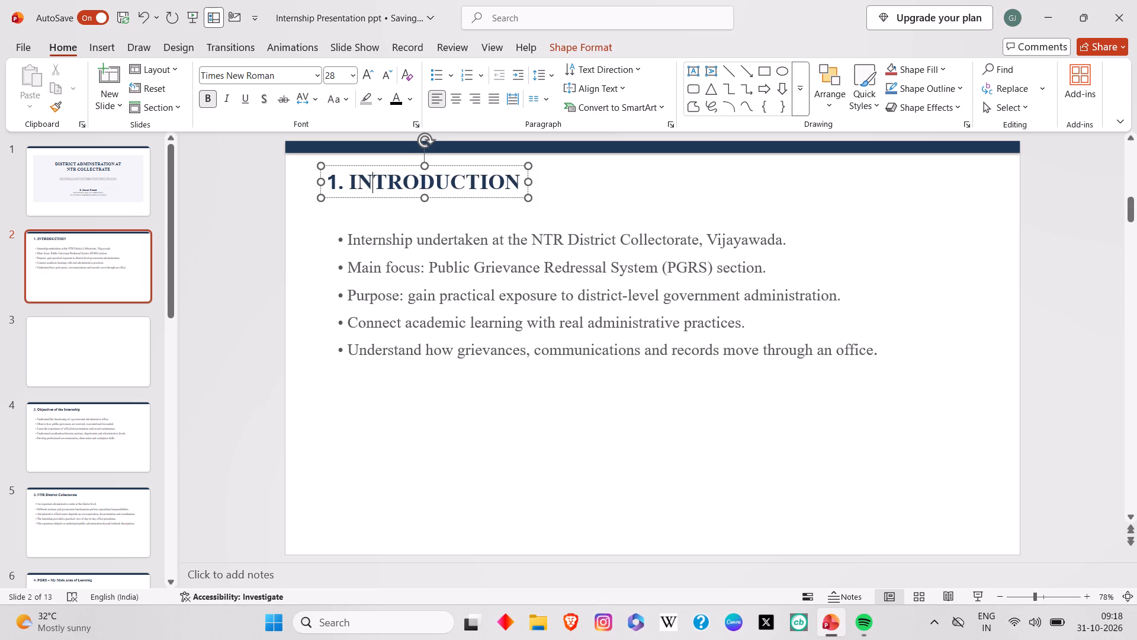
Remove the number "1." and the leading space from slide 2's INTRODUCTION heading.
left_click(341, 178)
key("BackSpace")
key("BackSpace")
key("Right")
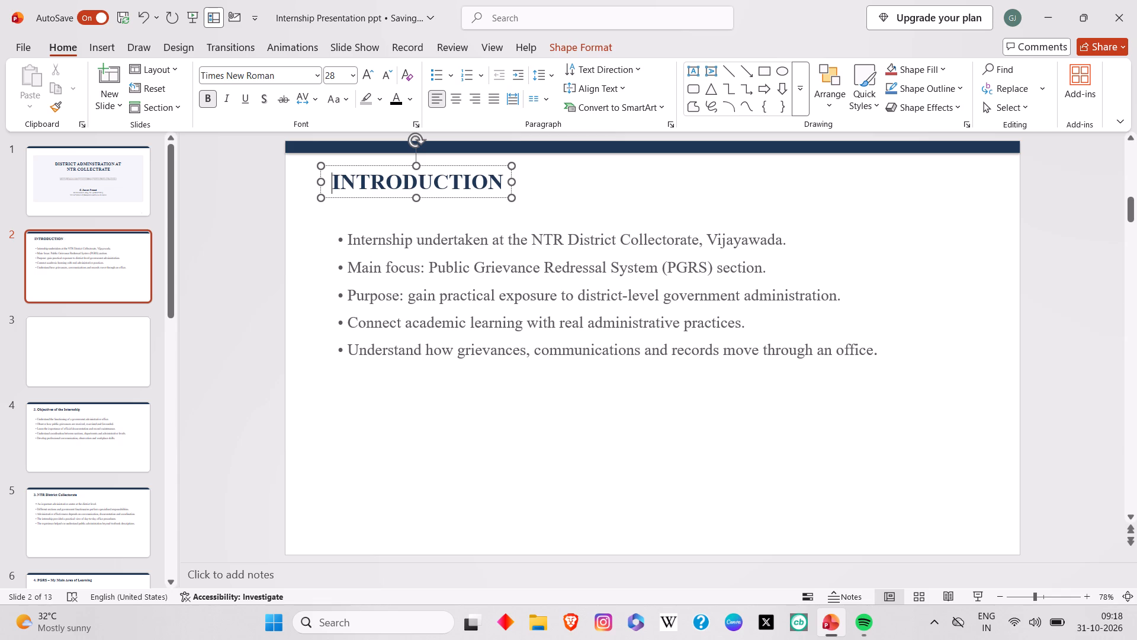
key("BackSpace")
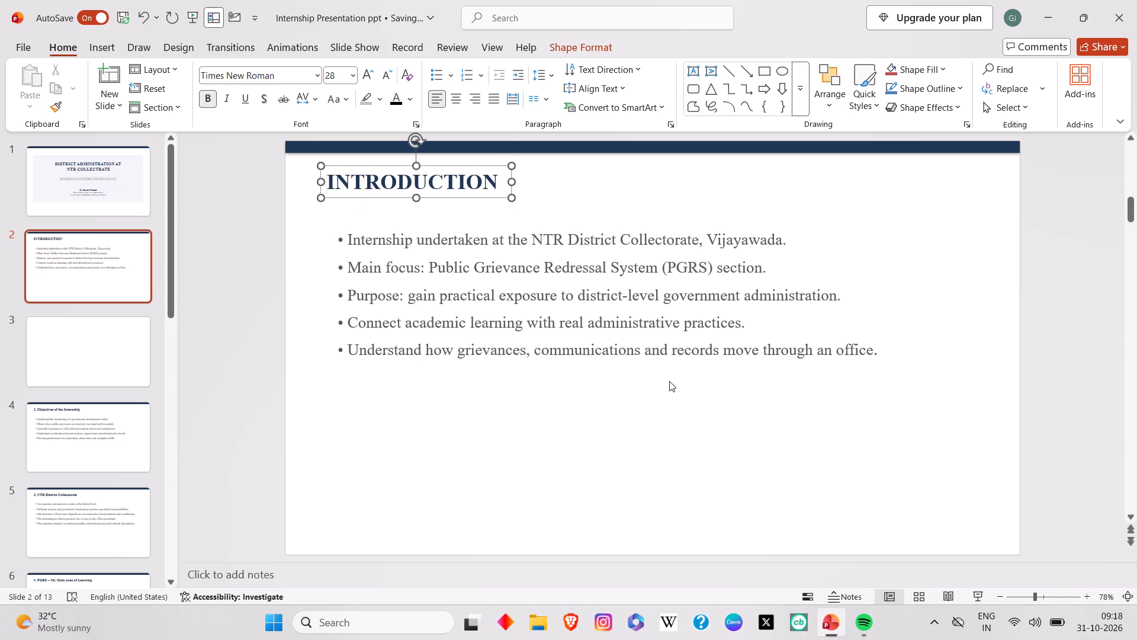
left_click(669, 381)
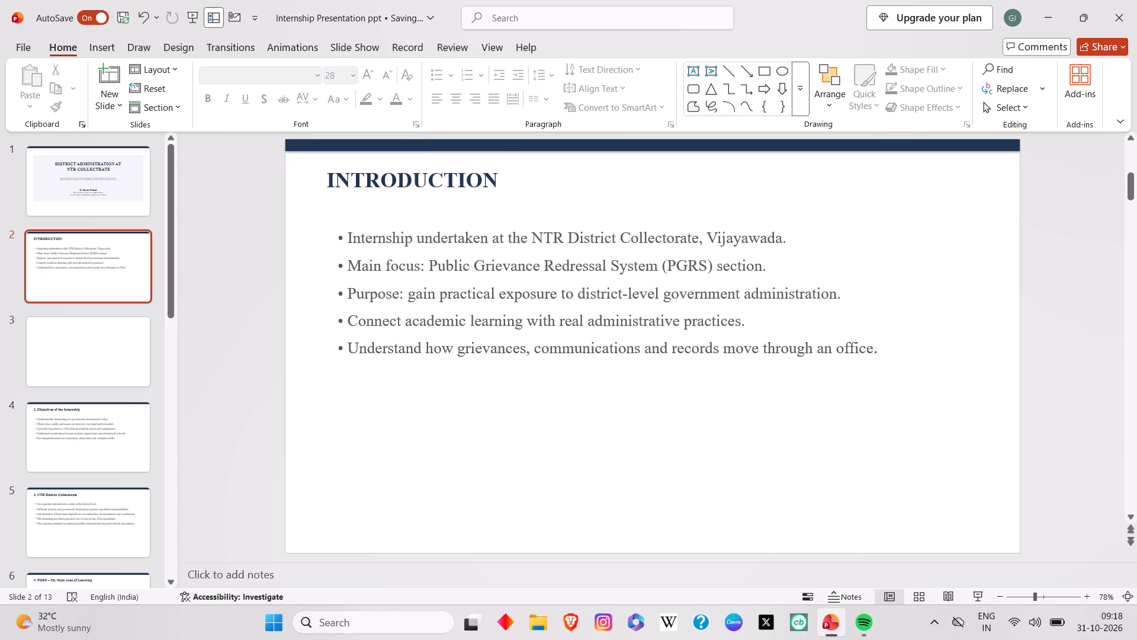
Select the text of all five bullet points on the INTRODUCTION slide.
left_click(335, 238)
left_click(335, 238)
left_click(335, 238)
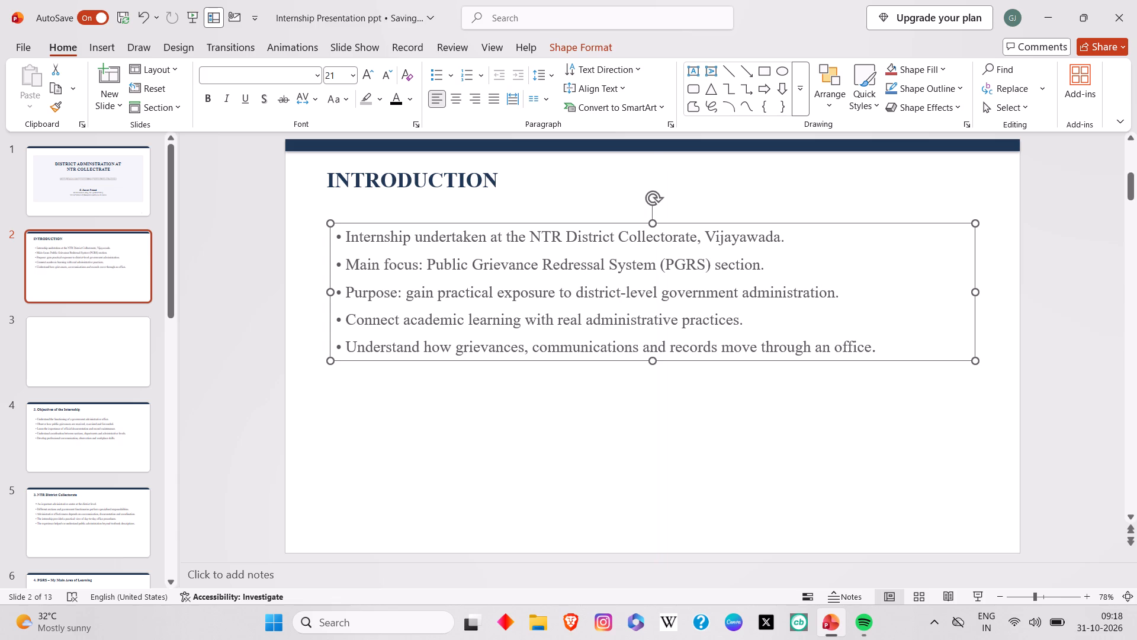
left_click_drag(337, 237, 372, 260)
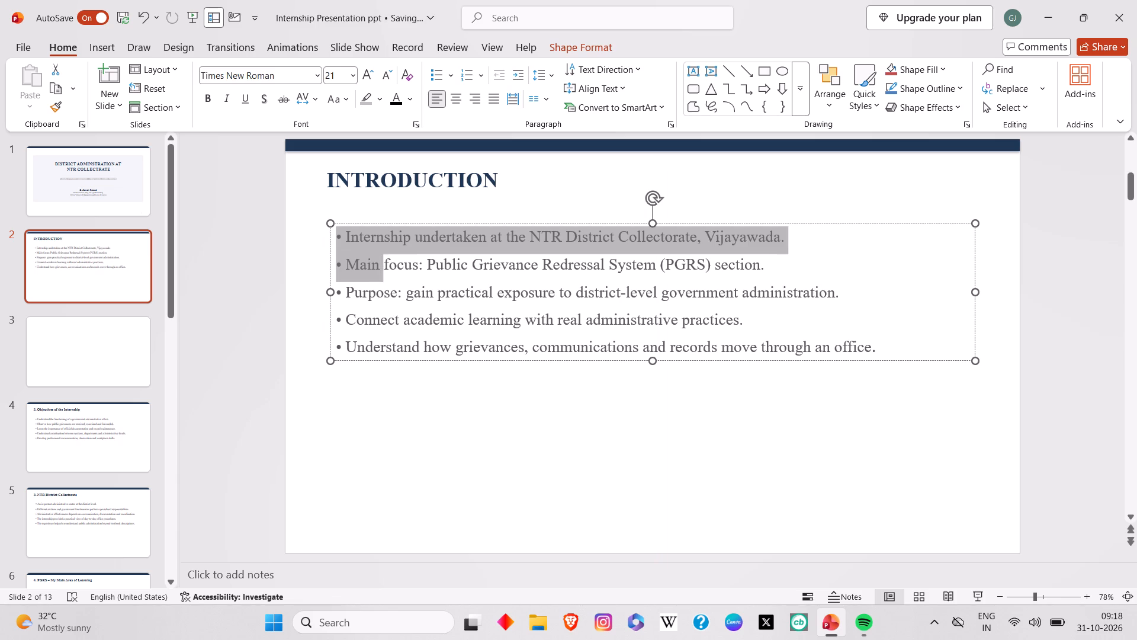
left_click_drag(372, 260, 789, 325)
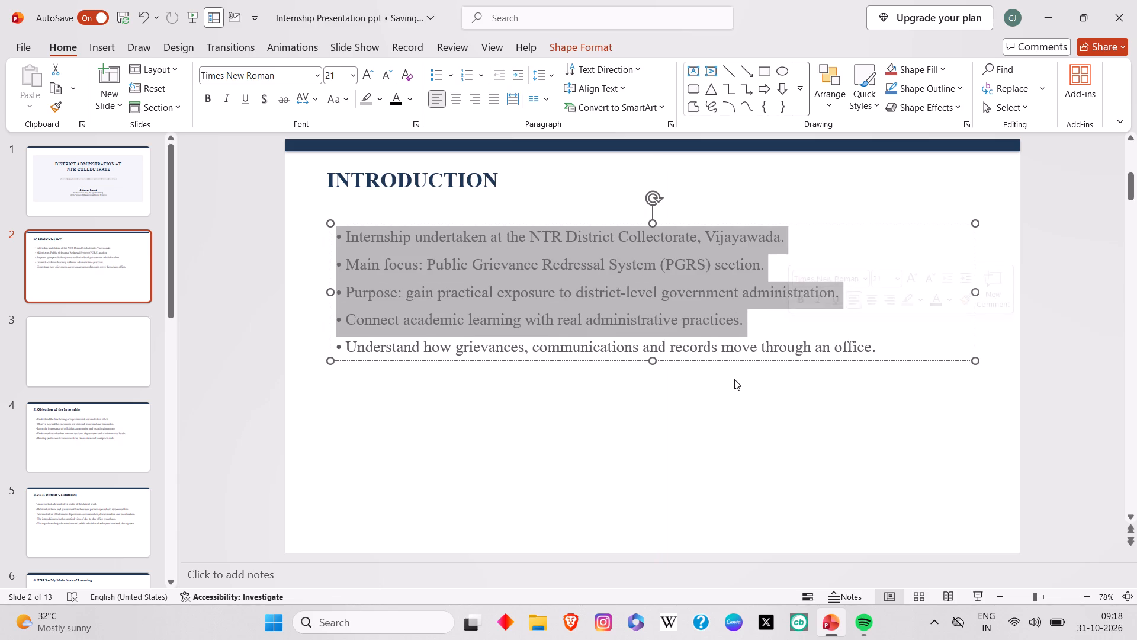
left_click(734, 379)
left_click(332, 236)
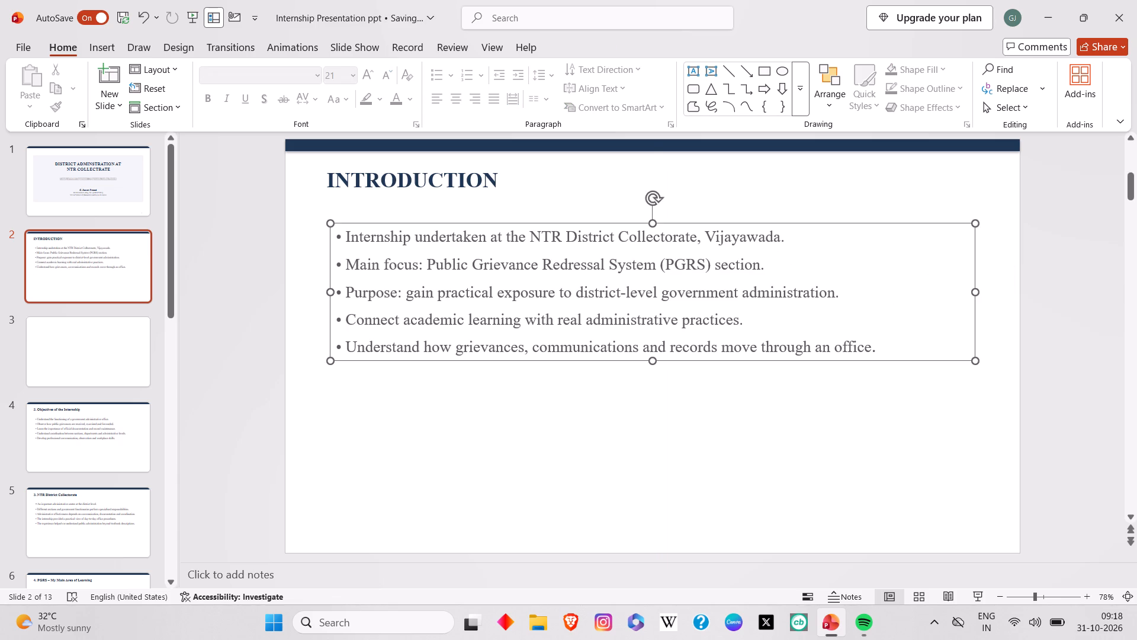
left_click_drag(337, 236, 707, 376)
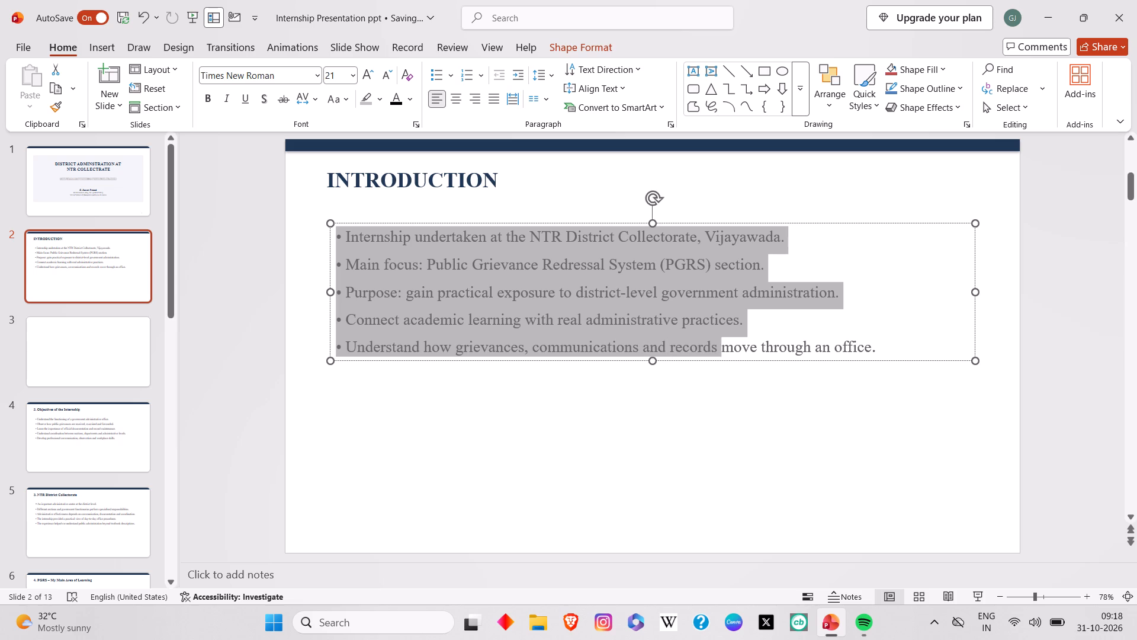
left_click_drag(707, 376, 901, 347)
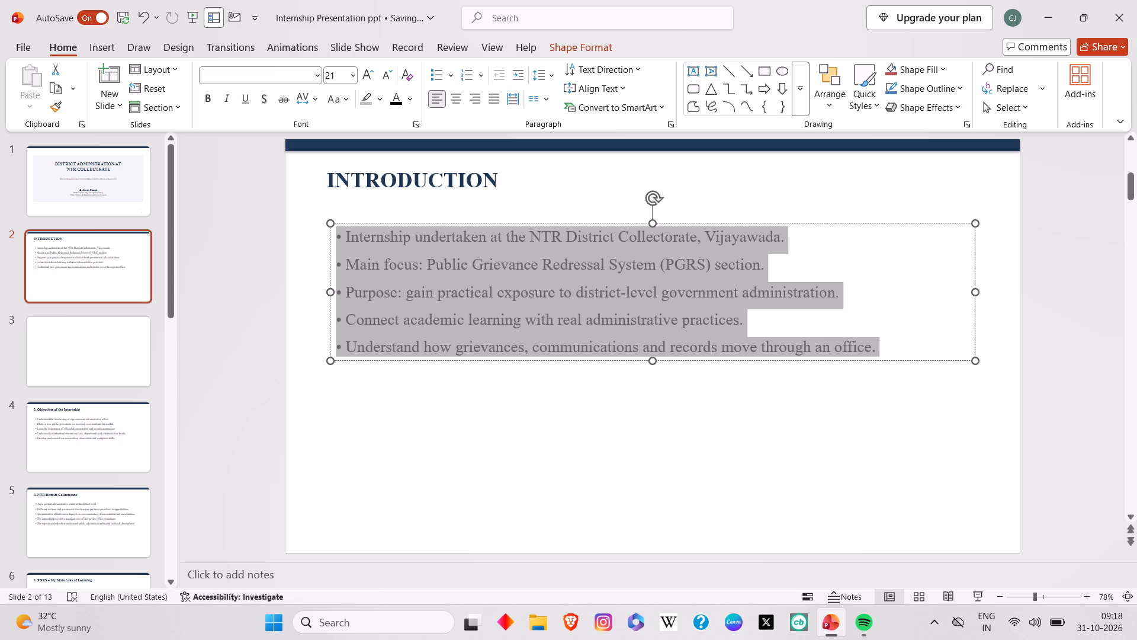
left_click_drag(901, 347, 911, 347)
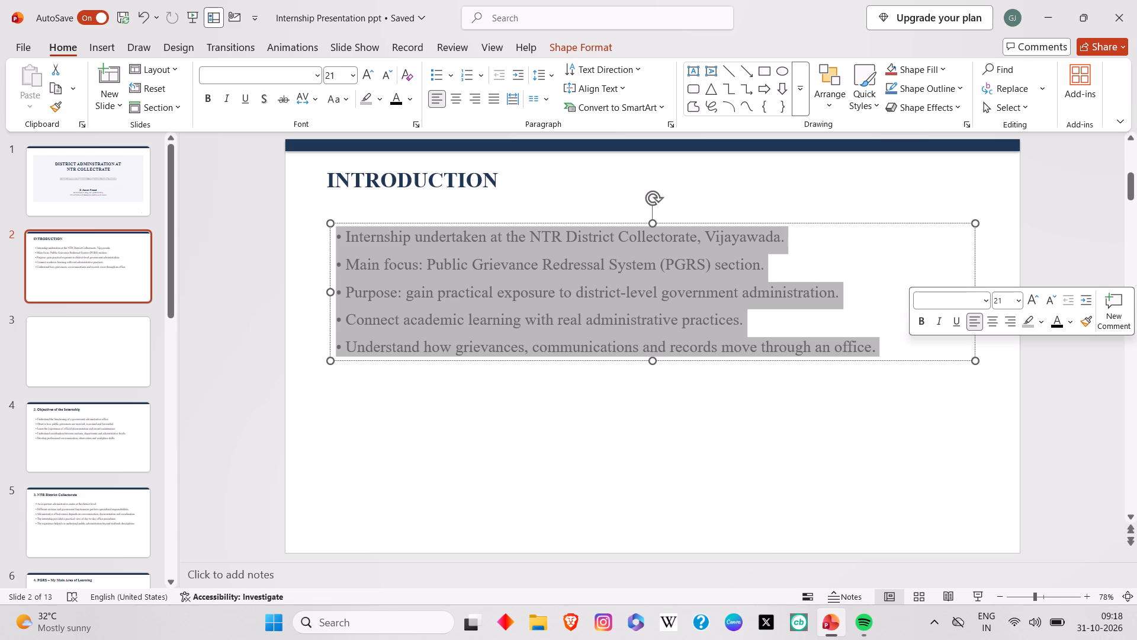
Search the computer for WhatsApp and launch it.
left_click(356, 631)
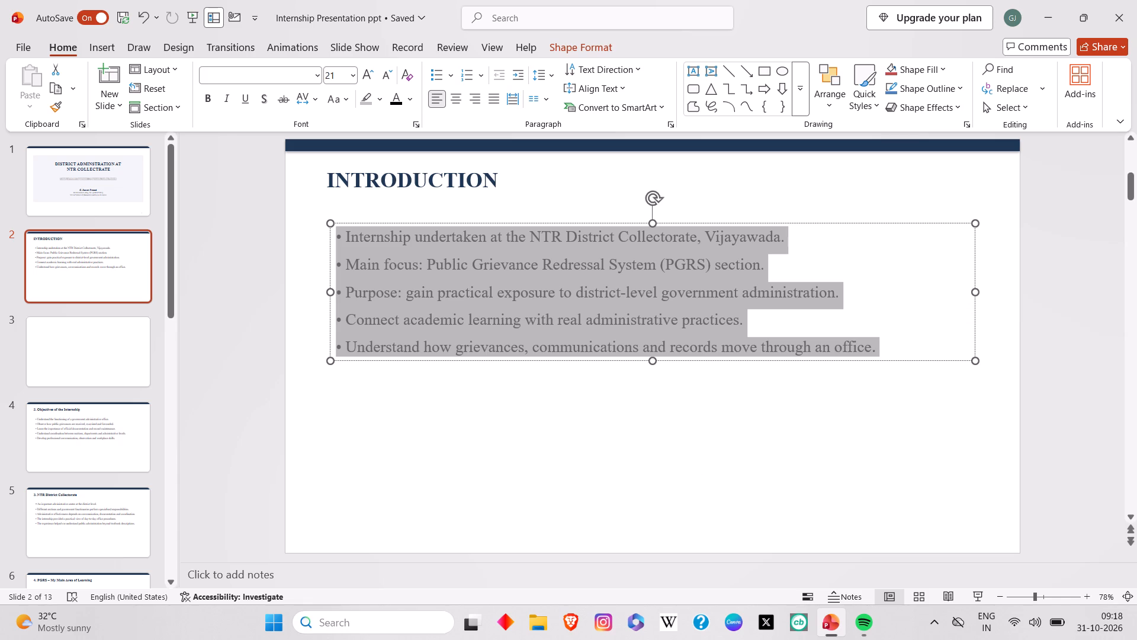
key("w")
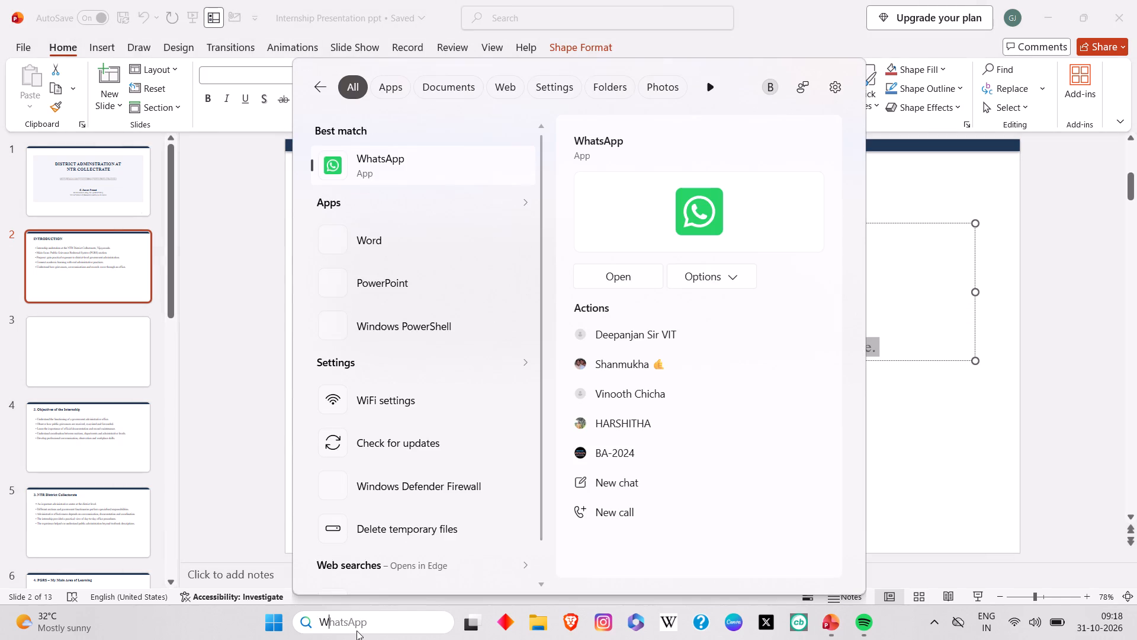
key("Return")
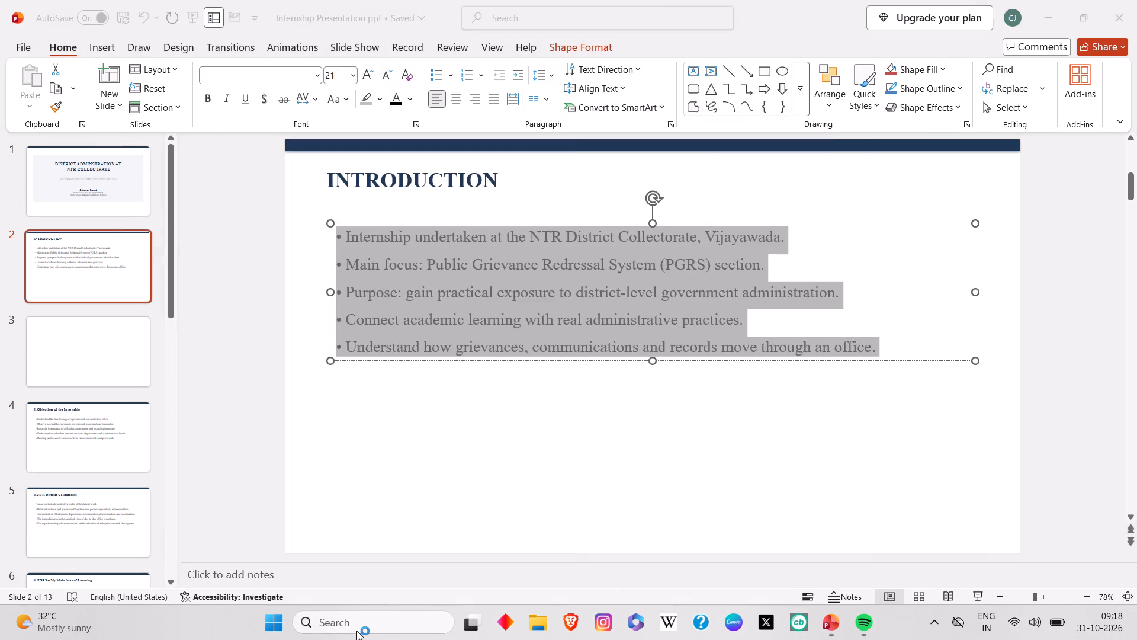
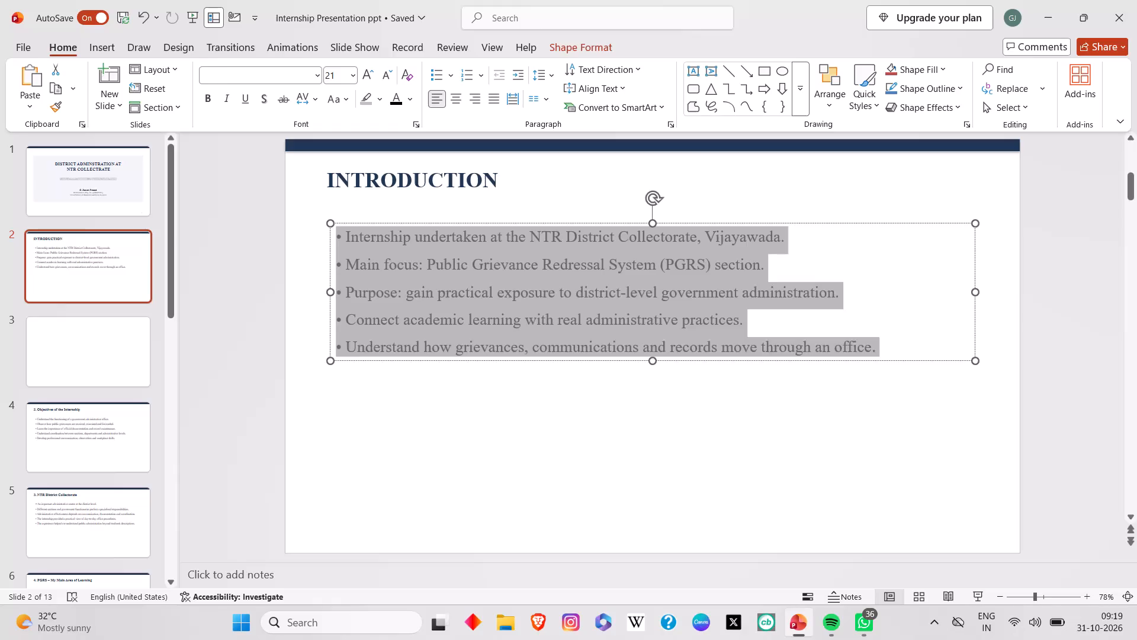
Replace the five bullet points under INTRODUCTION with the copied four-paragraph text about choosing the NTR District Collectorate internship and working in the PGRS Department.
key("BackSpace")
left_click(388, 240)
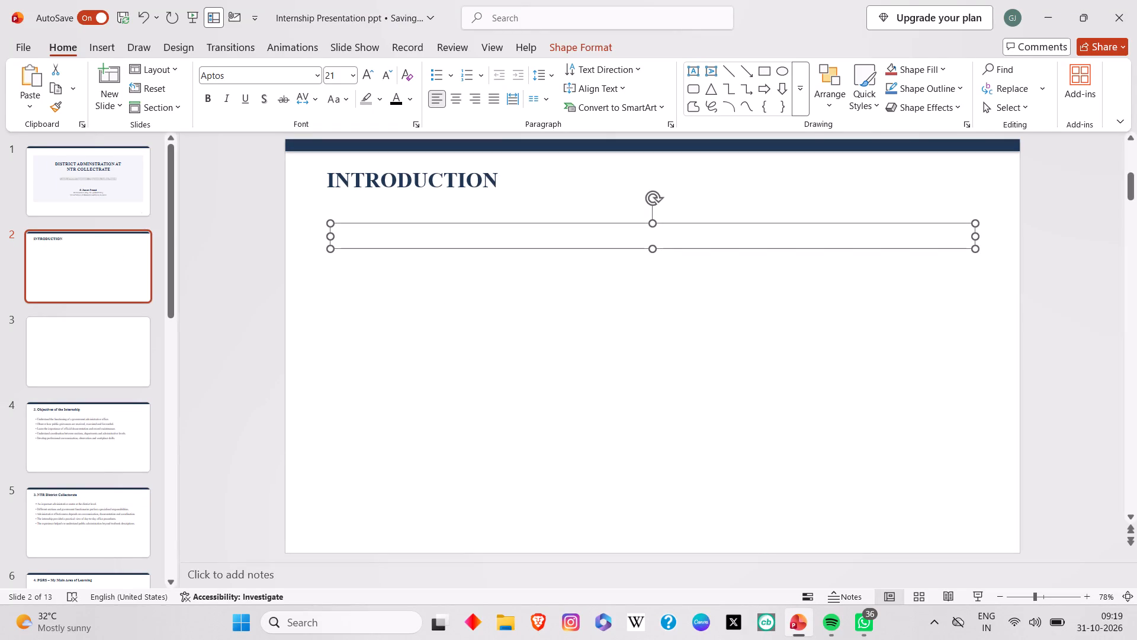
key("ctrl+v")
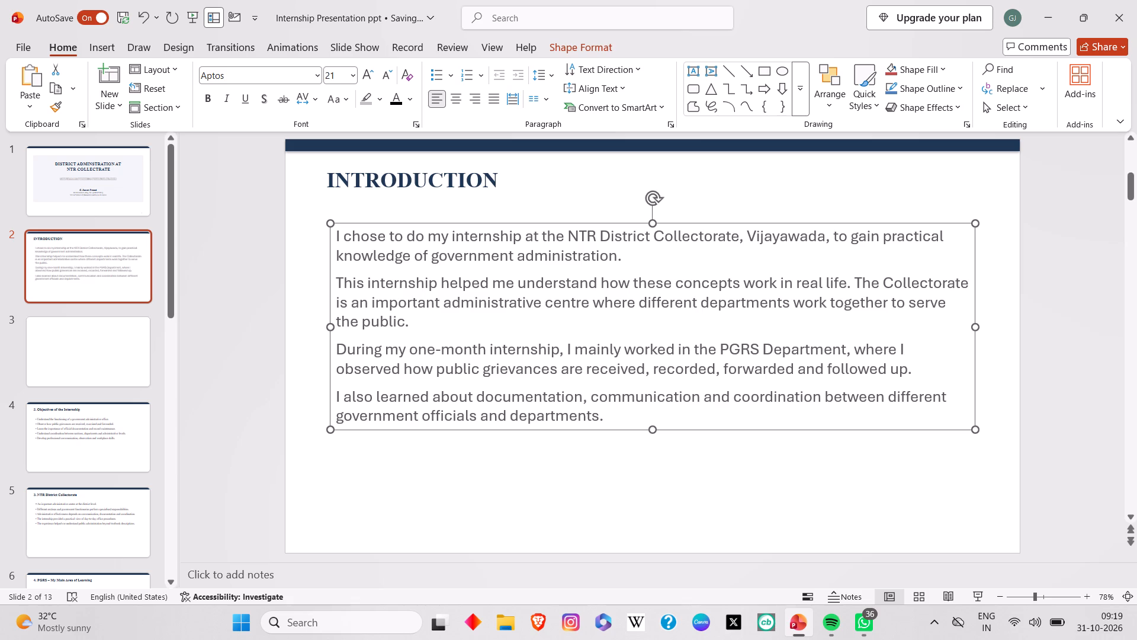
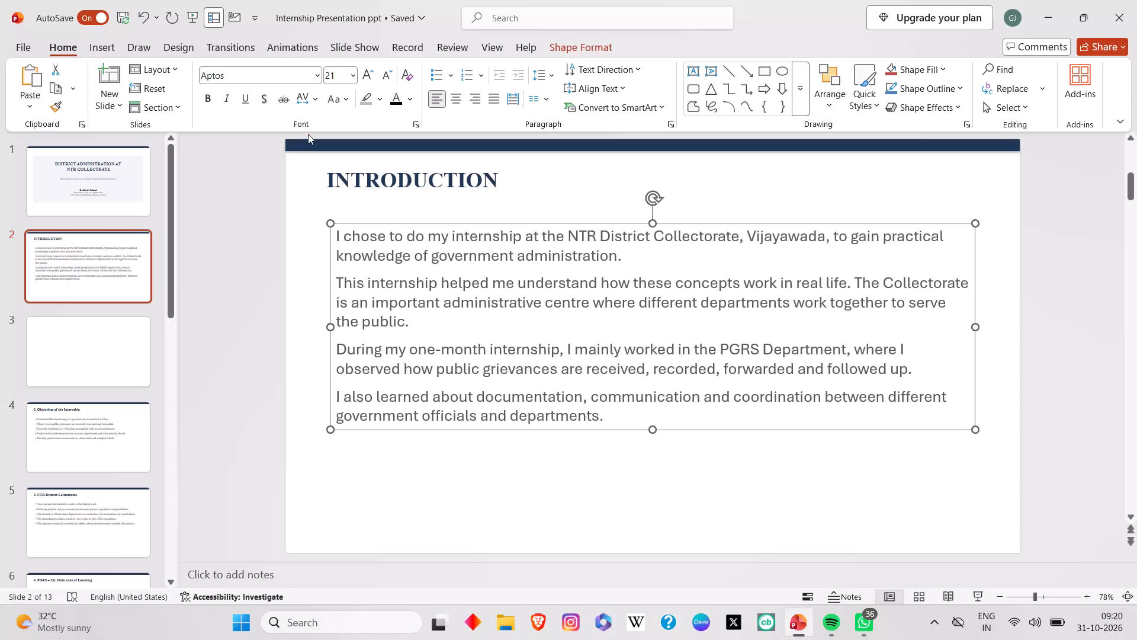
Format the four paragraphs under INTRODUCTION in Times New Roman as a bulleted list.
left_click(314, 76)
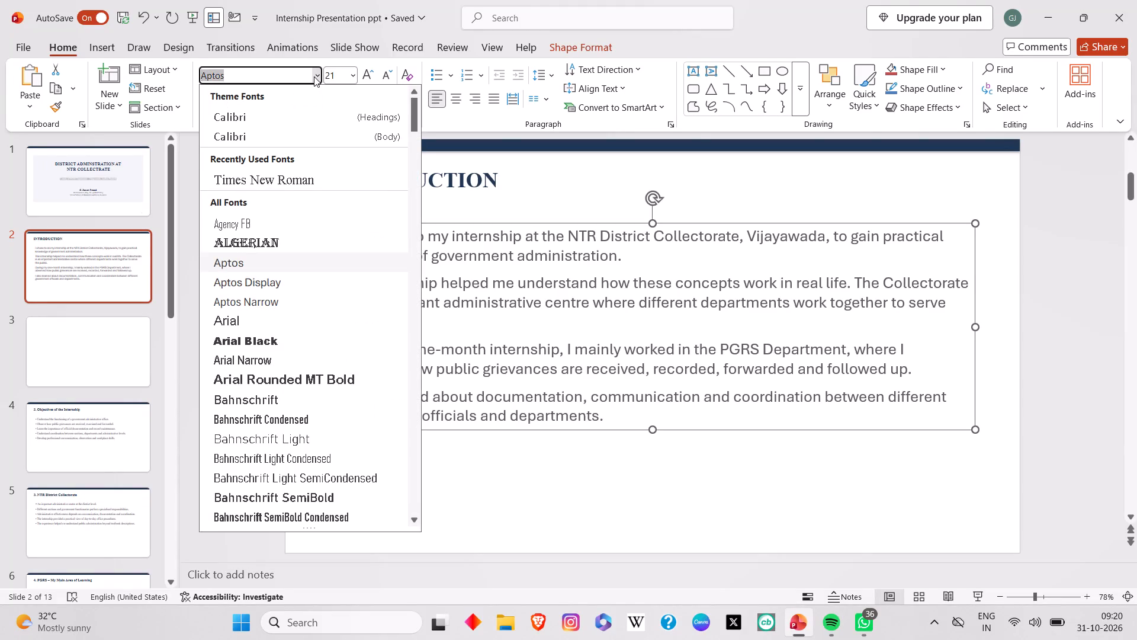
left_click(316, 175)
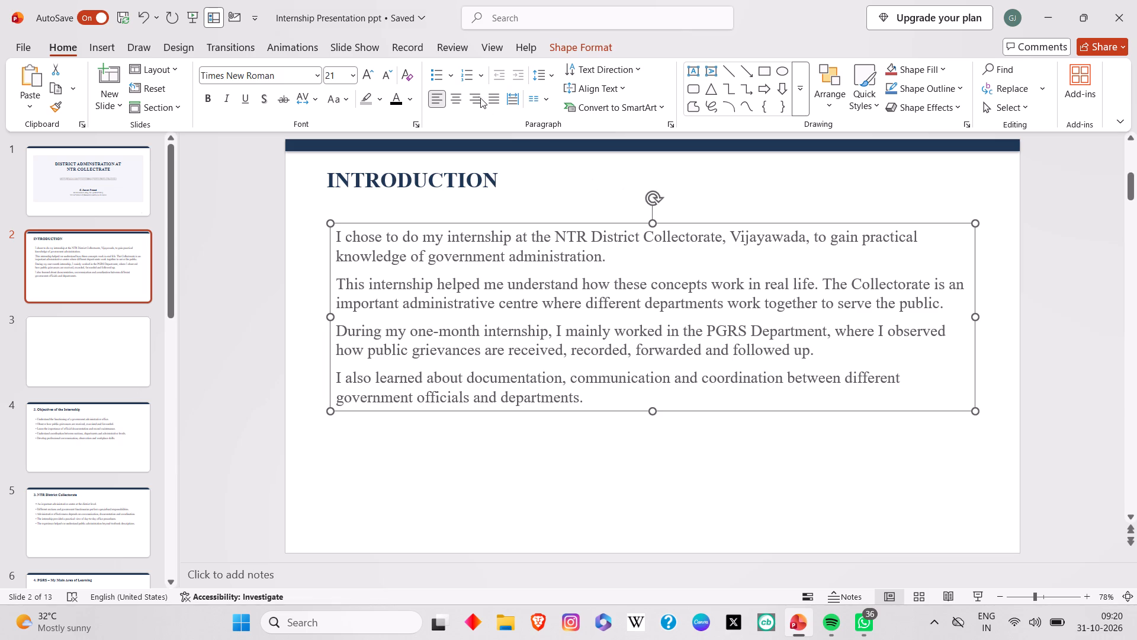
left_click(441, 71)
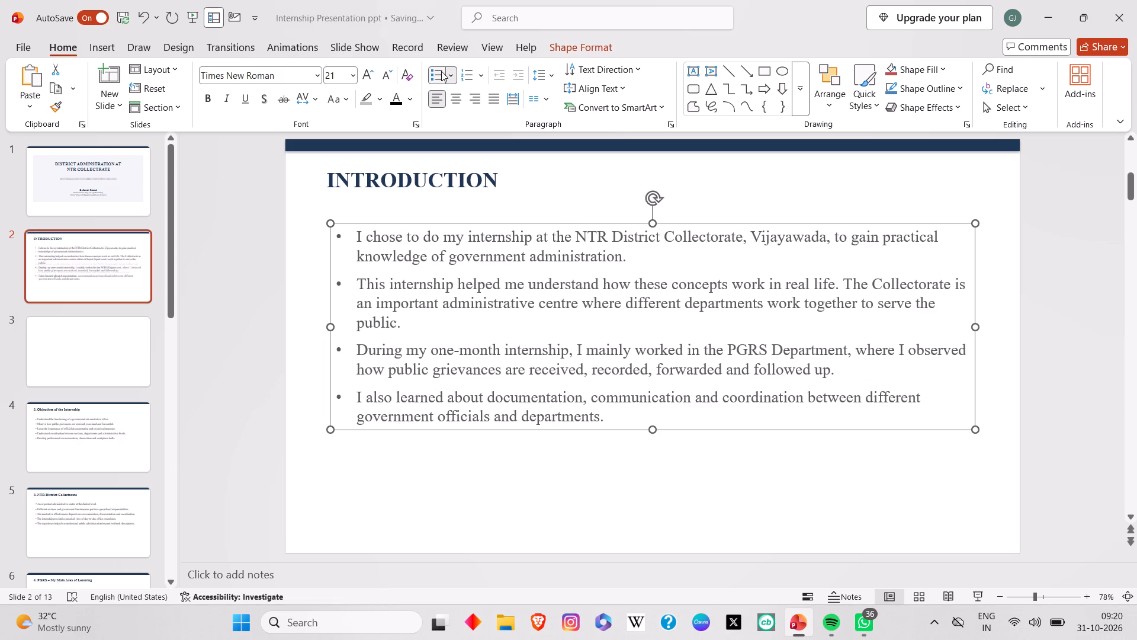
left_click(568, 464)
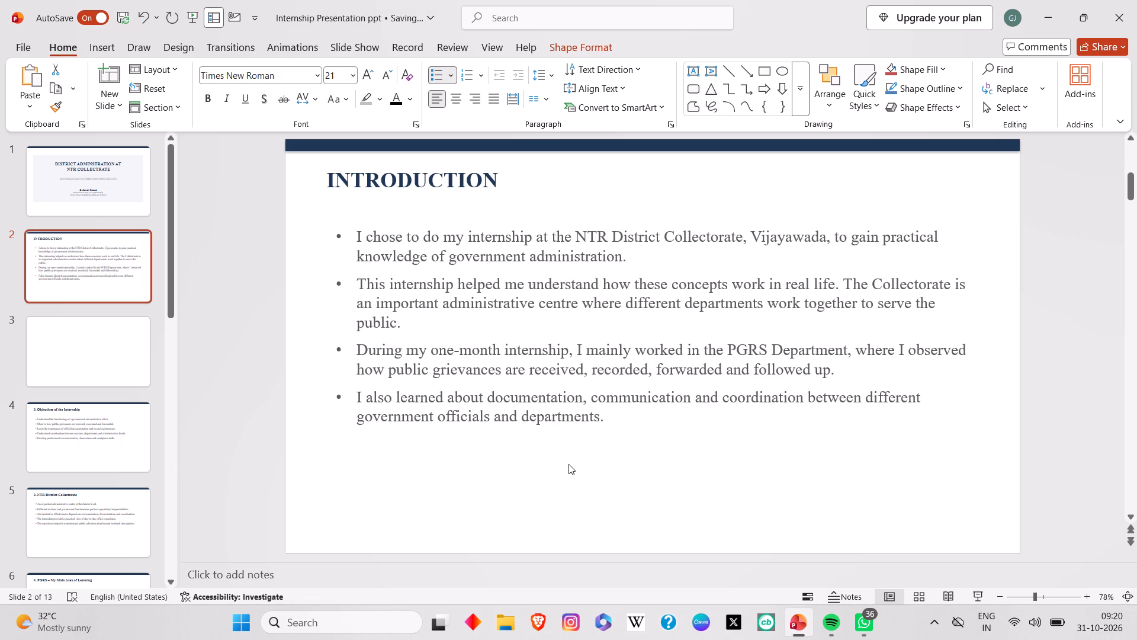
Go to the blank slide 3.
left_click(111, 337)
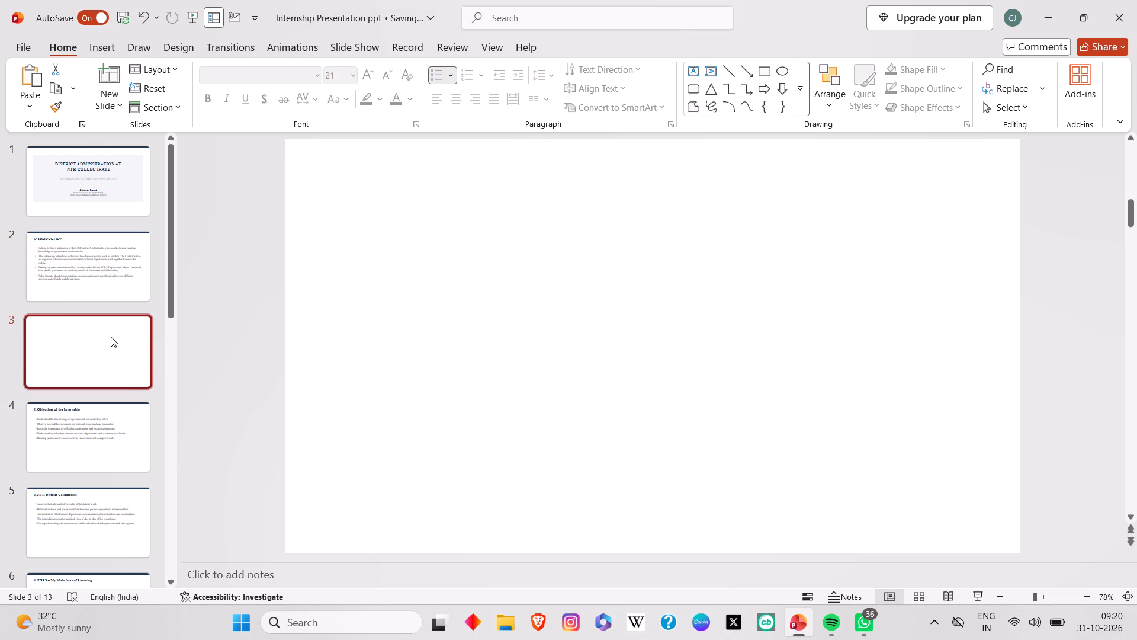
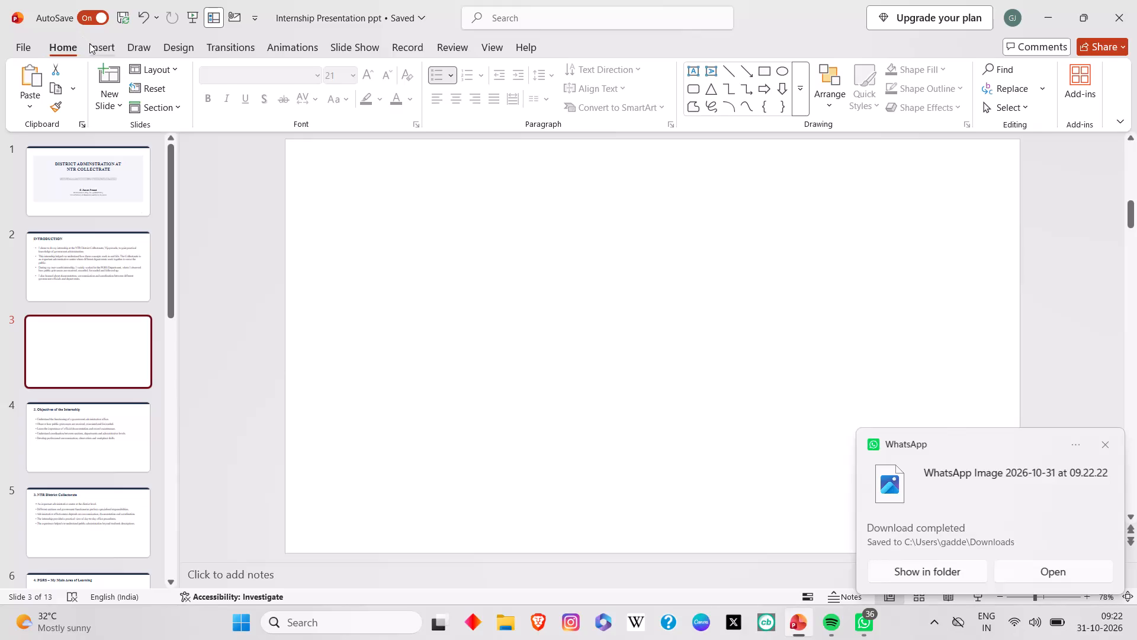
Insert the photo of the PGRS office door on the blank slide 3.
left_click(98, 49)
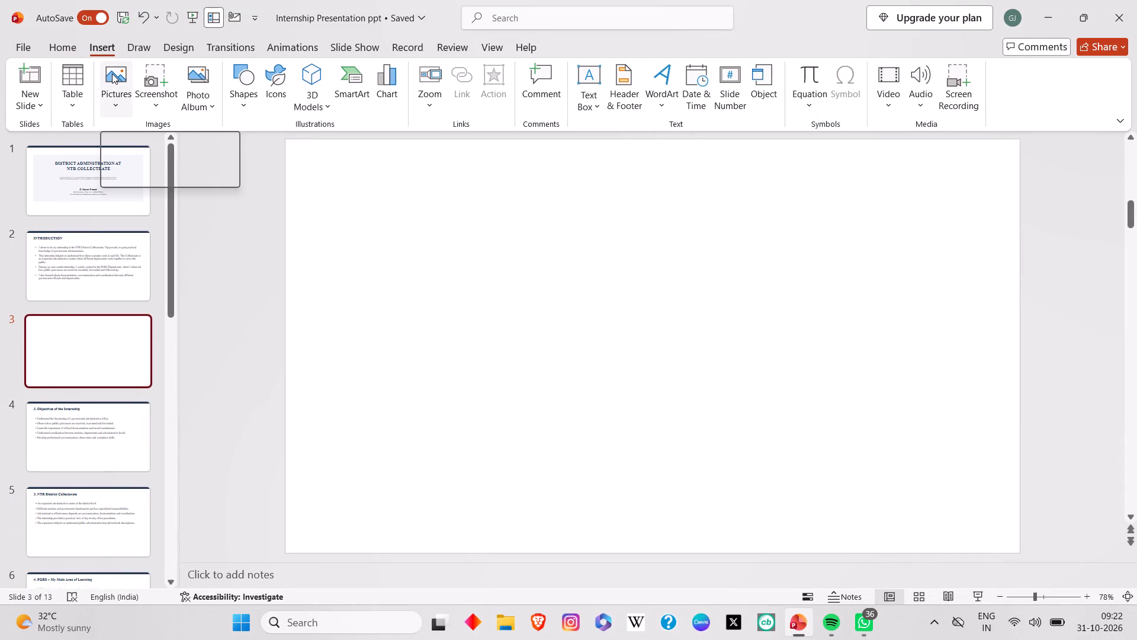
left_click(202, 77)
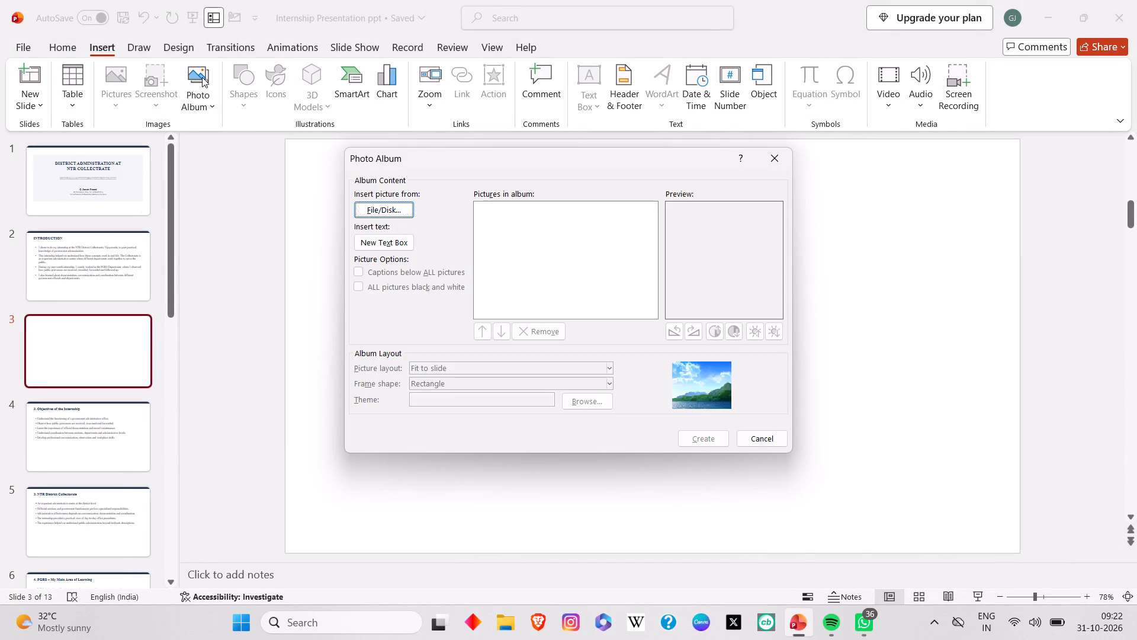
left_click(777, 161)
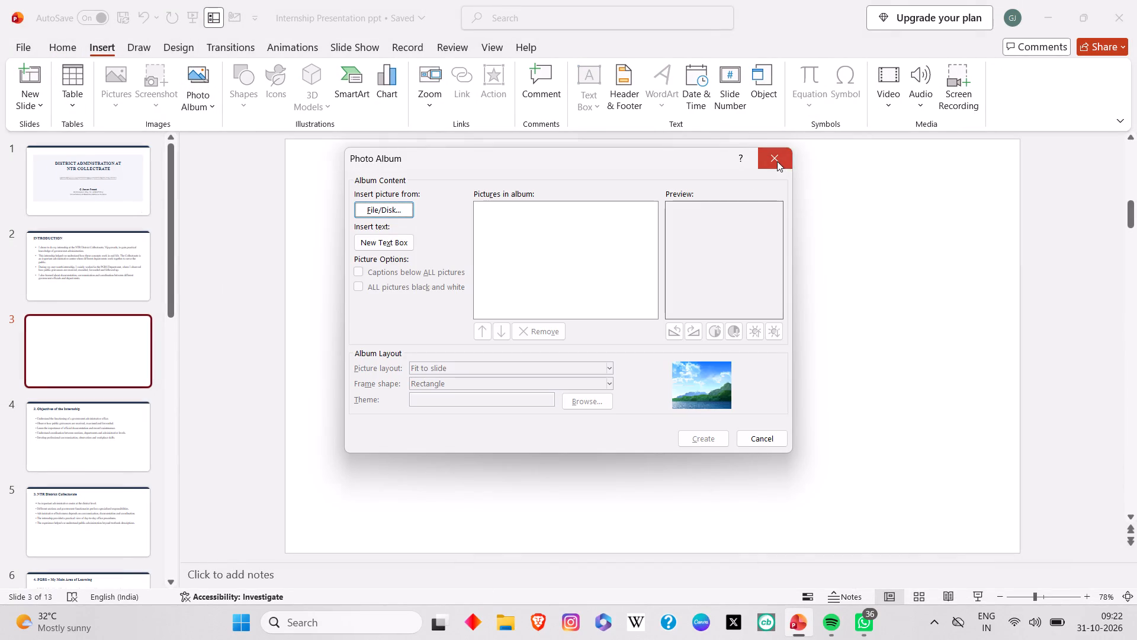
left_click(202, 107)
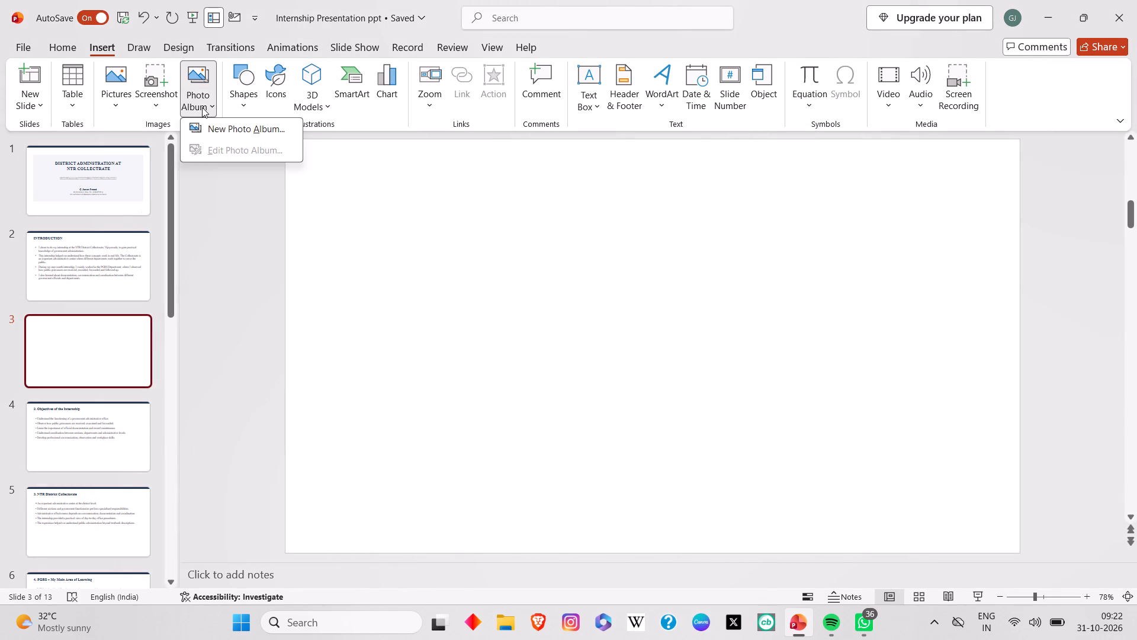
Insert the picture WhatsApp Image 2026-10-31 at 09.22.22 from the Downloads folder on the blank slide 3.
left_click(223, 200)
left_click(108, 81)
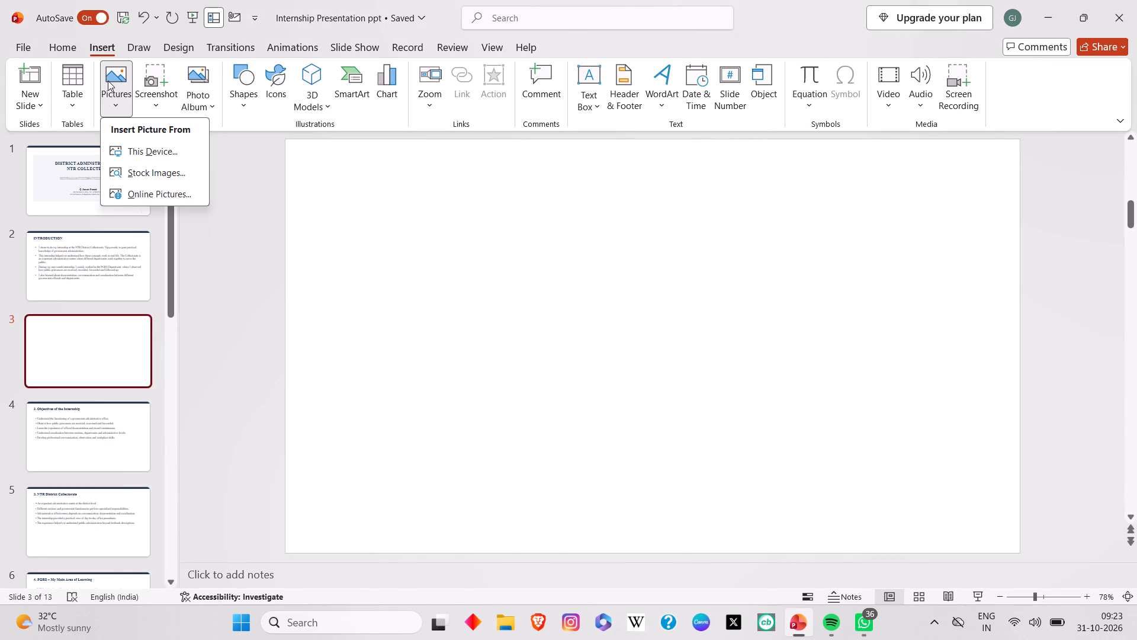
left_click(172, 151)
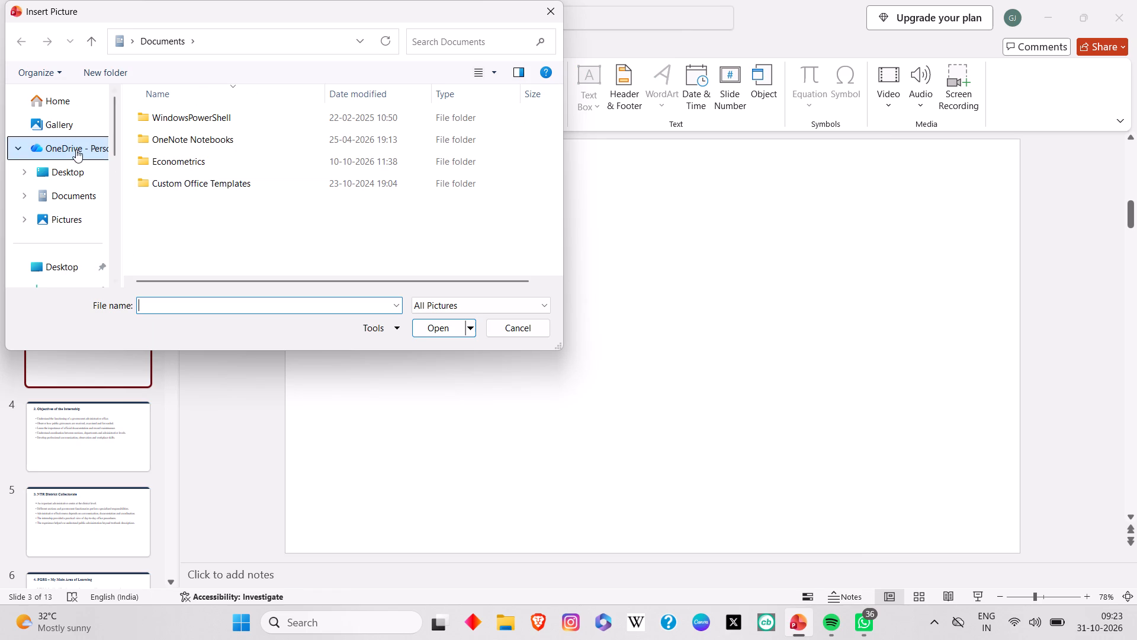
scroll(71, 175, "down", 1)
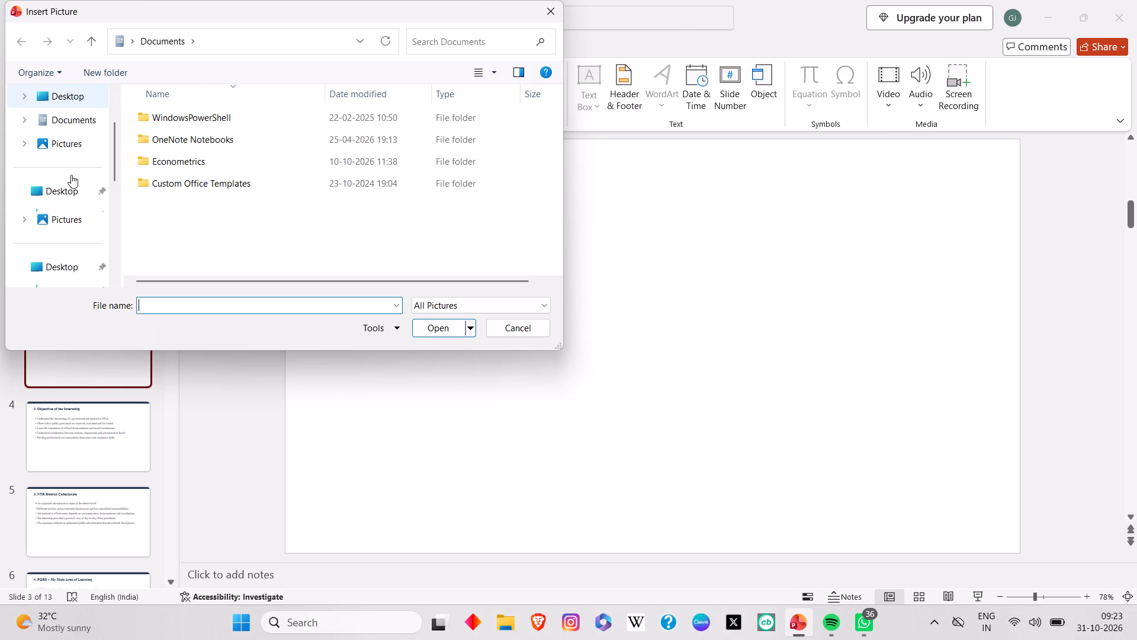
scroll(71, 175, "down", 1)
left_click(71, 206)
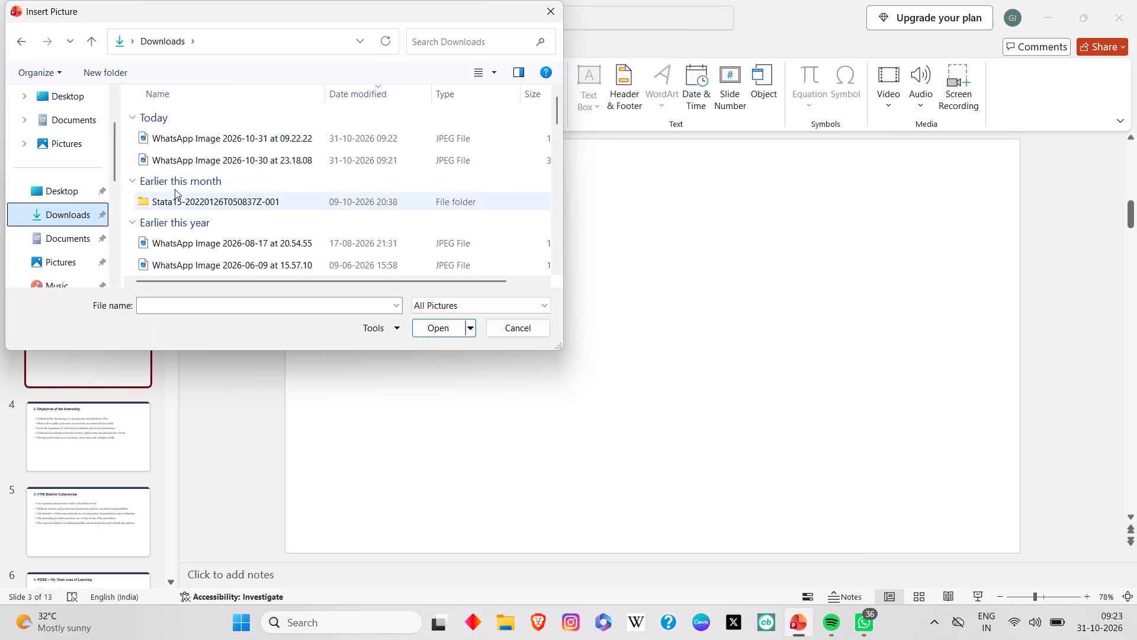
left_click(185, 133)
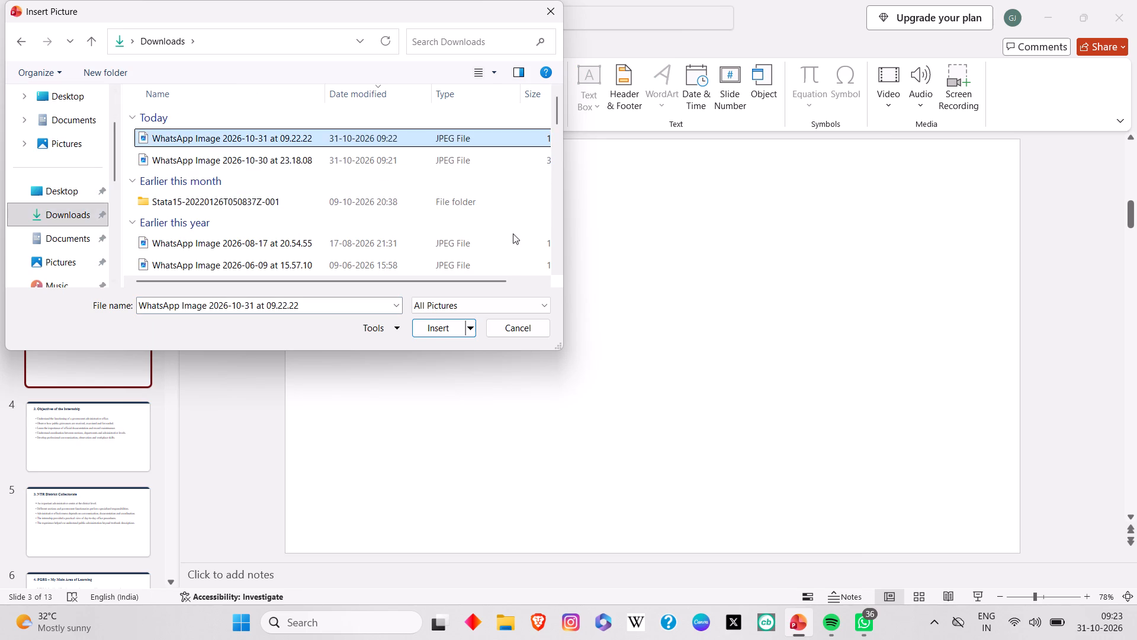
left_click(445, 326)
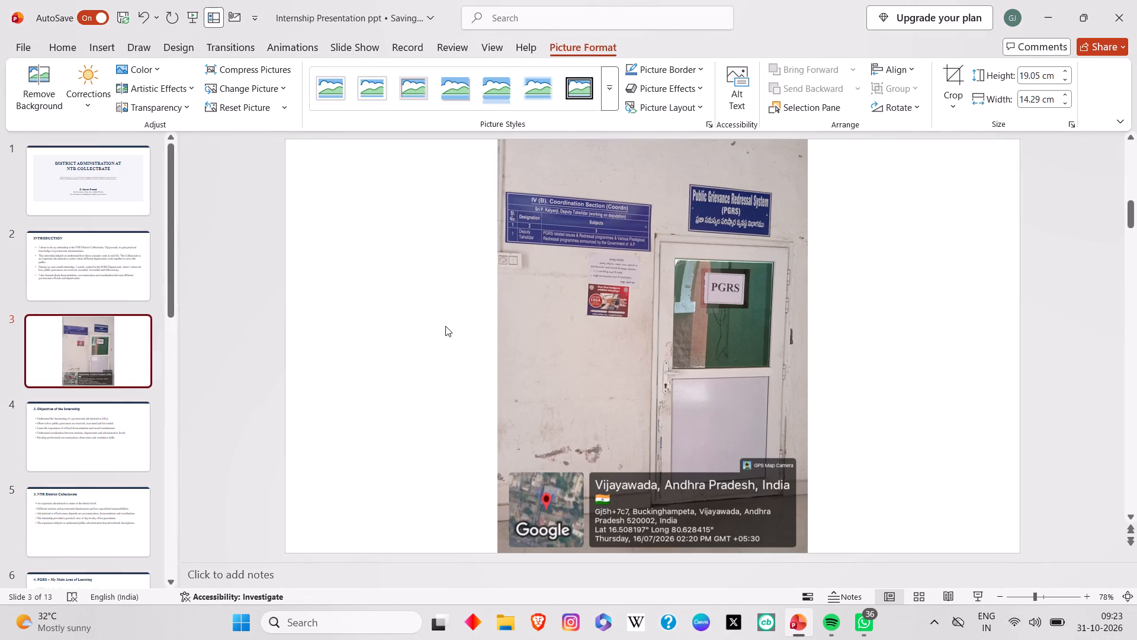
Move the PGRS office door photo flush against the left edge of slide 3, aligned with the slide's top and bottom.
left_click_drag(568, 306, 714, 308)
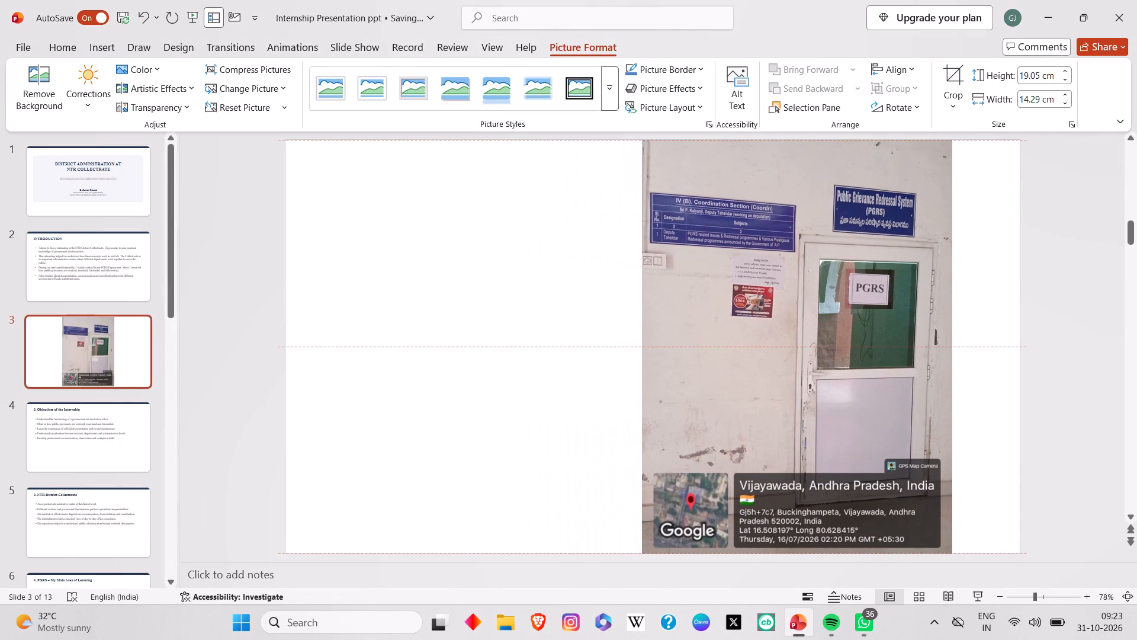
left_click_drag(714, 308, 644, 298)
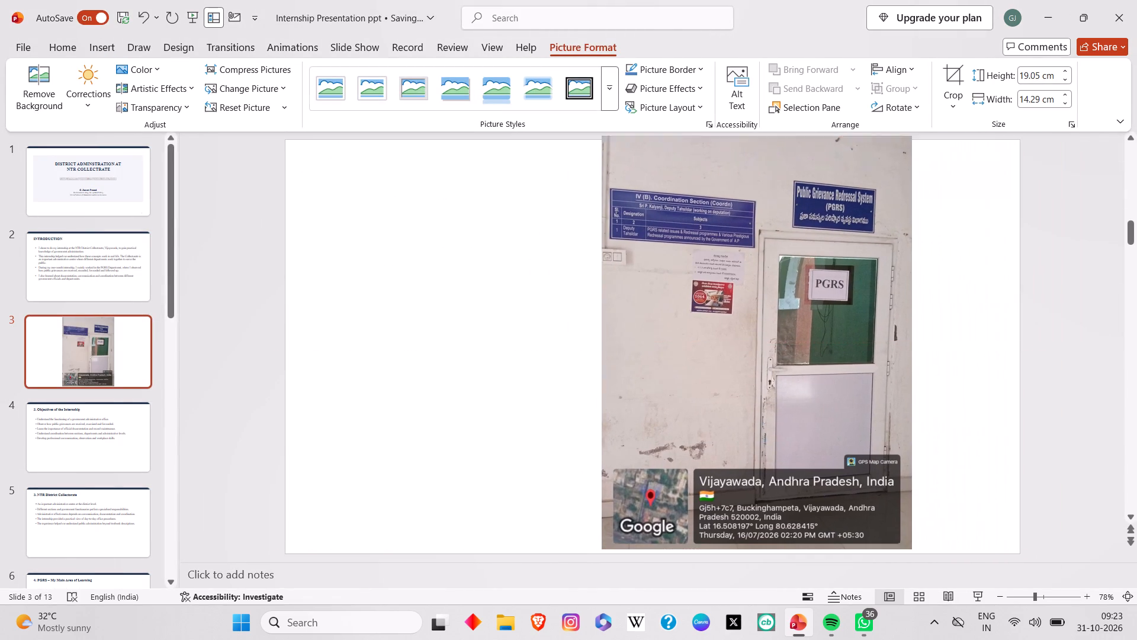
left_click_drag(644, 298, 358, 310)
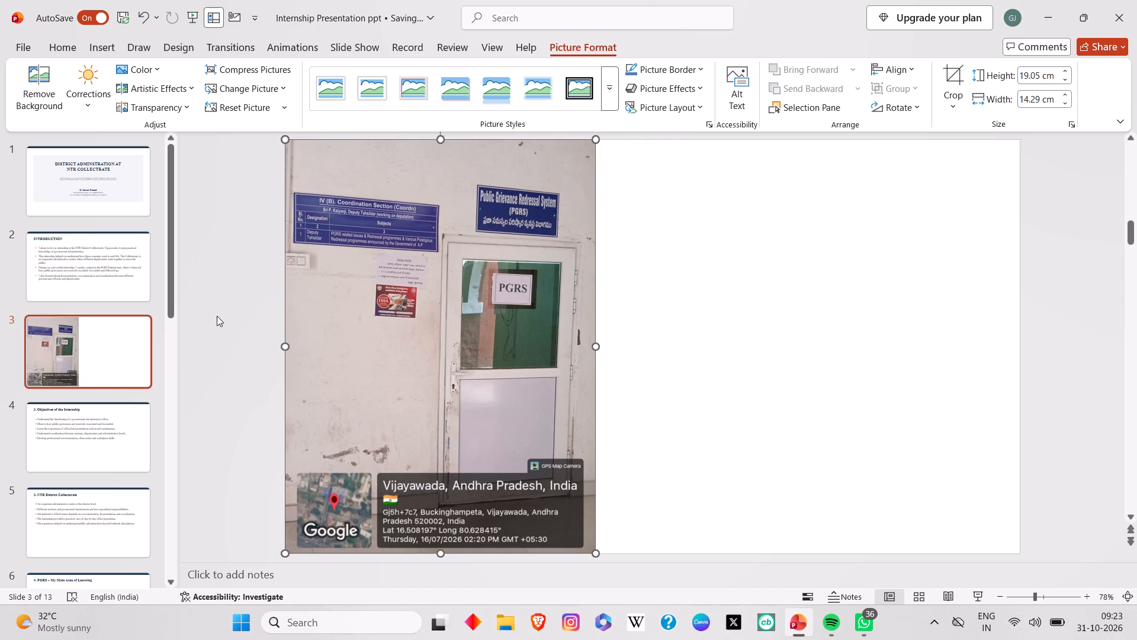
left_click_drag(127, 121, 256, 199)
left_click(624, 261)
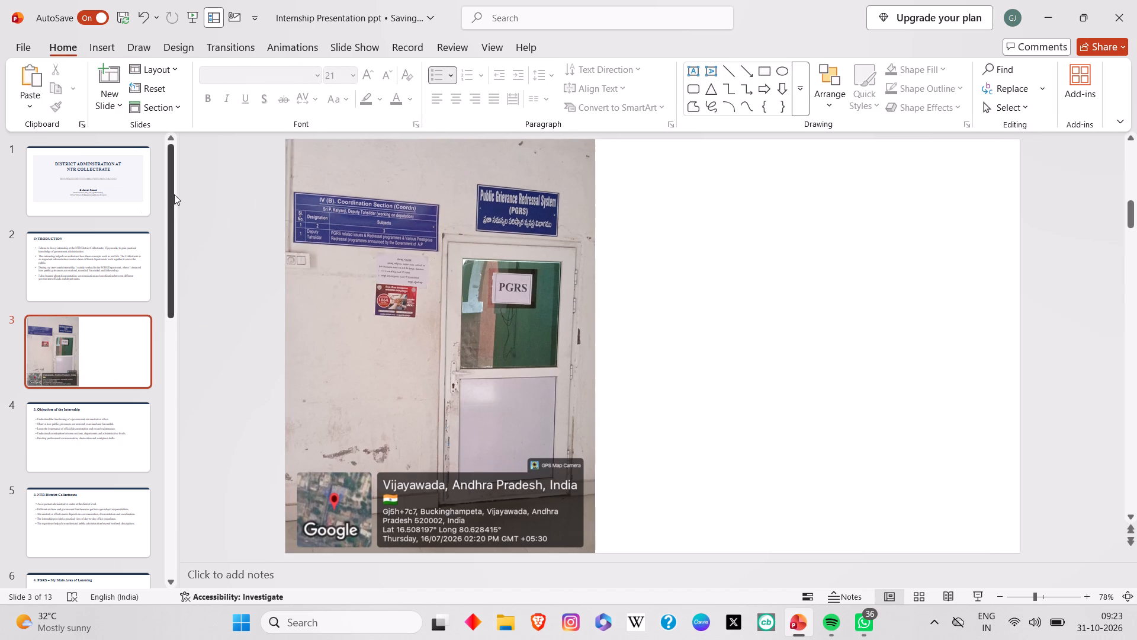
Start inserting another picture on slide 3 beside the PGRS office door photo.
left_click(101, 47)
left_click(116, 72)
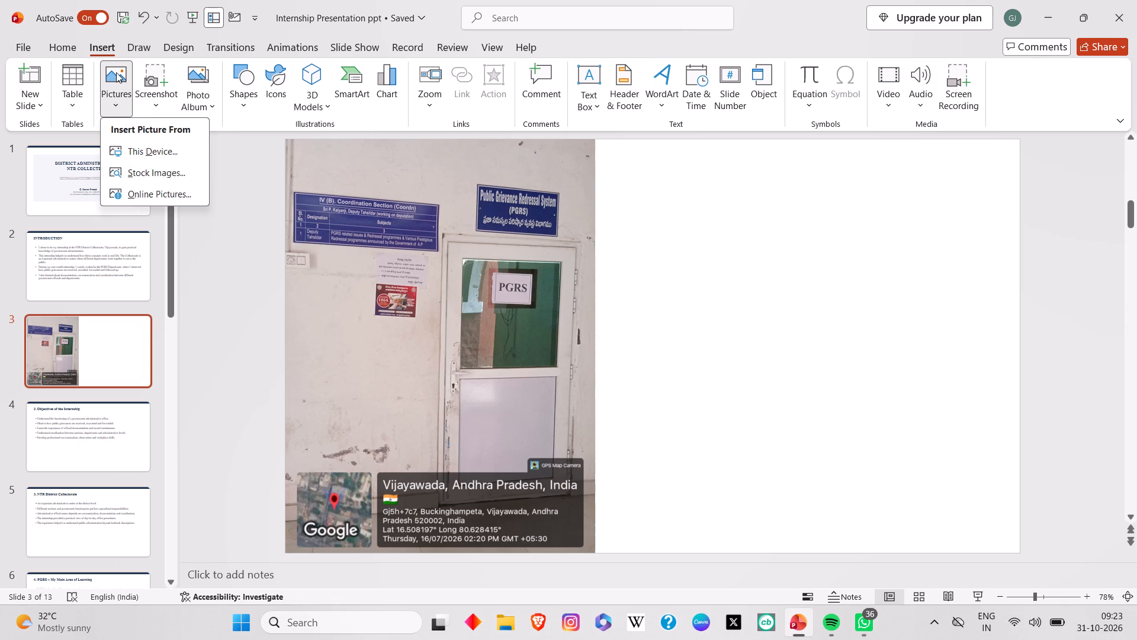
Insert the picture WhatsApp Image 2026-10-30 at 23.18.08 from Downloads on slide 3.
left_click(166, 152)
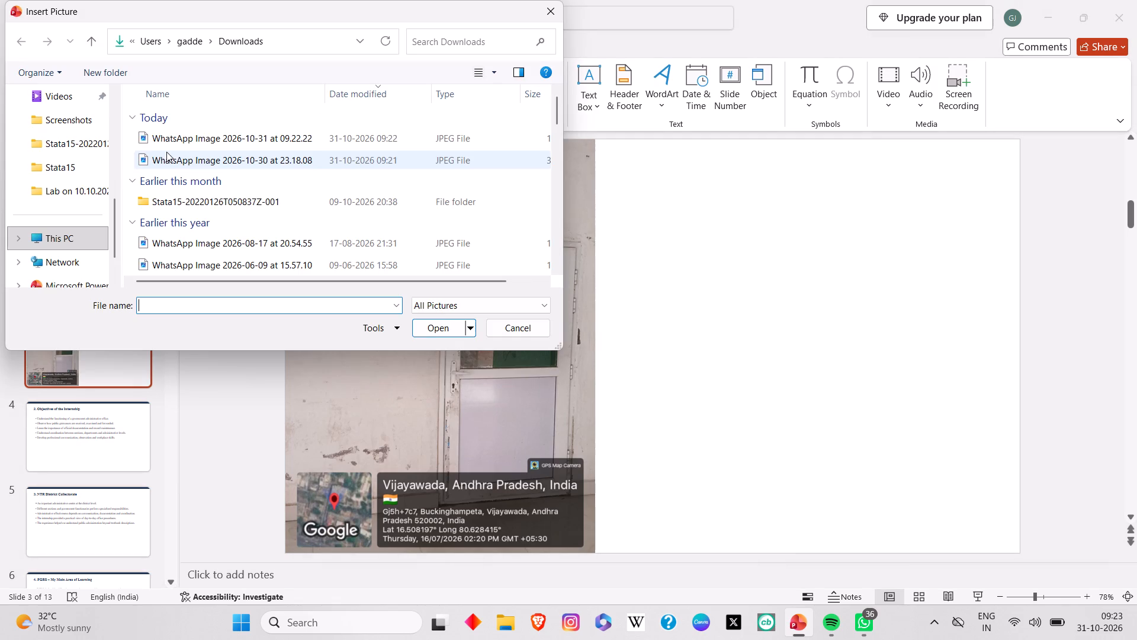
left_click(231, 158)
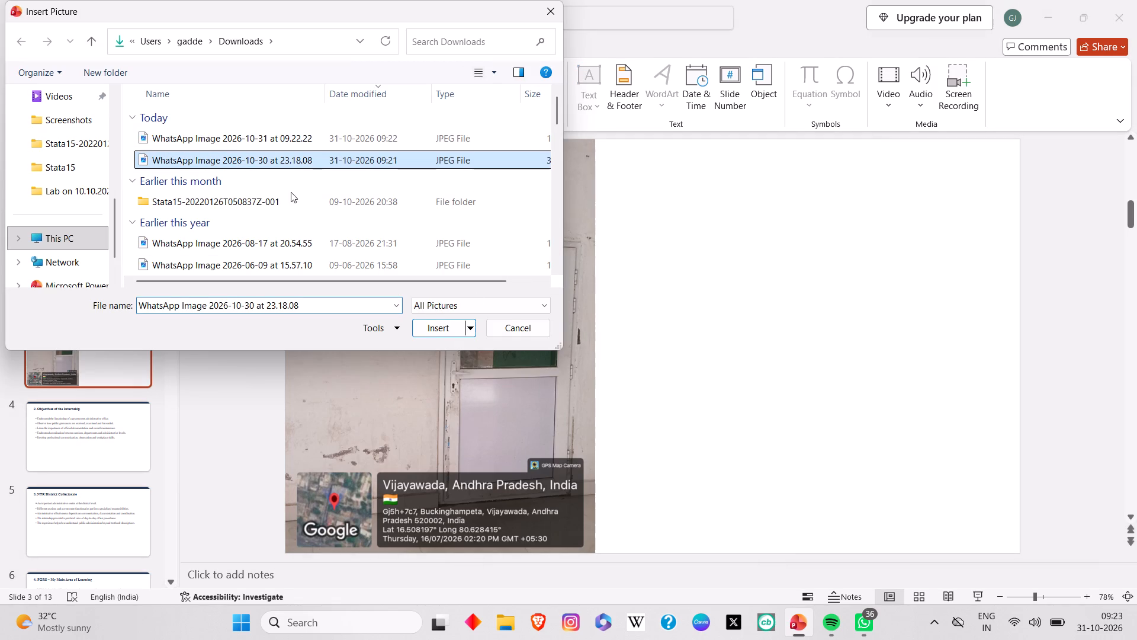
left_click(444, 329)
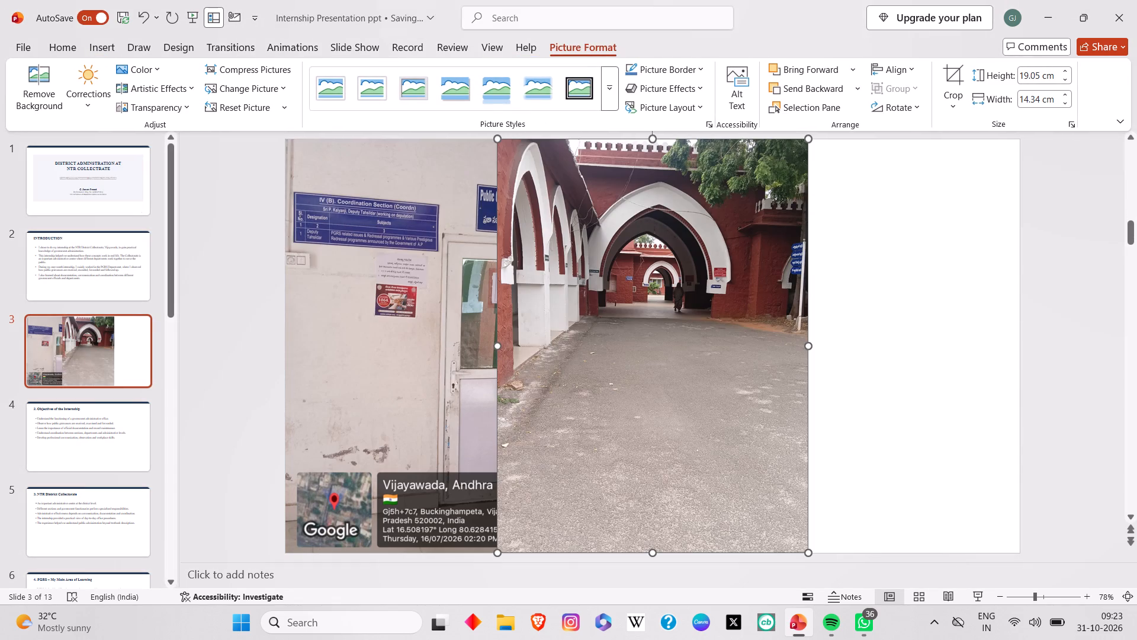
Move the archway photo beside the PGRS door photo, leaving a narrow gap and aligning their top and bottom edges.
left_click_drag(689, 306, 808, 293)
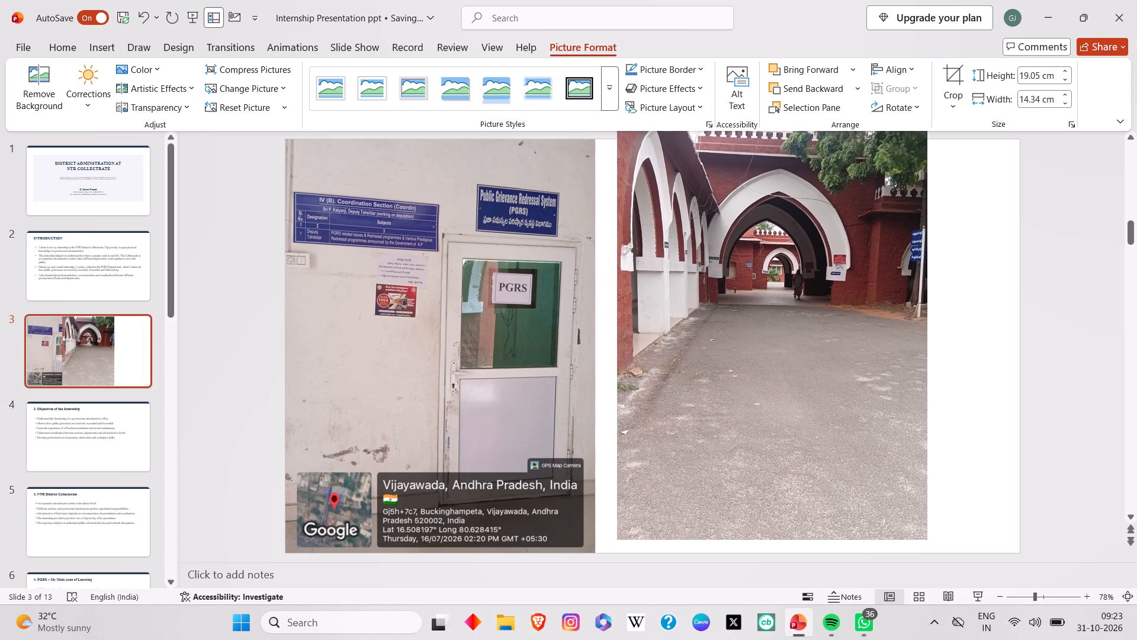
left_click_drag(808, 293, 834, 311)
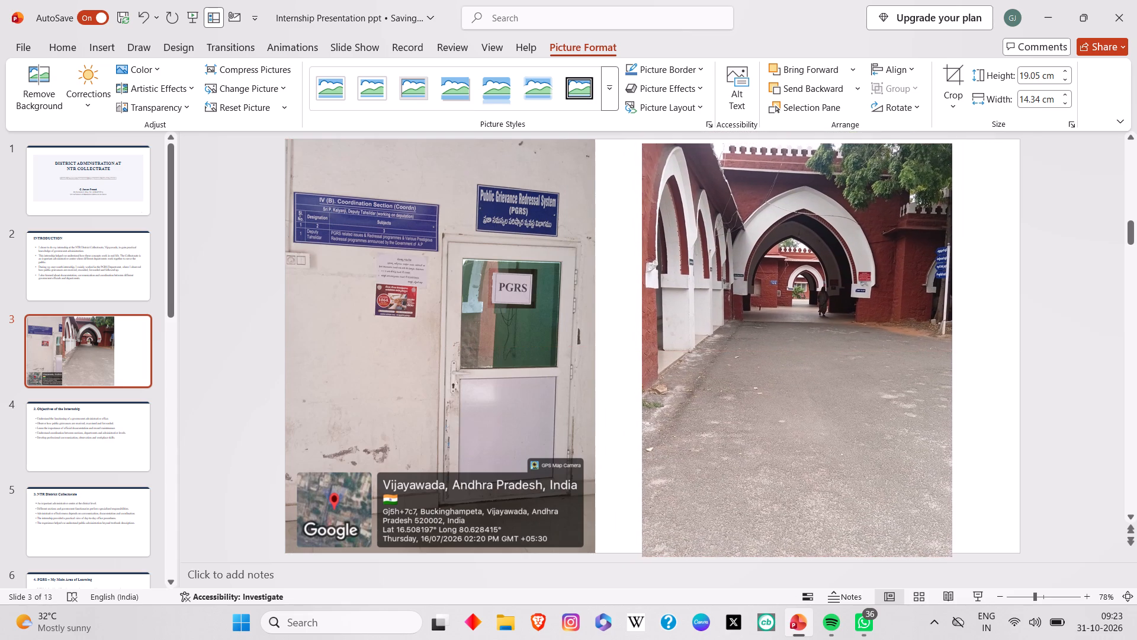
left_click_drag(834, 311, 801, 306)
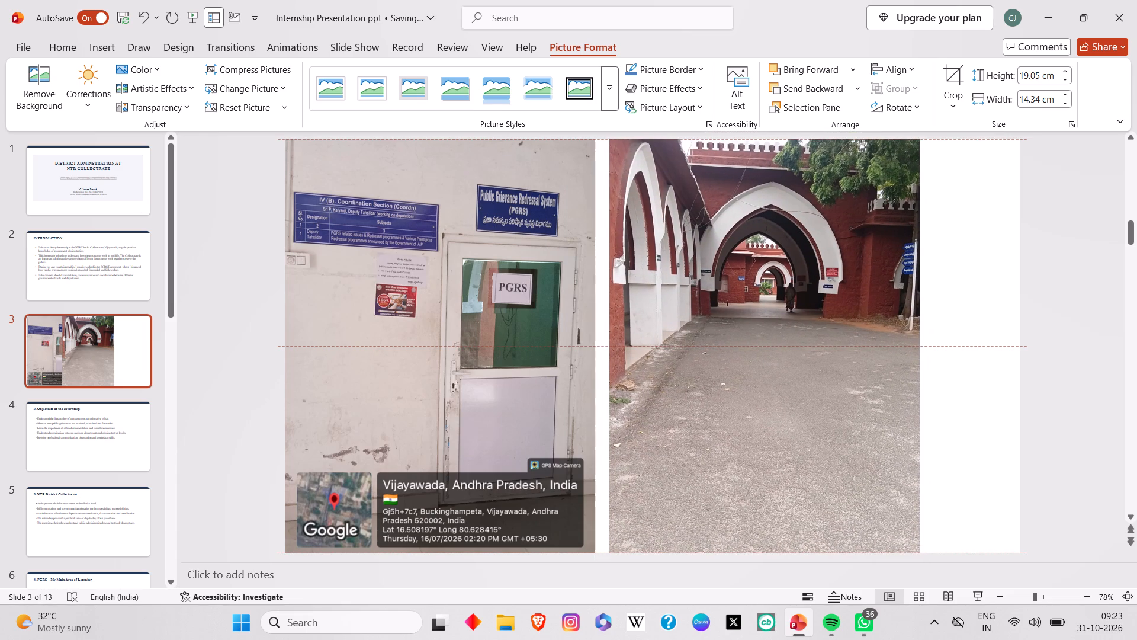
left_click_drag(801, 306, 801, 305)
left_click(1049, 328)
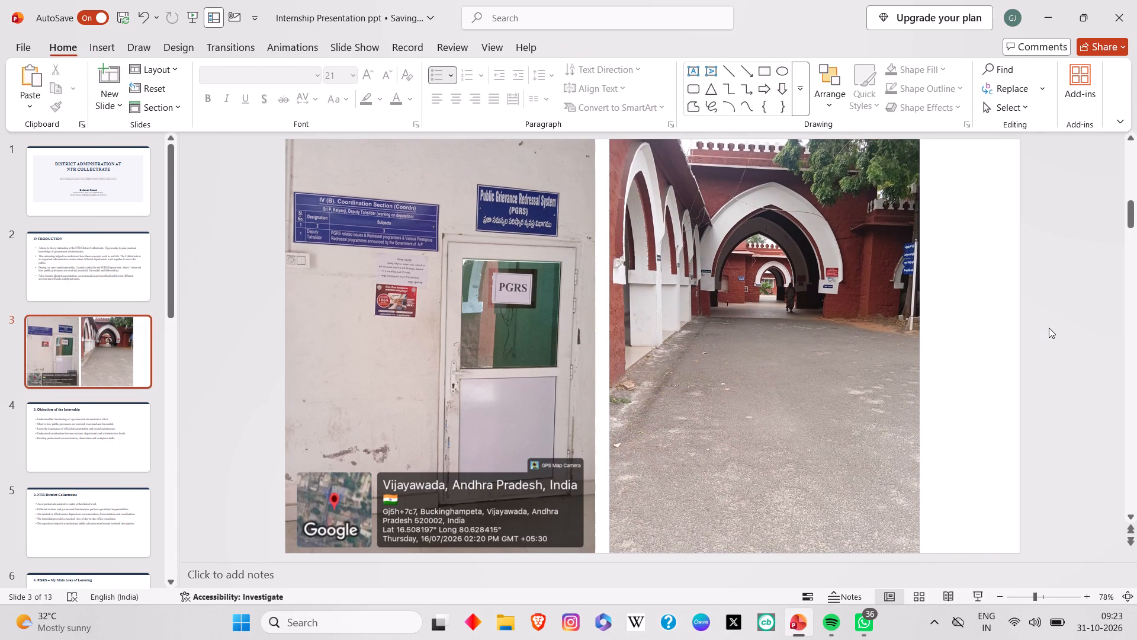
Preview slide 3 in Reading View, return to Normal view, and look over slides 2 and 3.
left_click(945, 597)
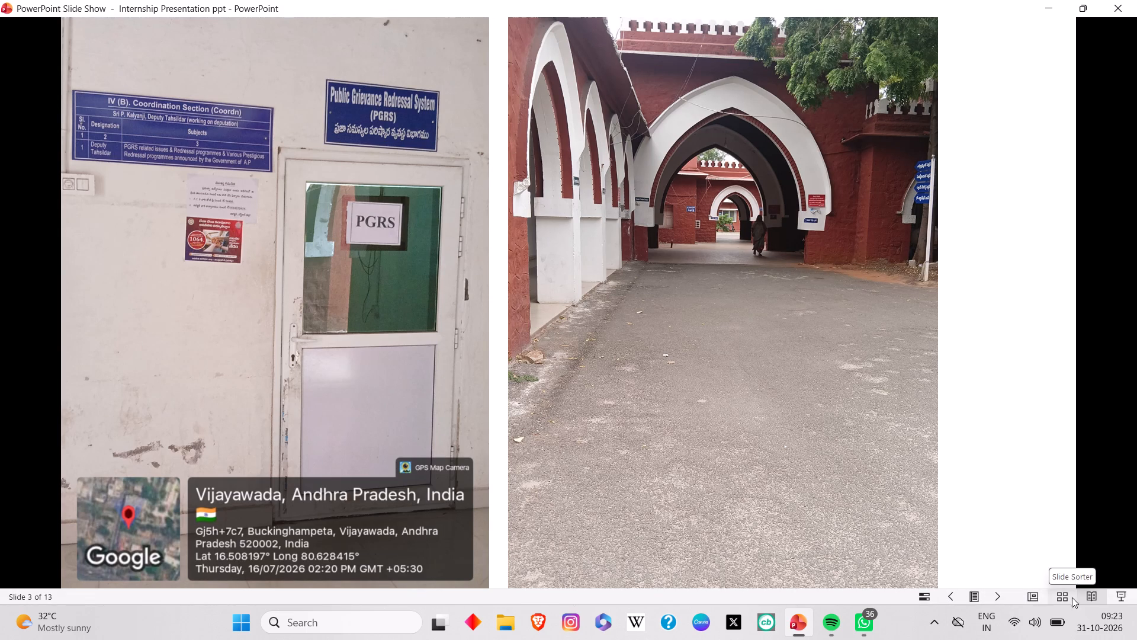
left_click(1036, 599)
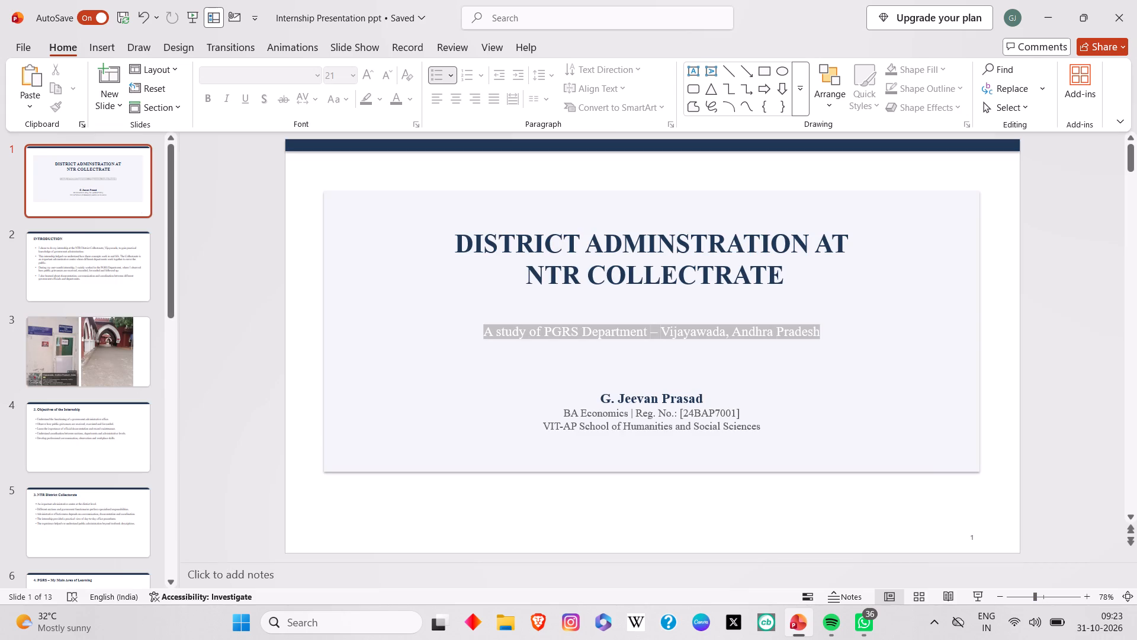
left_click(141, 294)
left_click(135, 340)
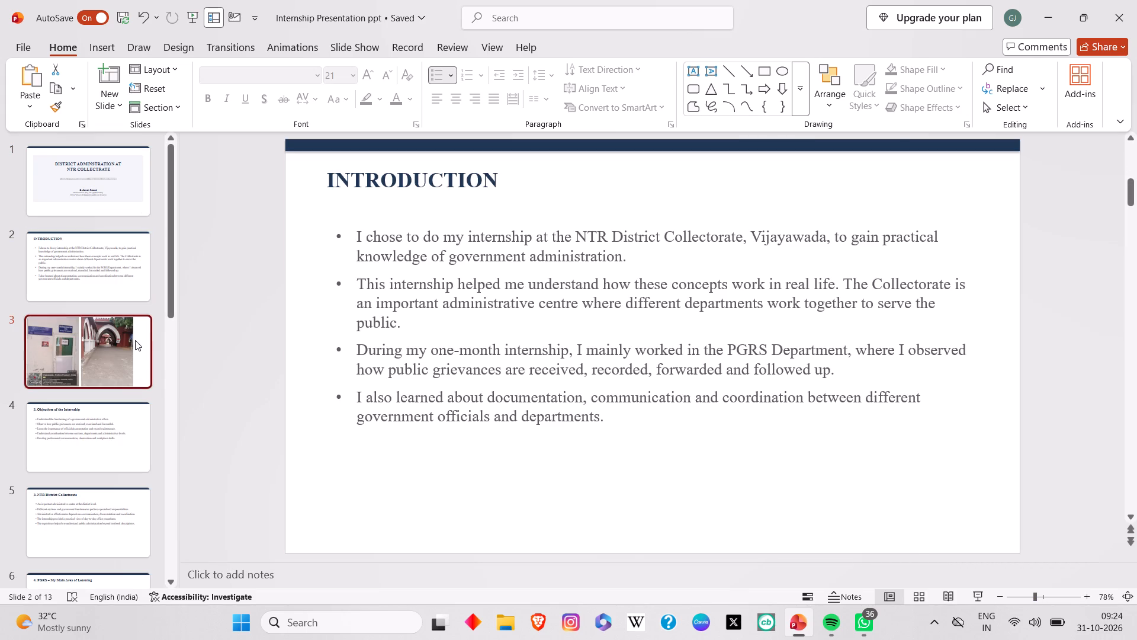
Delete the whole heading text "2. Objectives of the Internship" on slide 4.
left_click(82, 455)
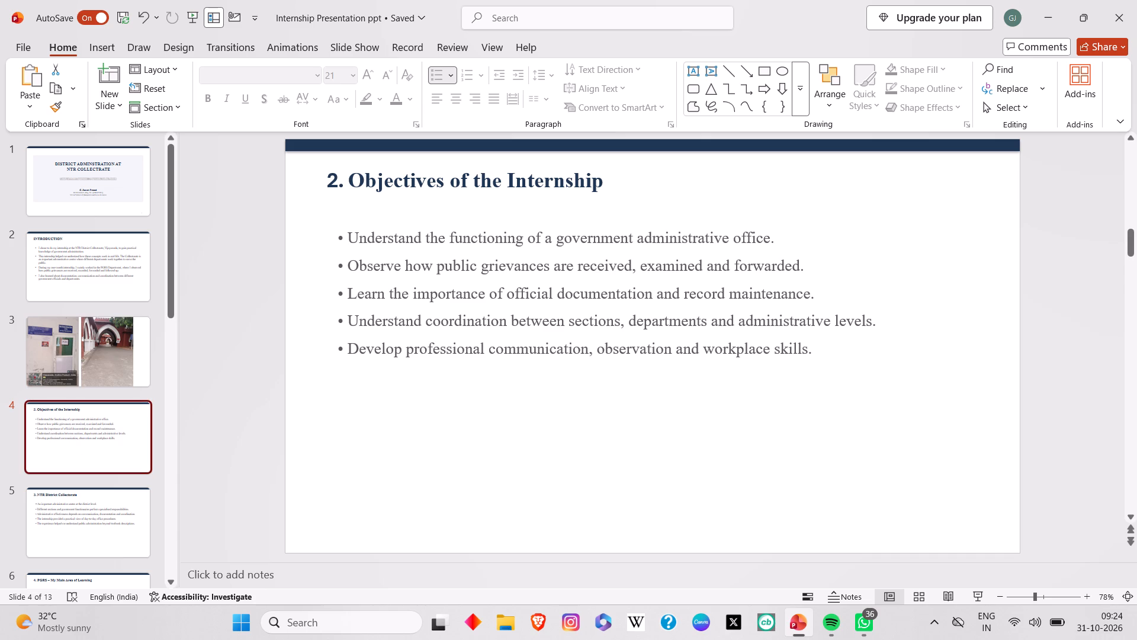
left_click(605, 177)
left_click(605, 177)
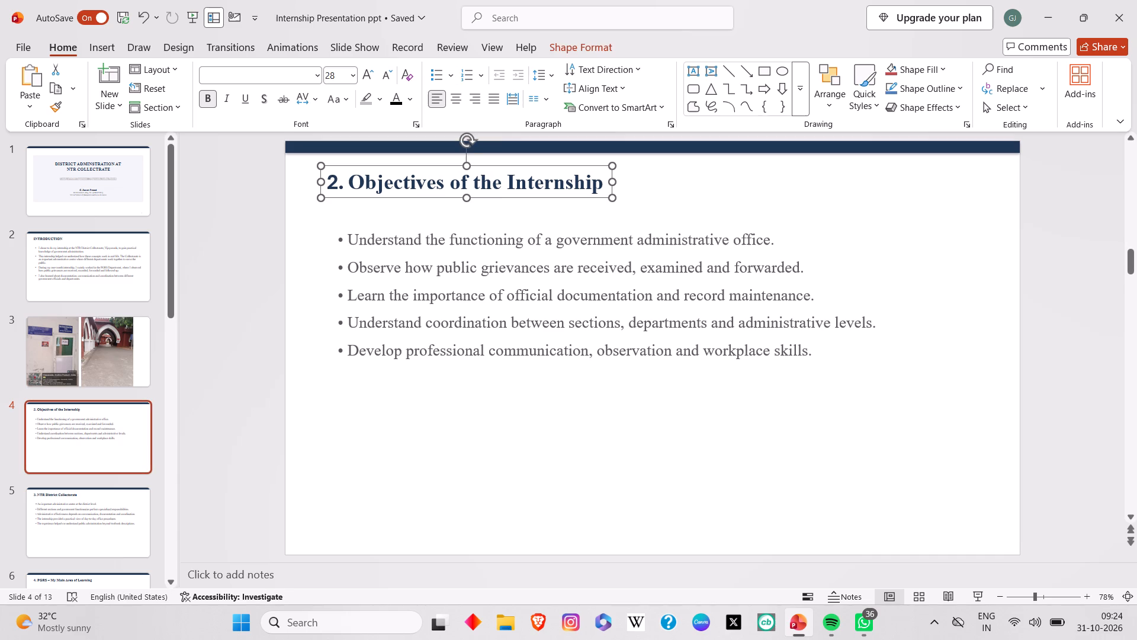
left_click(604, 183)
left_click(604, 183)
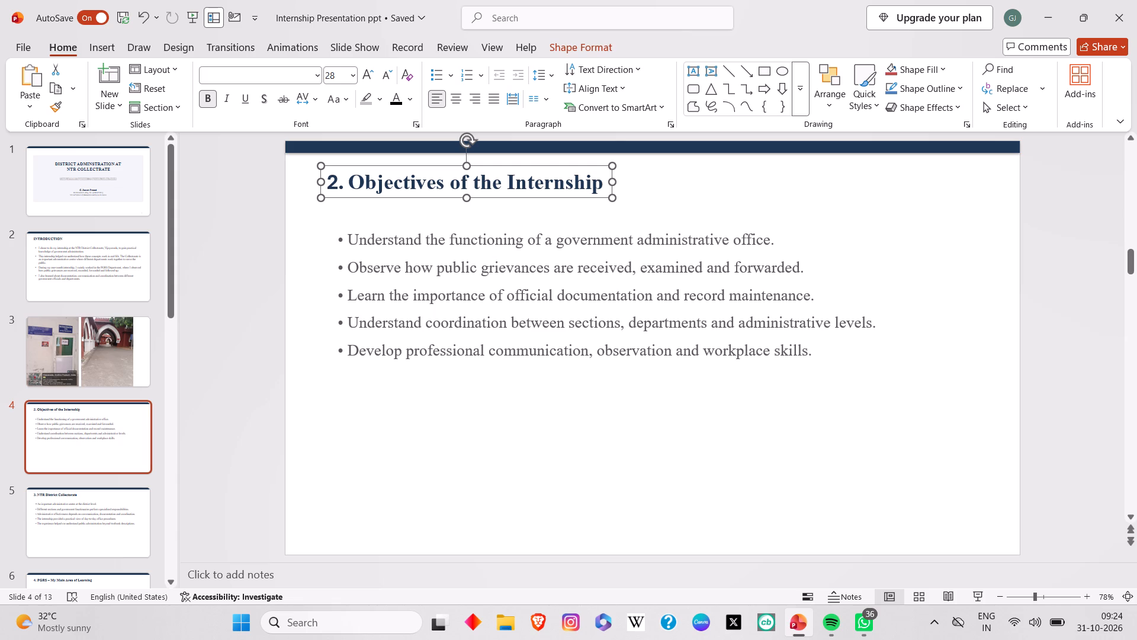
left_click(598, 181)
key("BackSpace")
key("BackSpace")
key("BackSpace")
key("BackSpace")
key("BackSpace")
key("BackSpace")
key("BackSpace")
key("BackSpace")
key("BackSpace")
key("BackSpace")
key("BackSpace")
key("BackSpace")
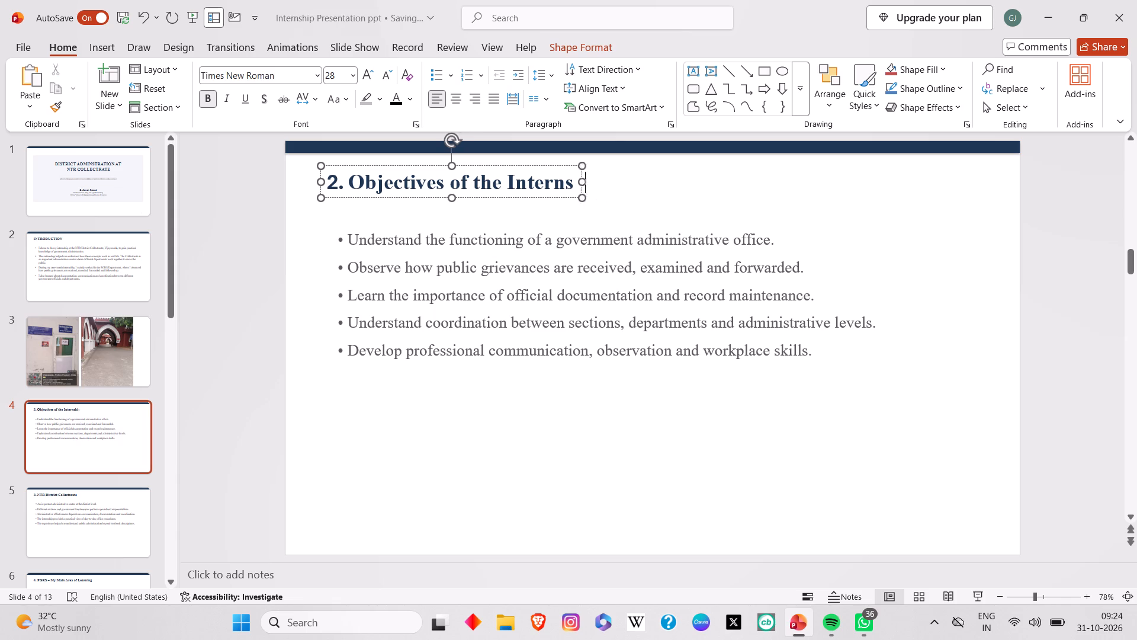
key("BackSpace")
key("BackSpace")
key("BackSpace")
key("BackSpace")
key("BackSpace")
key("BackSpace")
key("BackSpace")
key("BackSpace")
key("BackSpace")
key("BackSpace")
key("BackSpace")
key("BackSpace")
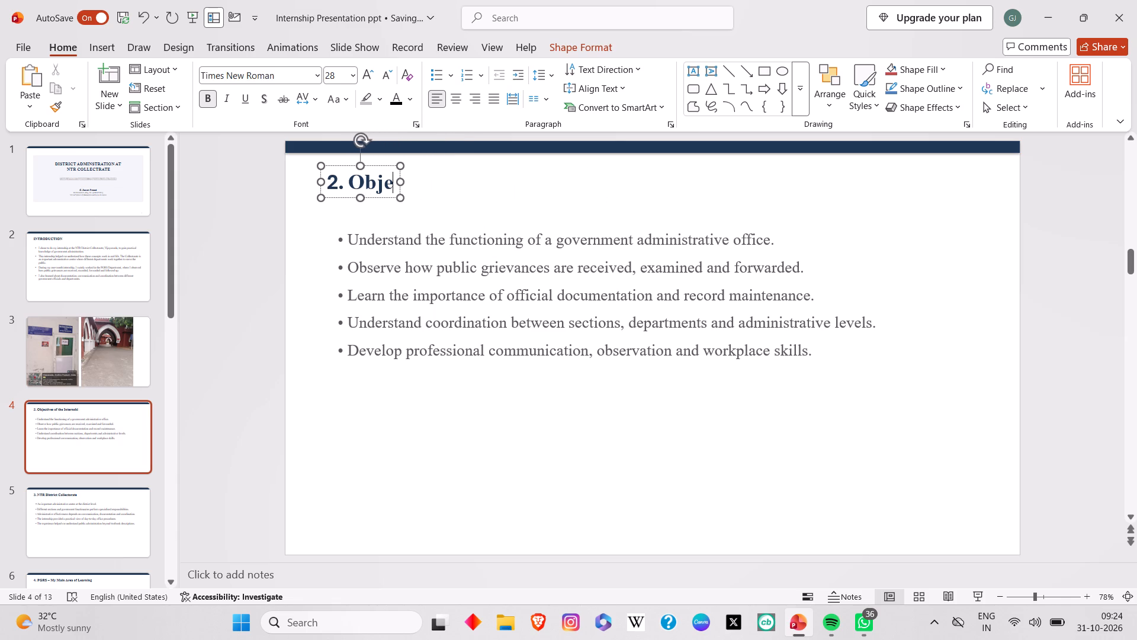
key("BackSpace")
key("BackSpace")
key("BackSpace")
key("BackSpace")
key("BackSpace")
key("BackSpace")
key("BackSpace")
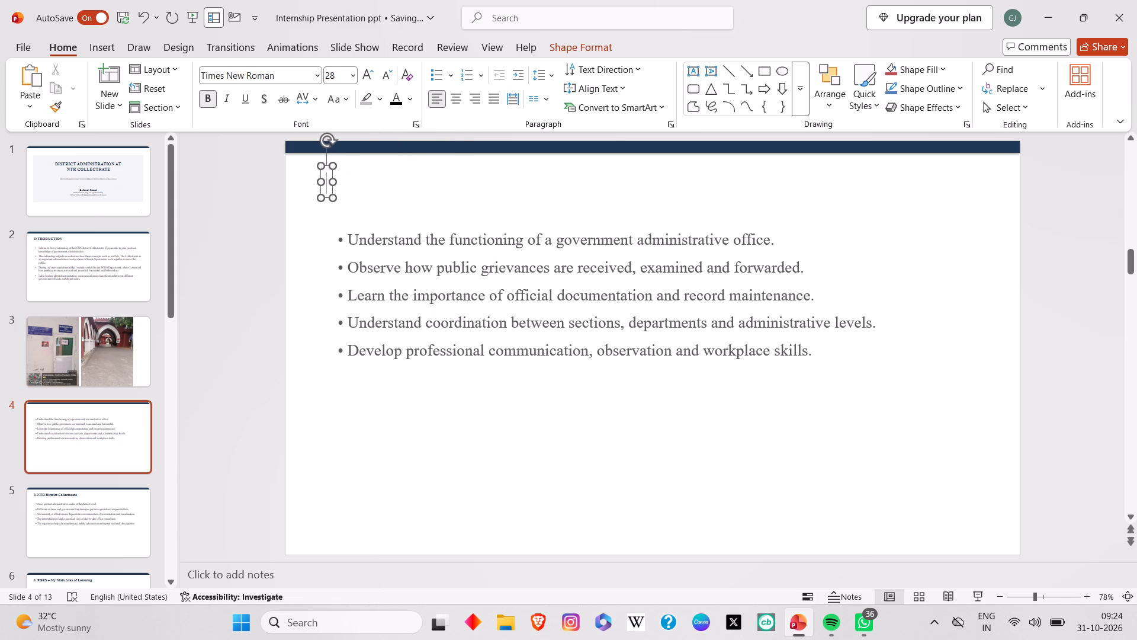
Enter METHODOLOGY as the heading of slide 4.
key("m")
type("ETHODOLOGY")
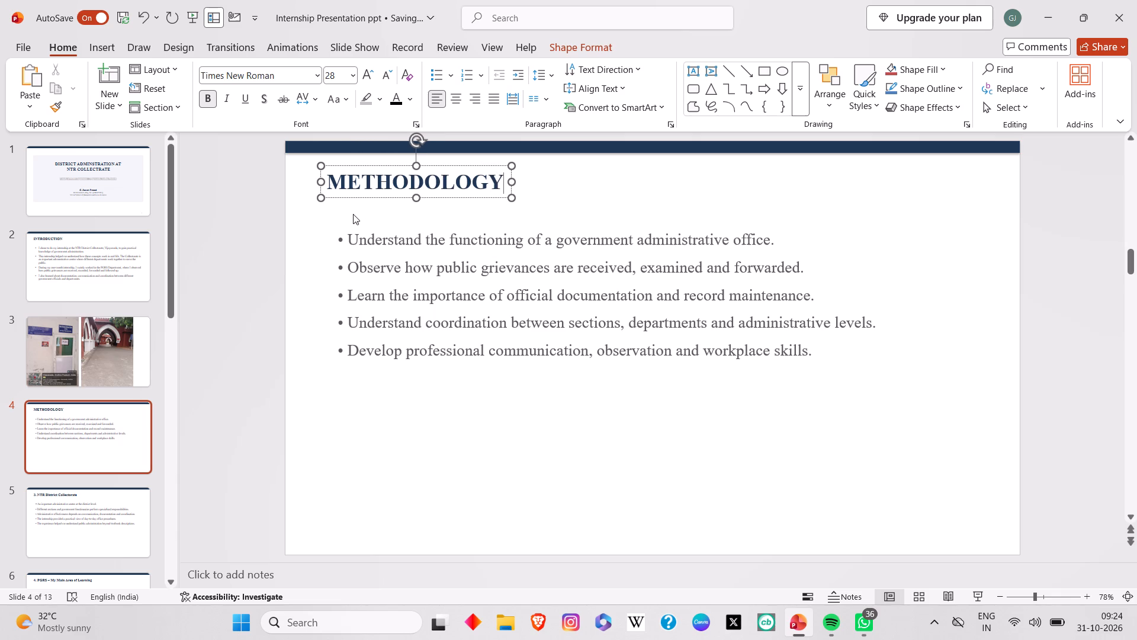
Delete all five bullet points about the internship objectives from the body text box on slide 4.
left_click(341, 225)
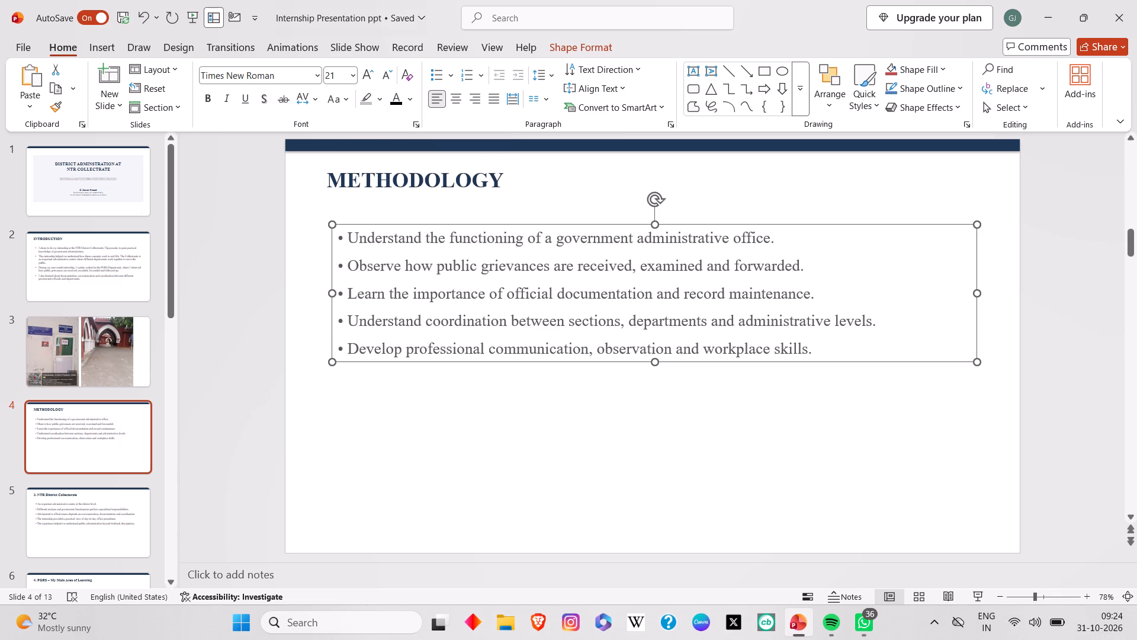
left_click_drag(338, 238, 724, 361)
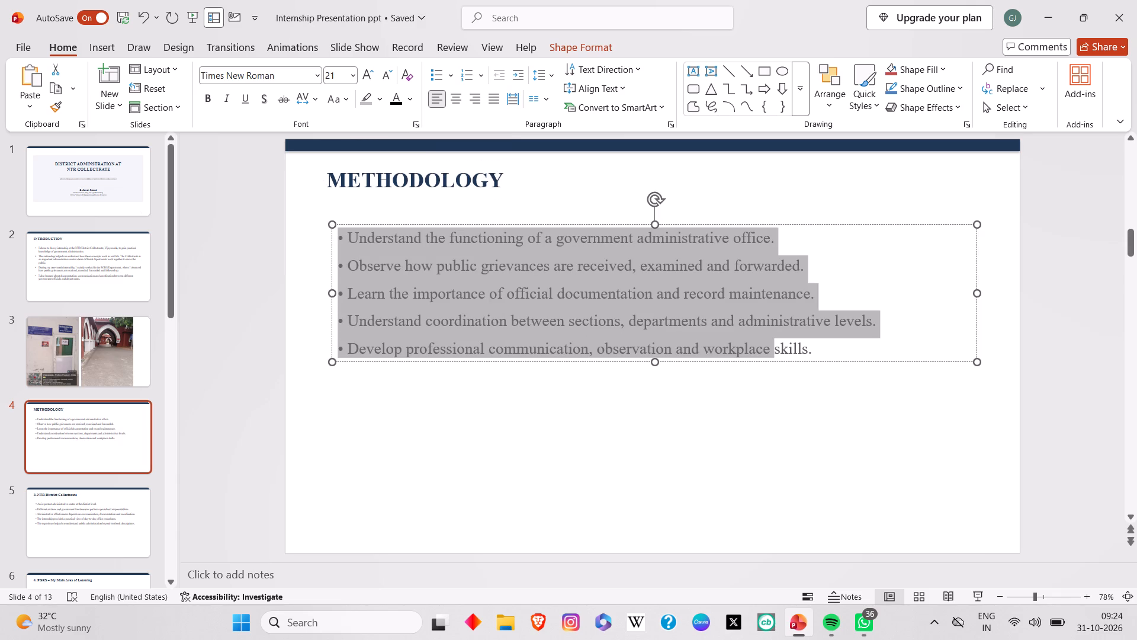
left_click_drag(724, 361, 840, 357)
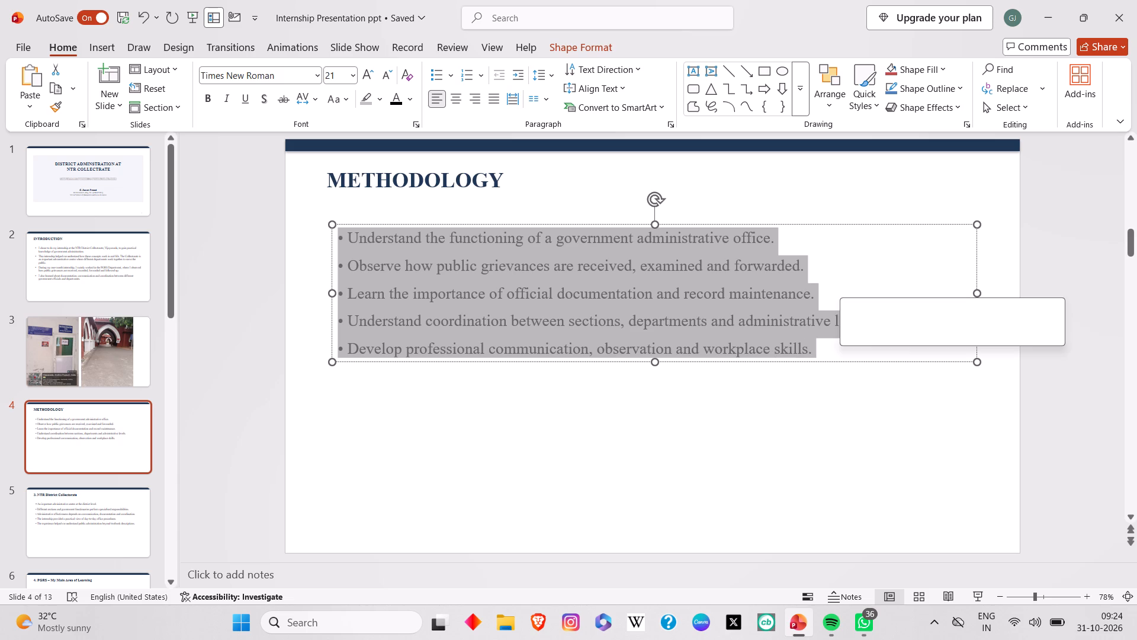
key("BackSpace")
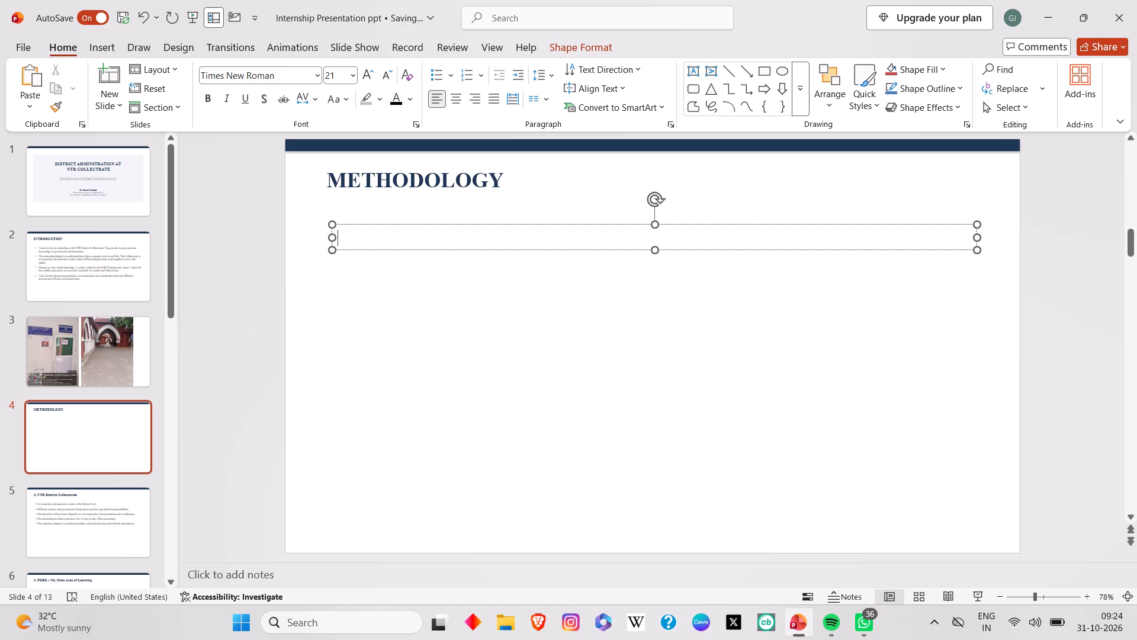
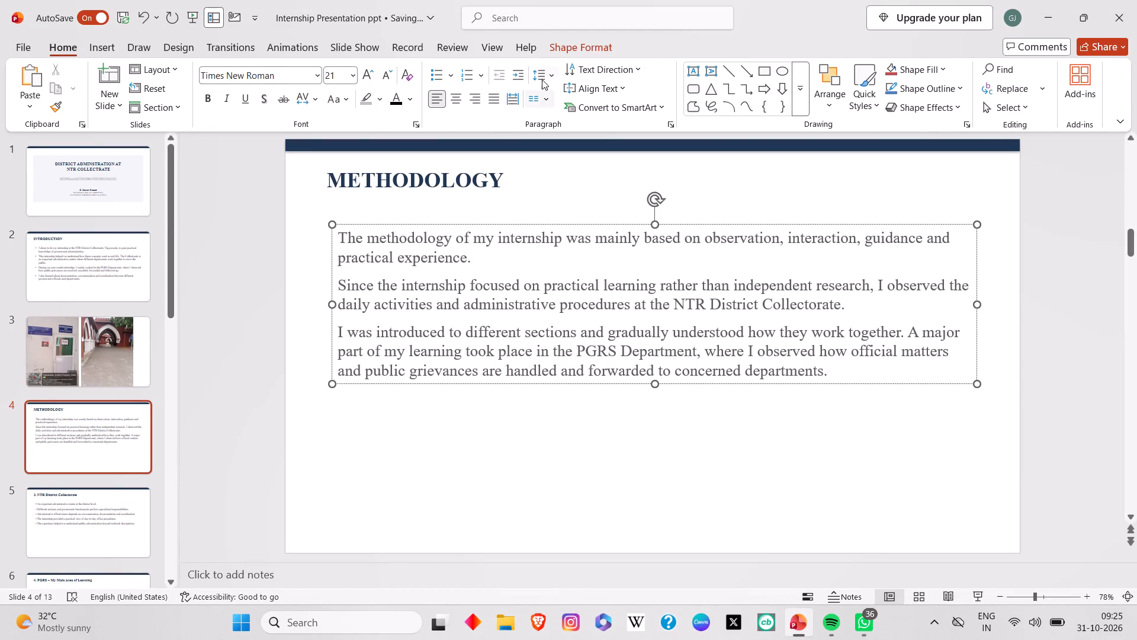
Add round bullets to the Methodology body paragraphs on slide 4, starting with the last one, "I was introduced to different sections".
left_click(444, 79)
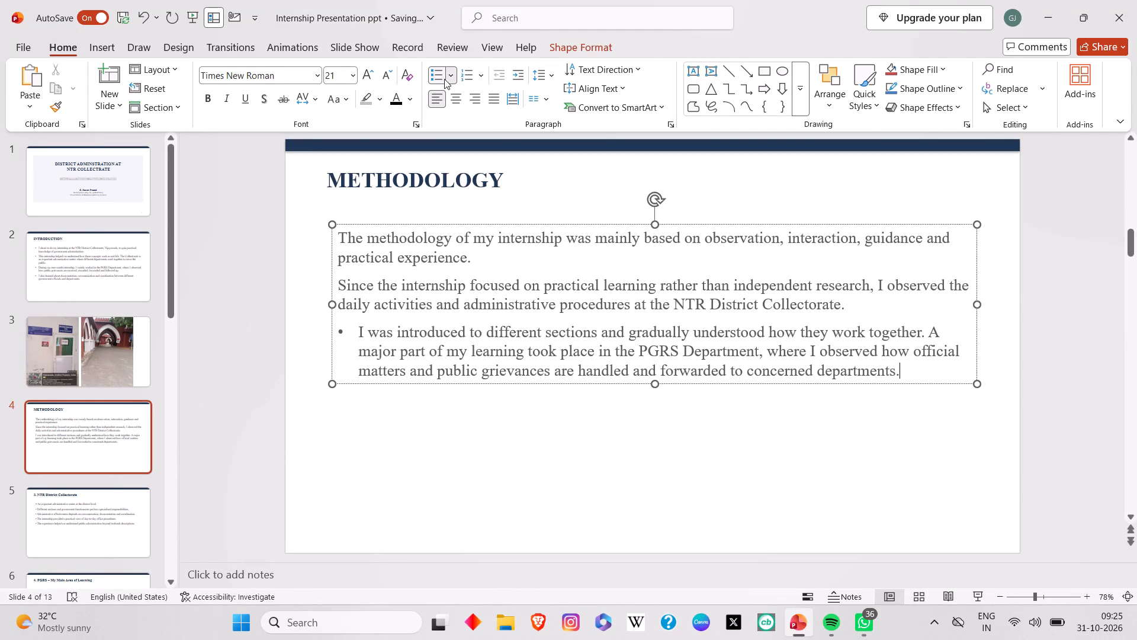
left_click(412, 275)
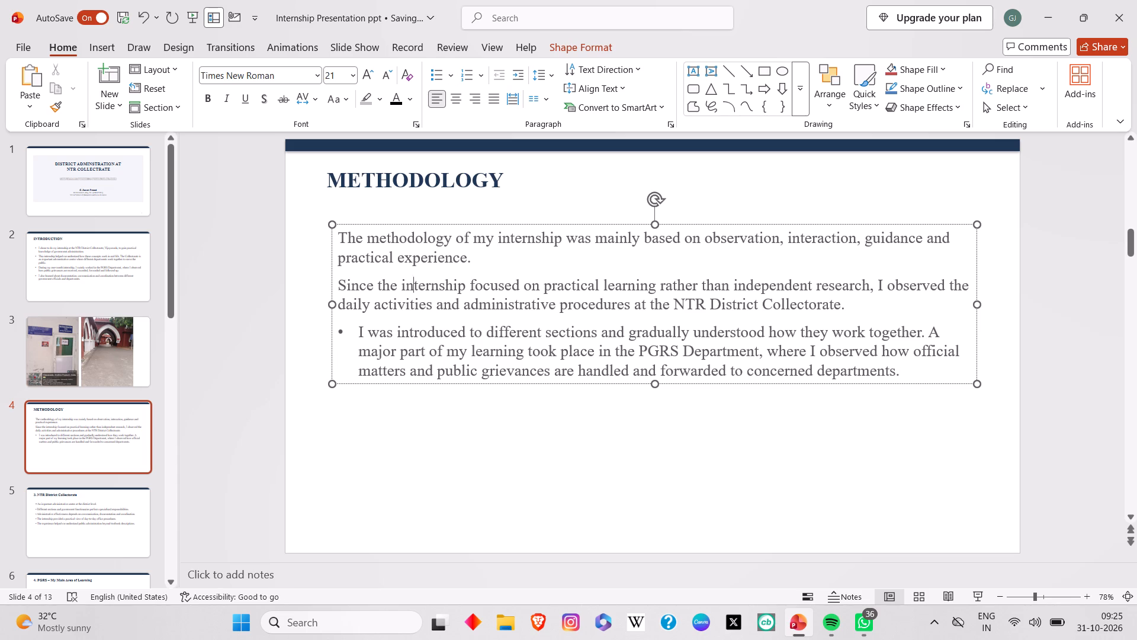
Add bullets to the first two paragraphs under METHODOLOGY on slide 4, matching the third paragraph.
left_click(339, 283)
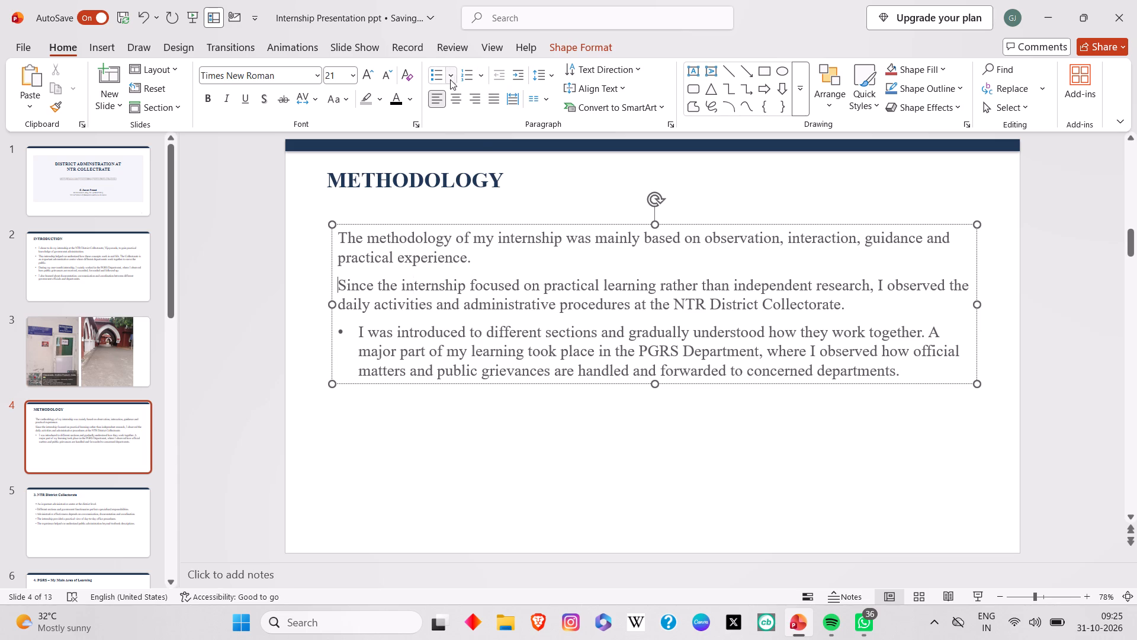
left_click(443, 79)
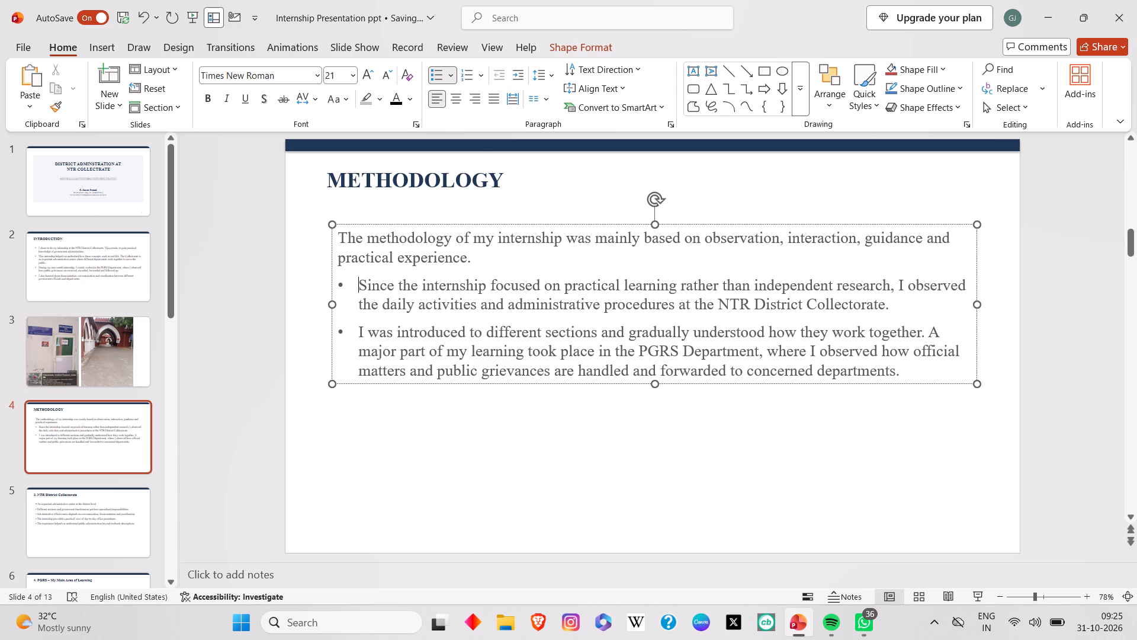
left_click(365, 235)
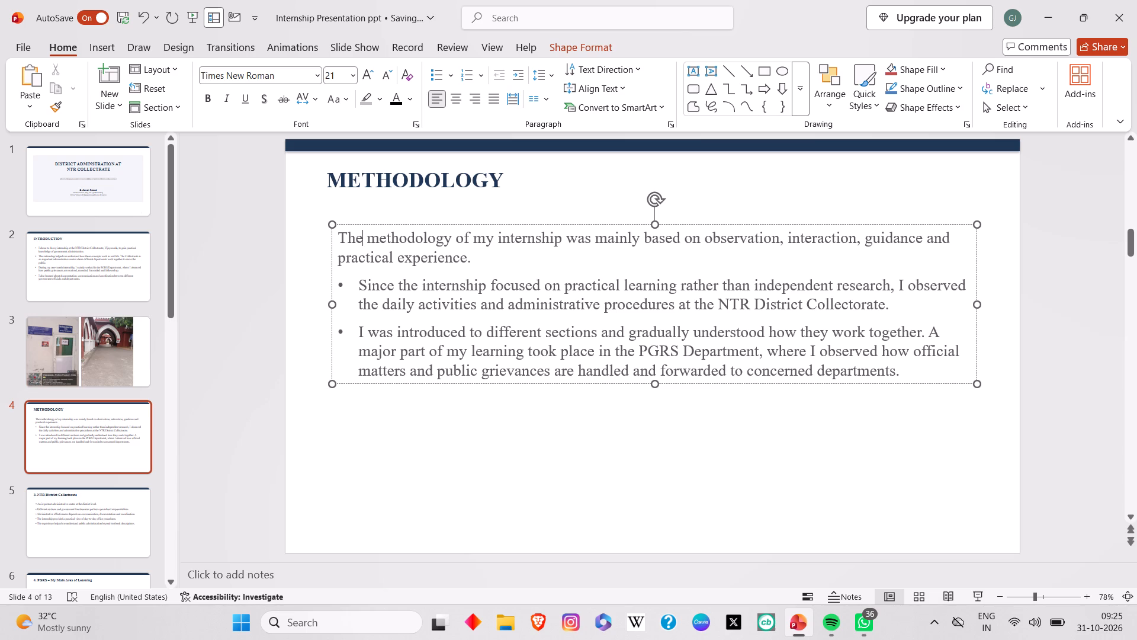
left_click(338, 232)
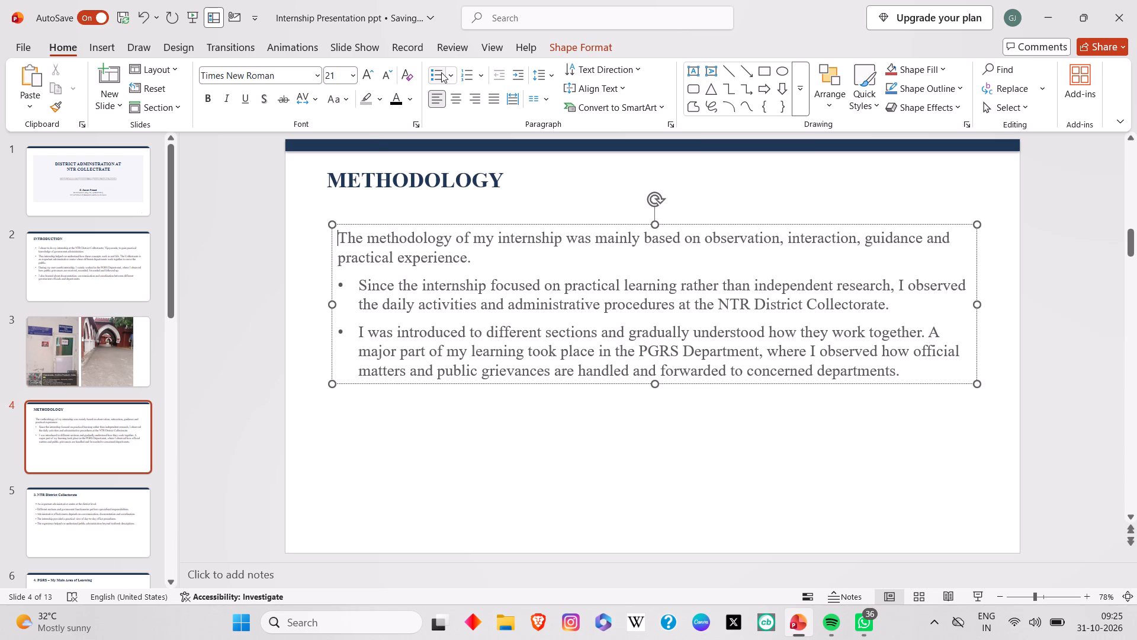
left_click(441, 72)
left_click(493, 517)
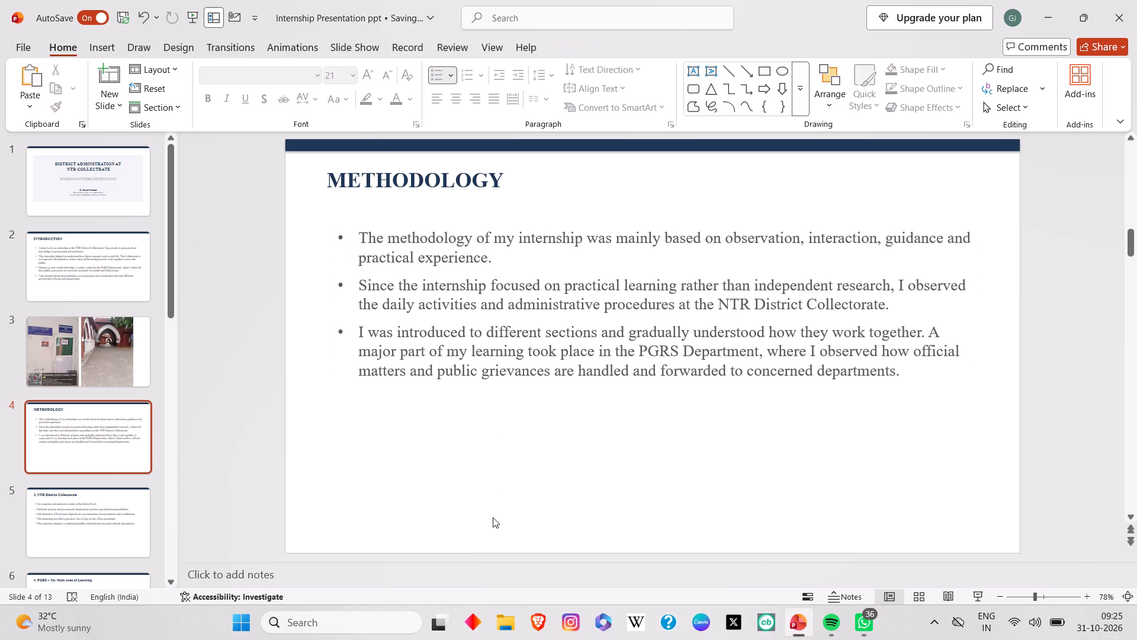
left_click(327, 175)
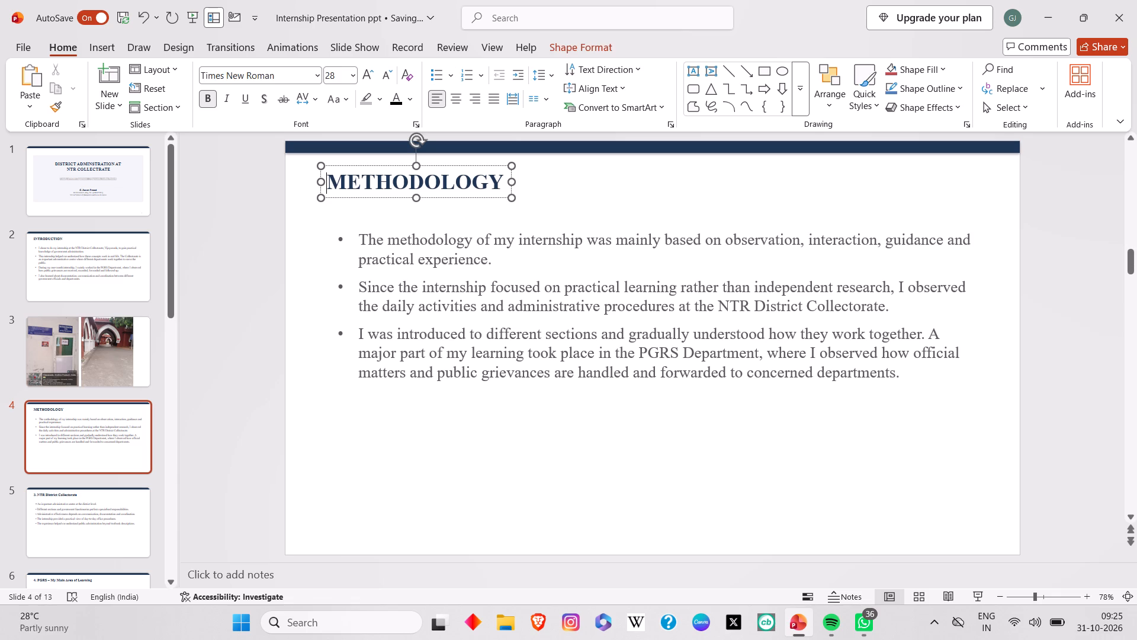
left_click(397, 280)
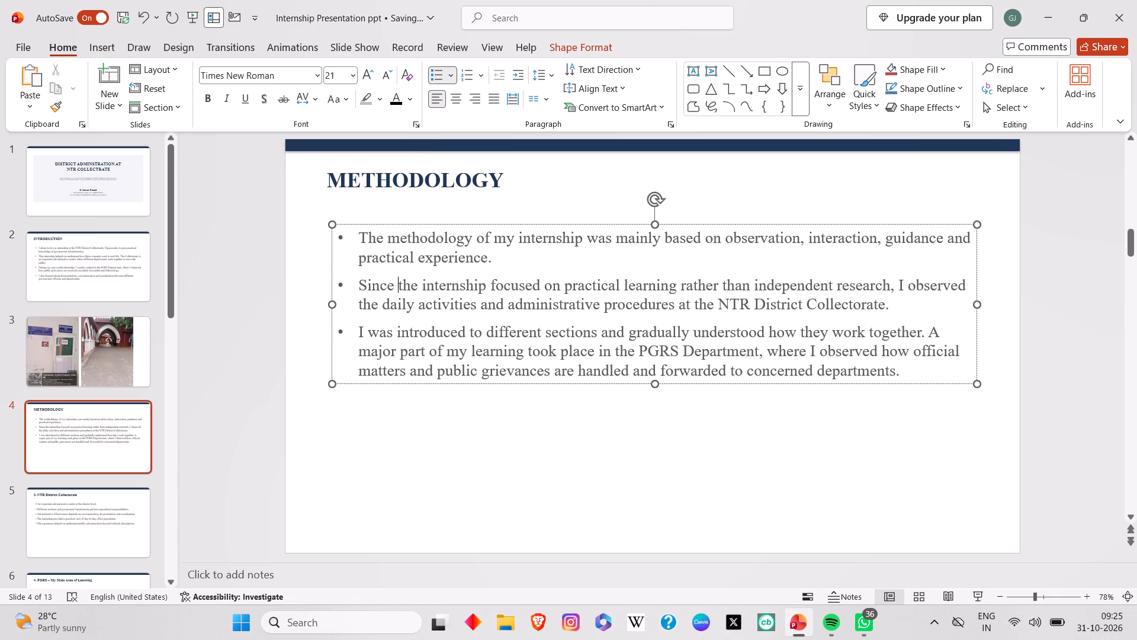
Open slide 5, headed "3. NTR District Collectorate".
left_click(83, 528)
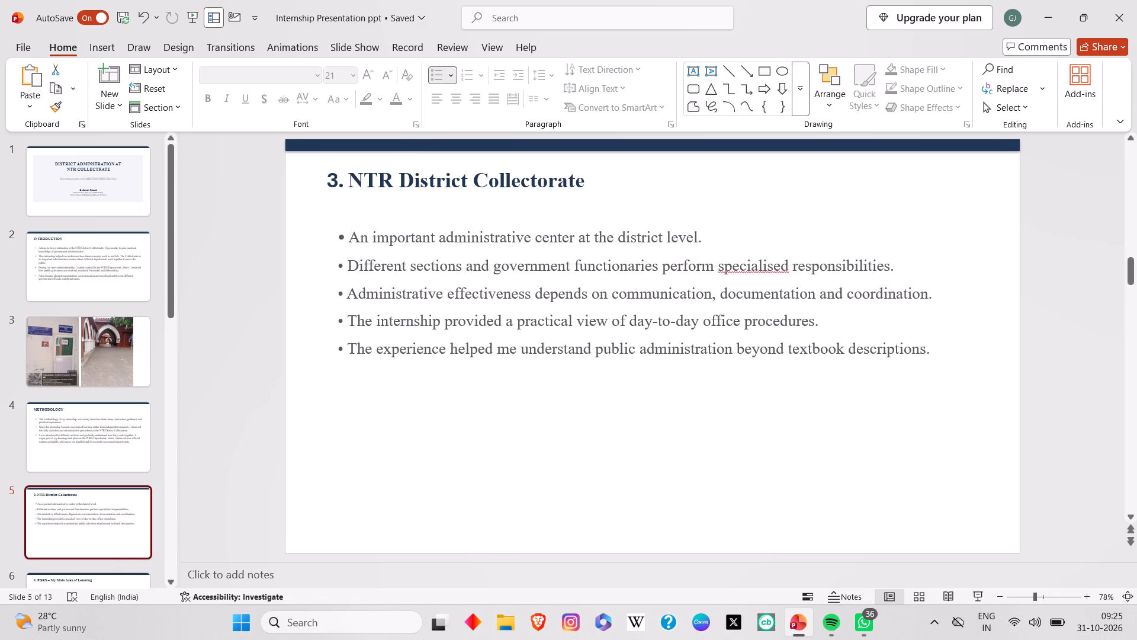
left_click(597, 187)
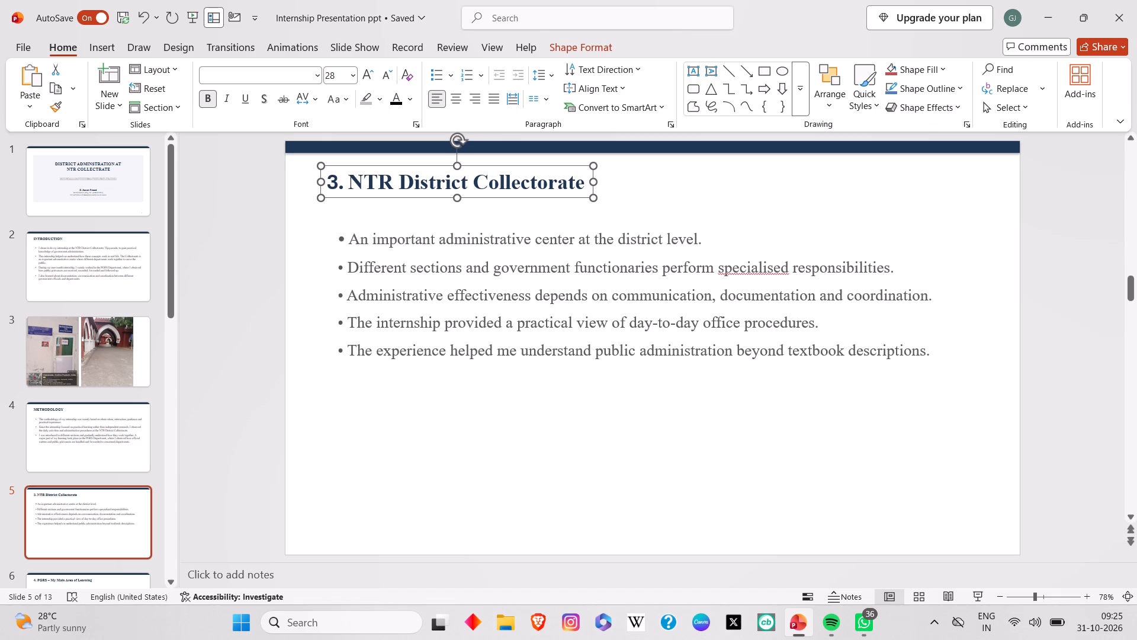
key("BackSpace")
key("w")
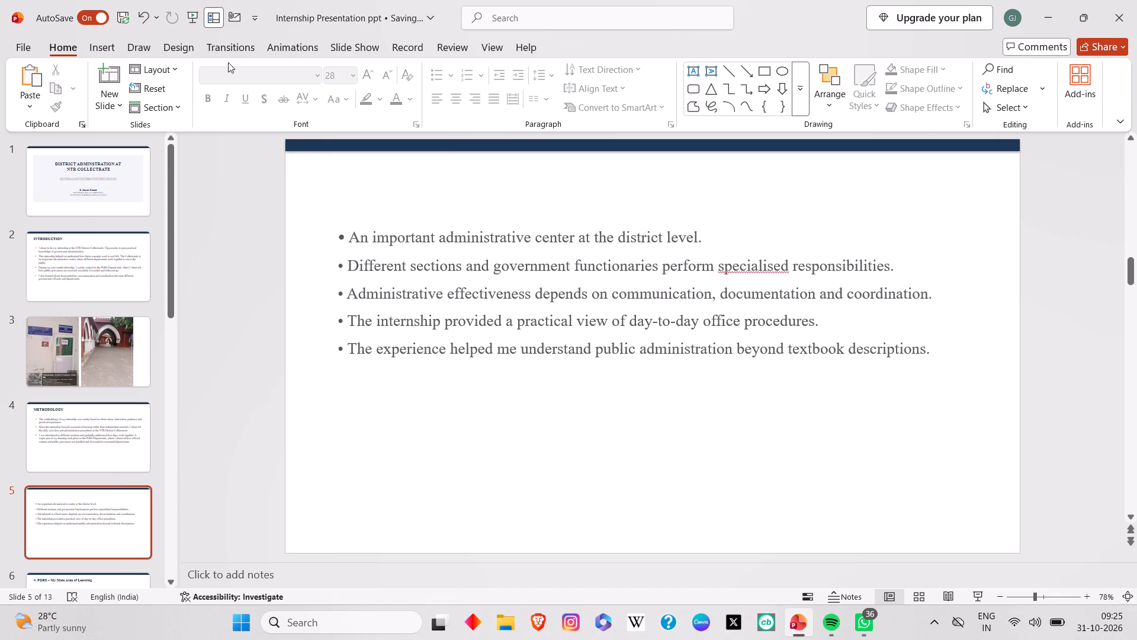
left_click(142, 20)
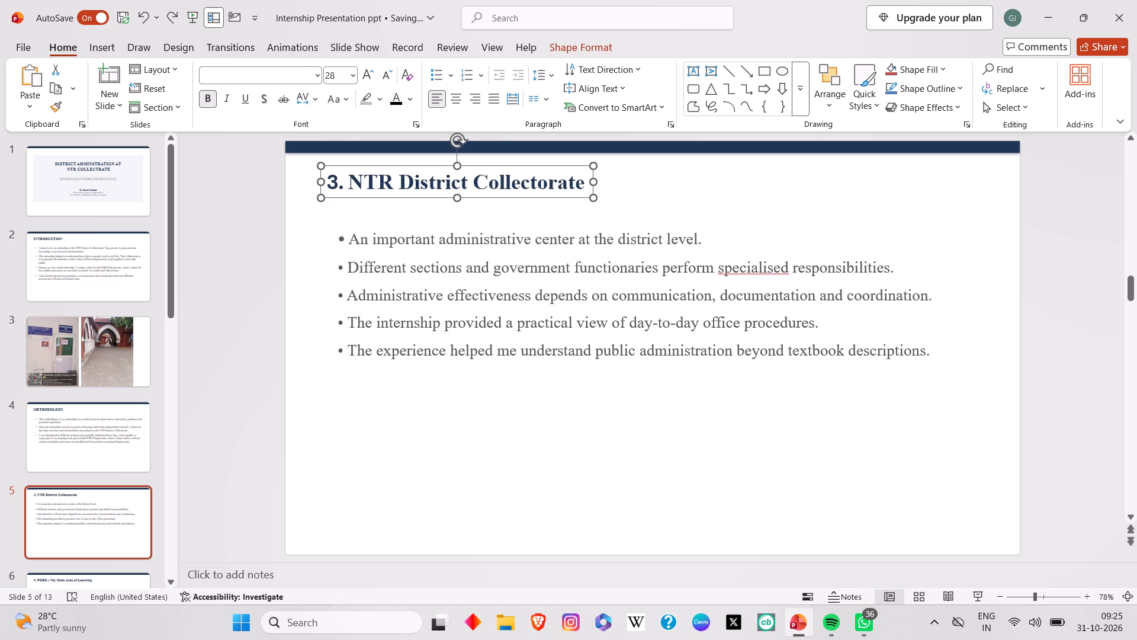
Replace the heading text on slide 5 with "WHAT IS PGRS?".
left_click(582, 185)
key("BackSpace")
key("BackSpace")
key("BackSpace")
key("BackSpace")
key("BackSpace")
key("BackSpace")
key("BackSpace")
key("BackSpace")
key("BackSpace")
key("BackSpace")
key("BackSpace")
key("BackSpace")
key("BackSpace")
key("BackSpace")
key("BackSpace")
key("BackSpace")
key("BackSpace")
key("BackSpace")
key("BackSpace")
key("BackSpace")
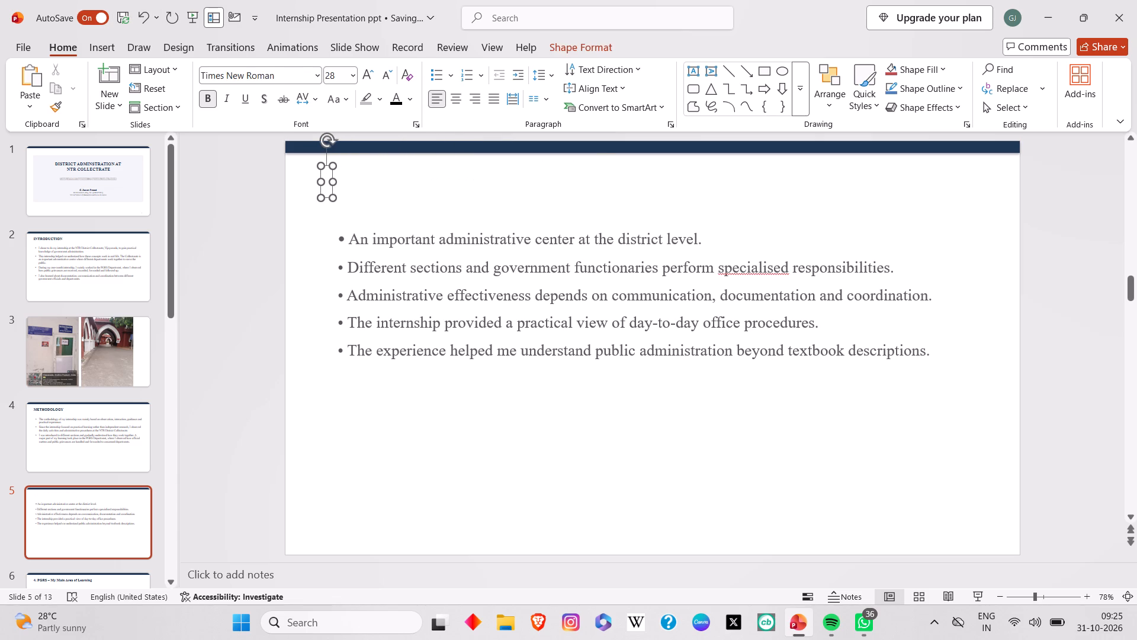
type("WHAT IS PGRS")
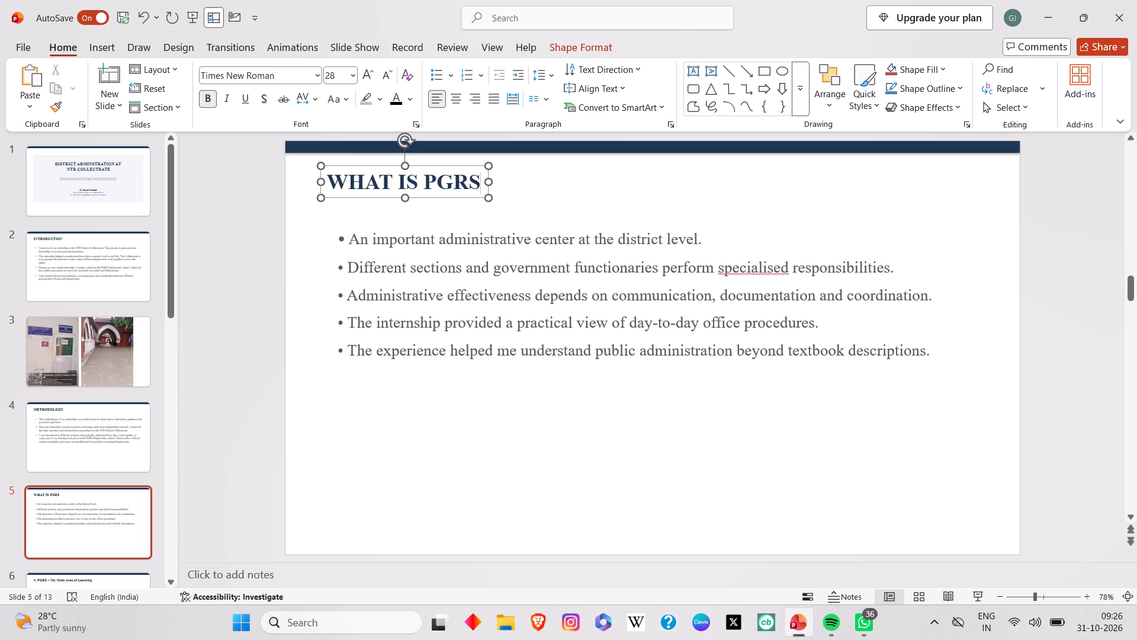
key("shift+question")
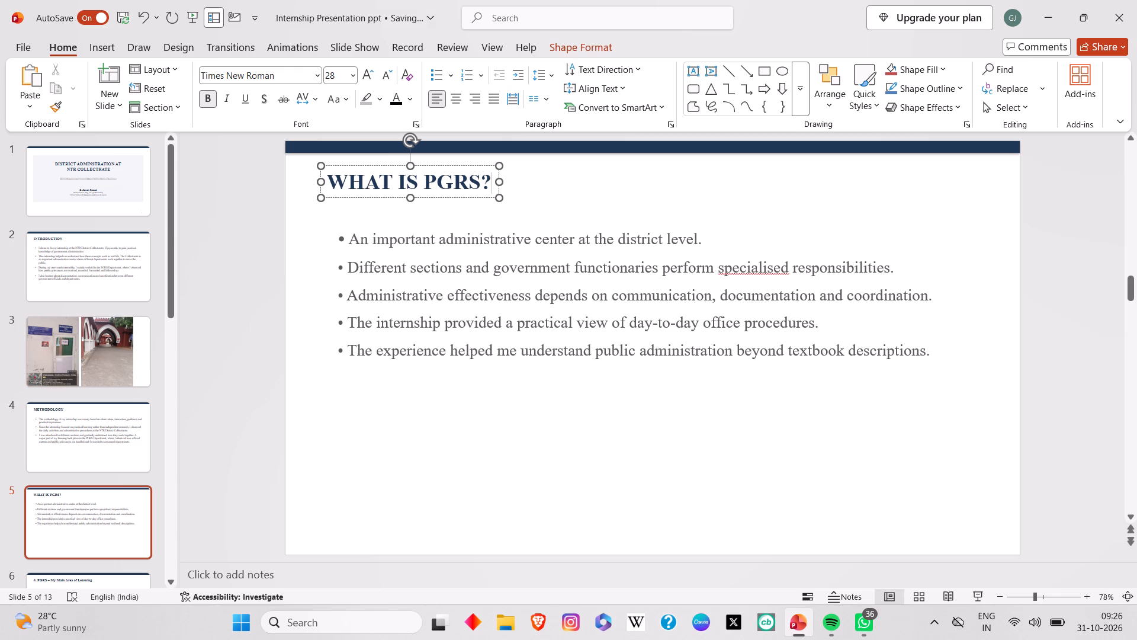
Open the bulleted body text under the slide 5 heading for editing.
left_click(396, 235)
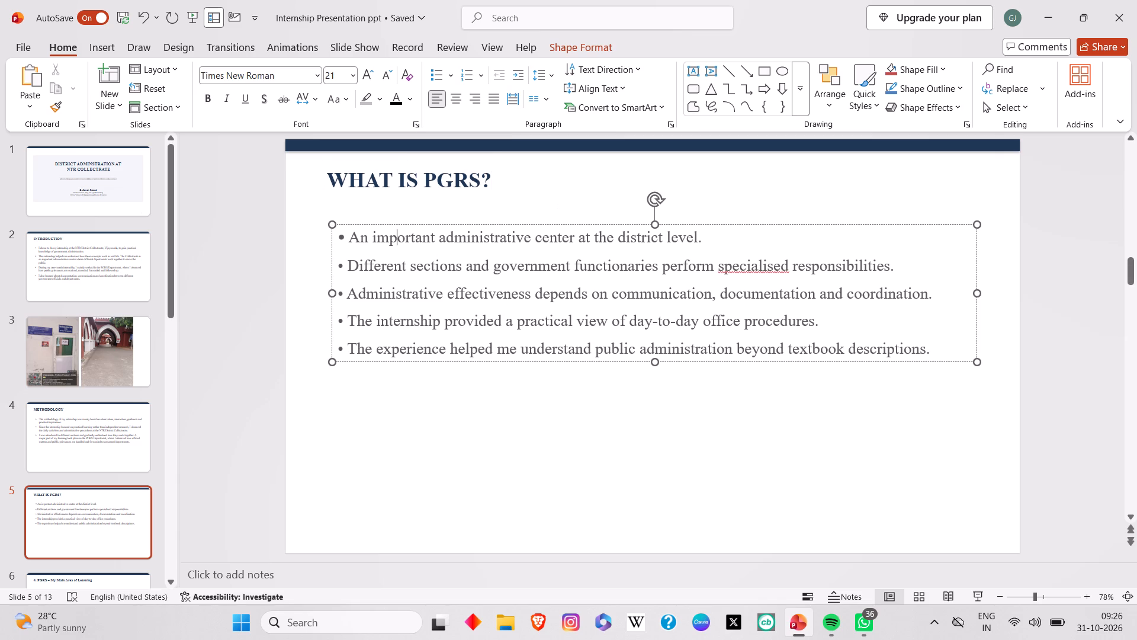
Delete all five lines of body text under the "WHAT IS PGRS?" heading, leaving the text box empty.
left_click_drag(338, 232, 666, 338)
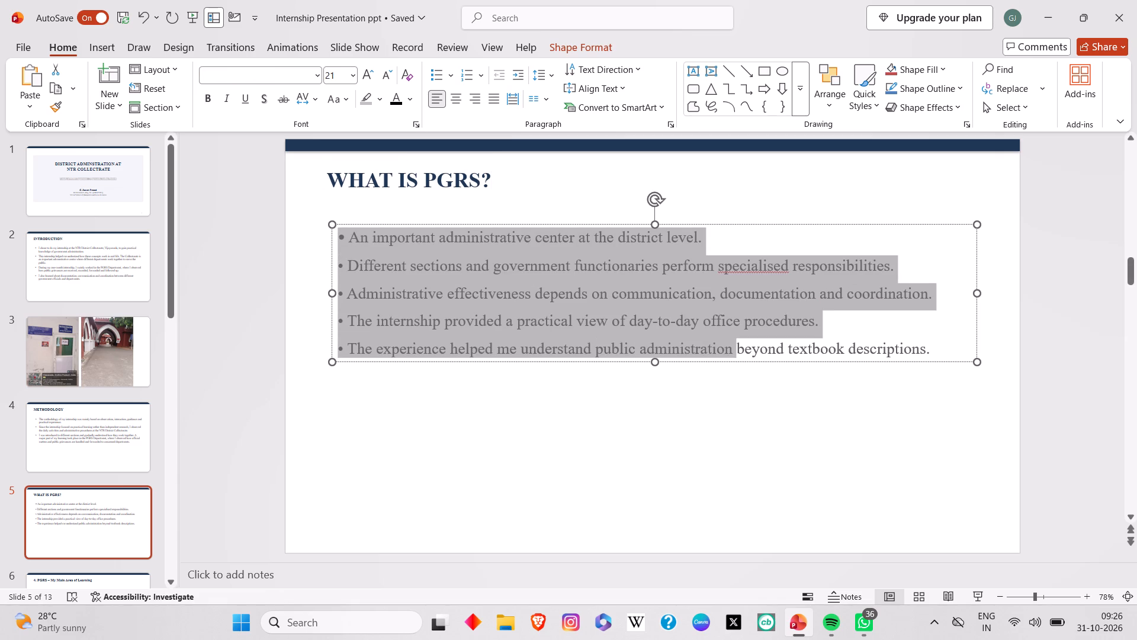
left_click_drag(666, 338, 870, 338)
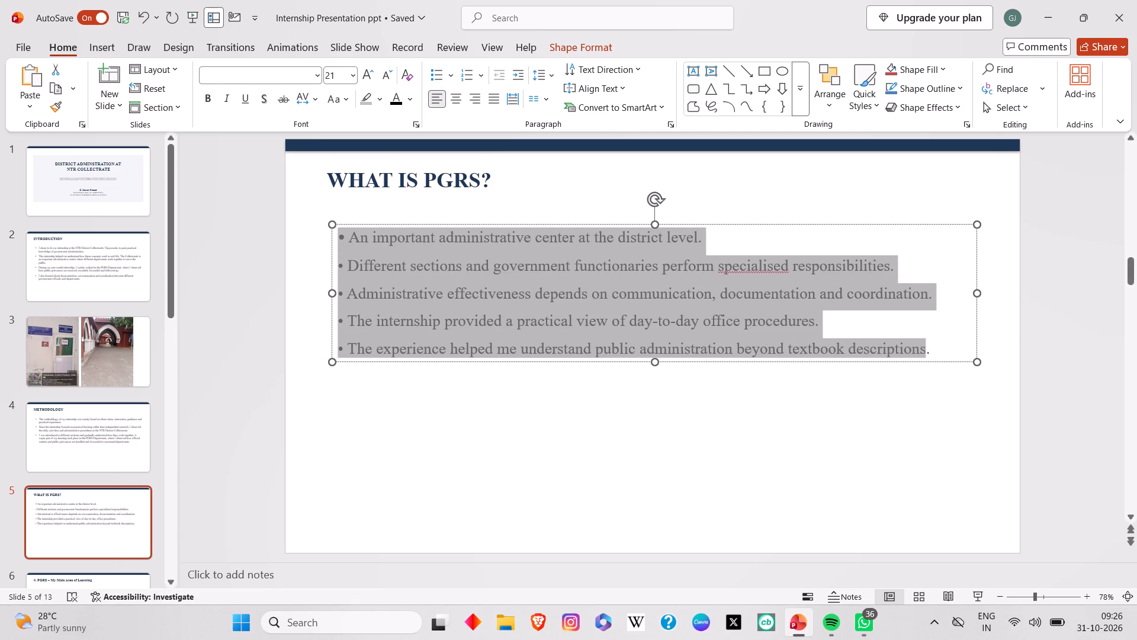
left_click_drag(870, 338, 908, 335)
left_click(900, 367)
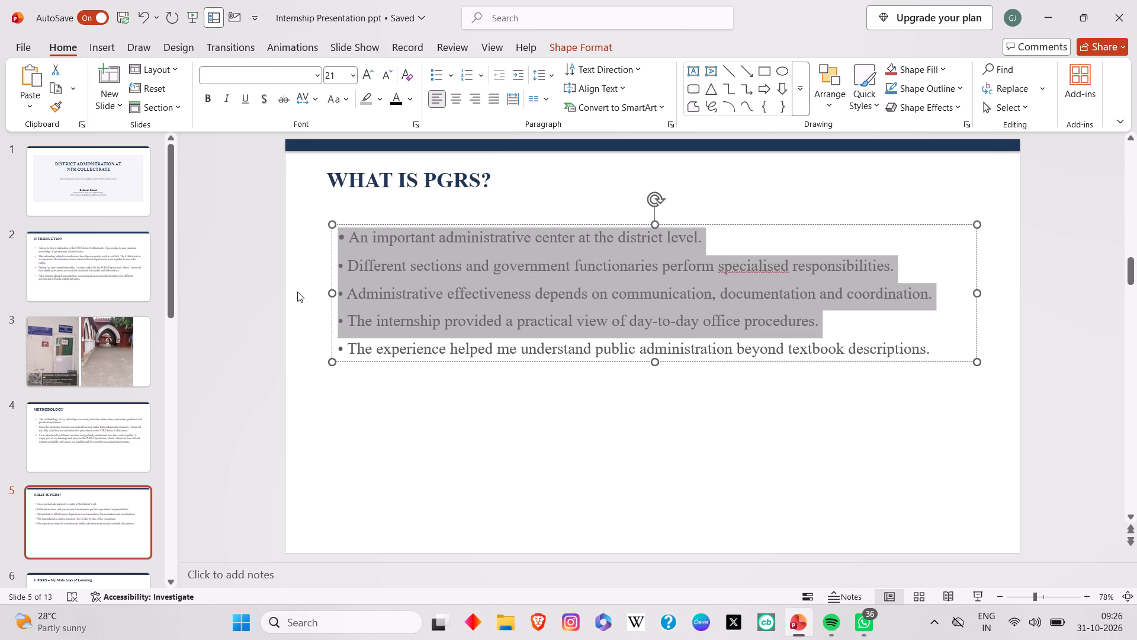
left_click(336, 233)
left_click_drag(338, 235, 537, 382)
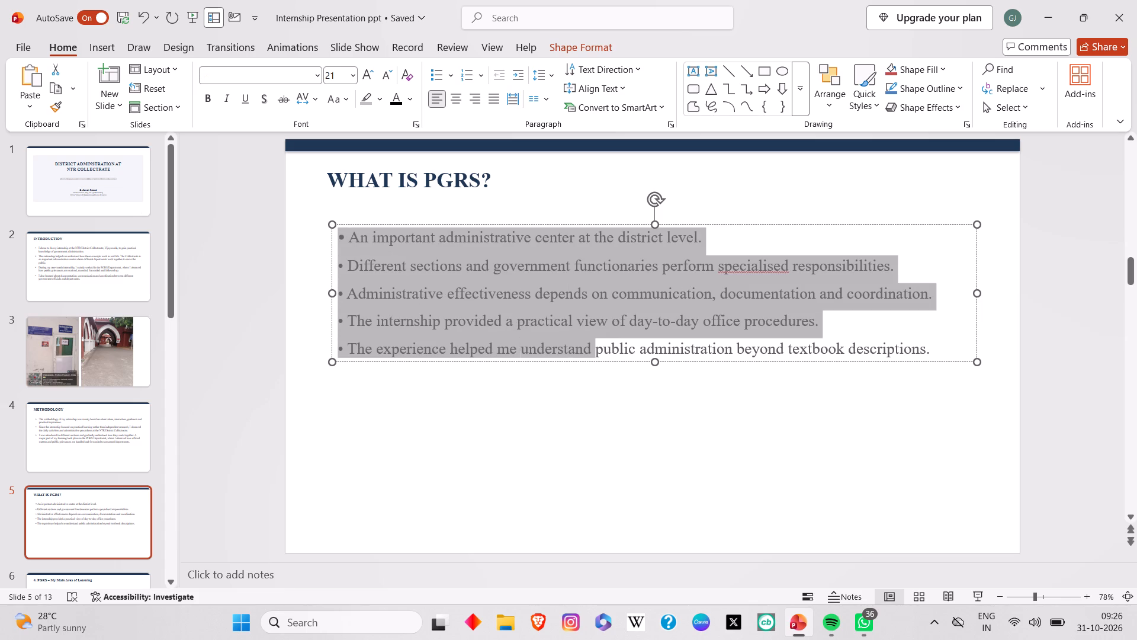
left_click_drag(537, 382, 778, 373)
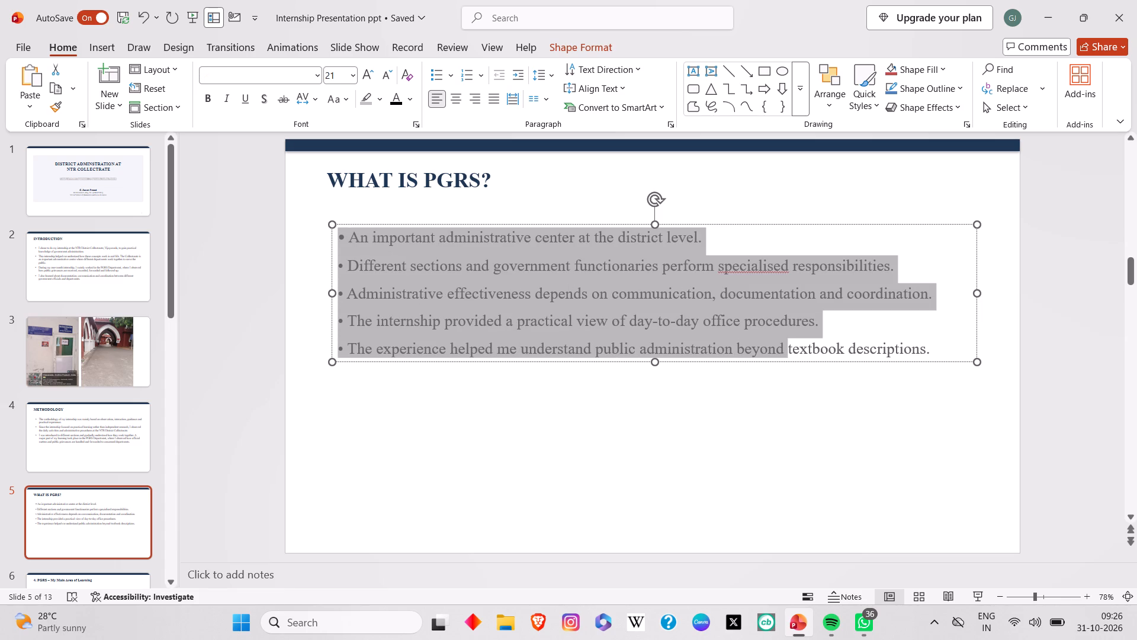
left_click_drag(778, 373, 926, 364)
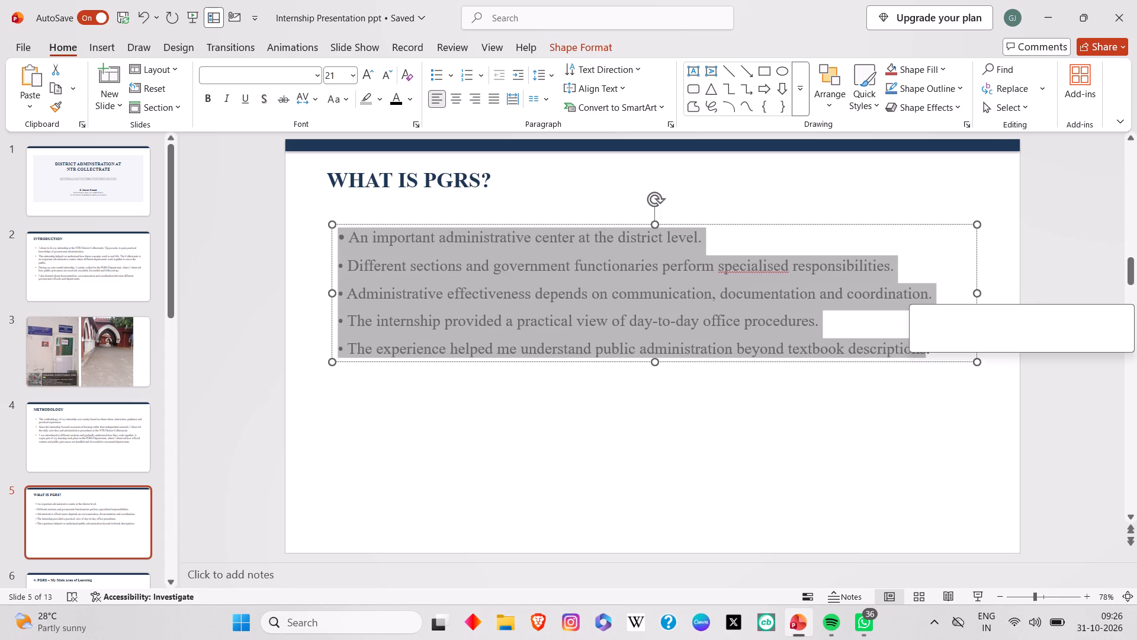
key("BackSpace")
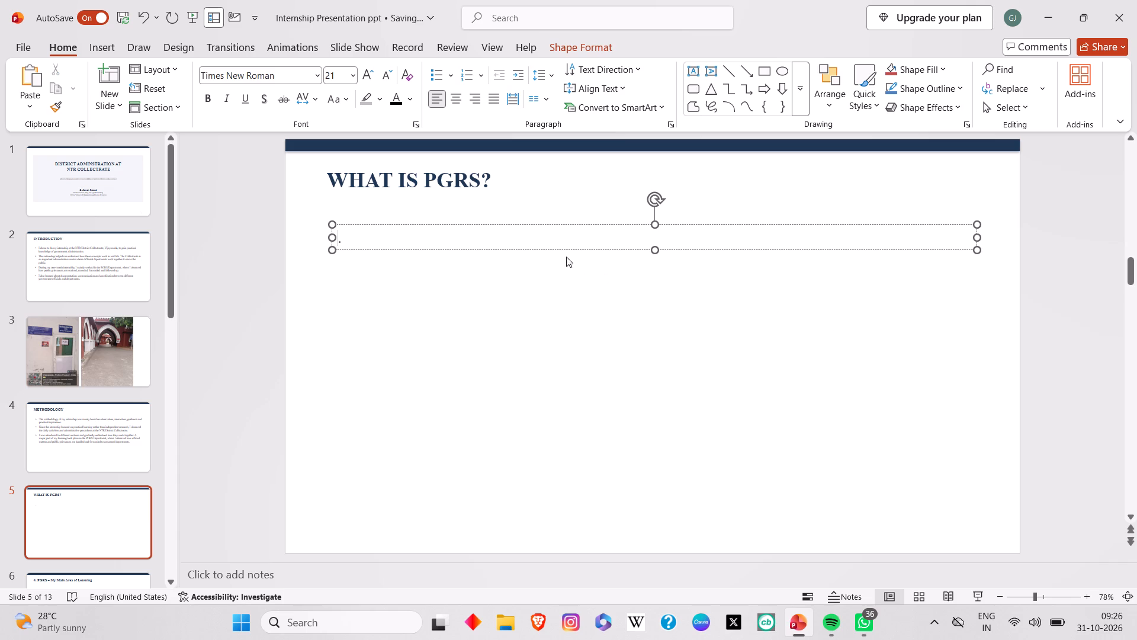
left_click(546, 239)
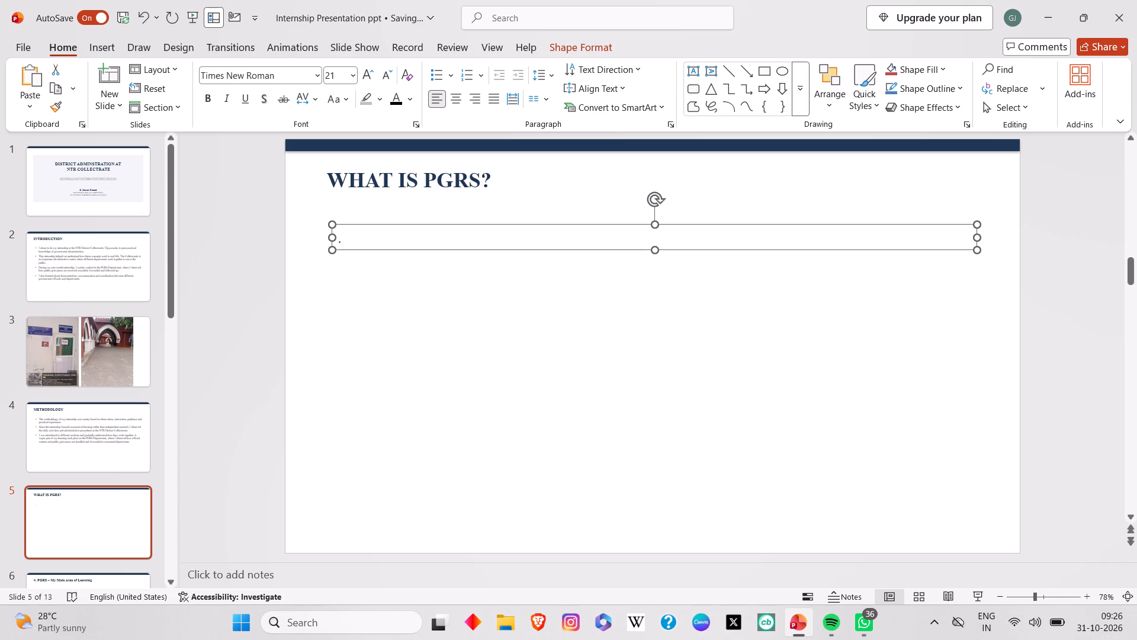
left_click(338, 242)
key("Right")
key("BackSpace")
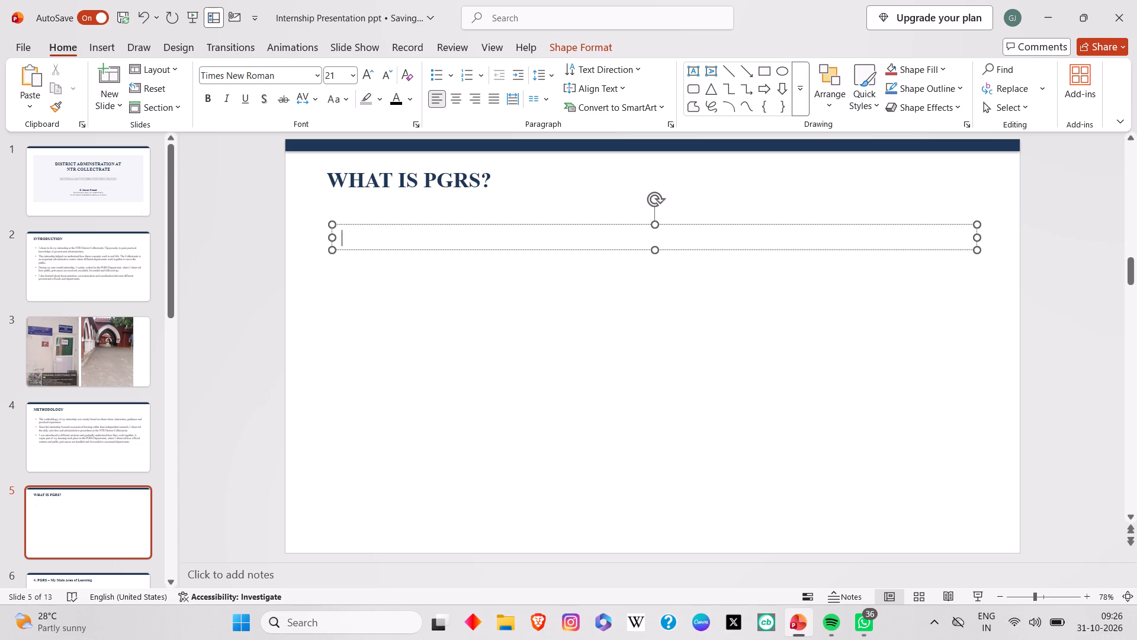
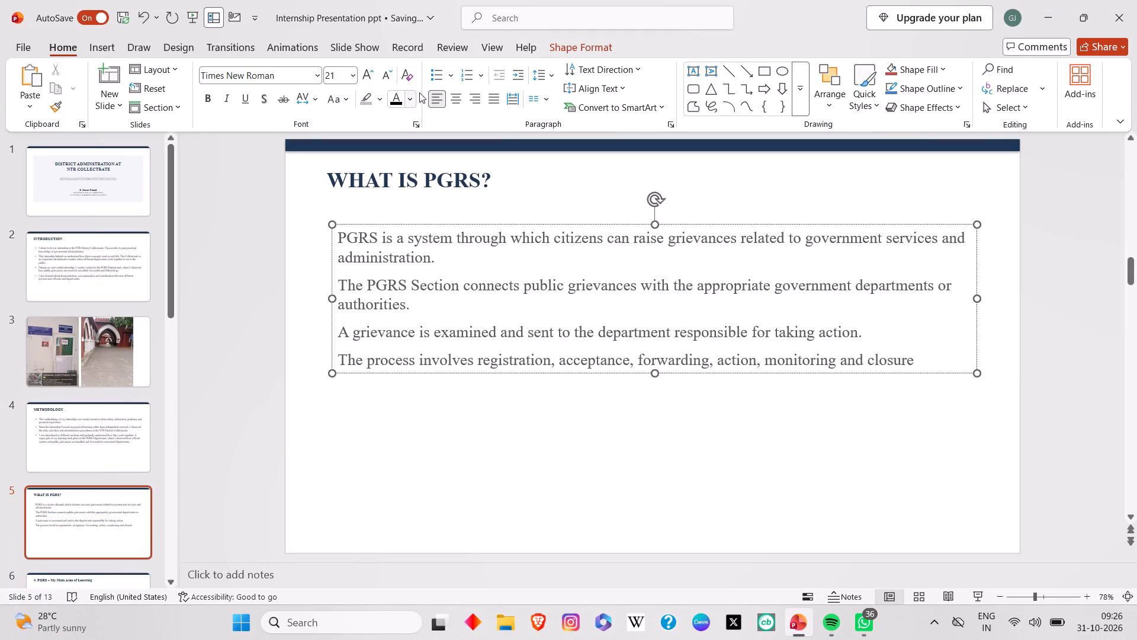
Add bullets to all four body paragraphs under WHAT IS PGRS? on slide 5.
left_click(442, 75)
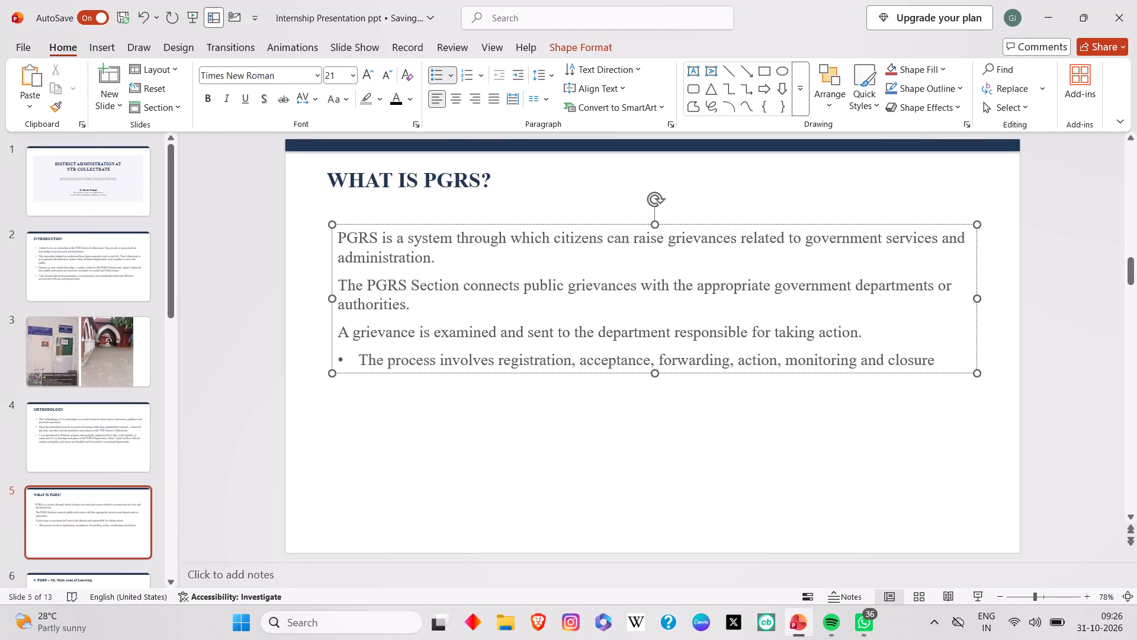
left_click(337, 281)
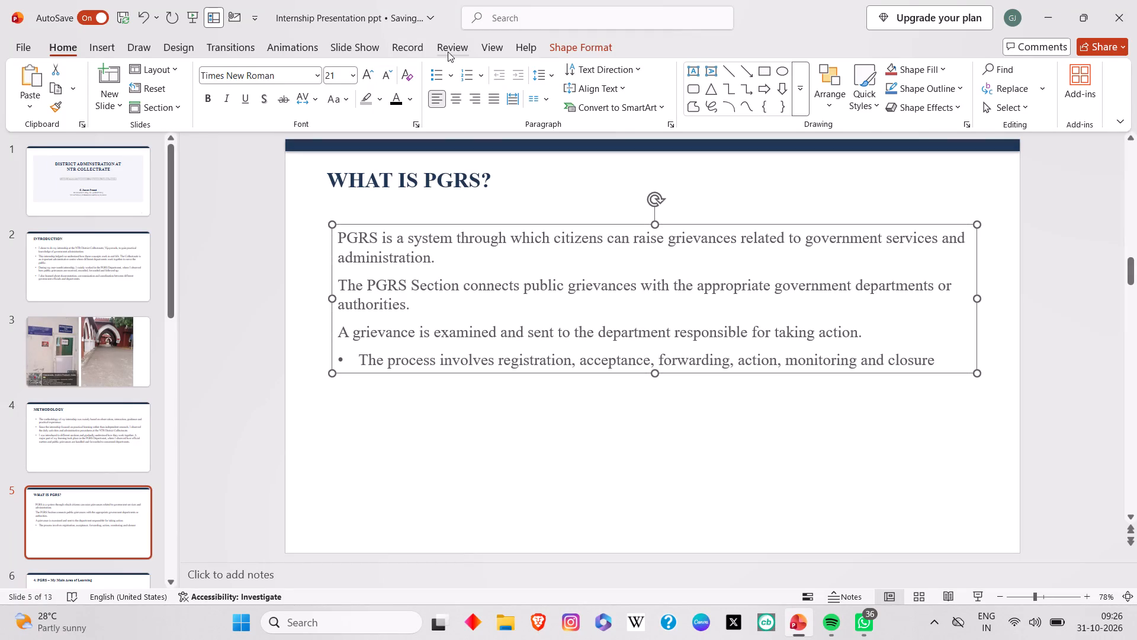
left_click(436, 70)
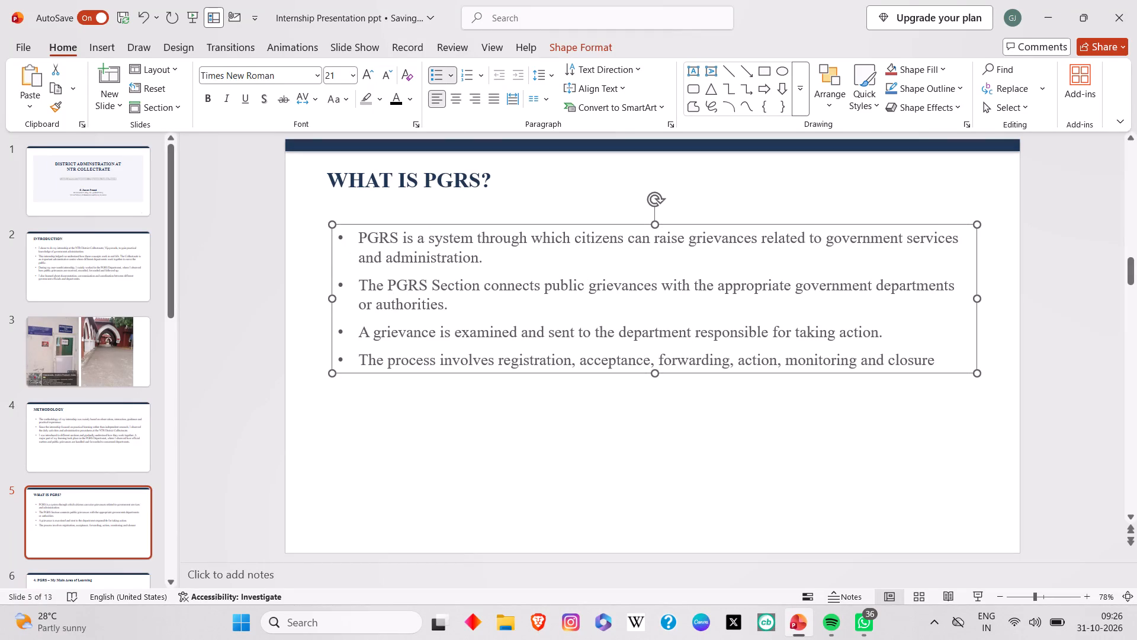
left_click(489, 465)
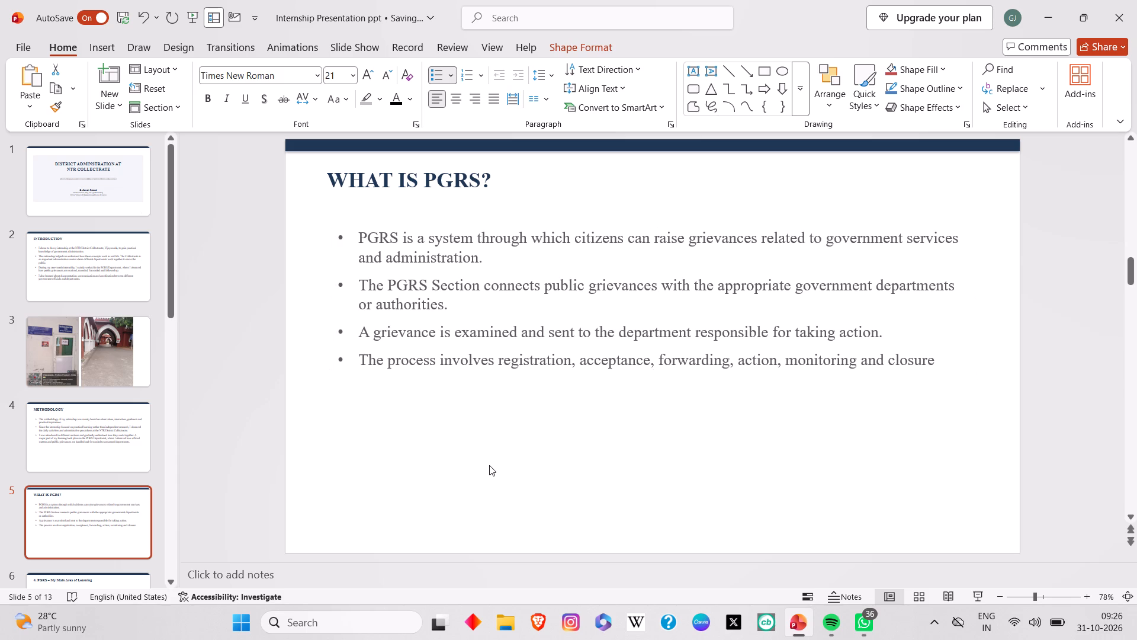
Extend the bottom edge of the body text box on slide 5 slightly downward.
left_click(646, 270)
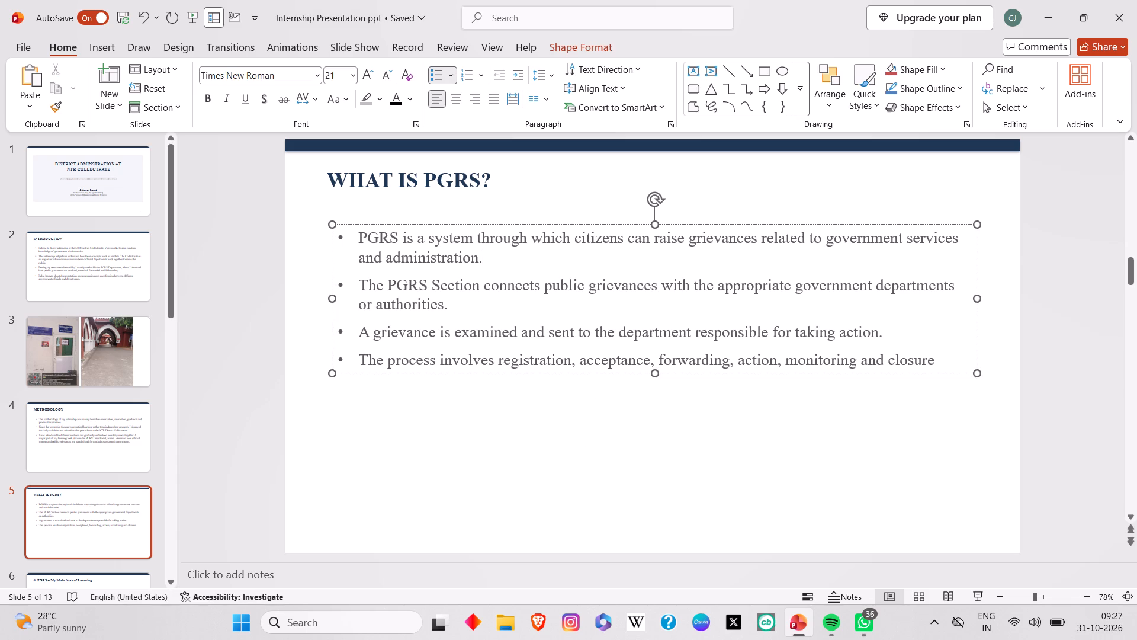
left_click_drag(655, 372, 658, 404)
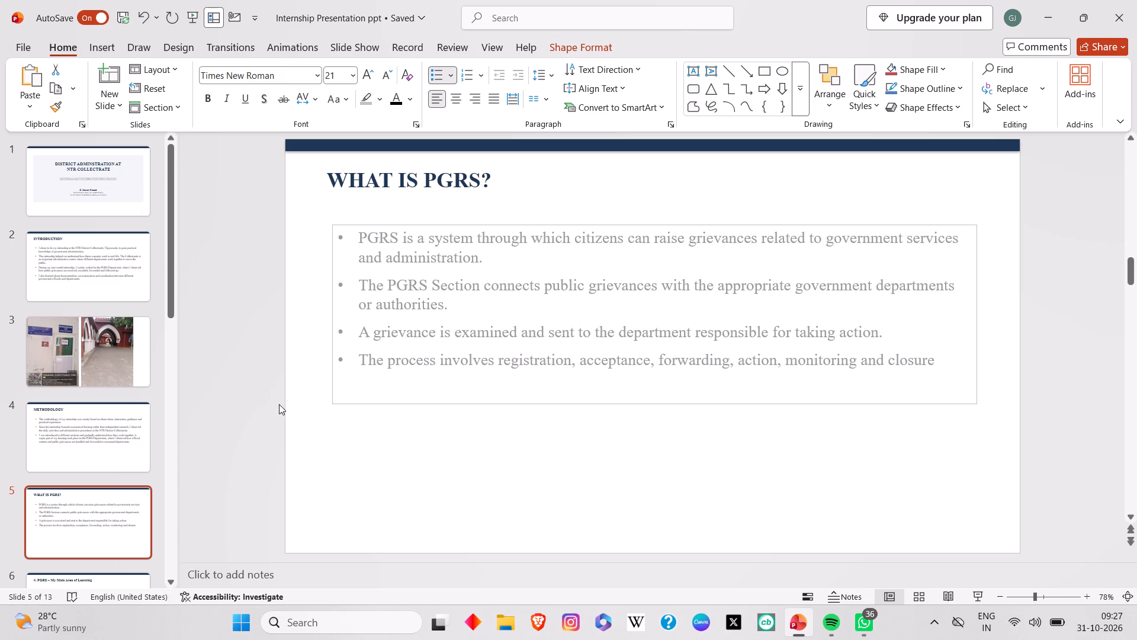
Open slide 6, headed "4. PGRS – My Main Area of Learning".
scroll(279, 404, "right", 1)
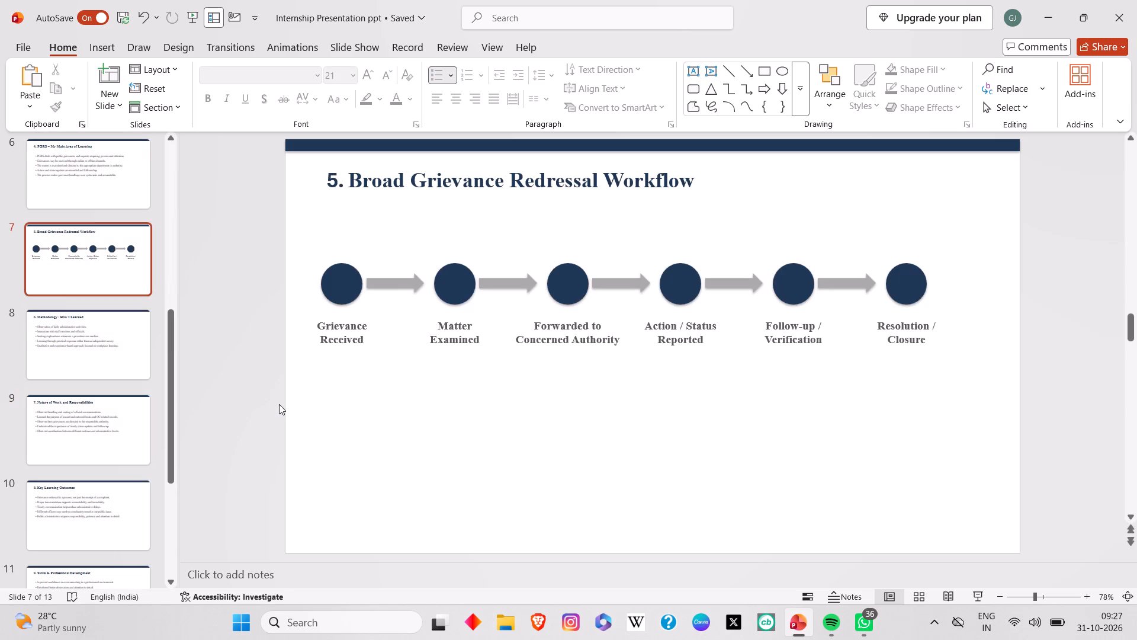
scroll(279, 404, "up", 1)
key("Up")
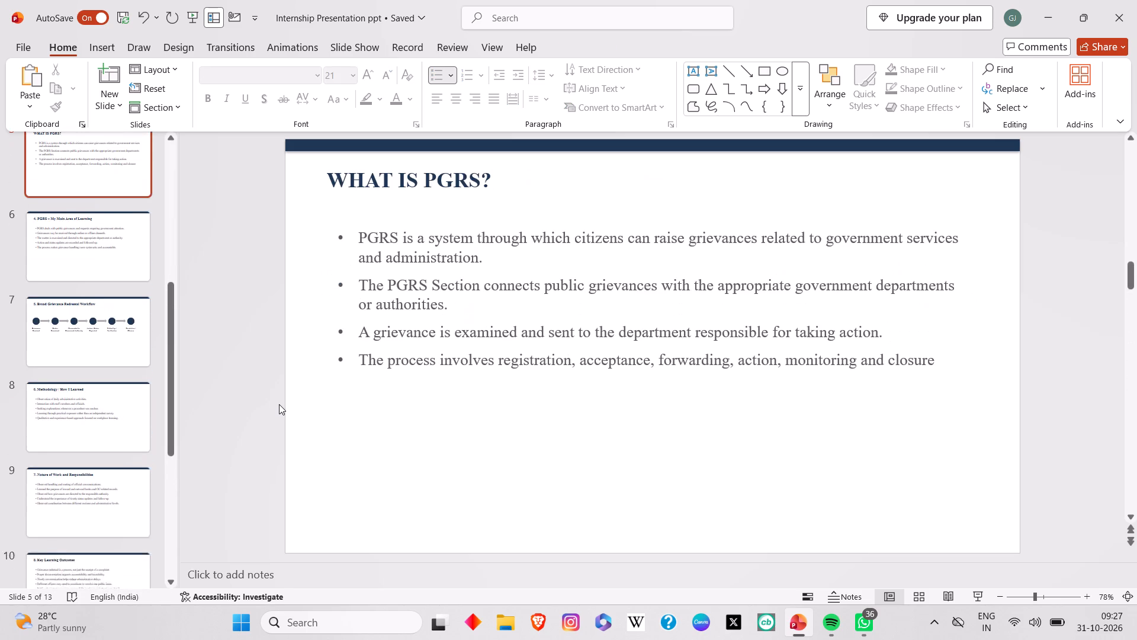
key("Down")
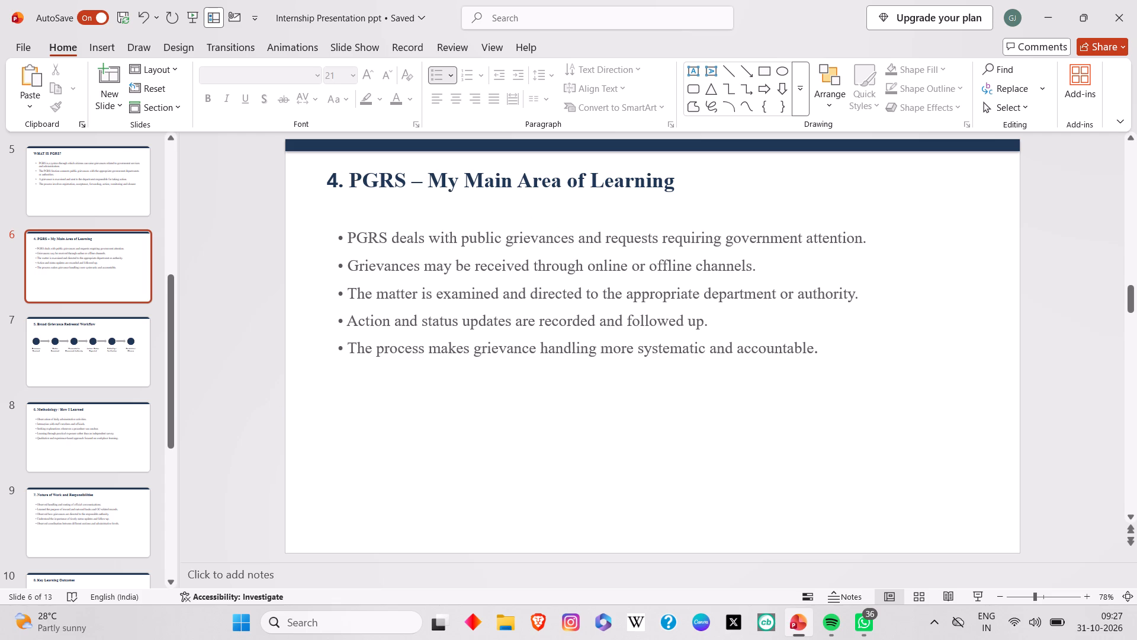
Replace the heading text on slide 6 with "GRIEVANCE REGISTRATION".
left_click(683, 182)
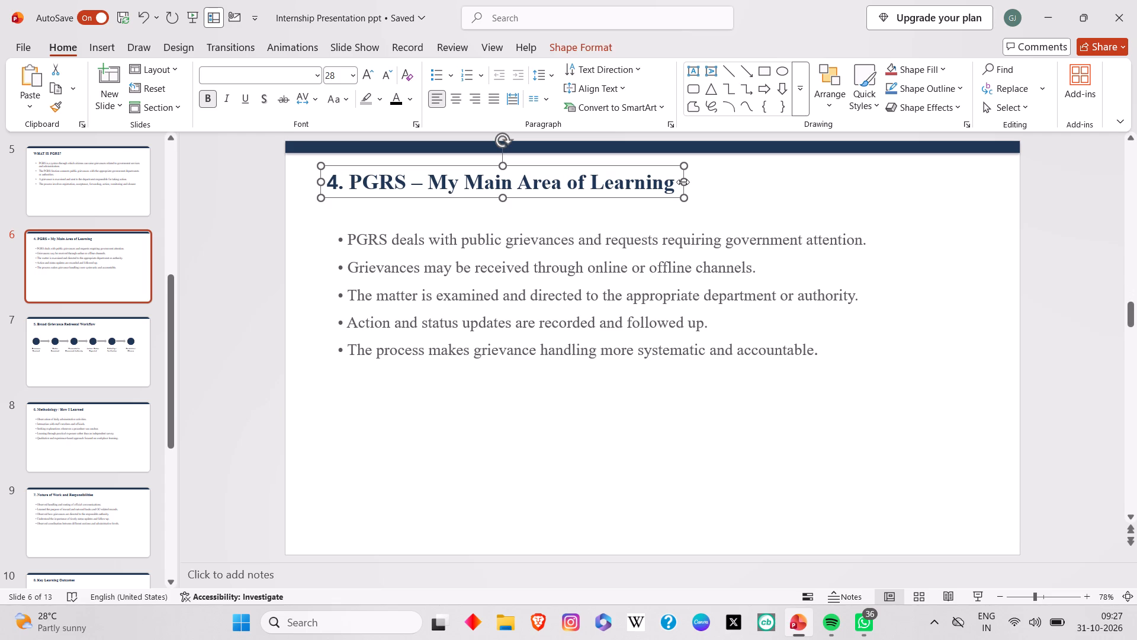
left_click(683, 182)
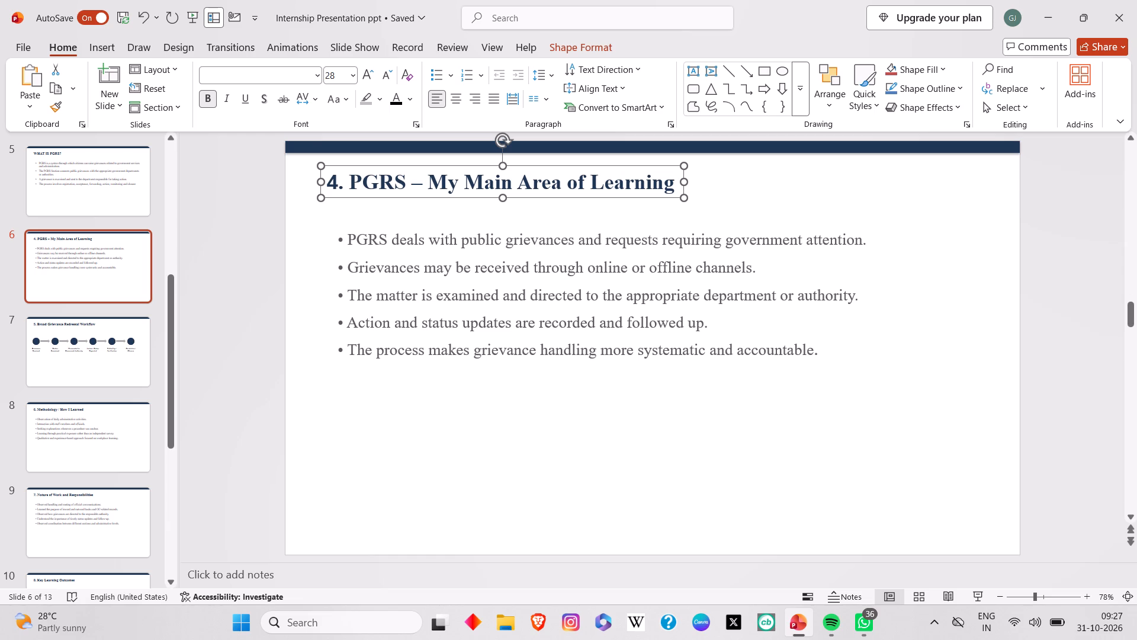
left_click(677, 180)
left_click(671, 179)
key("BackSpace")
key("BackSpace")
key("BackSpace")
key("BackSpace")
key("BackSpace")
key("BackSpace")
key("BackSpace")
key("BackSpace")
key("BackSpace")
key("BackSpace")
key("BackSpace")
key("BackSpace")
key("BackSpace")
key("BackSpace")
key("BackSpace")
key("BackSpace")
key("BackSpace")
key("BackSpace")
key("BackSpace")
key("BackSpace")
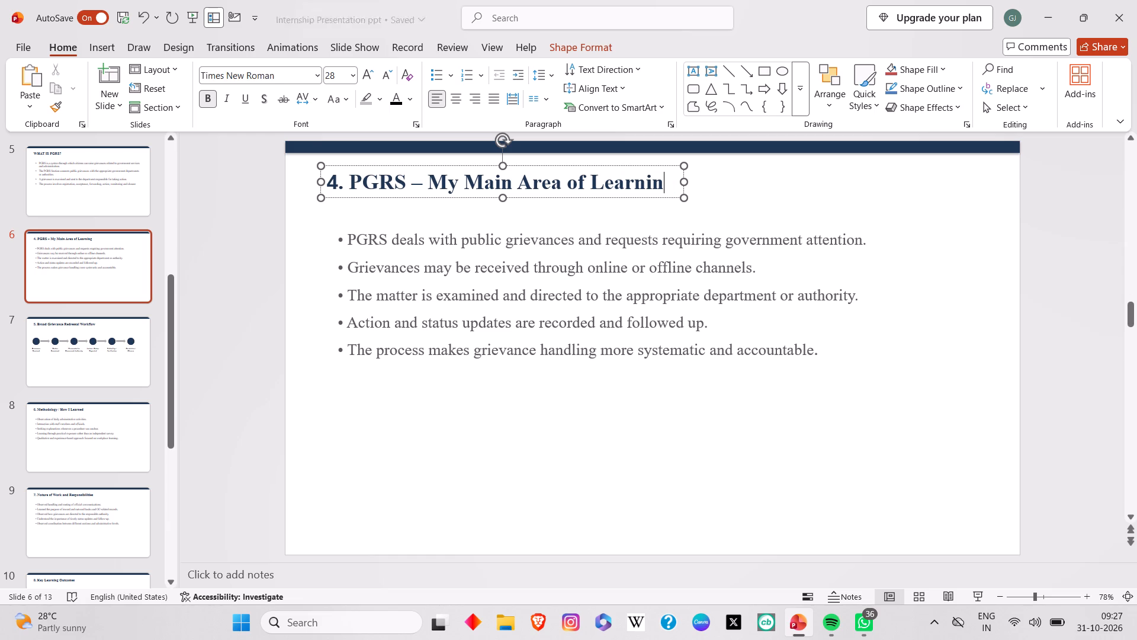
key("BackSpace")
key("BackSpace")
key("BackSpace")
key("BackSpace")
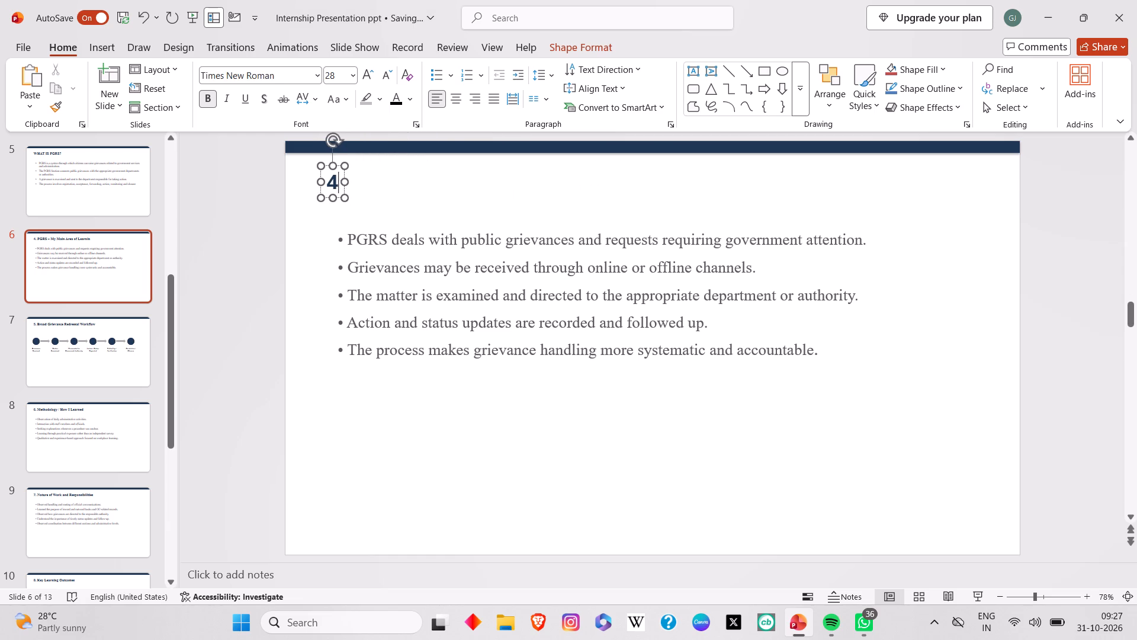
key("BackSpace")
type("GR")
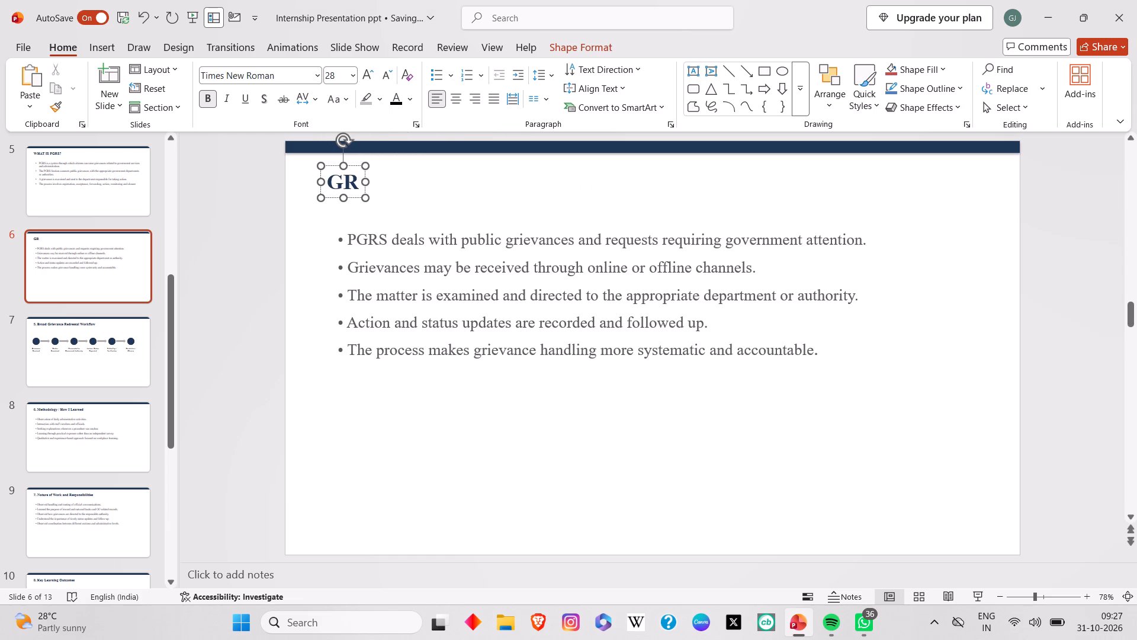
type("IEVANCE")
key("space")
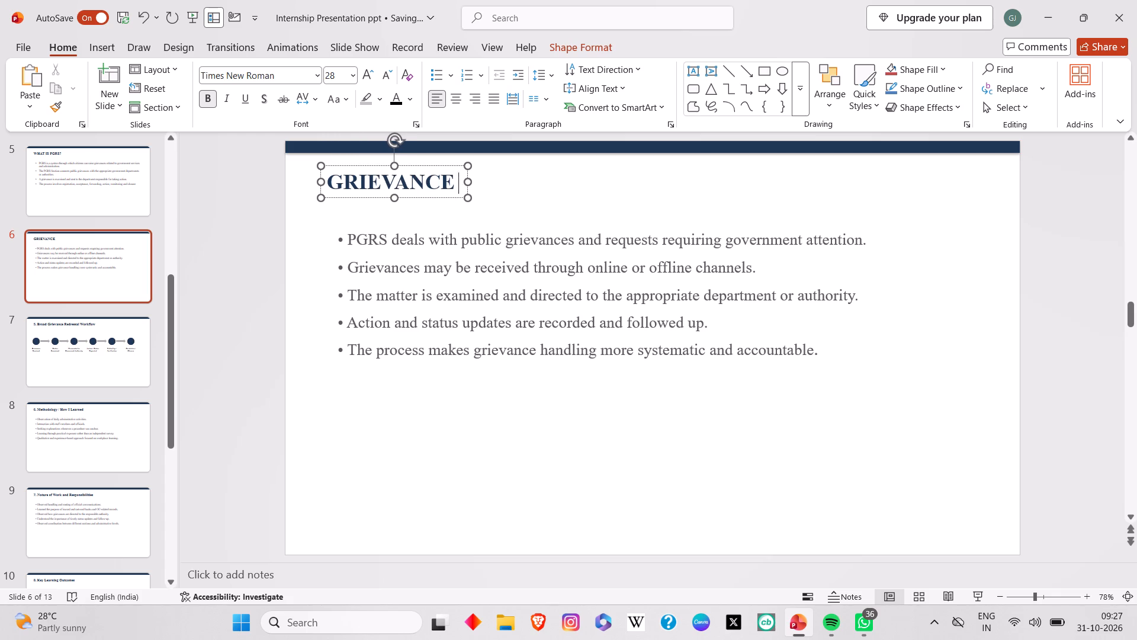
key("r")
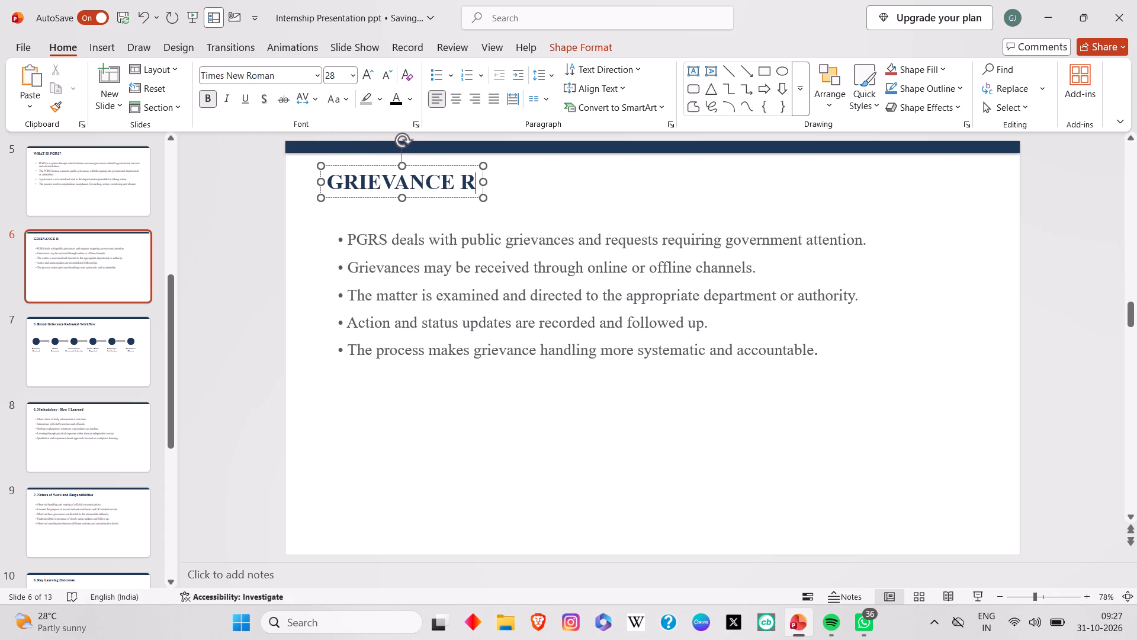
key("e")
type("GR")
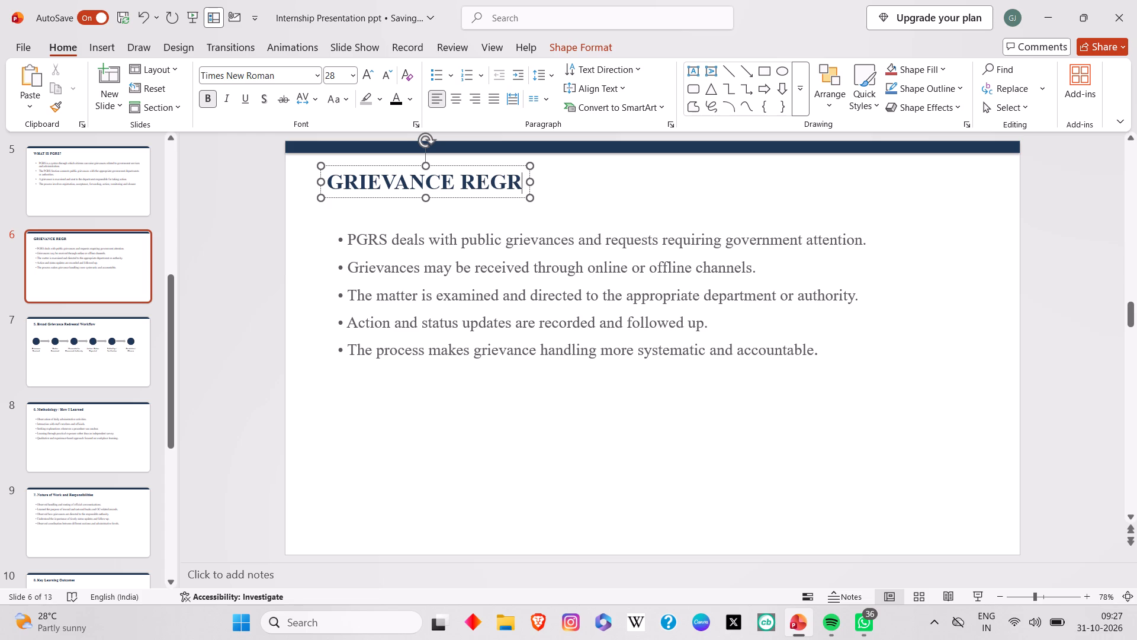
key("BackSpace")
type("ISTRATION")
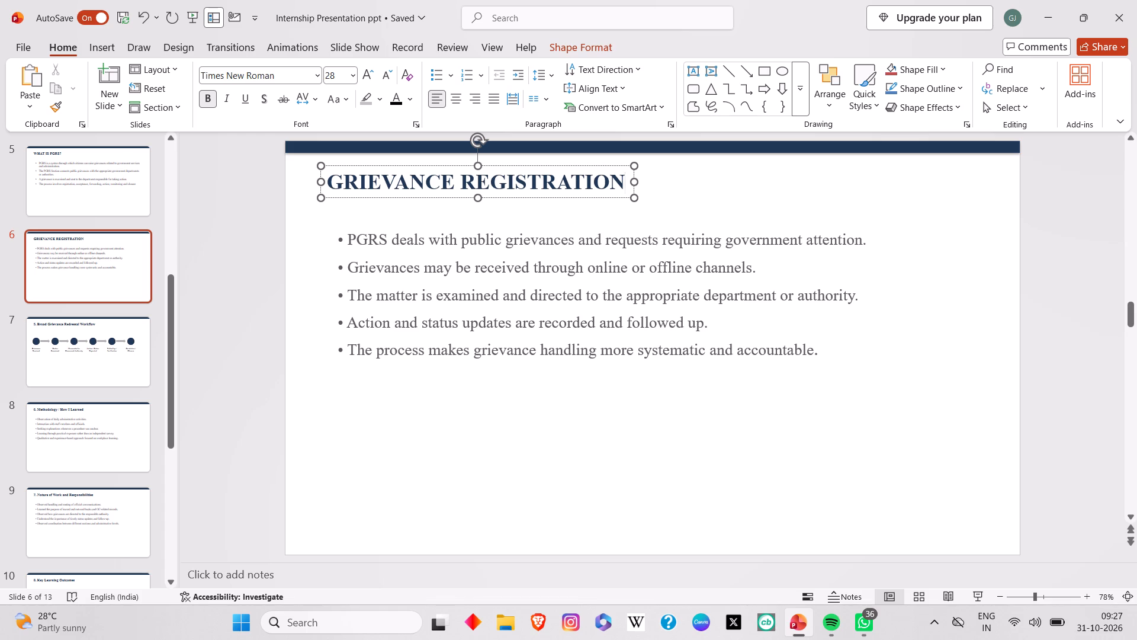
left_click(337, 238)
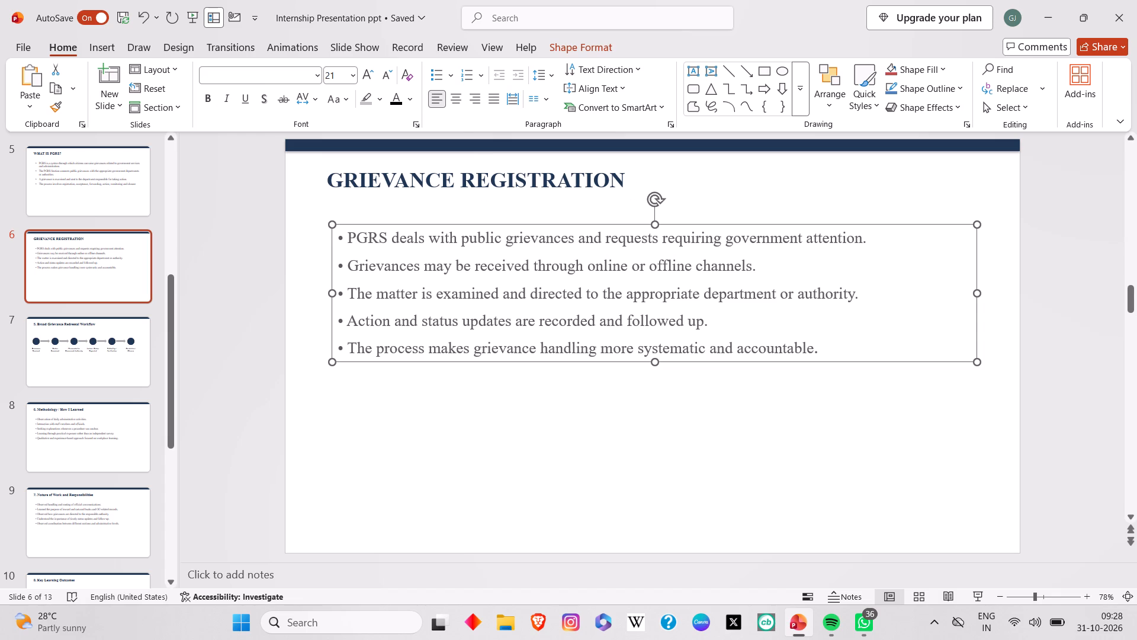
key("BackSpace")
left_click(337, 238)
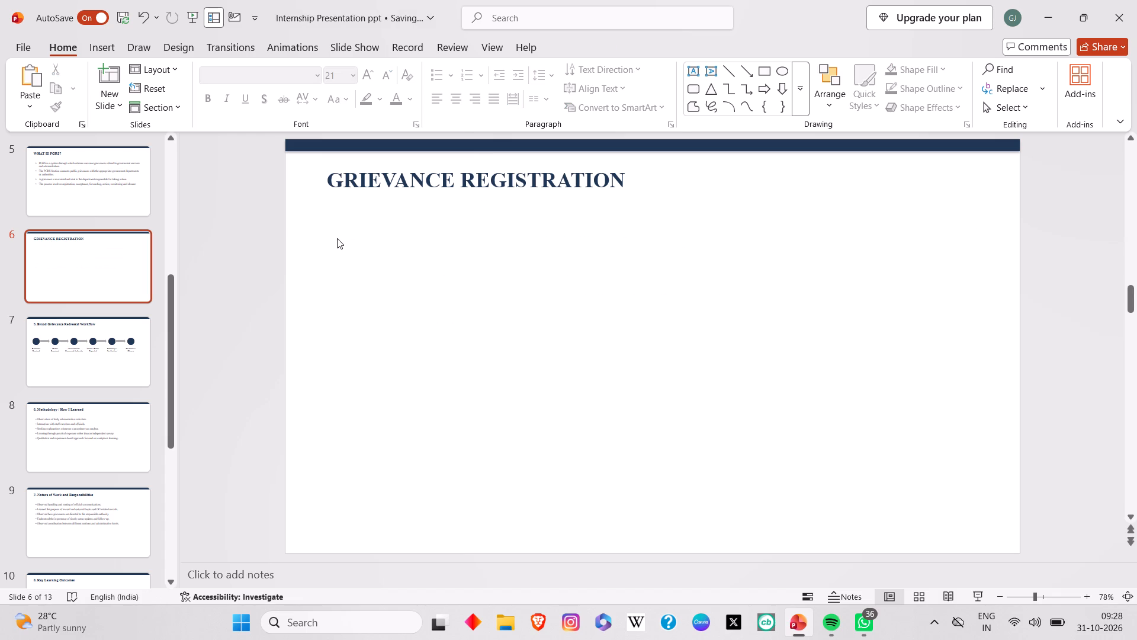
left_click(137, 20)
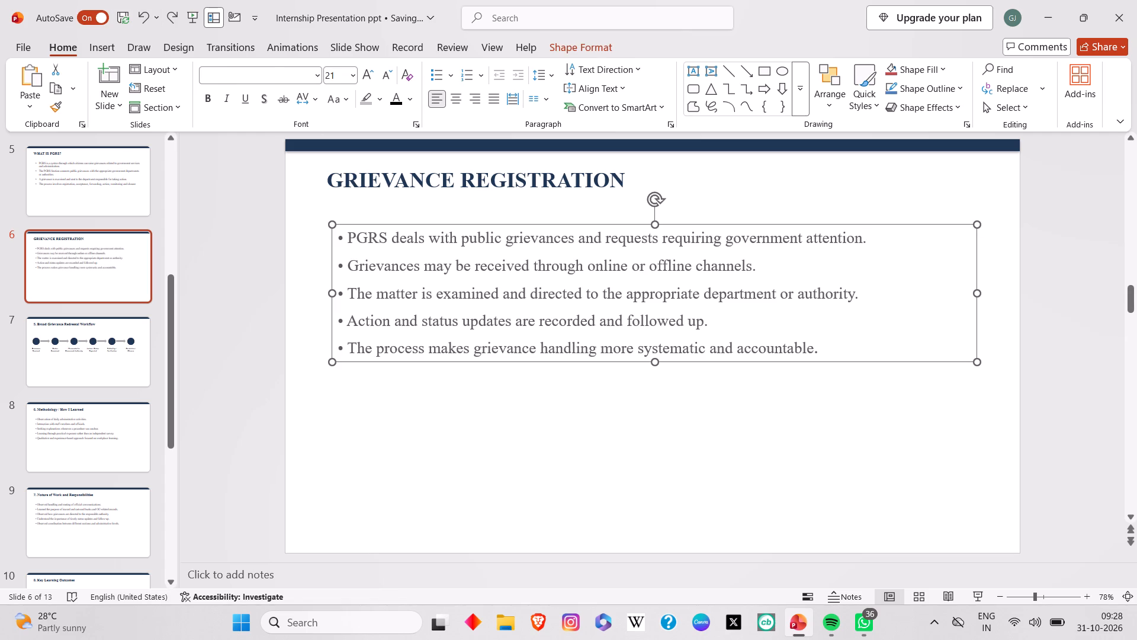
Delete all the bulleted body text under the GRIEVANCE REGISTRATION heading on slide 6.
left_click_drag(339, 234, 730, 373)
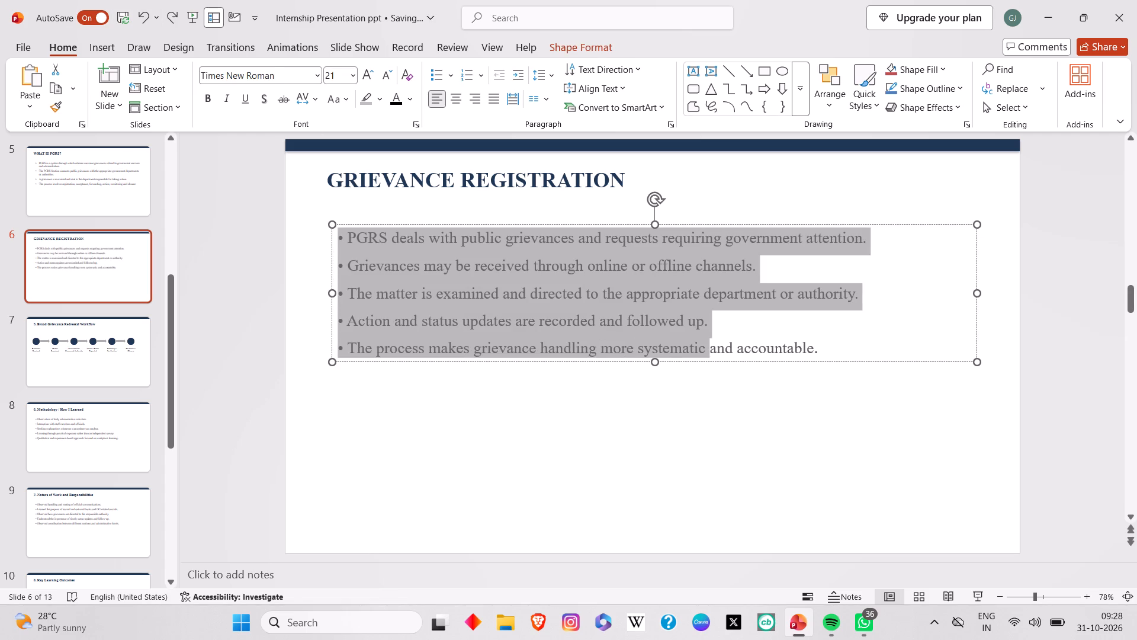
left_click_drag(730, 373, 854, 369)
key("BackSpace")
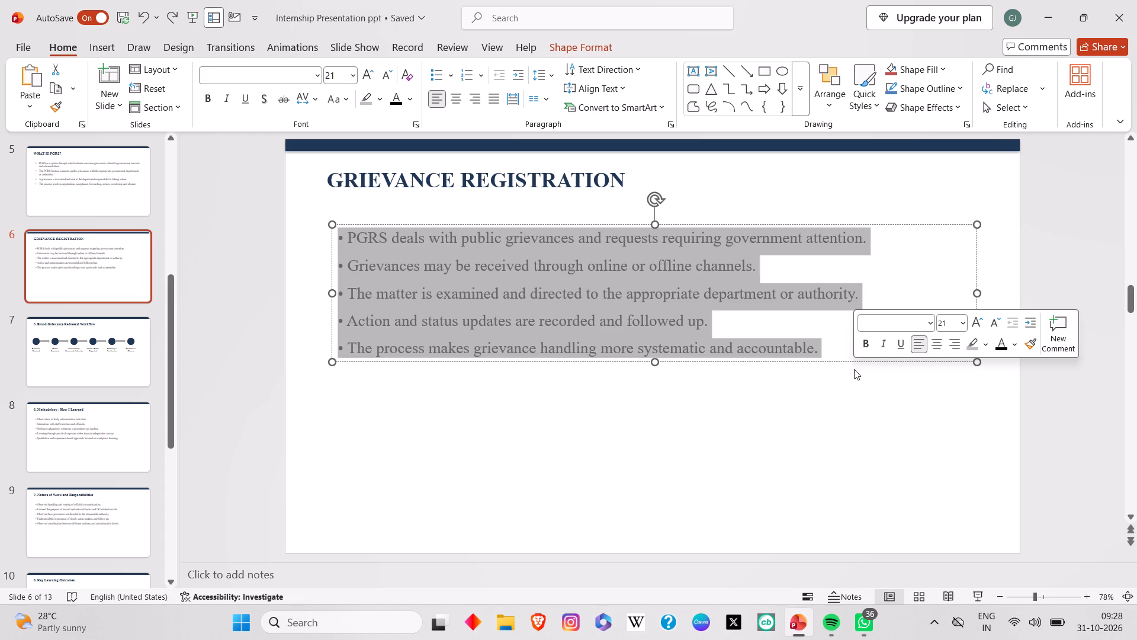
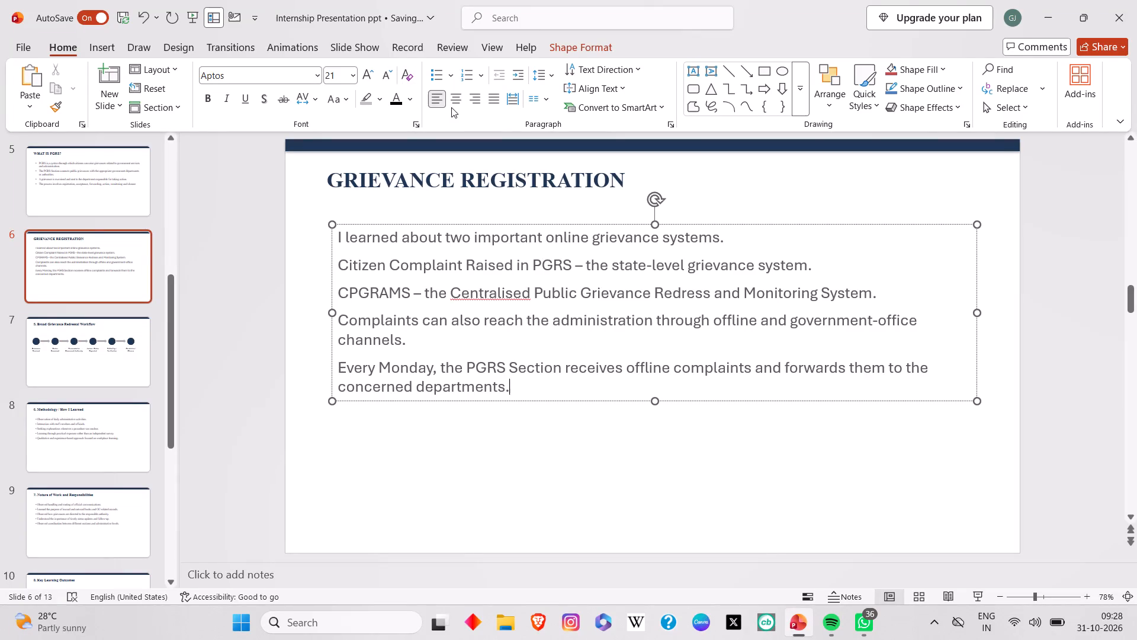
Apply round bullets to the "Every Monday" paragraph and the "I learned about" paragraph in slide 6's body text.
left_click(440, 75)
left_click(440, 75)
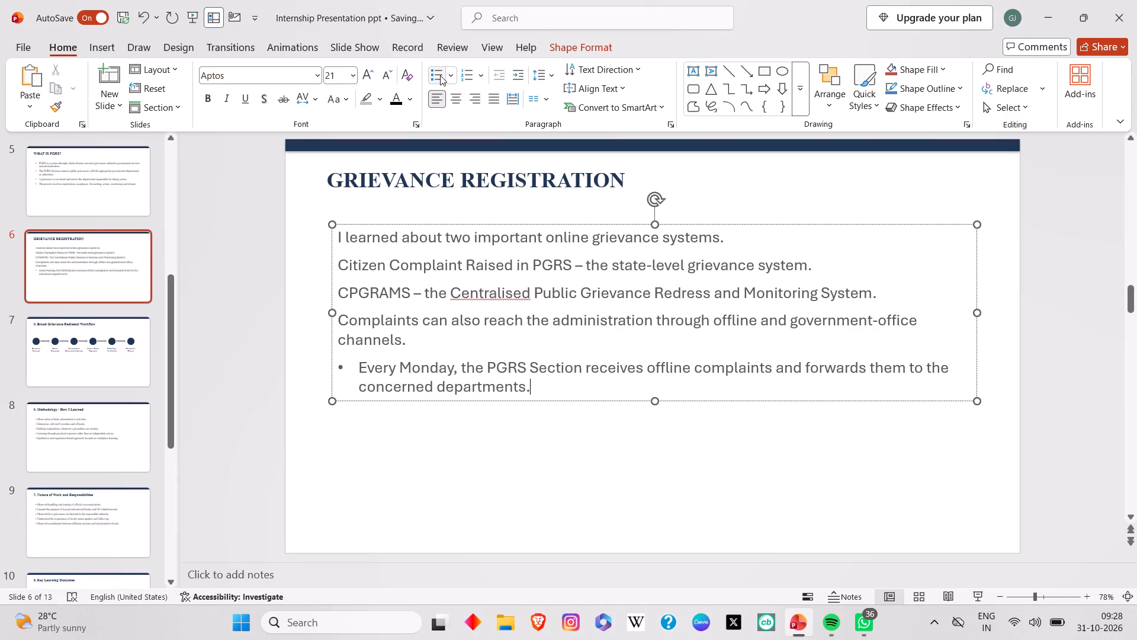
left_click(440, 75)
left_click(406, 281)
left_click(336, 239)
left_click(336, 234)
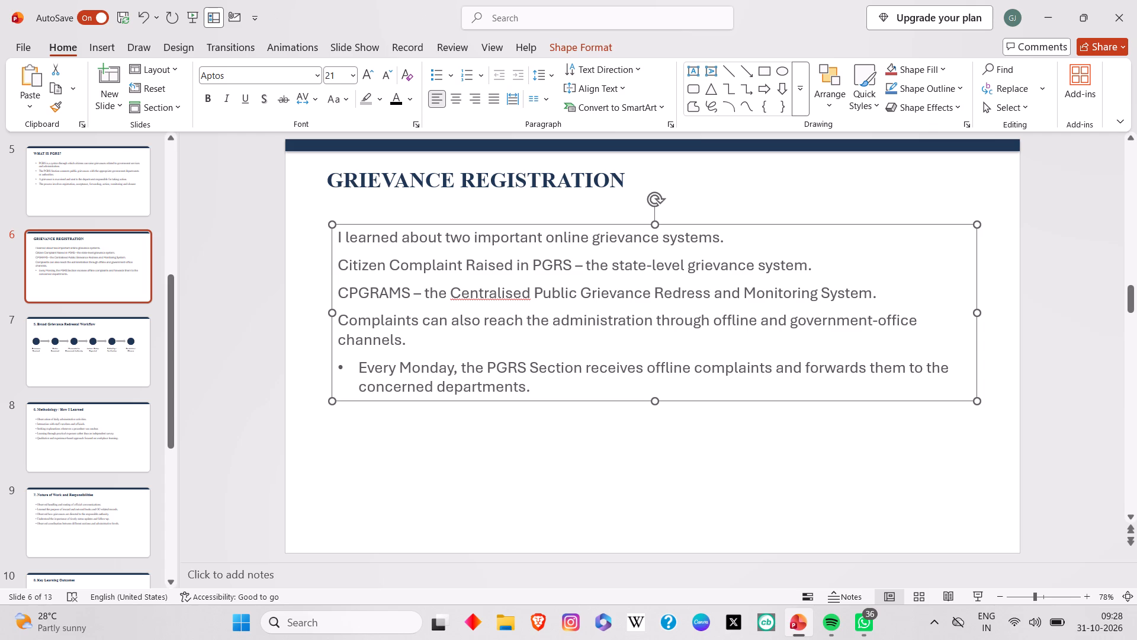
left_click(339, 235)
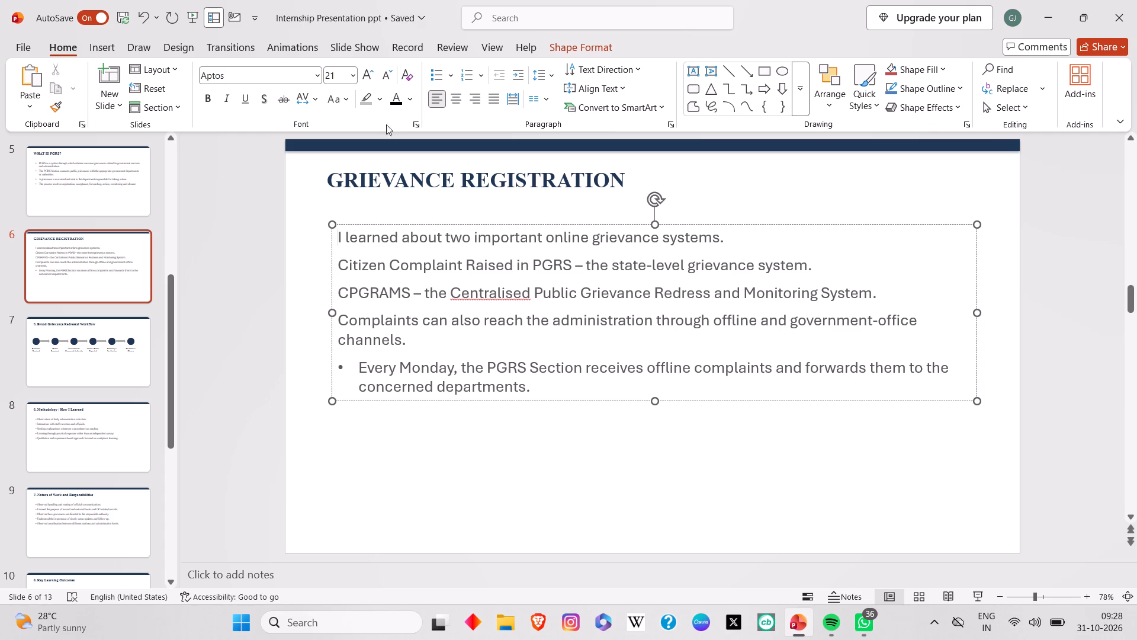
left_click(432, 74)
left_click(432, 74)
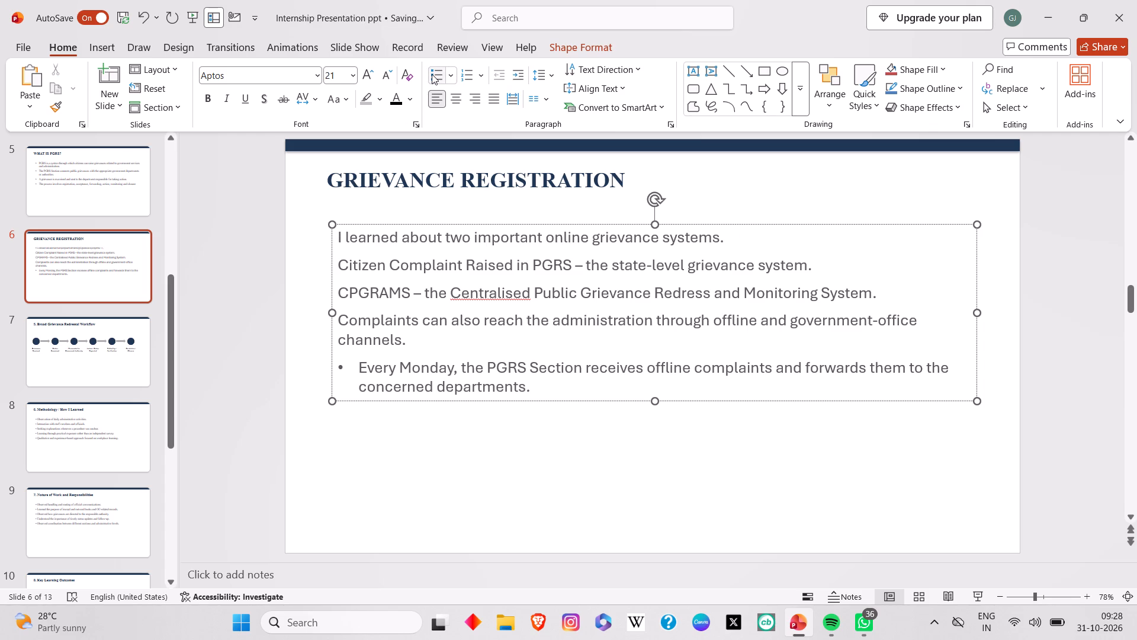
left_click(432, 74)
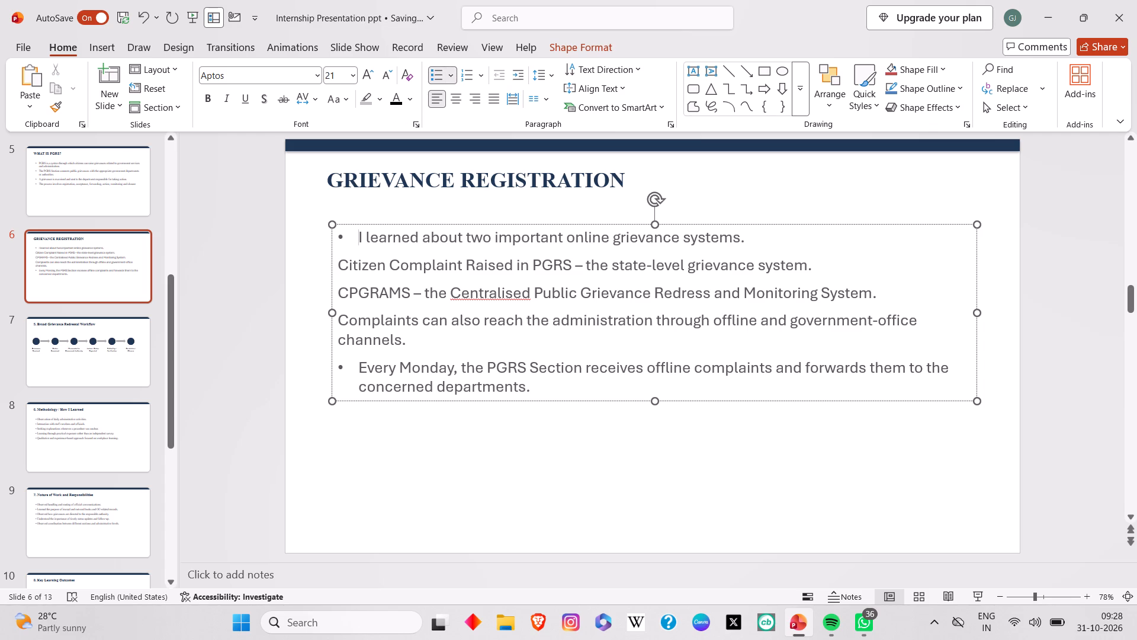
Apply round bullets to the "Citizen Complaint", "CPGRAMS" and "Complaints can also reach" paragraphs on slide 6.
left_click(338, 265)
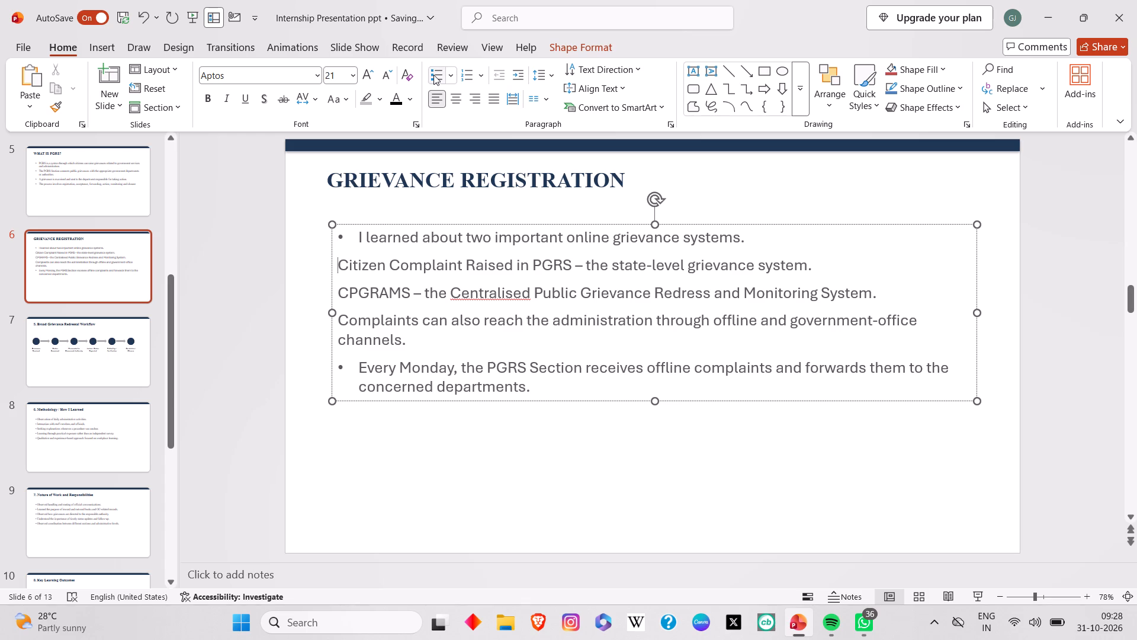
left_click(433, 75)
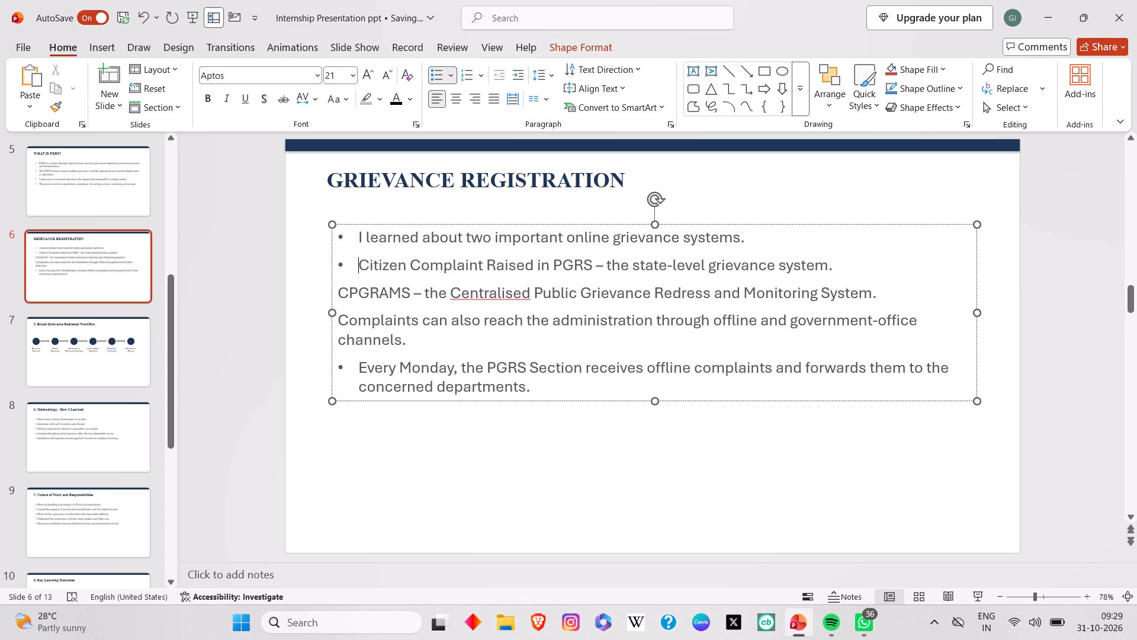
left_click(337, 290)
left_click(337, 290)
left_click(337, 290)
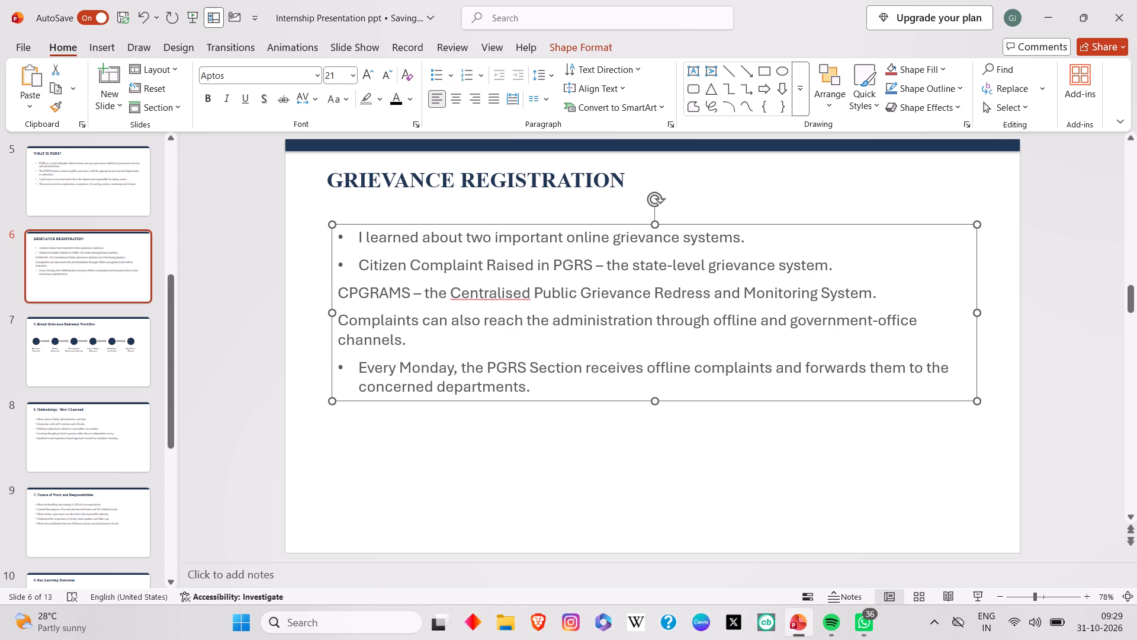
left_click(338, 291)
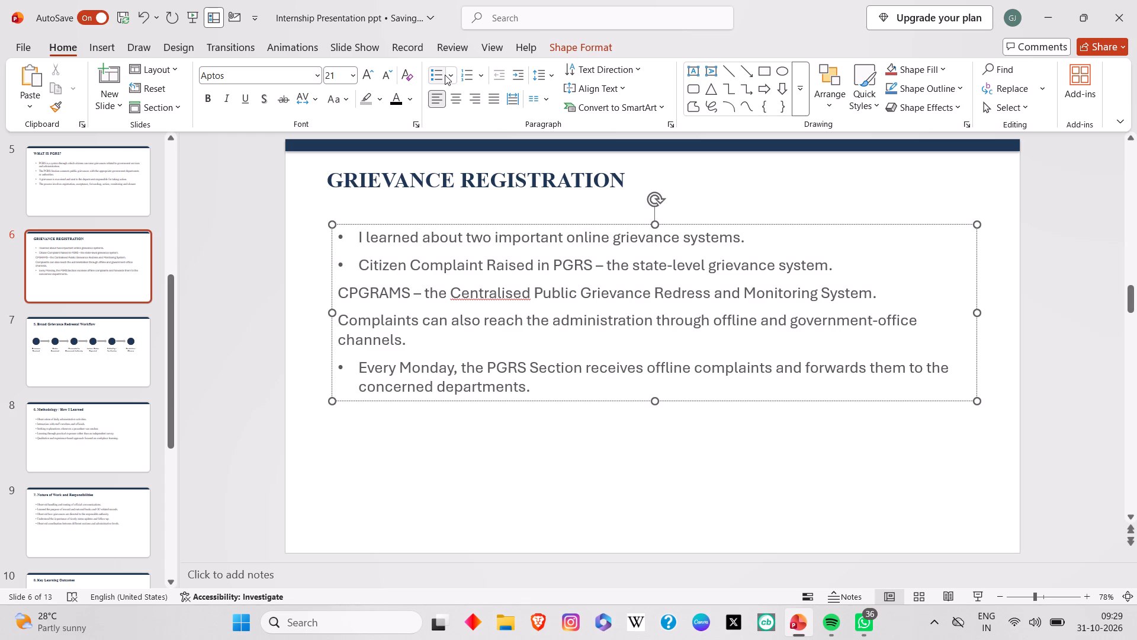
left_click(440, 76)
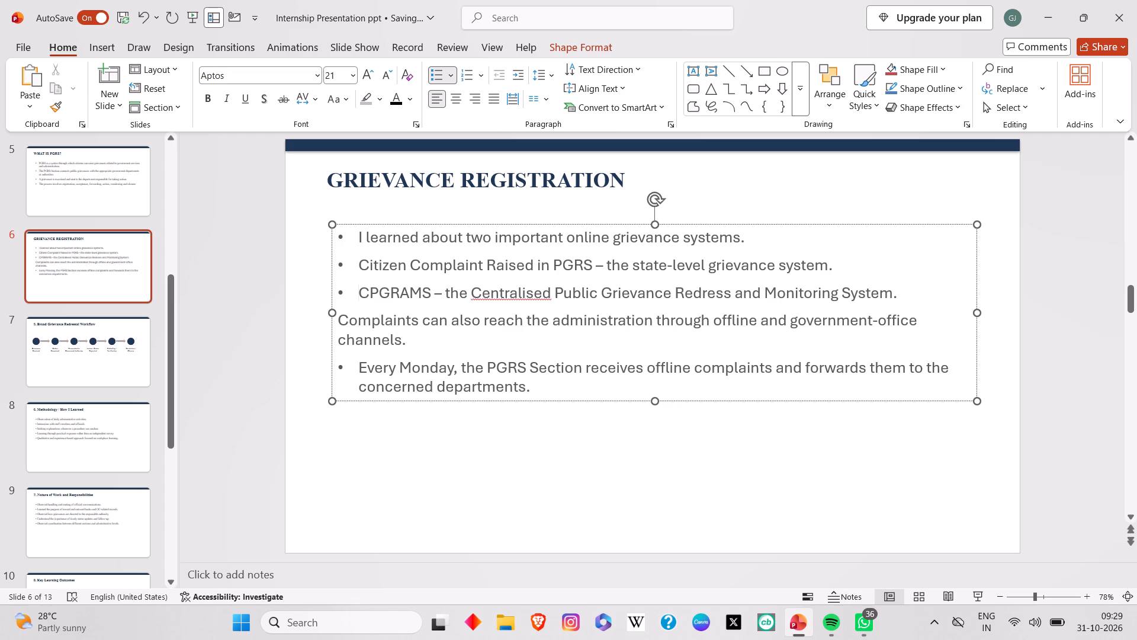
left_click(365, 320)
key("Left")
key("Left")
key("Left")
left_click(431, 68)
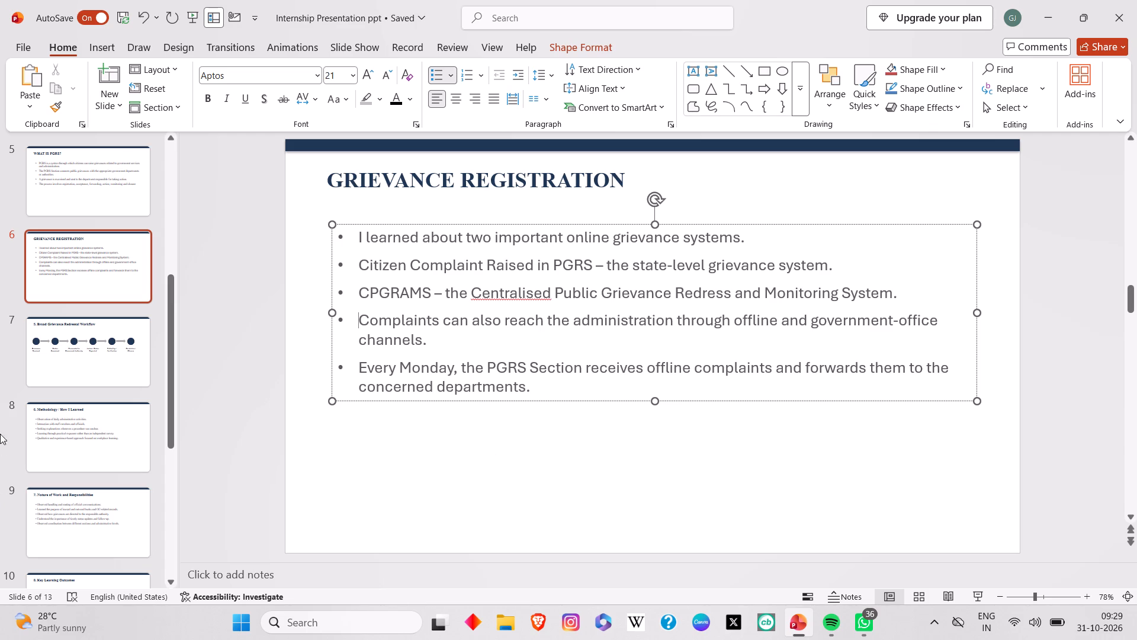
On slide 7, "5. Broad Grievance Redressal Workflow", delete the Grievance Received circle, its label and the arrow following it.
left_click(95, 369)
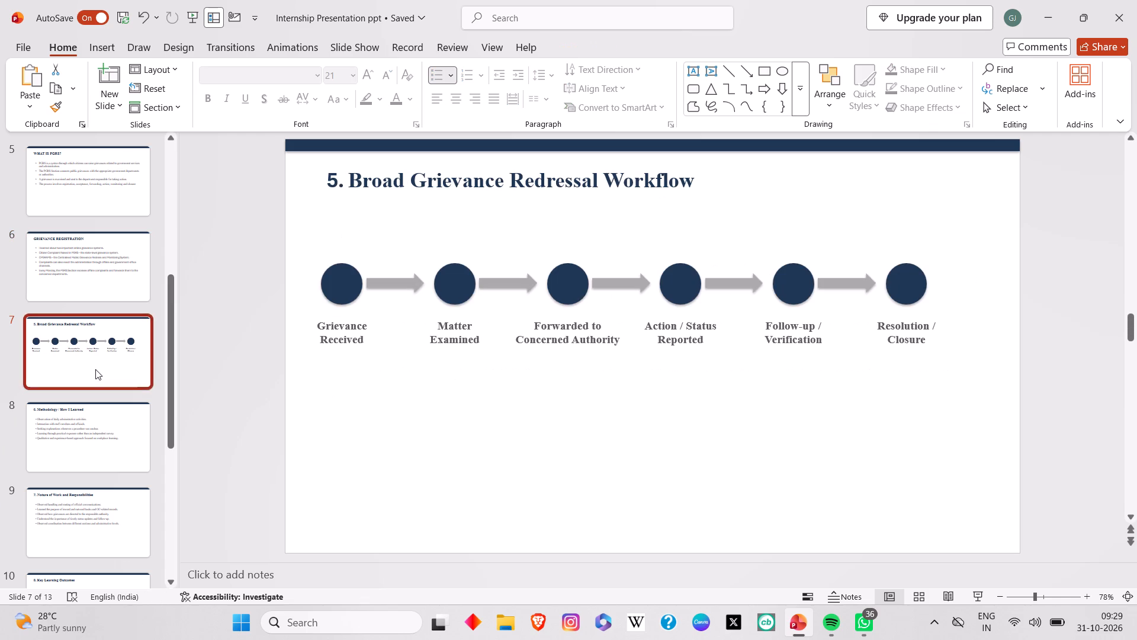
left_click(393, 292)
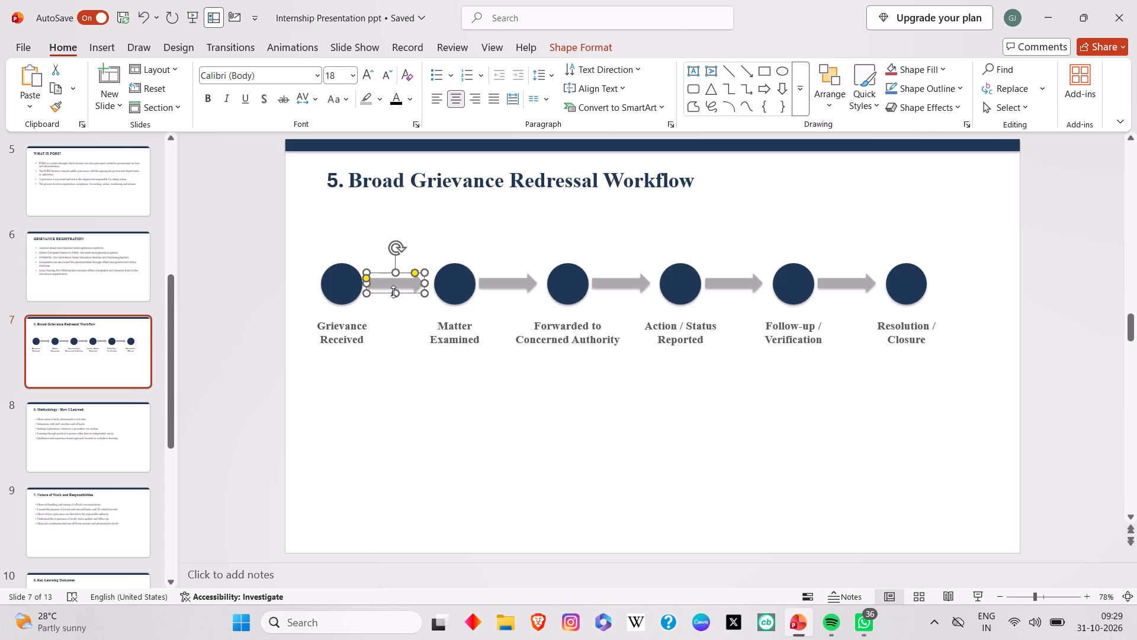
key("BackSpace")
left_click(358, 287)
key("BackSpace")
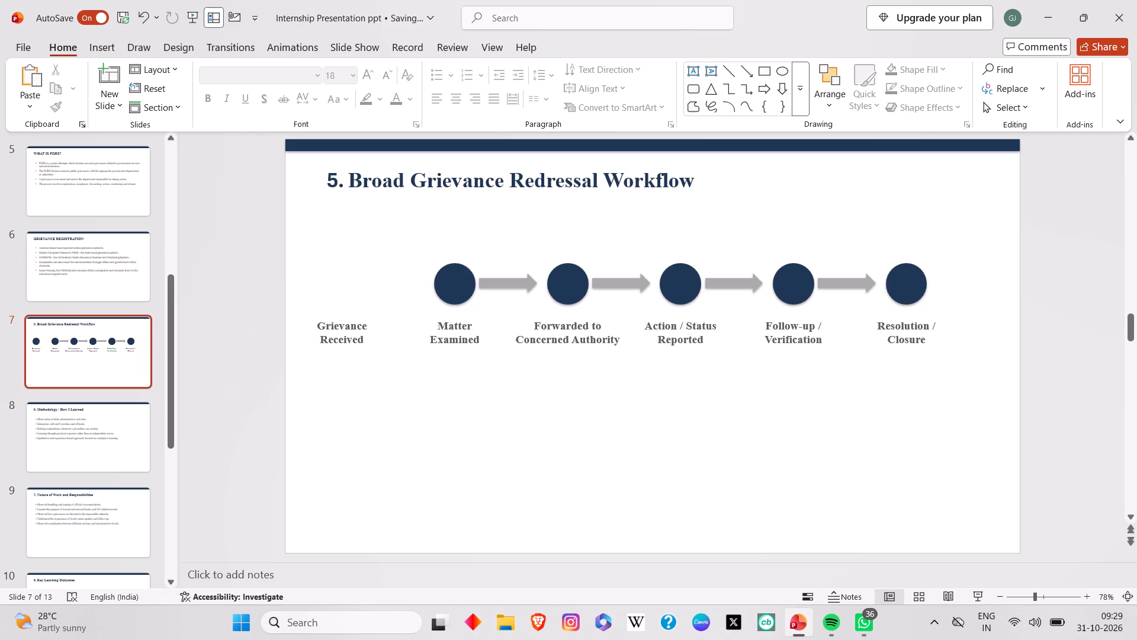
left_click(321, 321)
key("BackSpace")
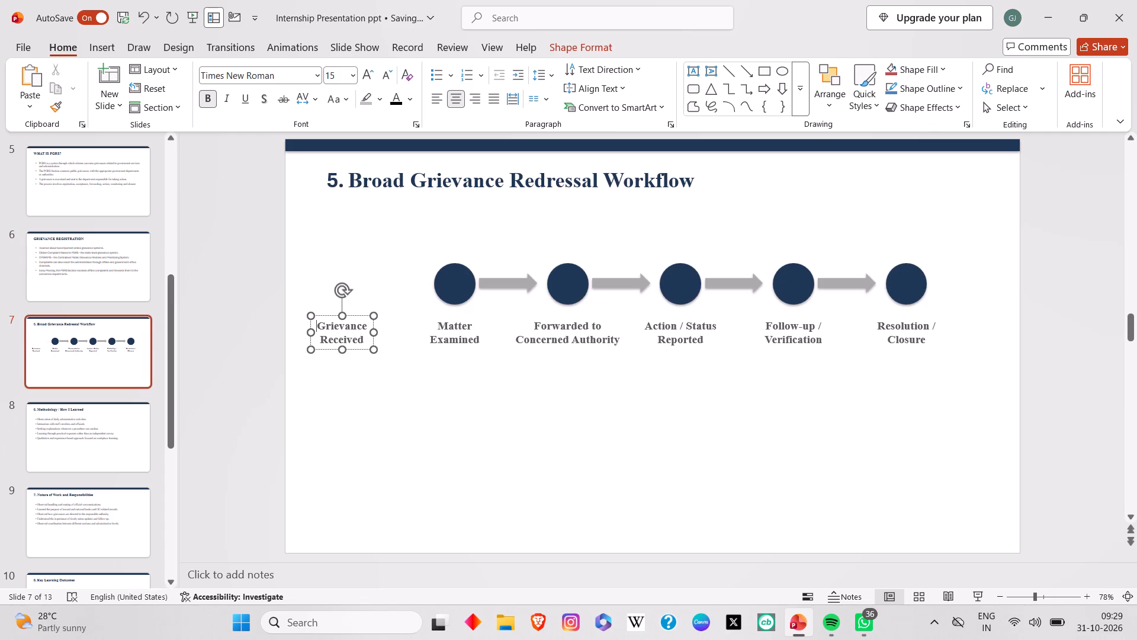
left_click(391, 331)
left_click(353, 317)
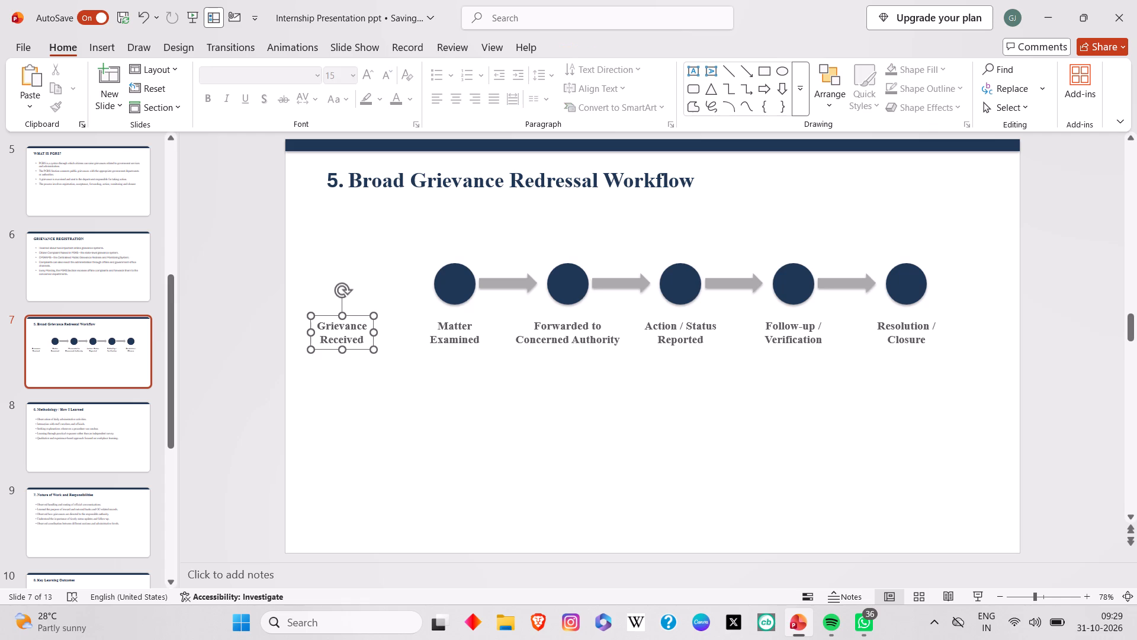
key("BackSpace")
Delete the Matter Examined and Forwarded to Concerned Authority circles and labels, plus the arrow between them.
left_click(457, 274)
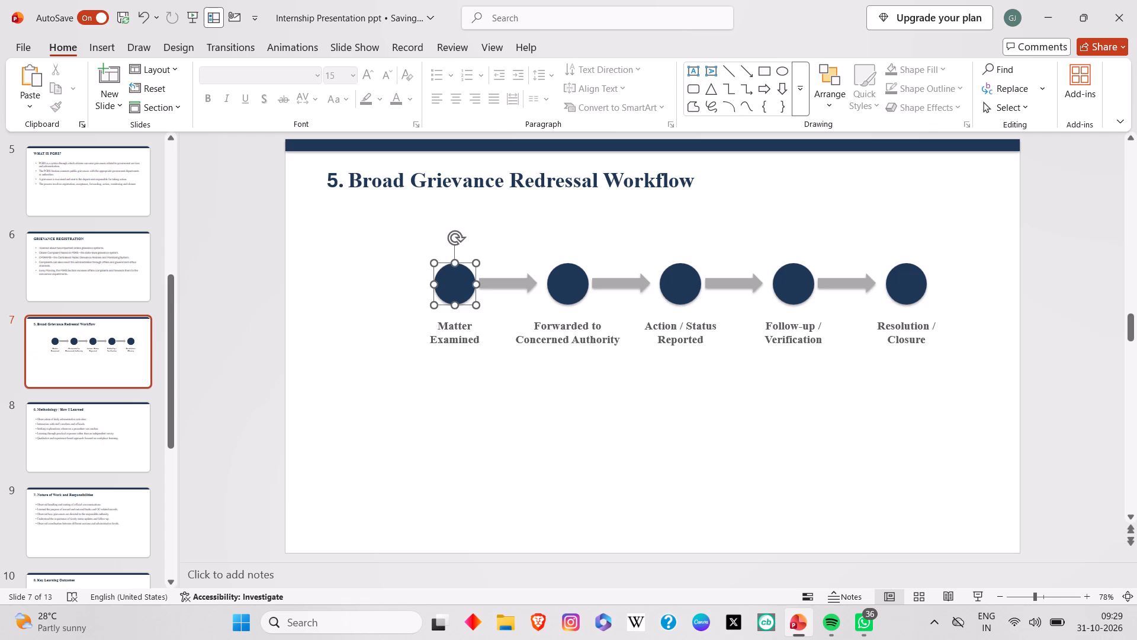
key("BackSpace")
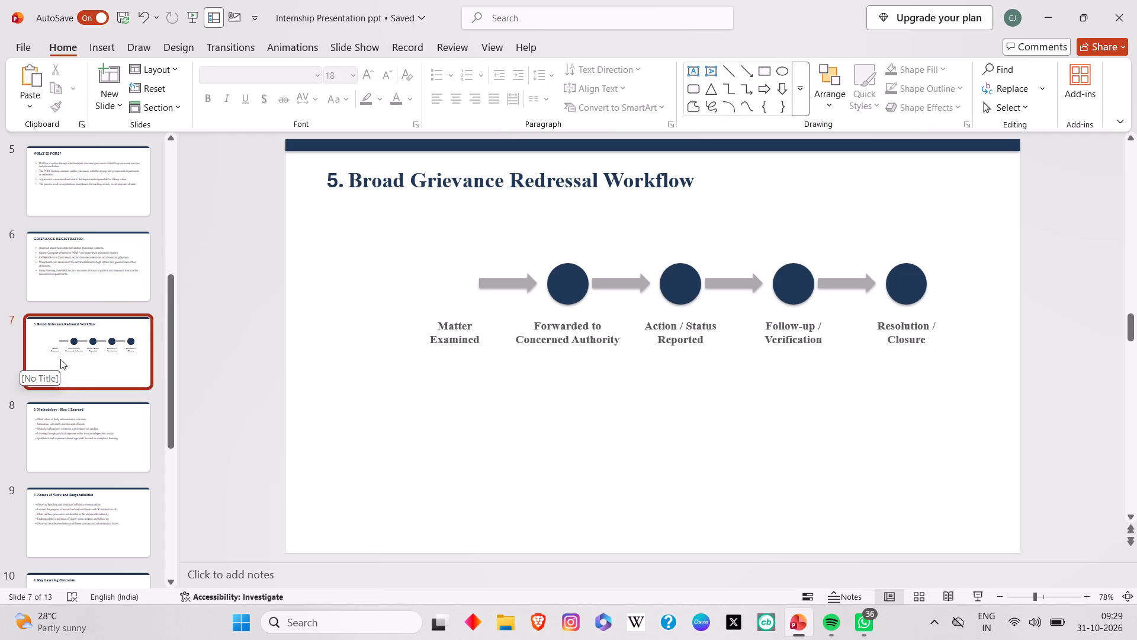
left_click(559, 293)
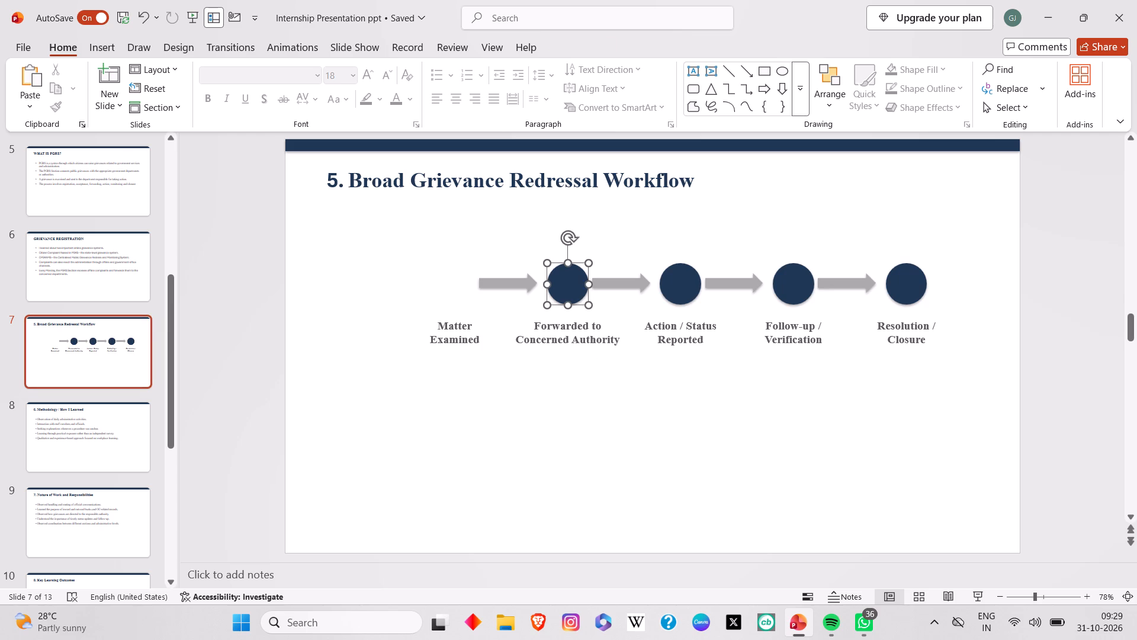
key("BackSpace")
left_click(509, 280)
key("BackSpace")
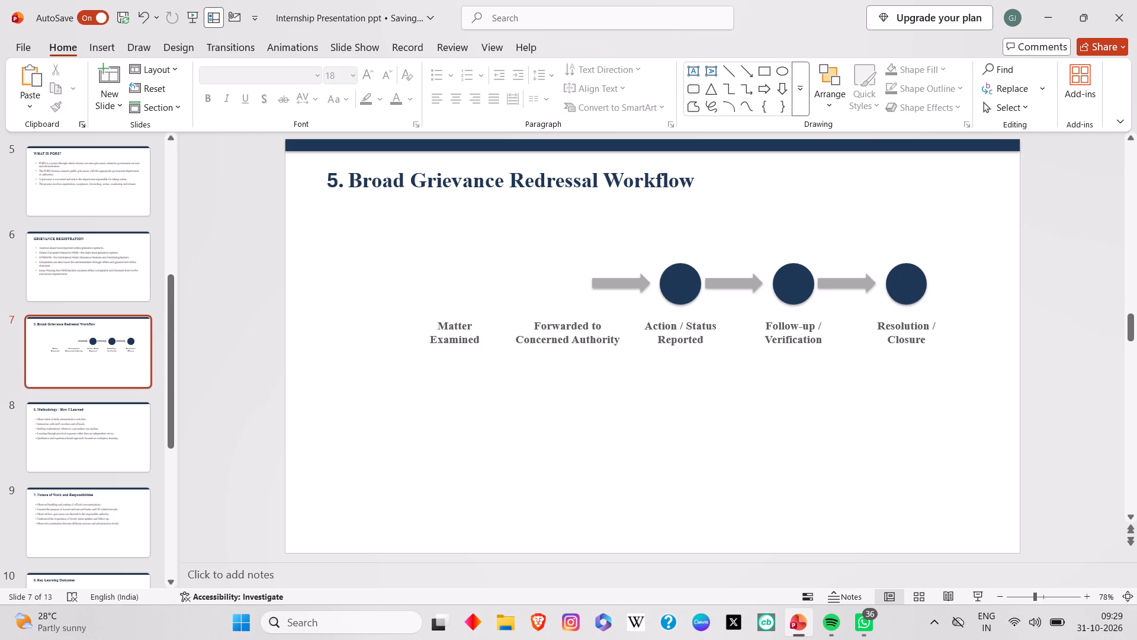
left_click(453, 329)
key("BackSpace")
left_click(453, 329)
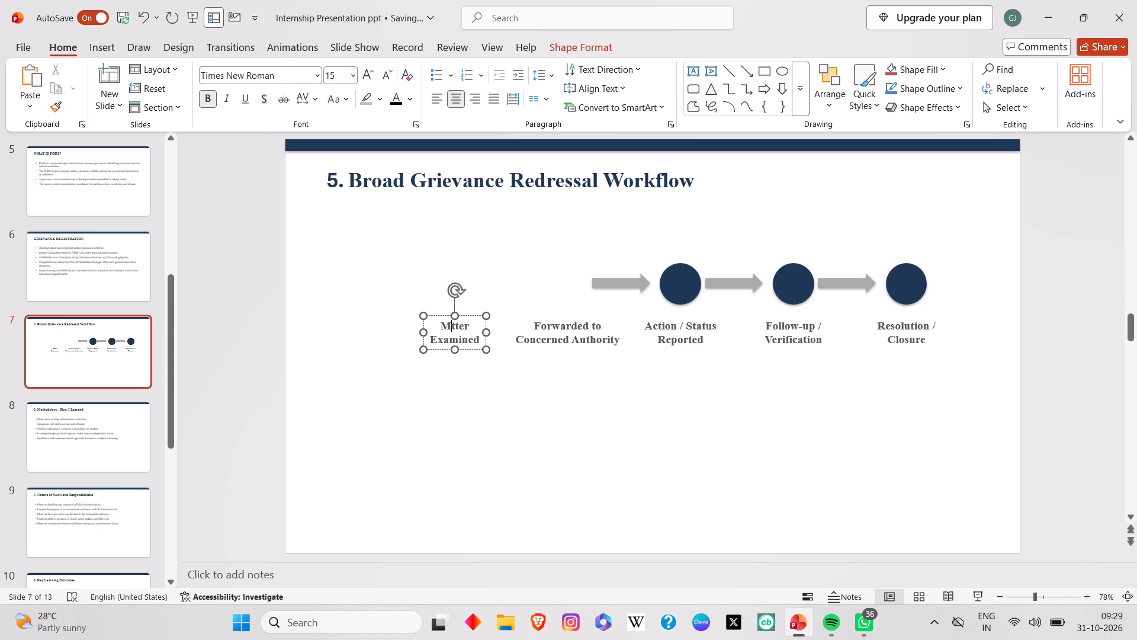
left_click_drag(473, 388, 484, 312)
left_click(484, 312)
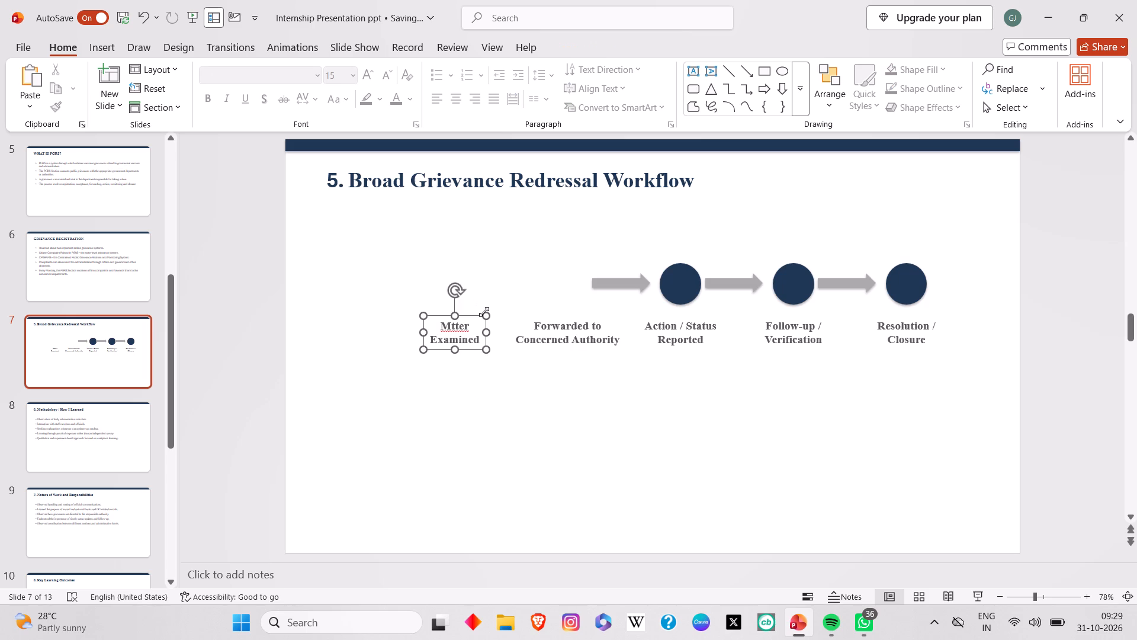
key("BackSpace")
left_click(580, 312)
key("BackSpace")
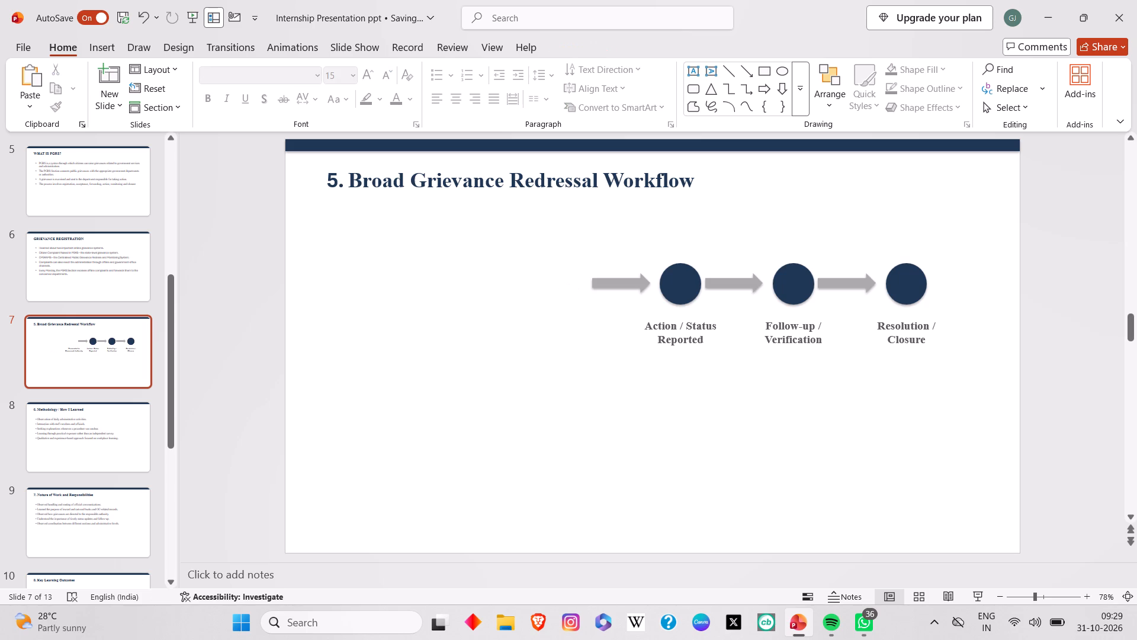
Delete the Action / Status Reported circle, its label and the arrows on both sides of it.
left_click_drag(647, 263, 641, 271)
left_click(641, 271)
key("BackSpace")
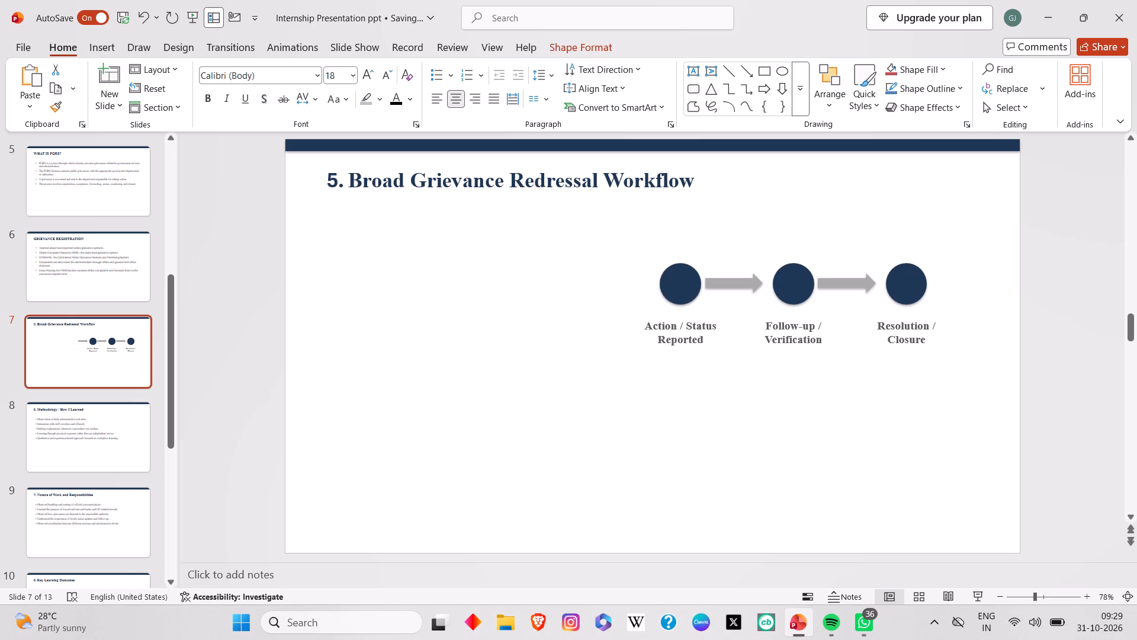
left_click(679, 283)
key("BackSpace")
left_click(685, 319)
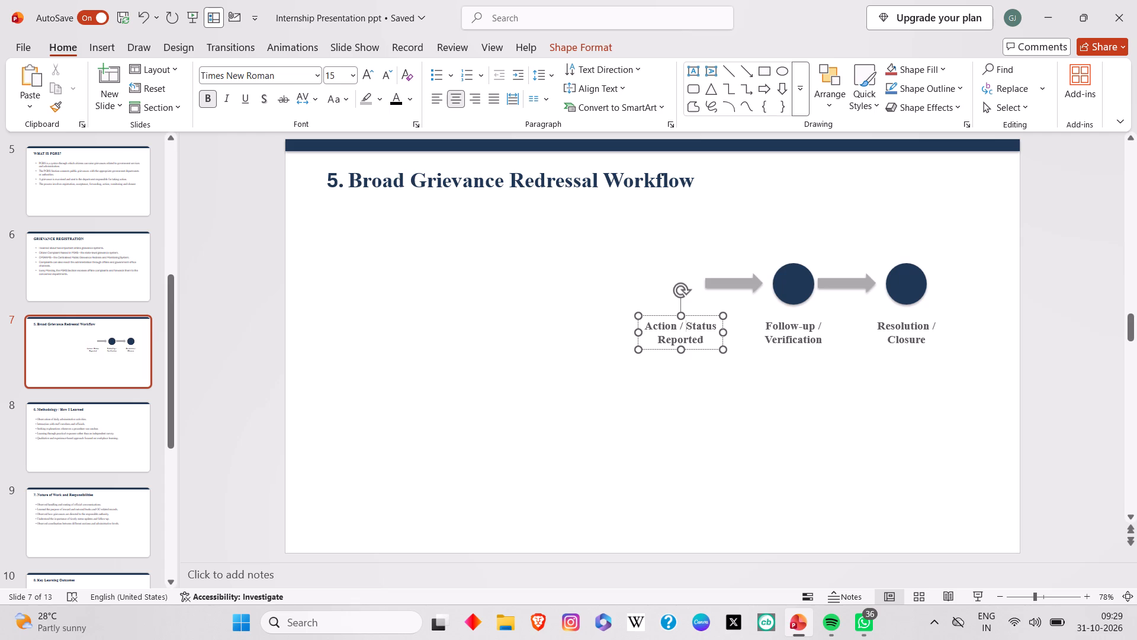
left_click(727, 283)
key("BackSpace")
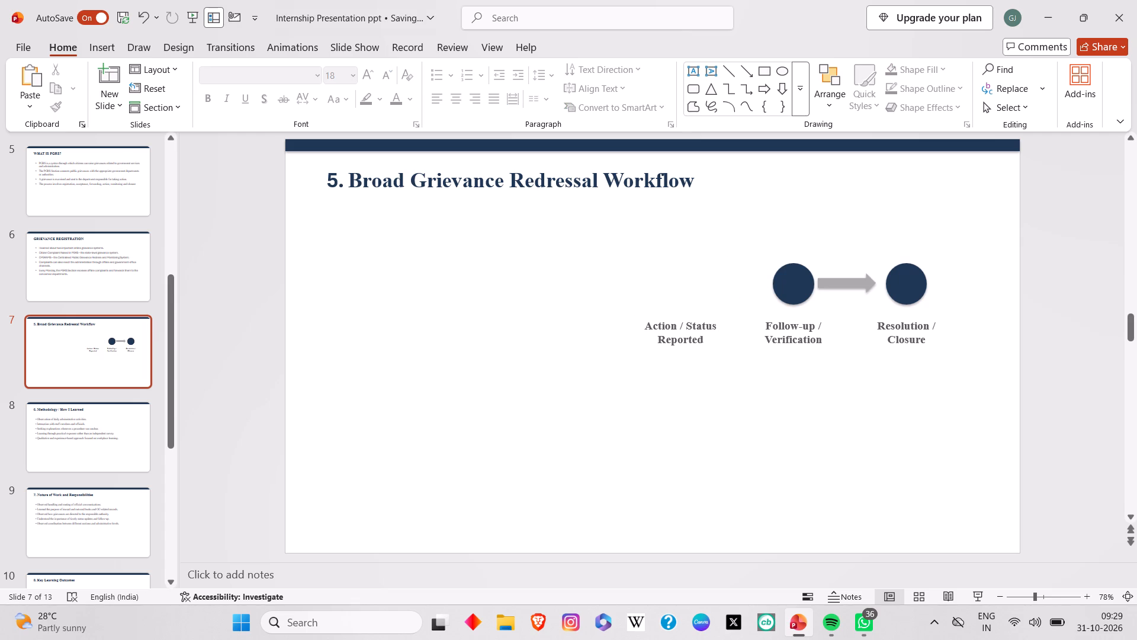
left_click(657, 307)
left_click(661, 310)
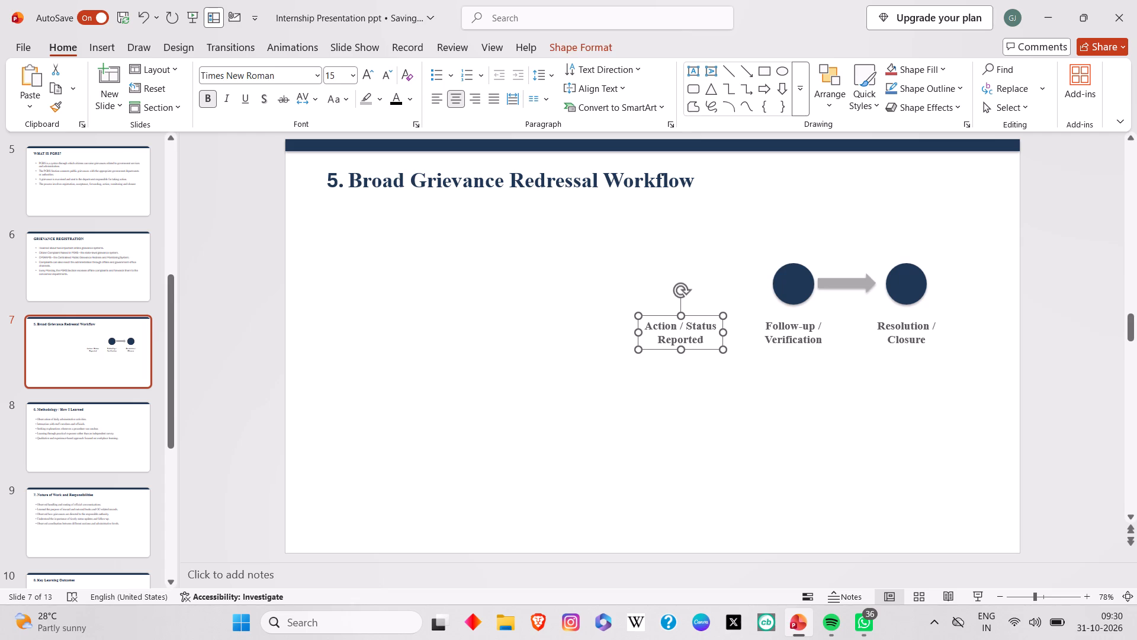
key("BackSpace")
Delete the Follow-up / Verification and Resolution / Closure circles and labels, plus the arrow between them.
left_click(799, 281)
key("BackSpace")
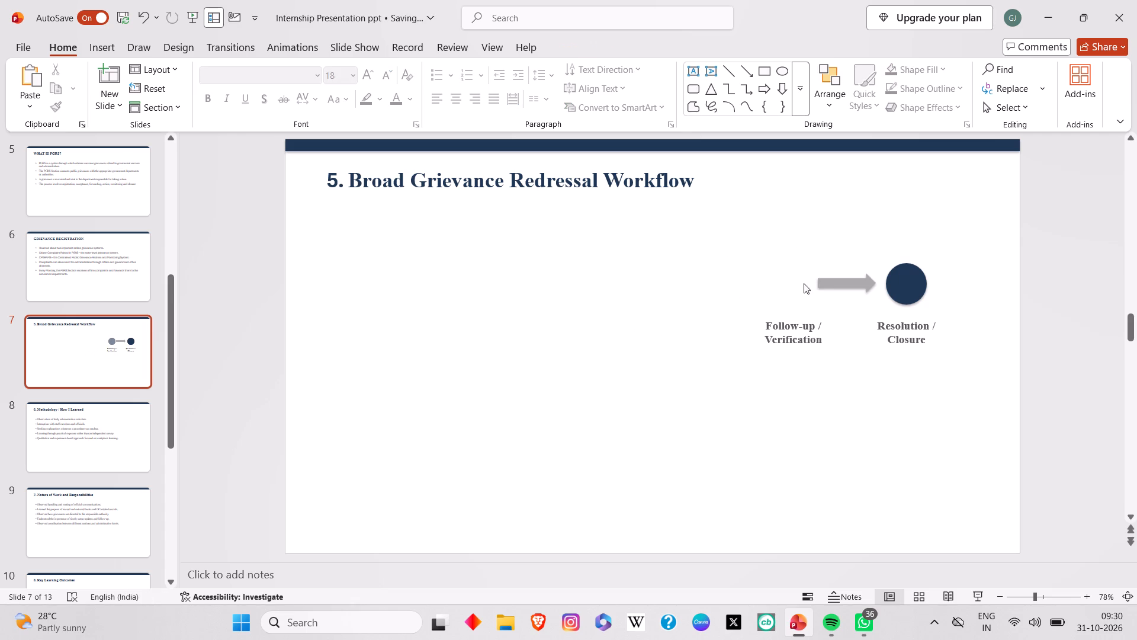
left_click(852, 282)
key("BackSpace")
left_click(910, 298)
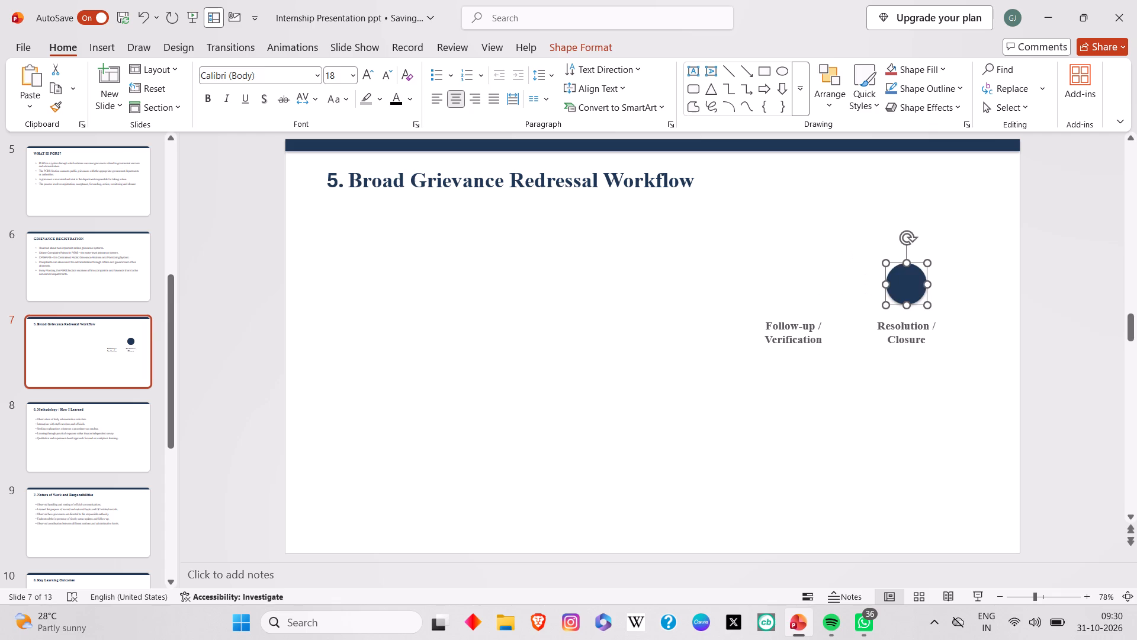
key("BackSpace")
left_click(918, 324)
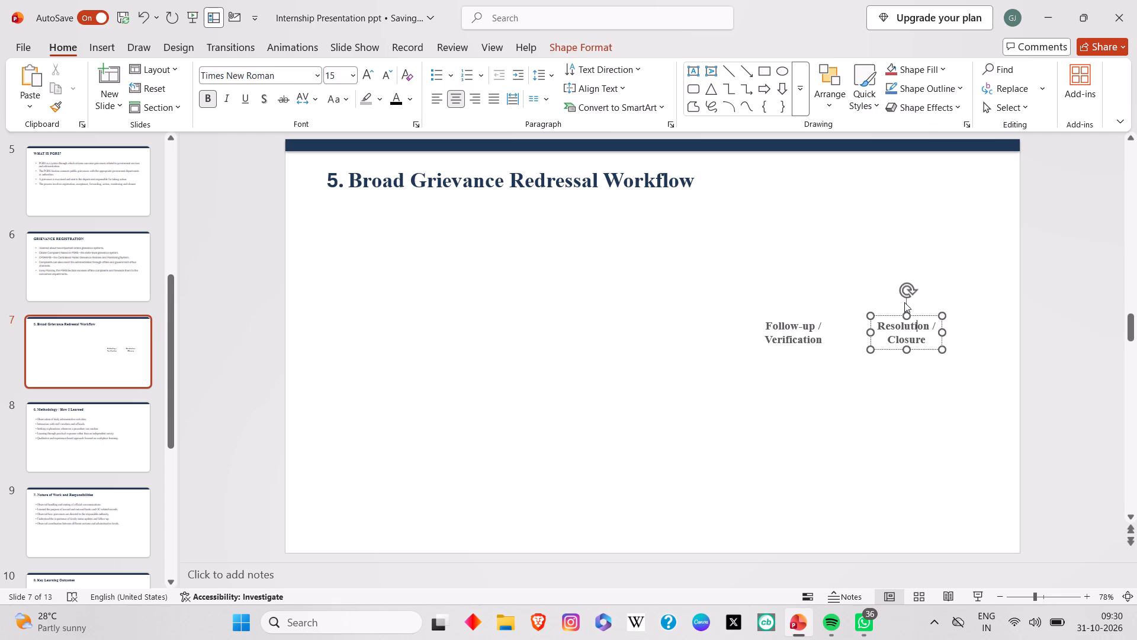
left_click(904, 302)
left_click(902, 302)
left_click_drag(902, 308, 906, 318)
left_click(906, 318)
key("BackSpace")
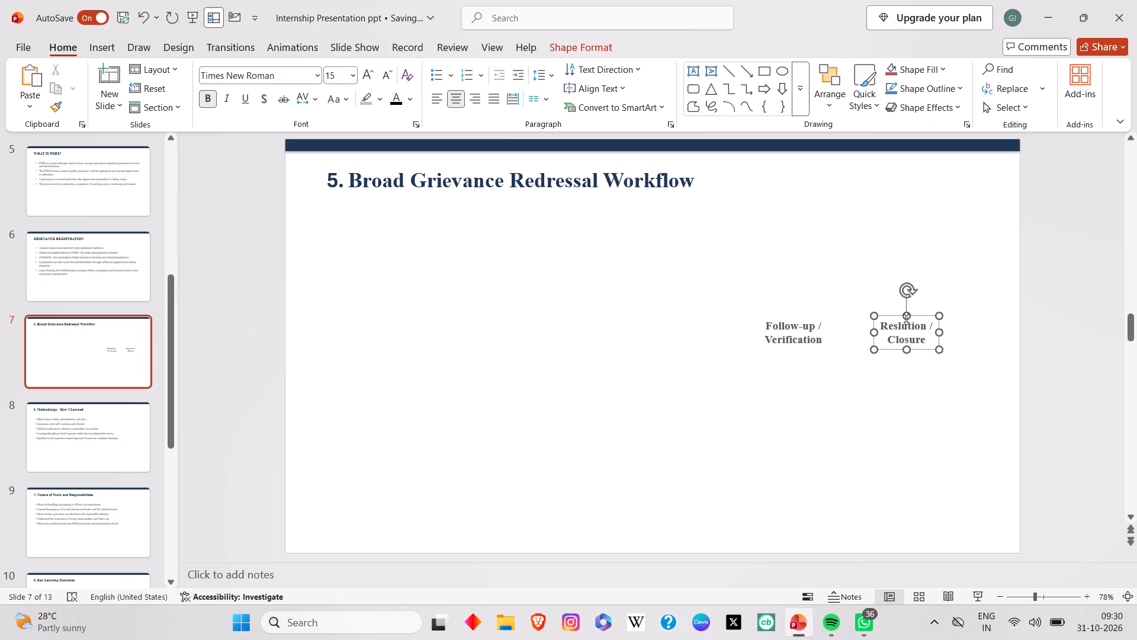
left_click(953, 291)
left_click(921, 315)
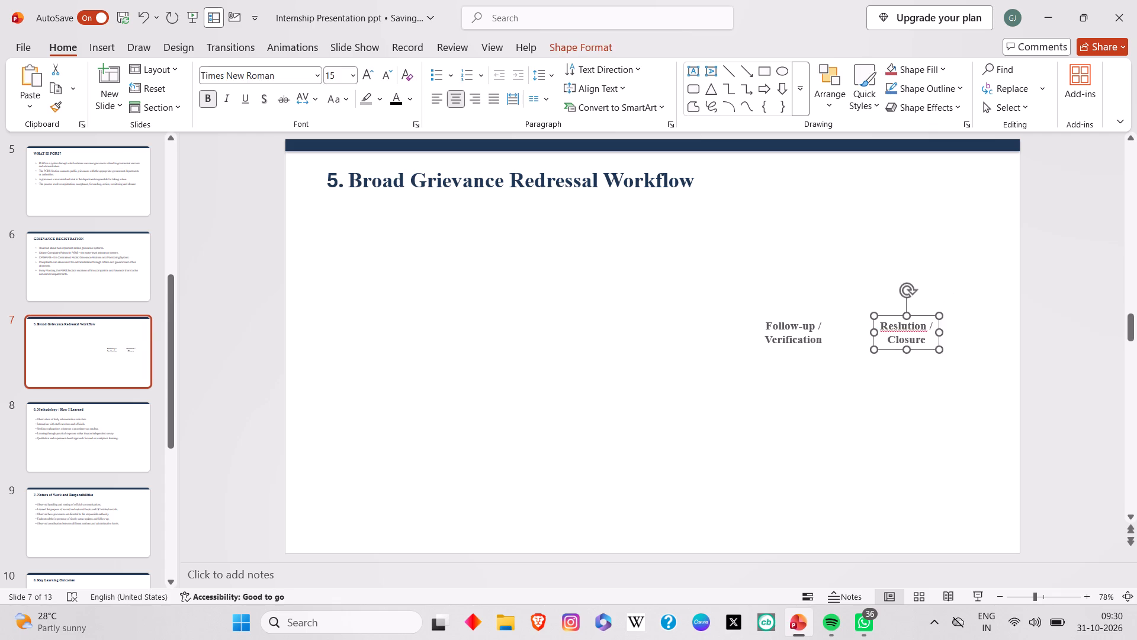
key("BackSpace")
left_click(791, 315)
key("BackSpace")
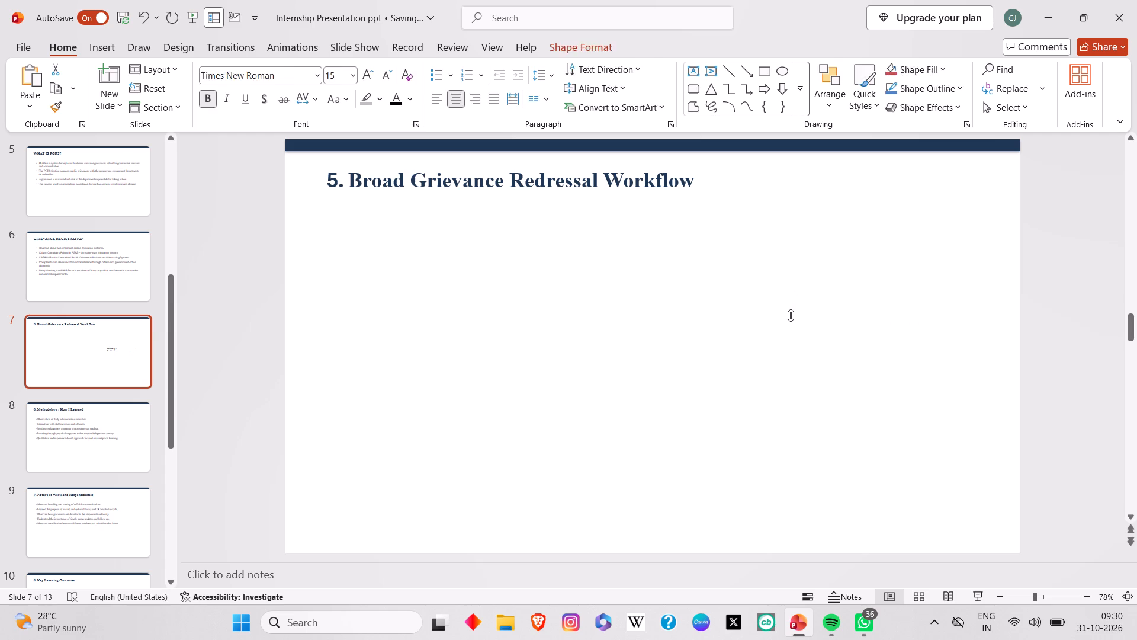
Replace the "5. Broad Grievance Redressal Workflow" heading on slide 7 with "GRA – GRIEVANCE REDRESSAL AUTHORITY".
left_click(690, 183)
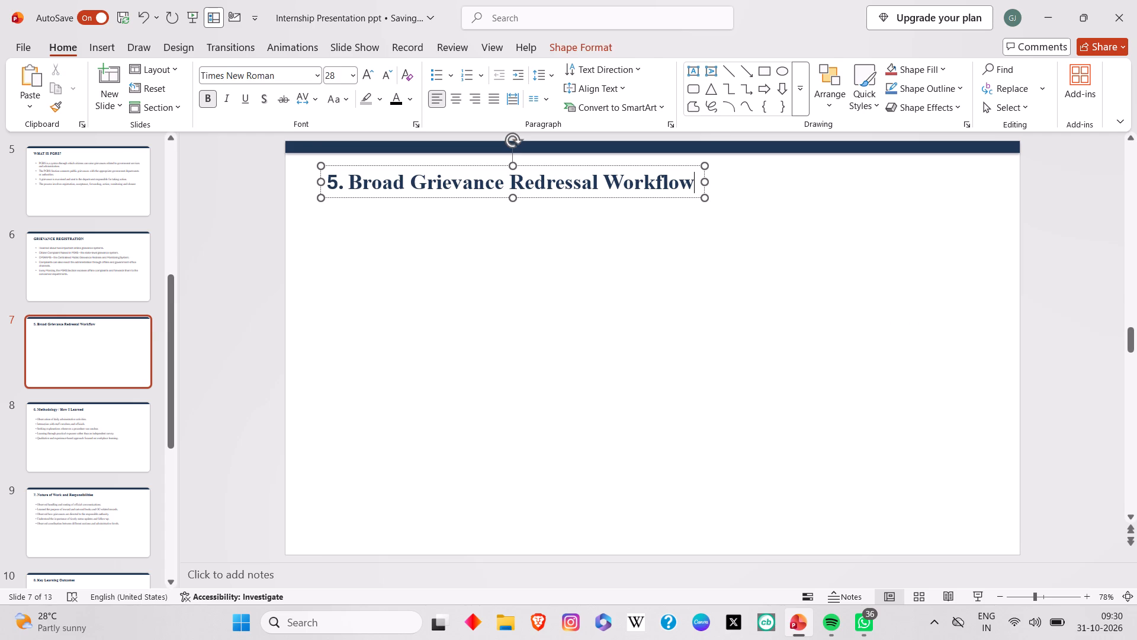
key("BackSpace")
key("BackSpace")
key("BackSpace")
key("BackSpace")
key("BackSpace")
key("BackSpace")
key("BackSpace")
key("BackSpace")
key("BackSpace")
key("BackSpace")
key("BackSpace")
key("BackSpace")
key("BackSpace")
key("BackSpace")
key("BackSpace")
key("BackSpace")
key("BackSpace")
key("BackSpace")
key("BackSpace")
key("BackSpace")
key("BackSpace")
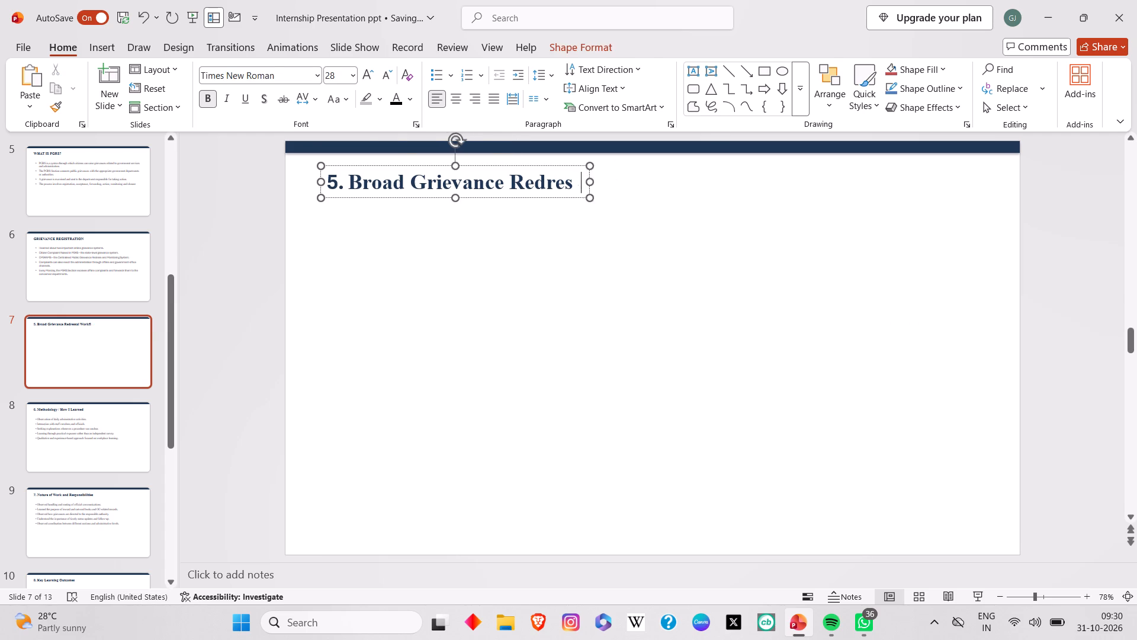
key("BackSpace")
key("BackSpace")
key("BackSpace")
key("BackSpace")
key("BackSpace")
key("BackSpace")
key("BackSpace")
key("BackSpace")
key("BackSpace")
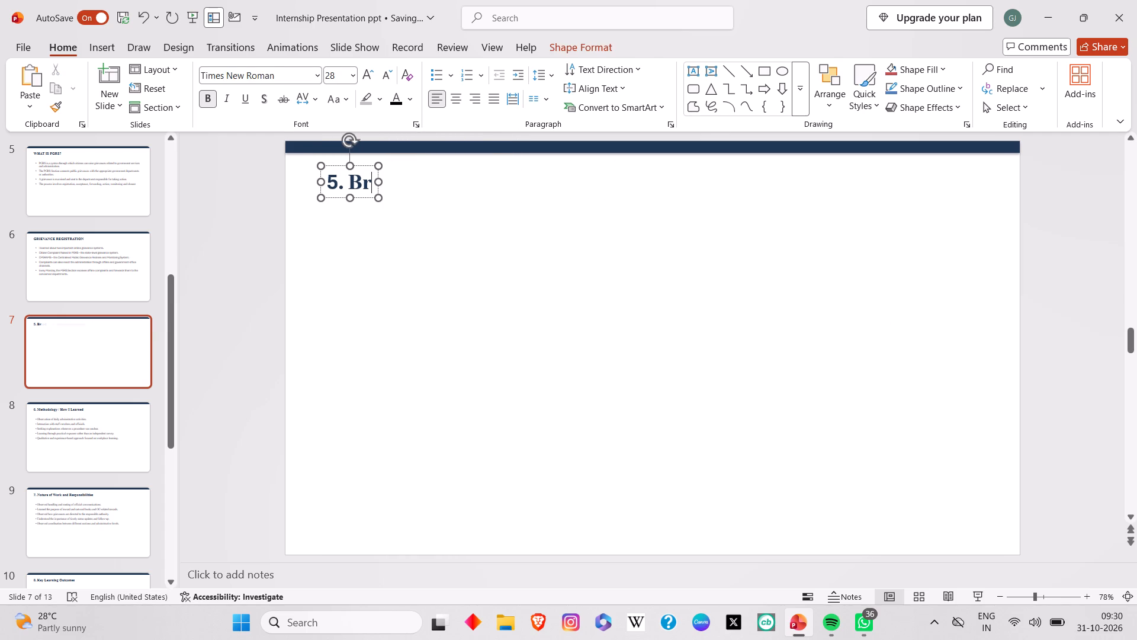
key("BackSpace")
key("BackSpace")
key("BackSpace")
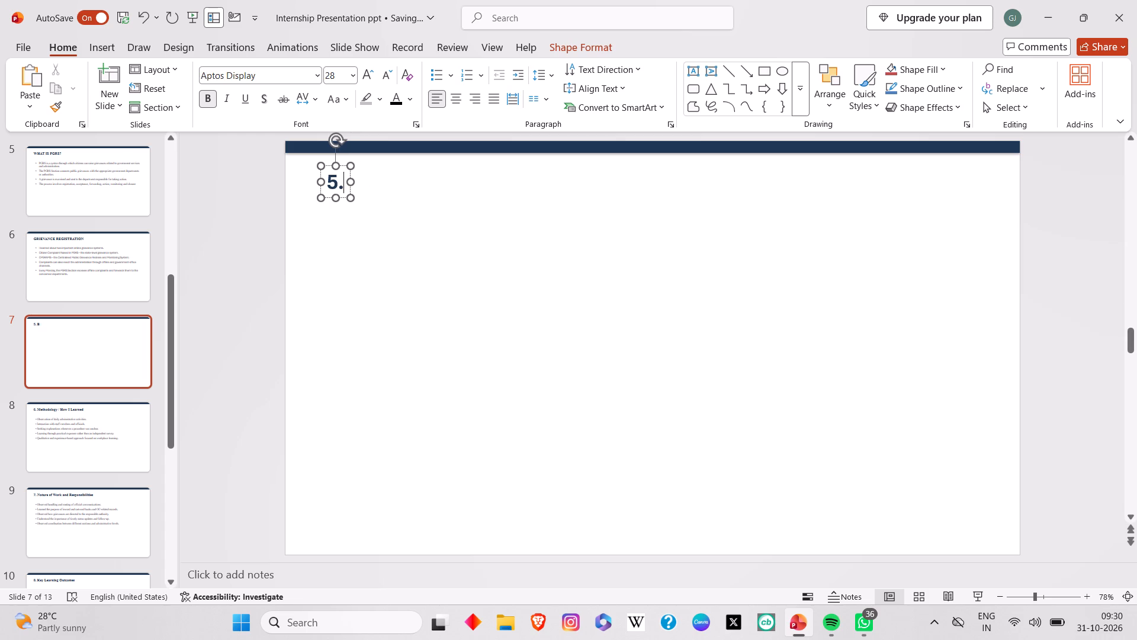
key("BackSpace")
key("BackSpace")
type("GRA")
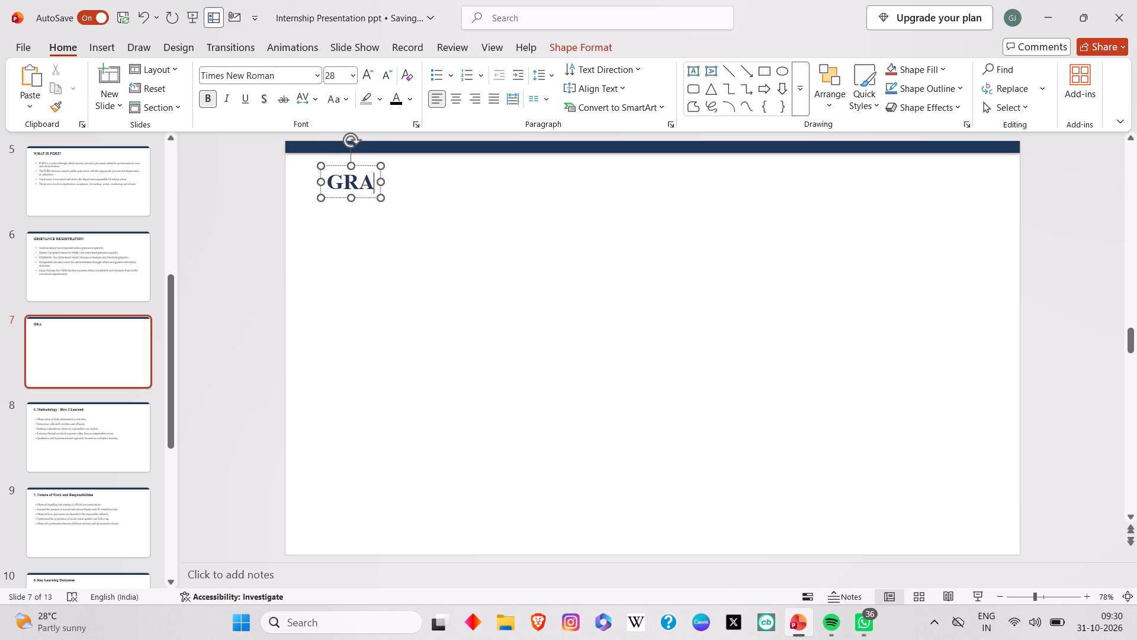
key("minus")
key("BackSpace")
key("shift+underscore")
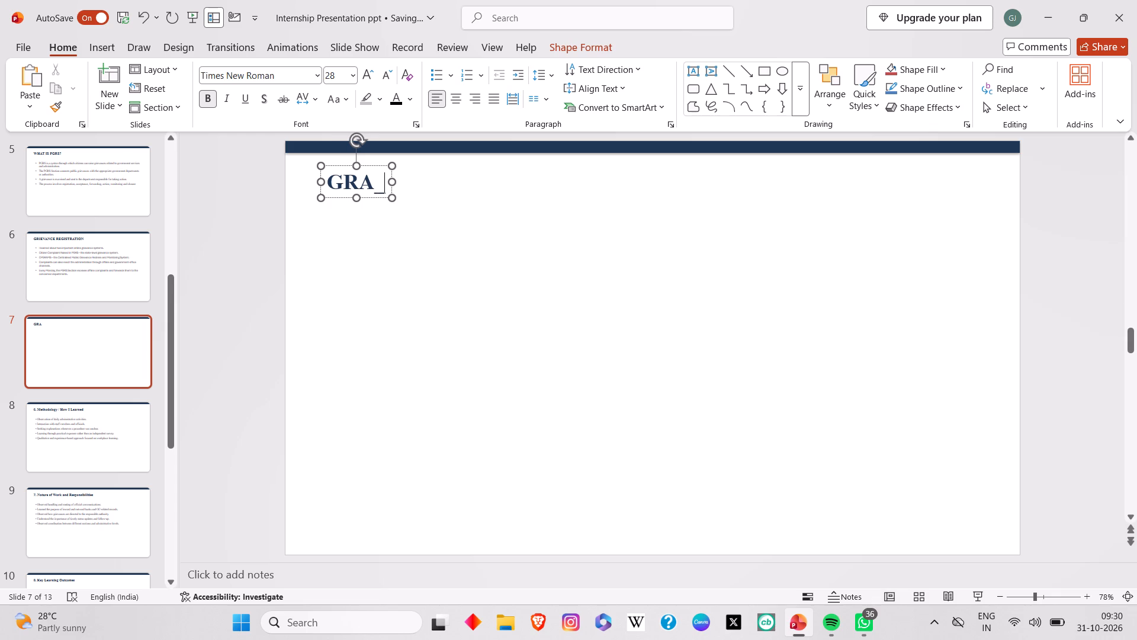
key("BackSpace")
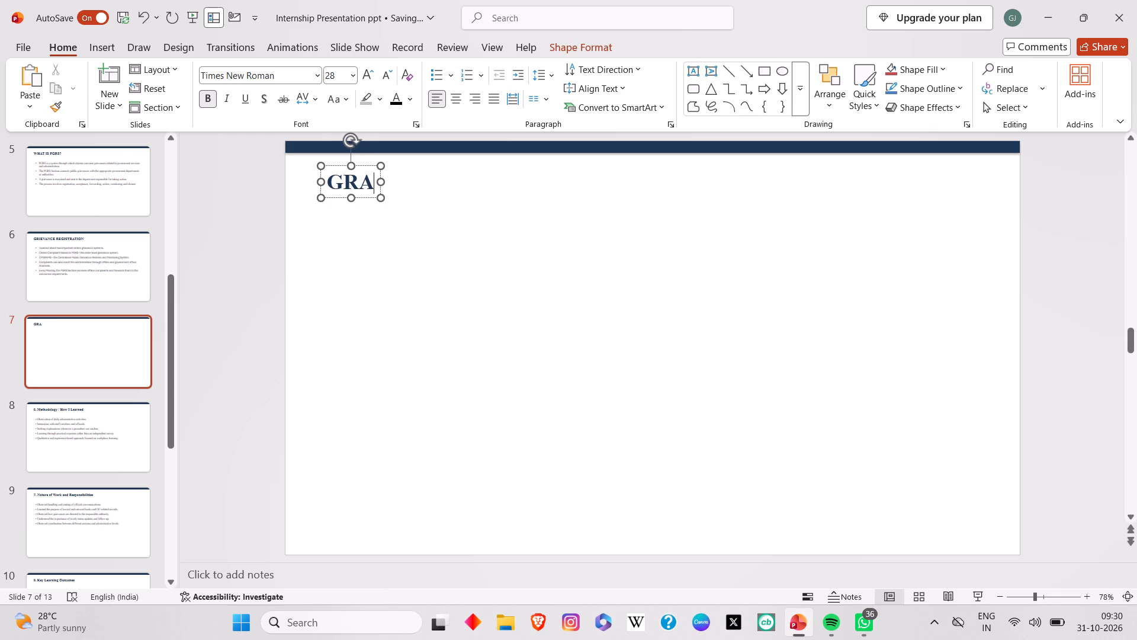
key("shift+underscore")
key("BackSpace")
key("space")
type("-")
key("space")
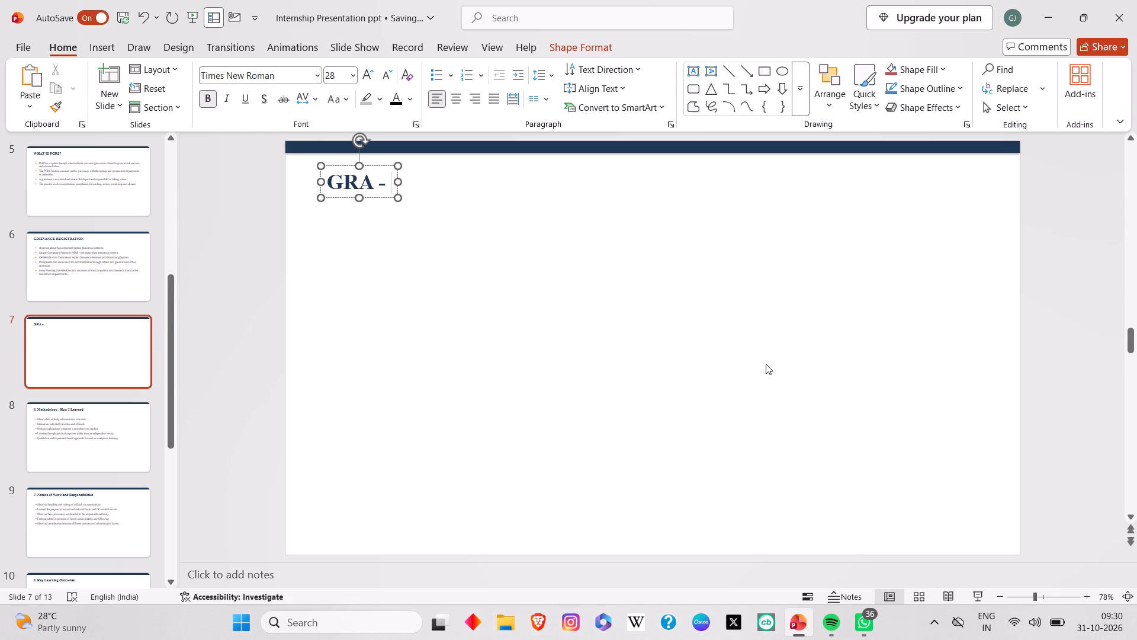
type("GR")
type("IEVA")
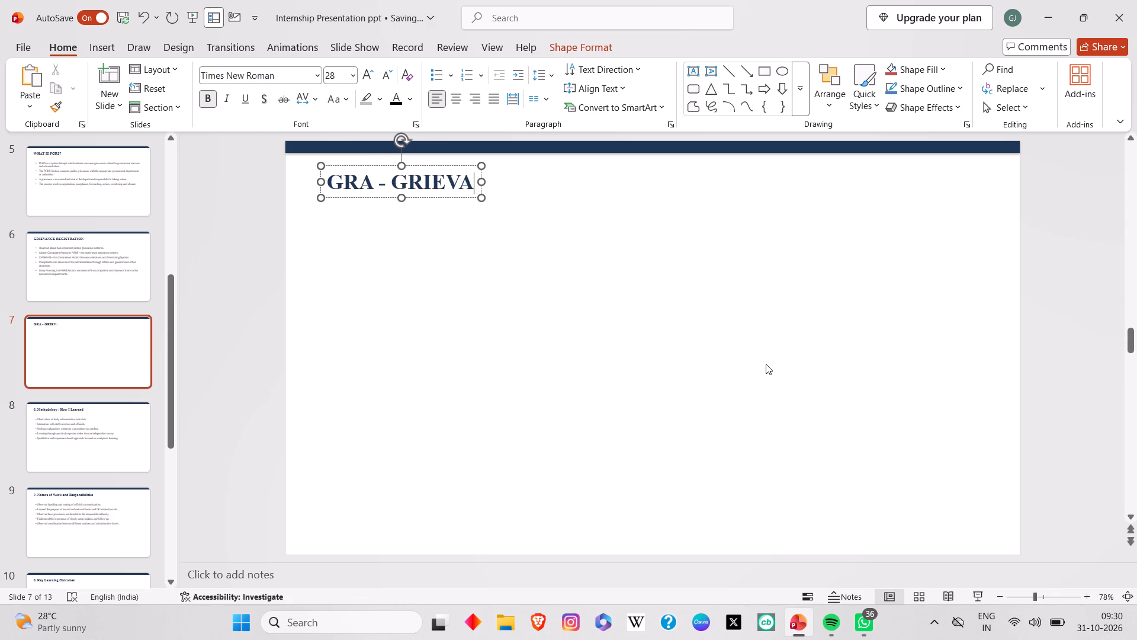
type("NCE")
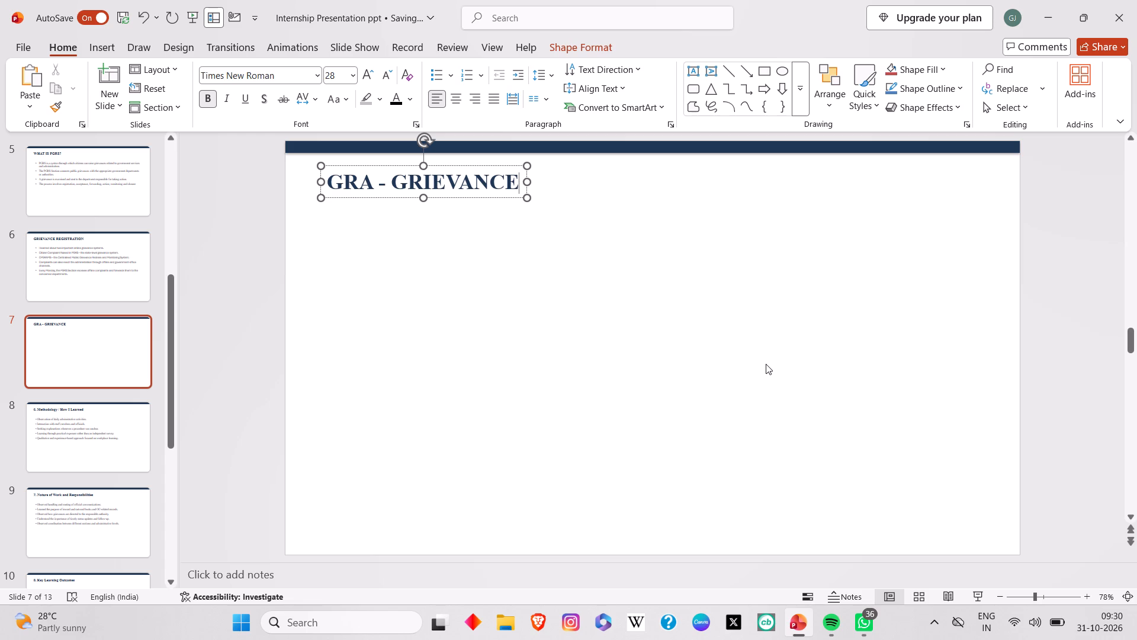
key("space")
type("REDRESSAL")
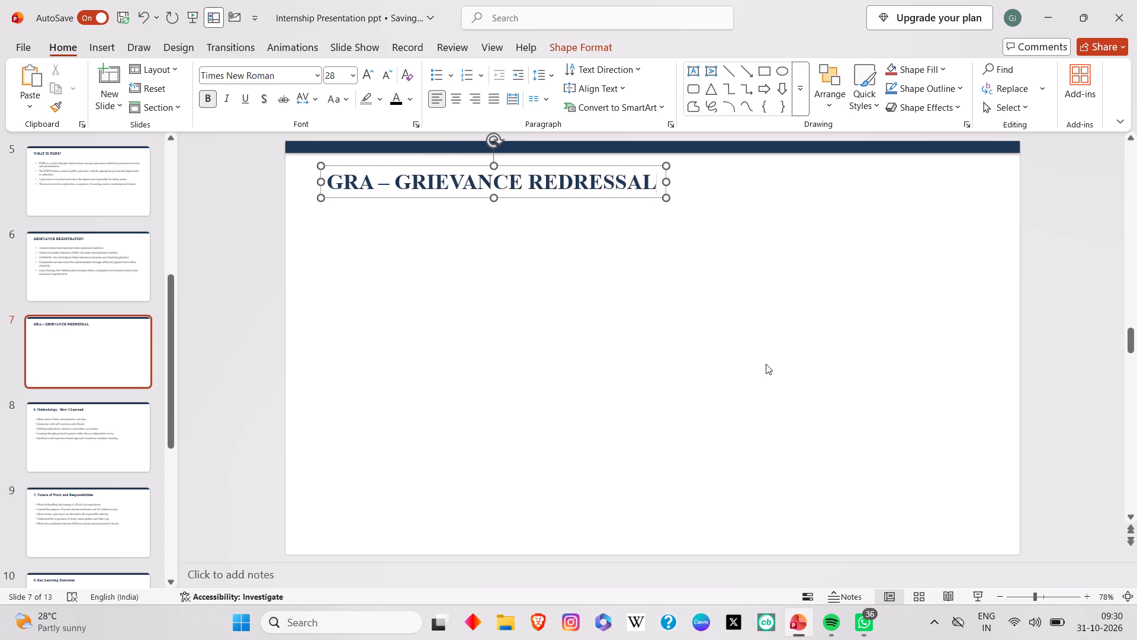
key("space")
type("AUTHORITY")
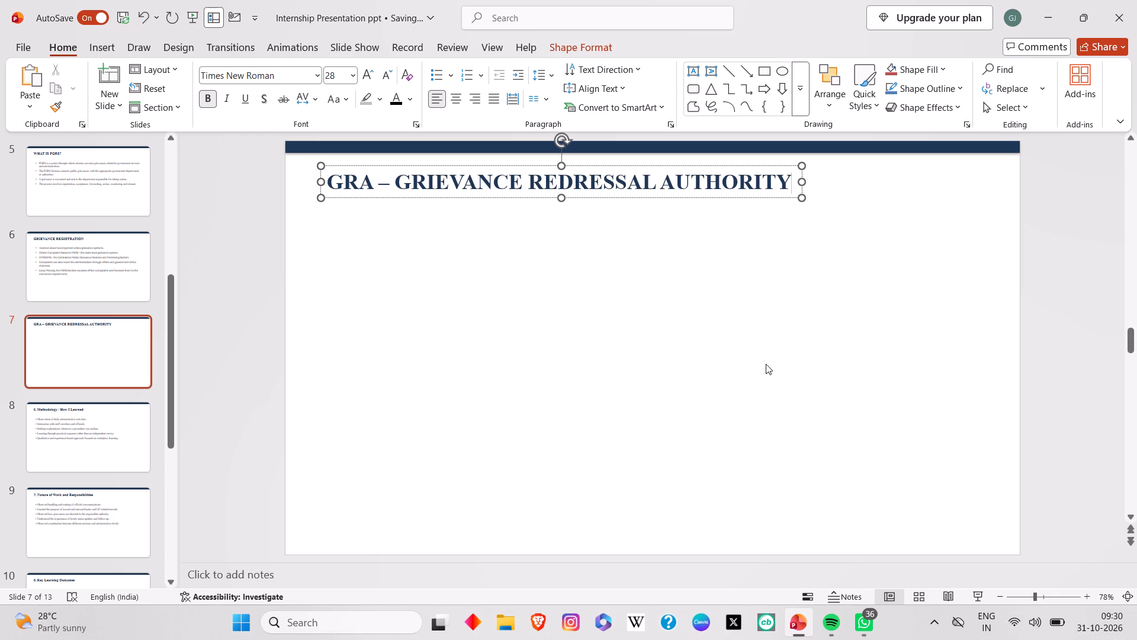
left_click(492, 321)
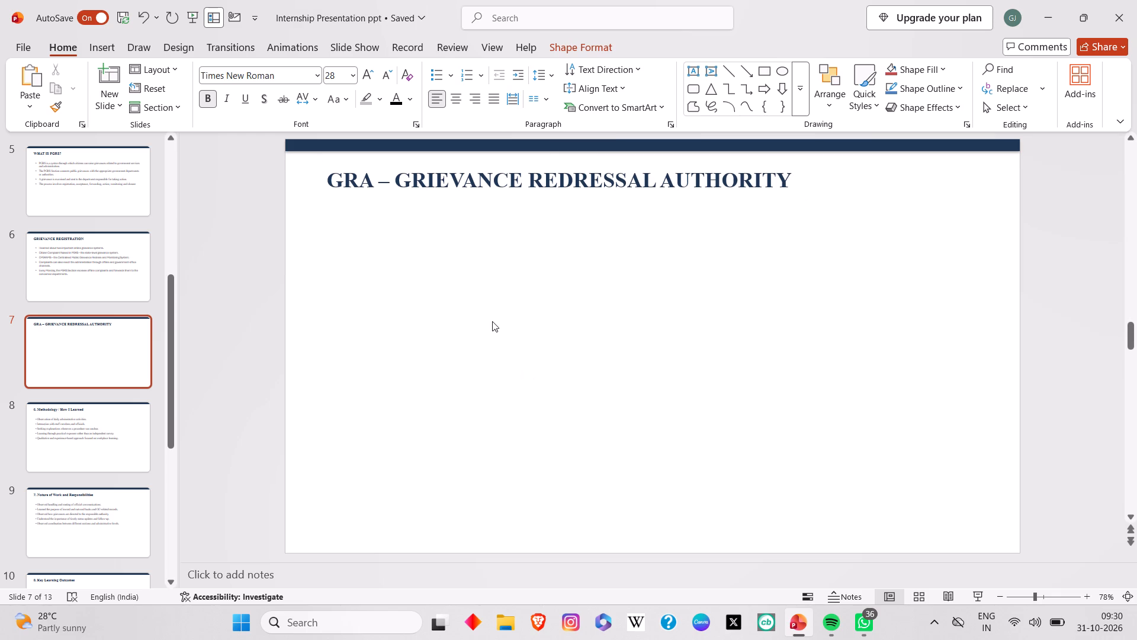
left_click(555, 247)
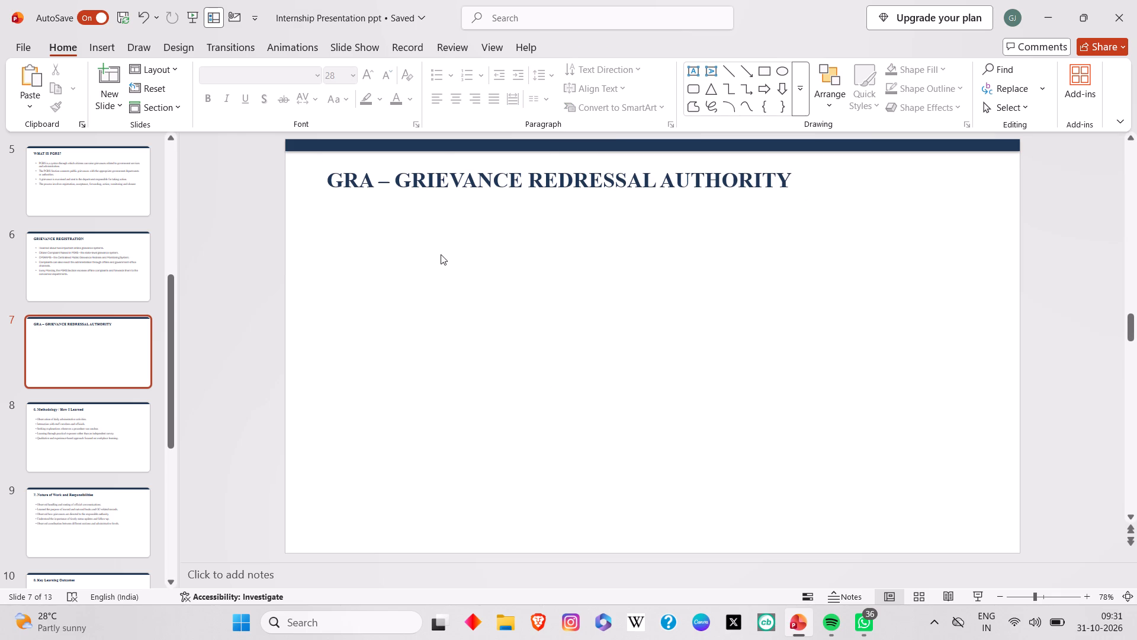
Insert a text box in the blank area below the GRA – GRIEVANCE REDRESSAL AUTHORITY heading on slide 7.
double_click(441, 254)
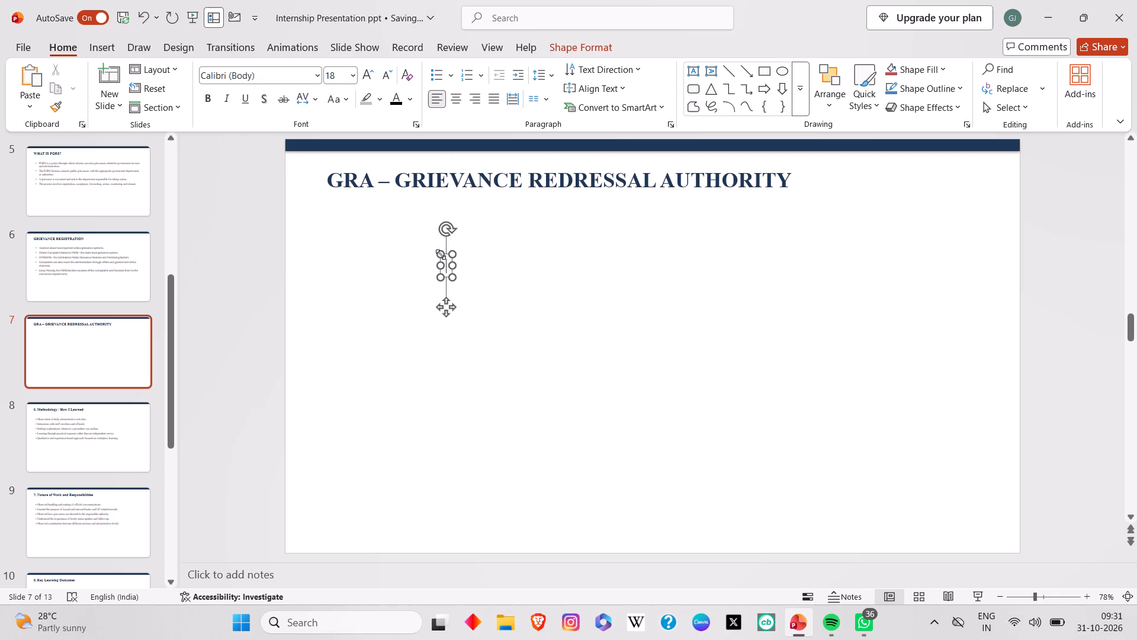
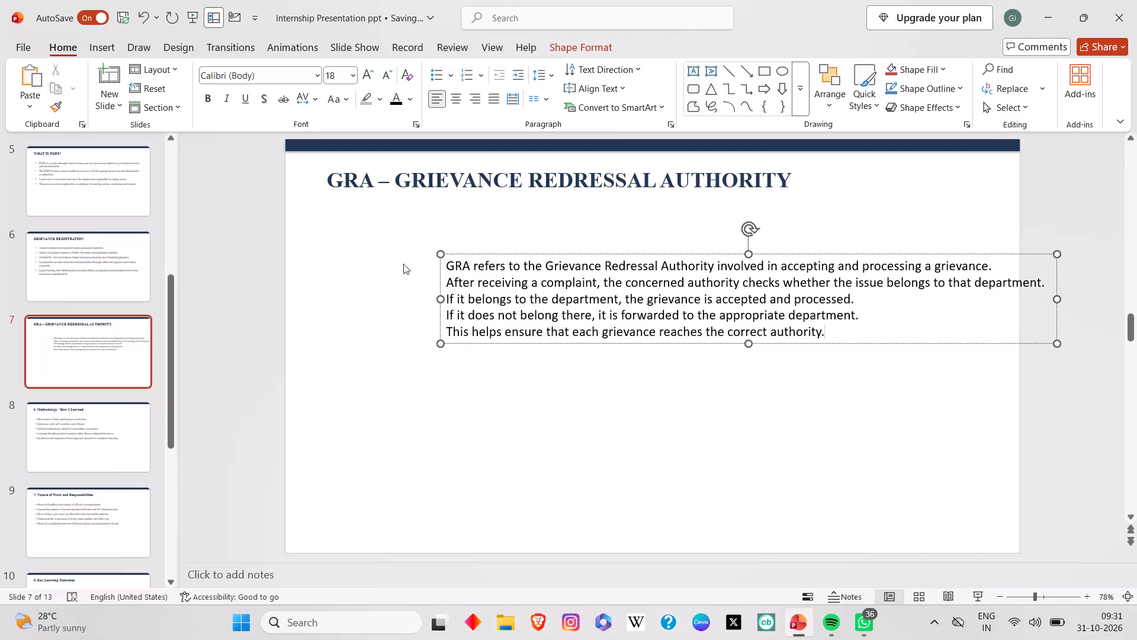
Set all the bullet text on the GRIEVANCE REGISTRATION slide to the Times New Roman font.
left_click(116, 281)
left_click(391, 309)
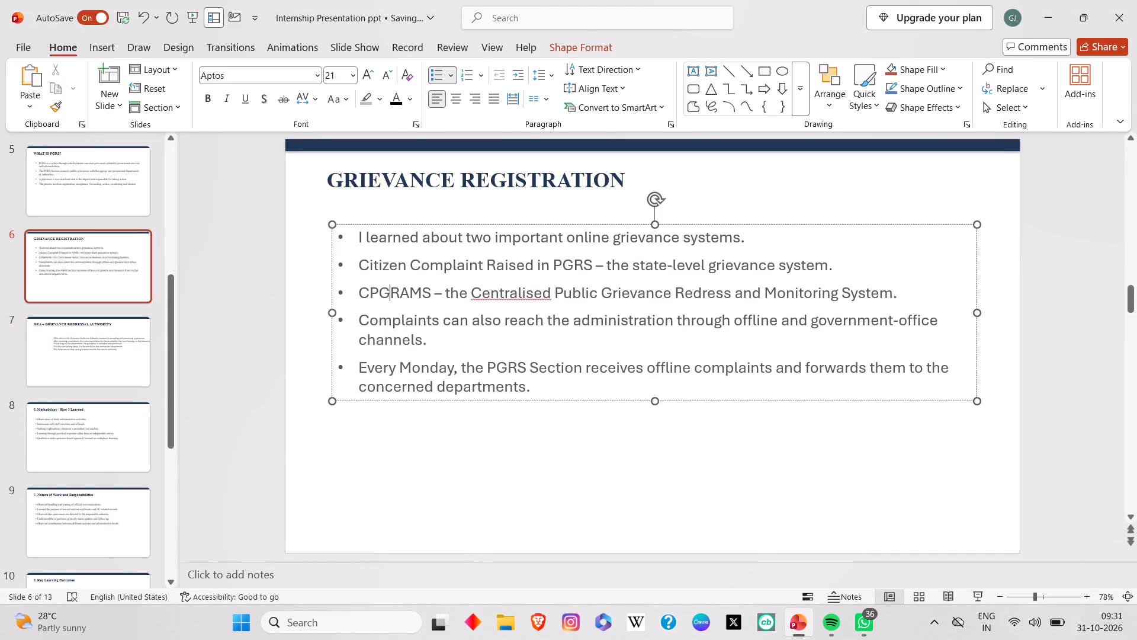
left_click(317, 71)
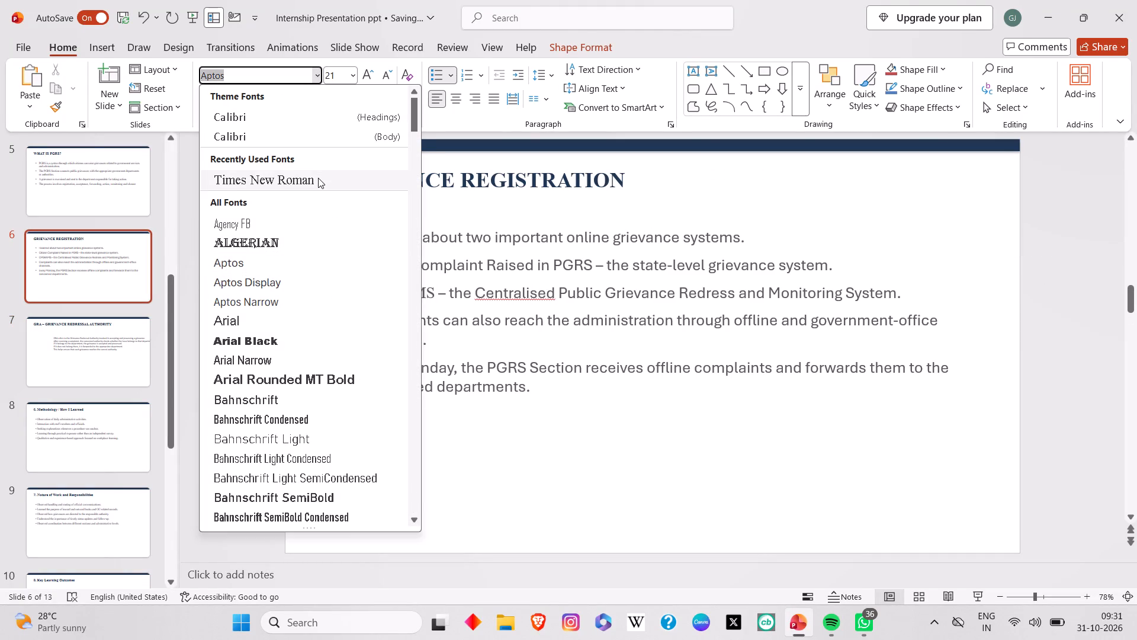
left_click(318, 178)
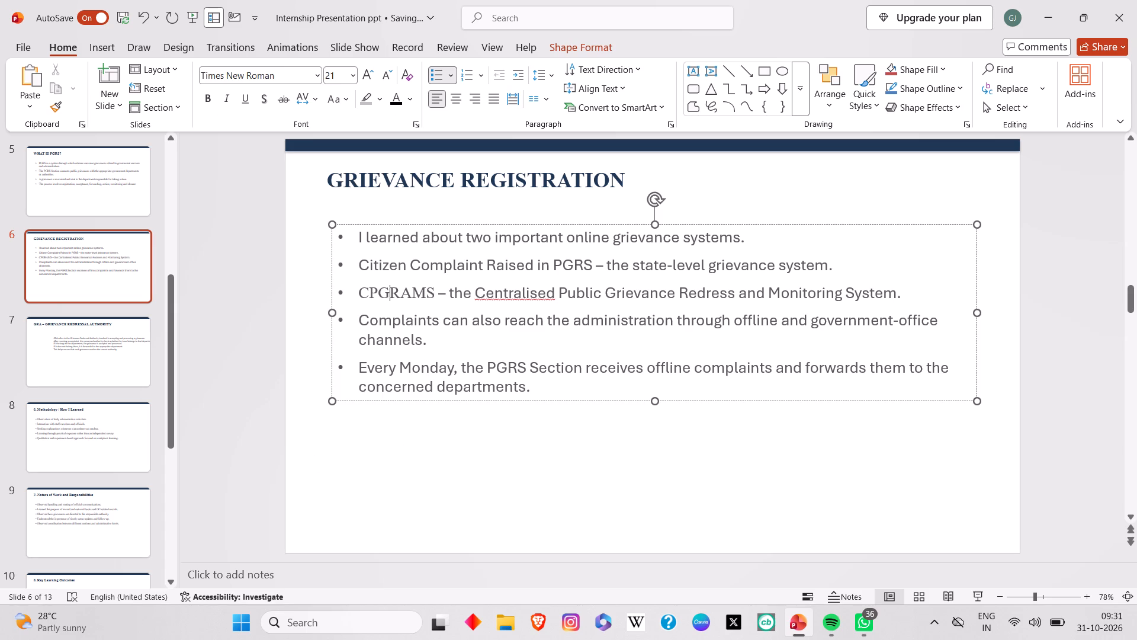
left_click(364, 235)
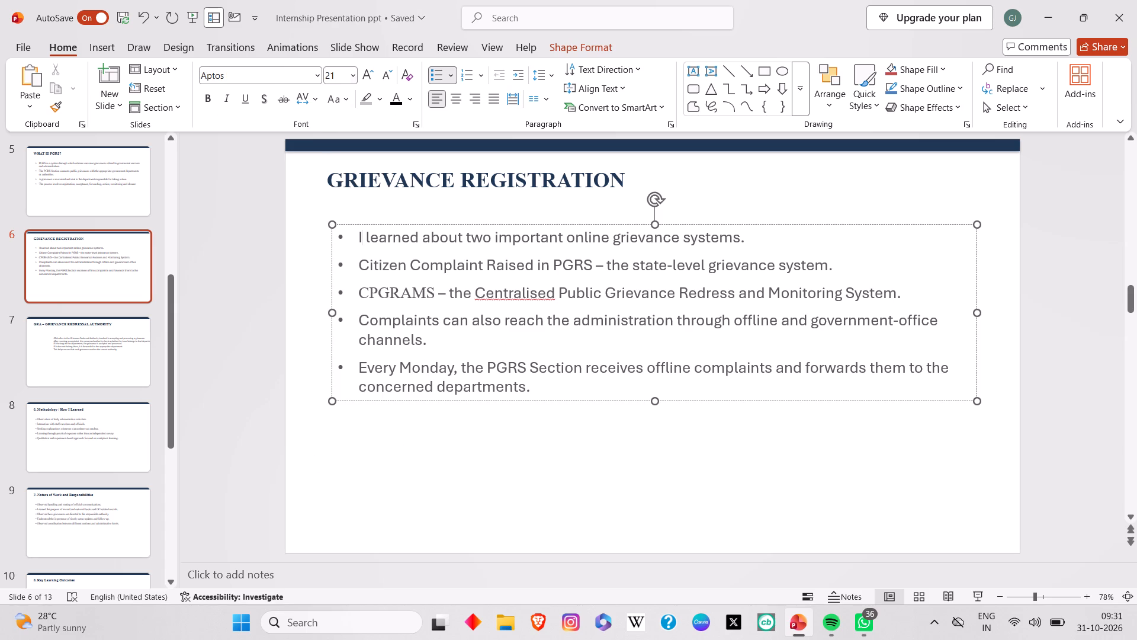
left_click(318, 74)
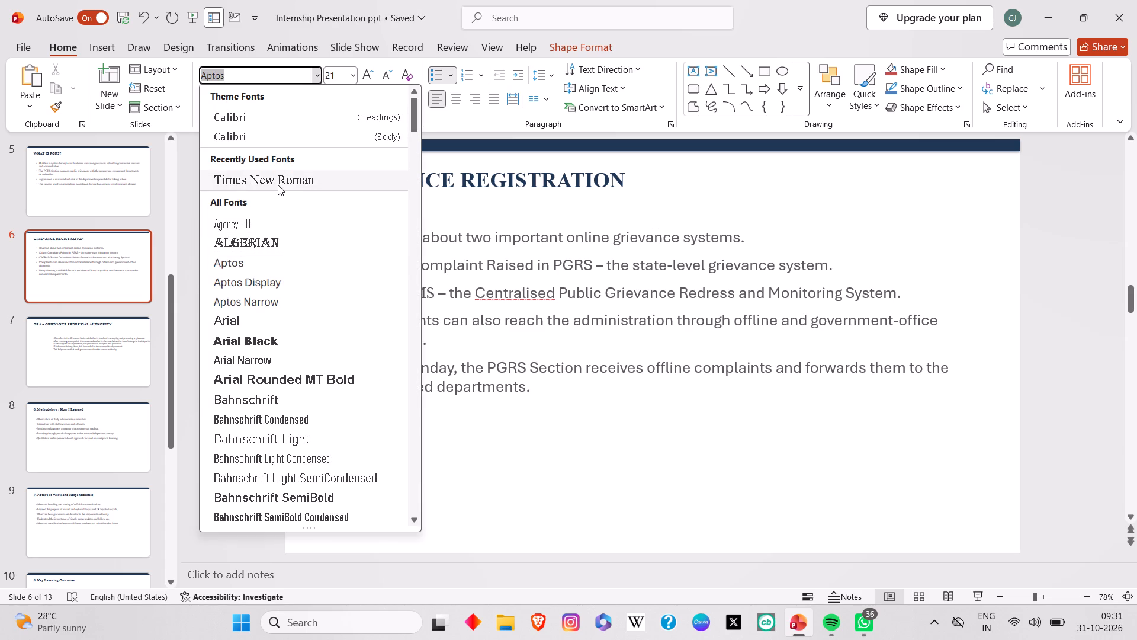
left_click(277, 185)
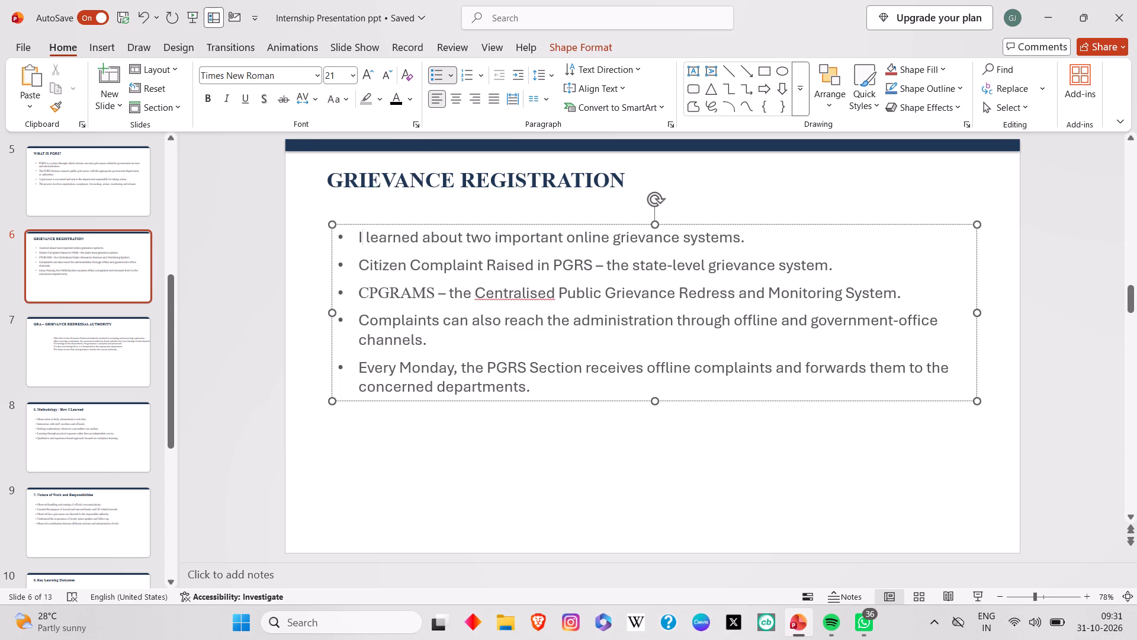
left_click_drag(355, 229, 561, 406)
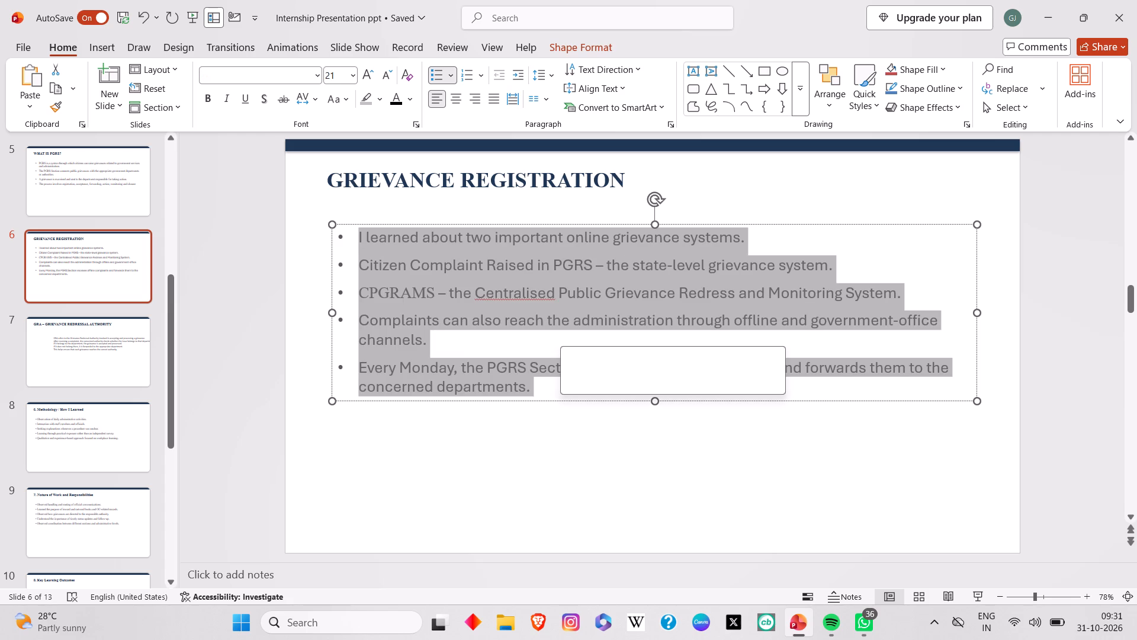
left_click(631, 359)
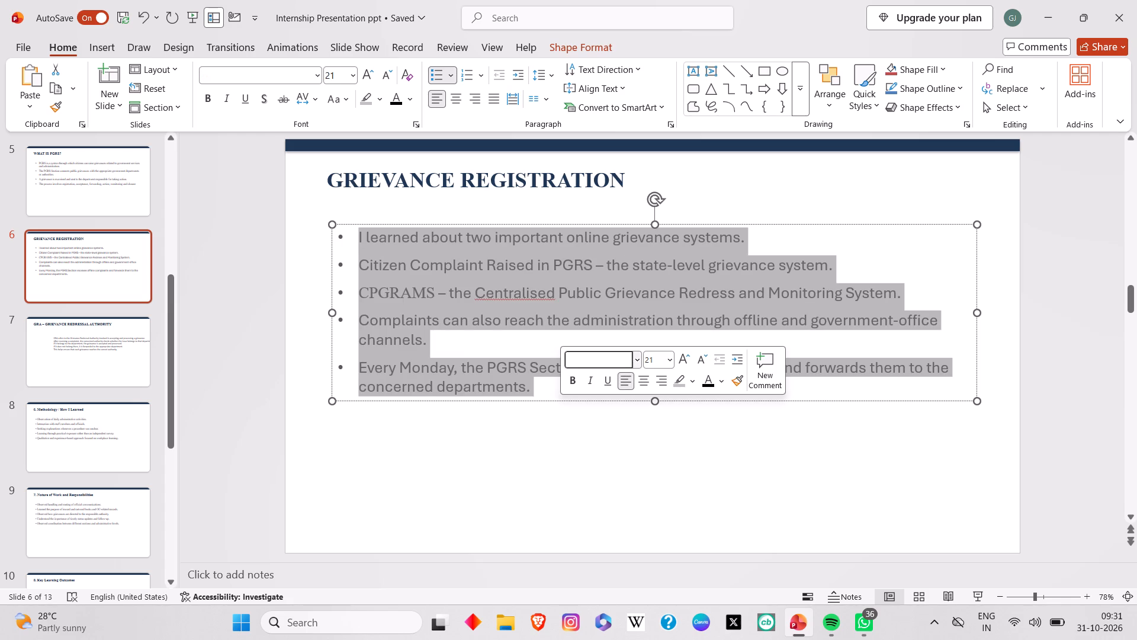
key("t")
key("Return")
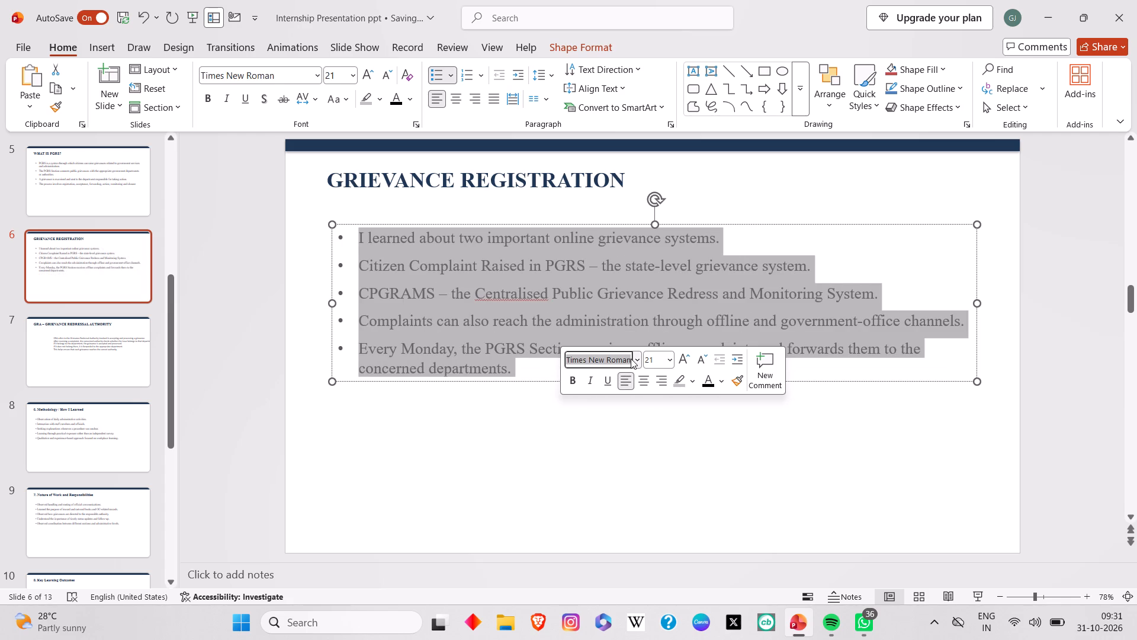
left_click(641, 412)
Check the font and size of the bullet text on the WHAT IS PGRS? slide against the GRIEVANCE REGISTRATION slide.
left_click(111, 197)
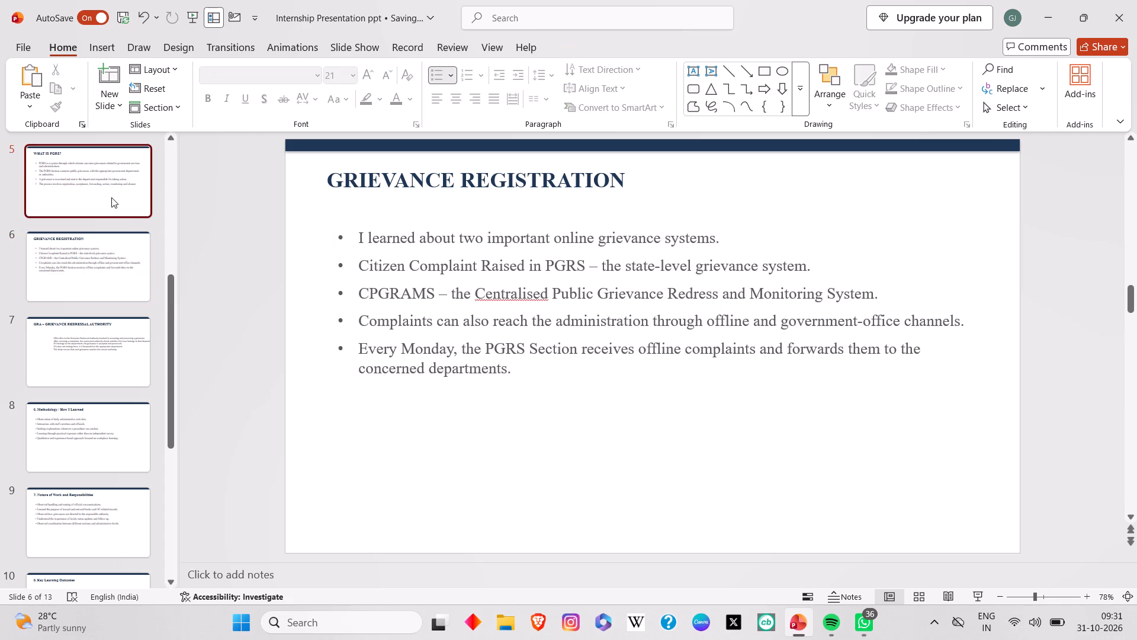
left_click(359, 241)
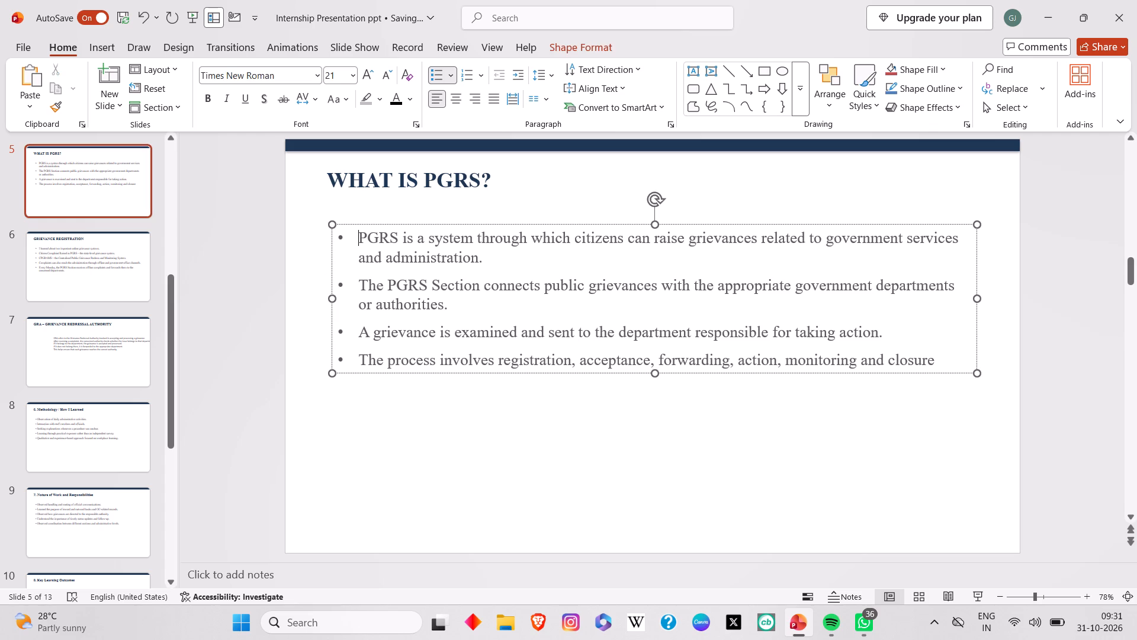
left_click_drag(359, 241, 564, 358)
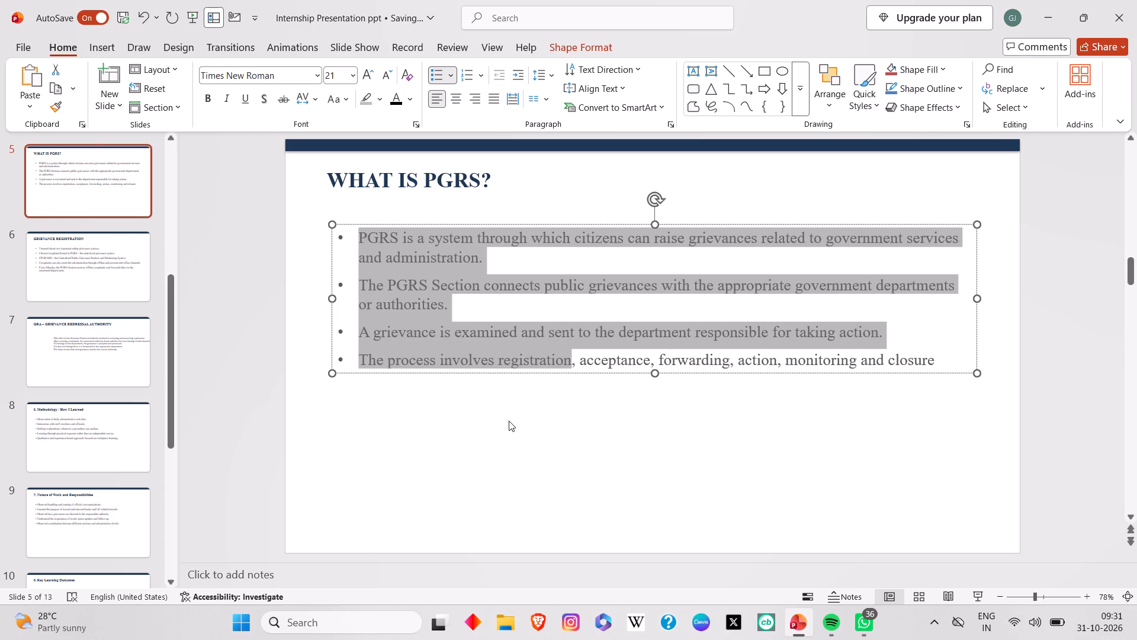
left_click(509, 421)
left_click(98, 291)
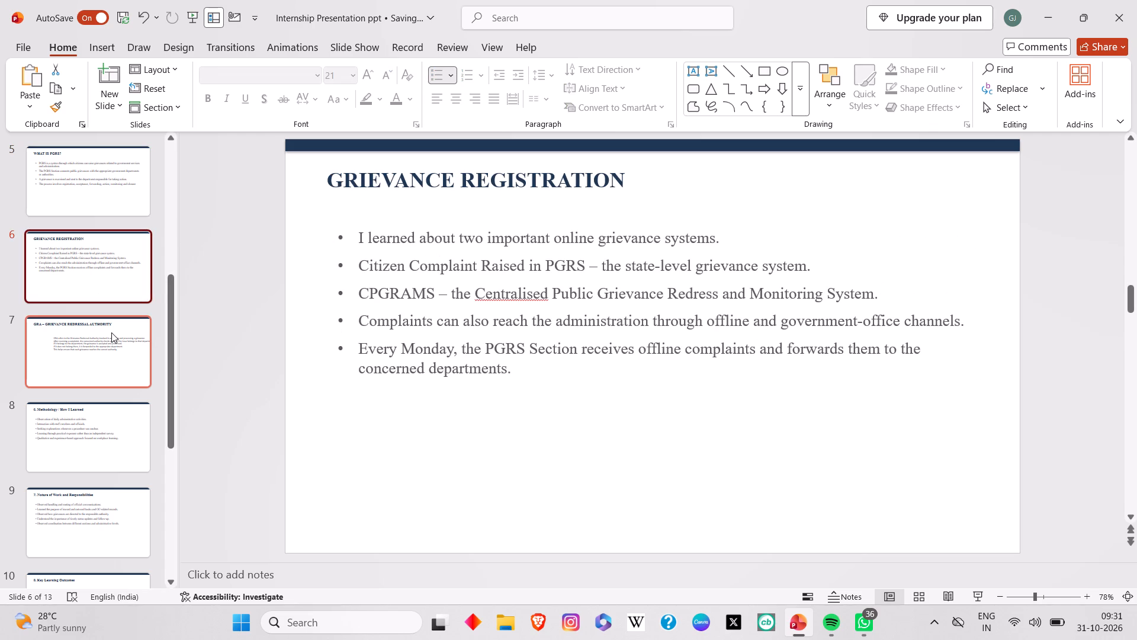
Set the GRA body text box on slide 7 to font size 21, matching the body text of slide 6.
left_click(111, 332)
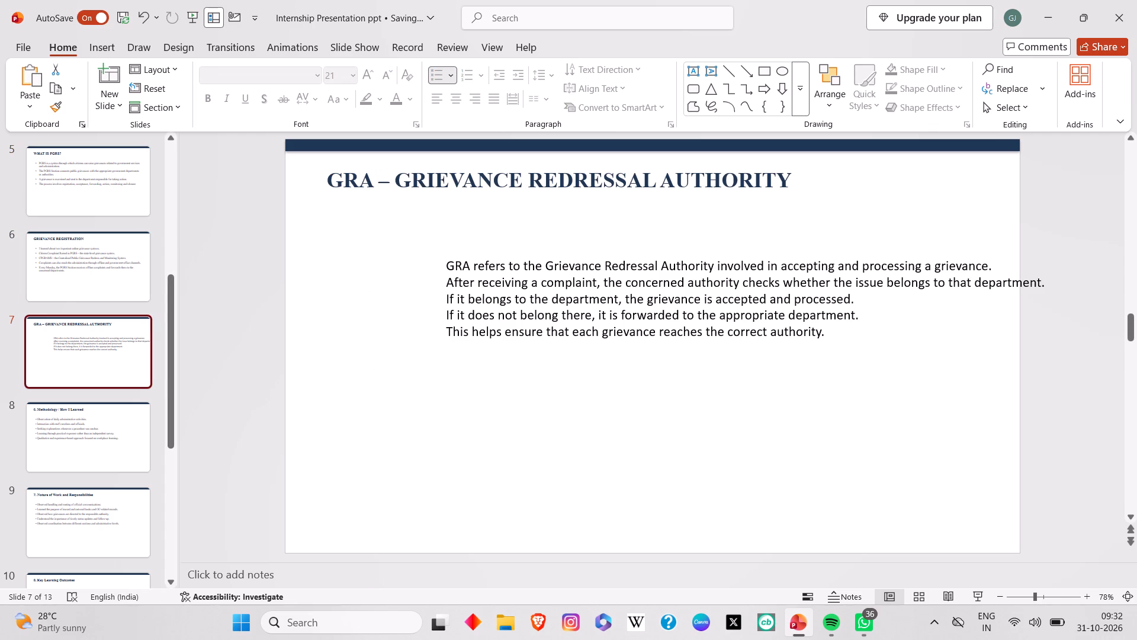
left_click(154, 269)
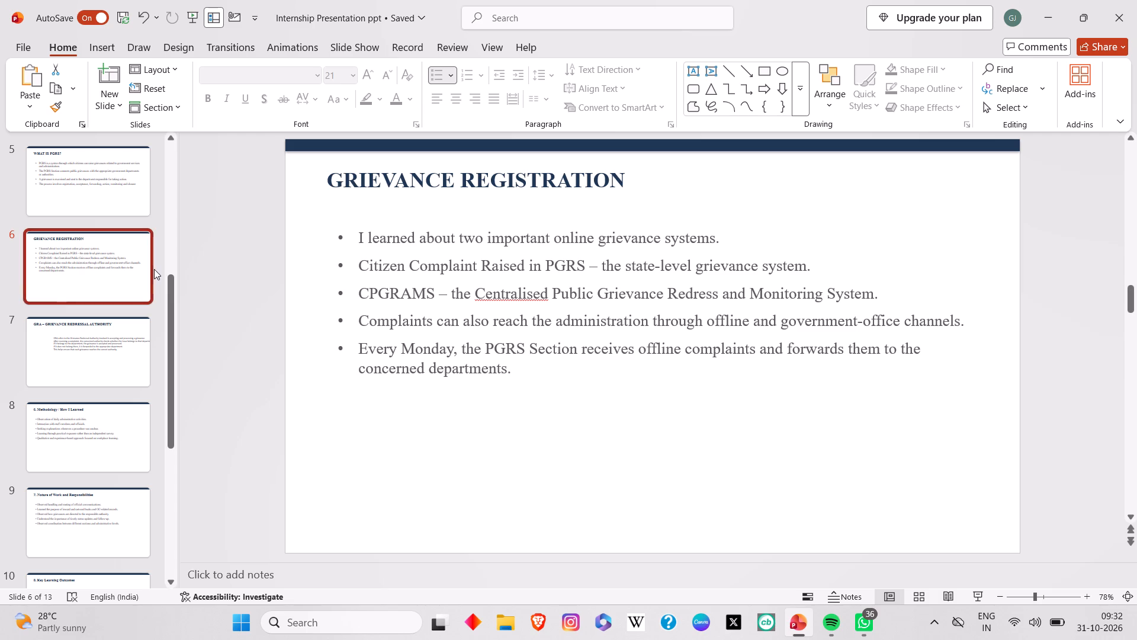
left_click(380, 284)
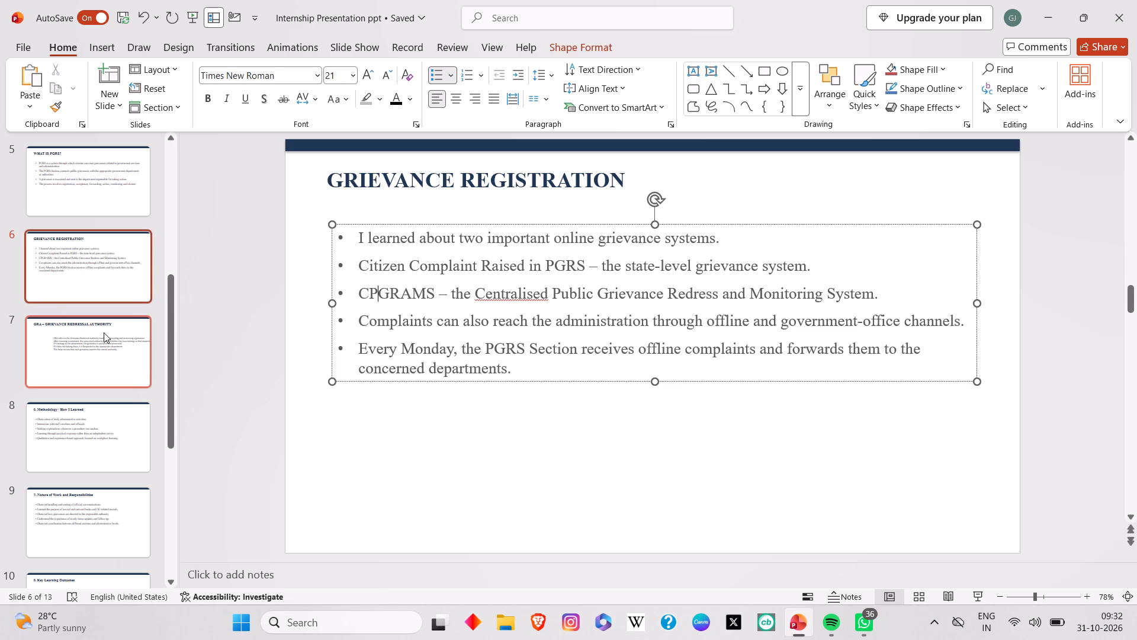
left_click(104, 332)
left_click(443, 260)
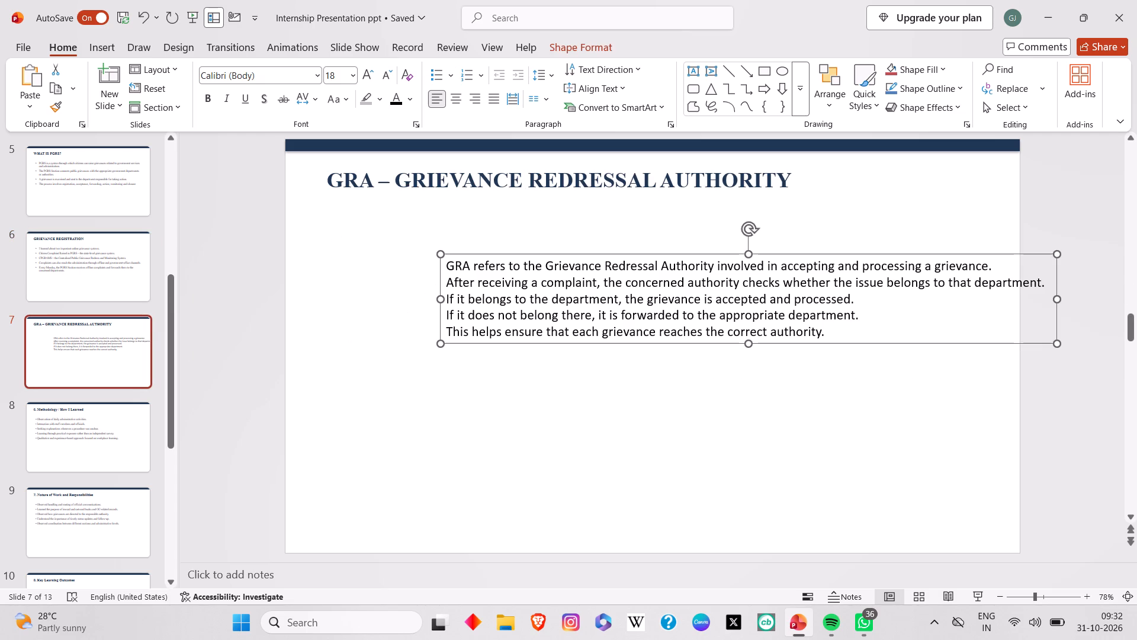
left_click(355, 75)
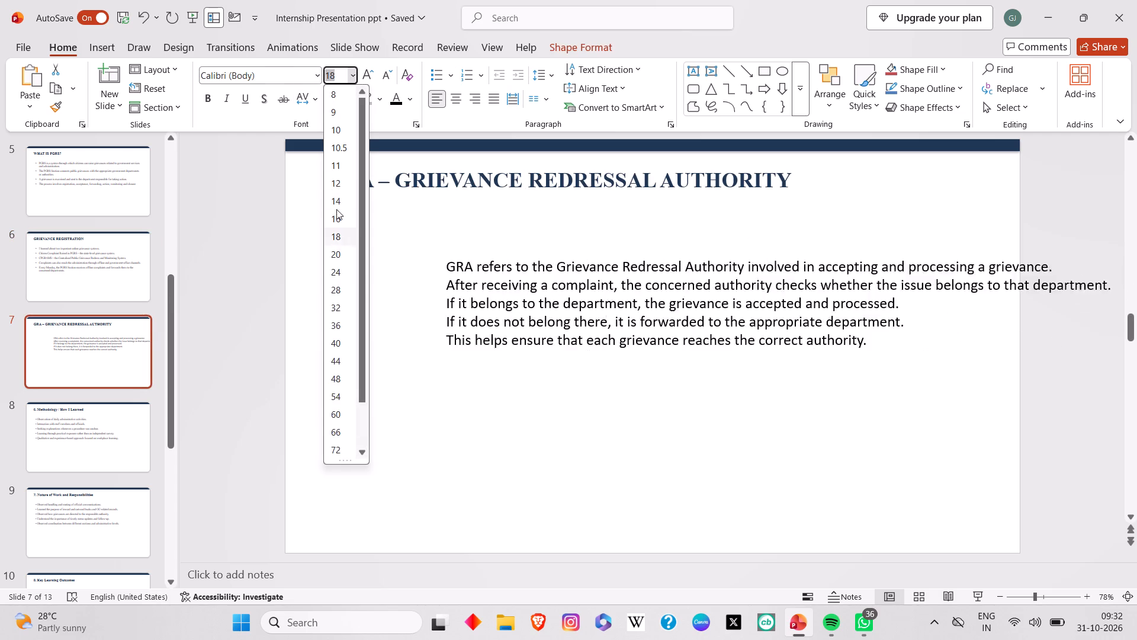
left_click(343, 76)
key("BackSpace")
key("BackSpace")
type("21")
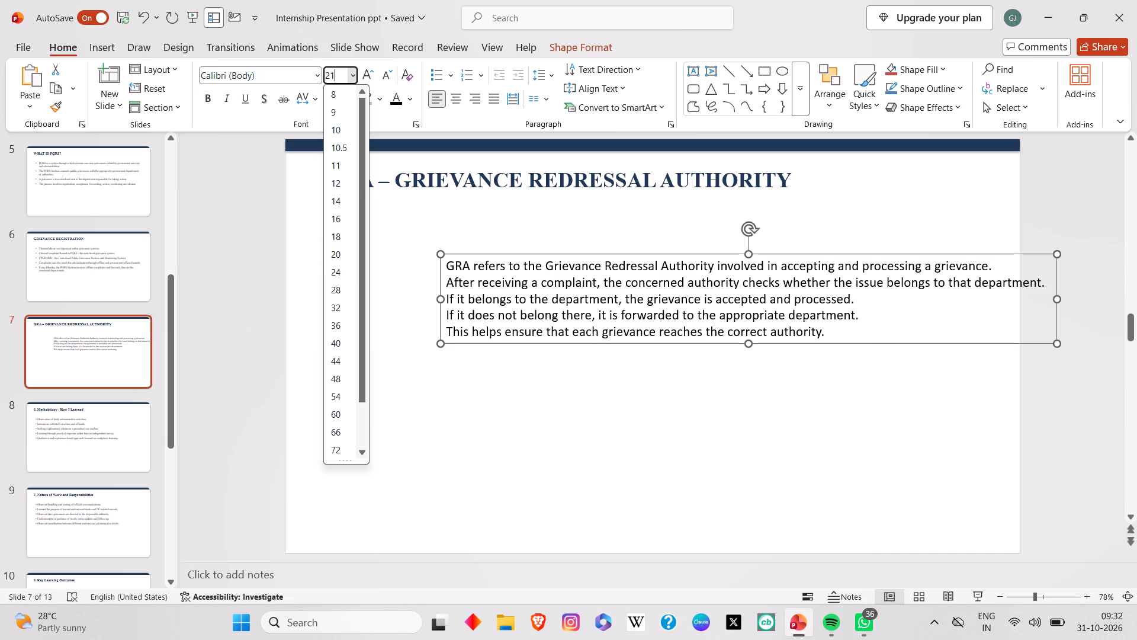
key("Return")
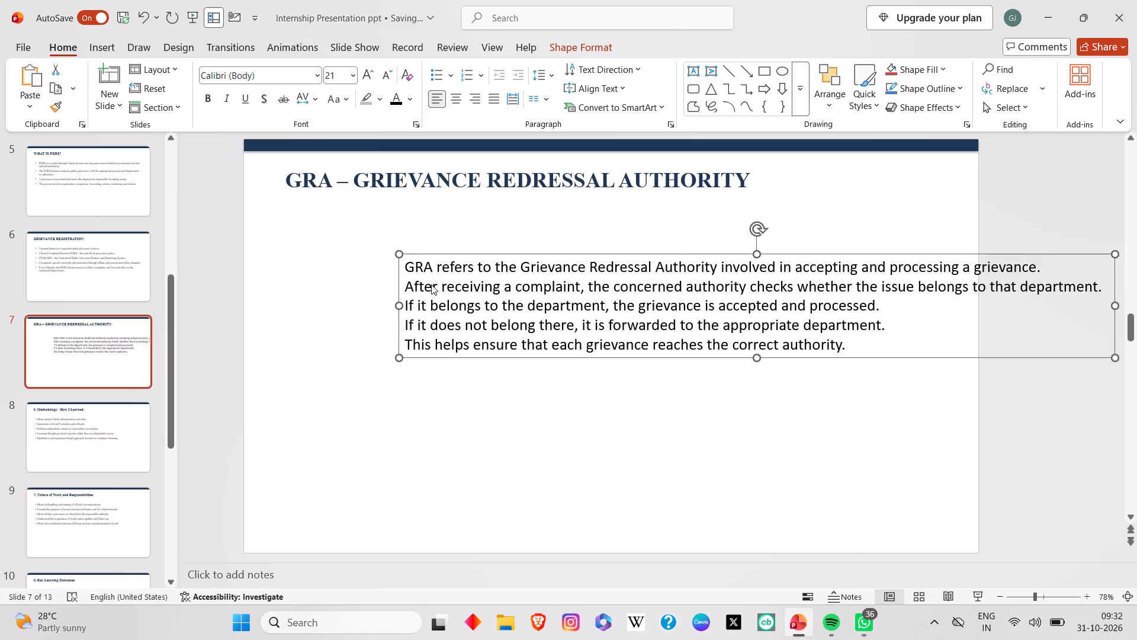
Change the font of the GRA body text on slide 7 to Times New Roman.
left_click(276, 72)
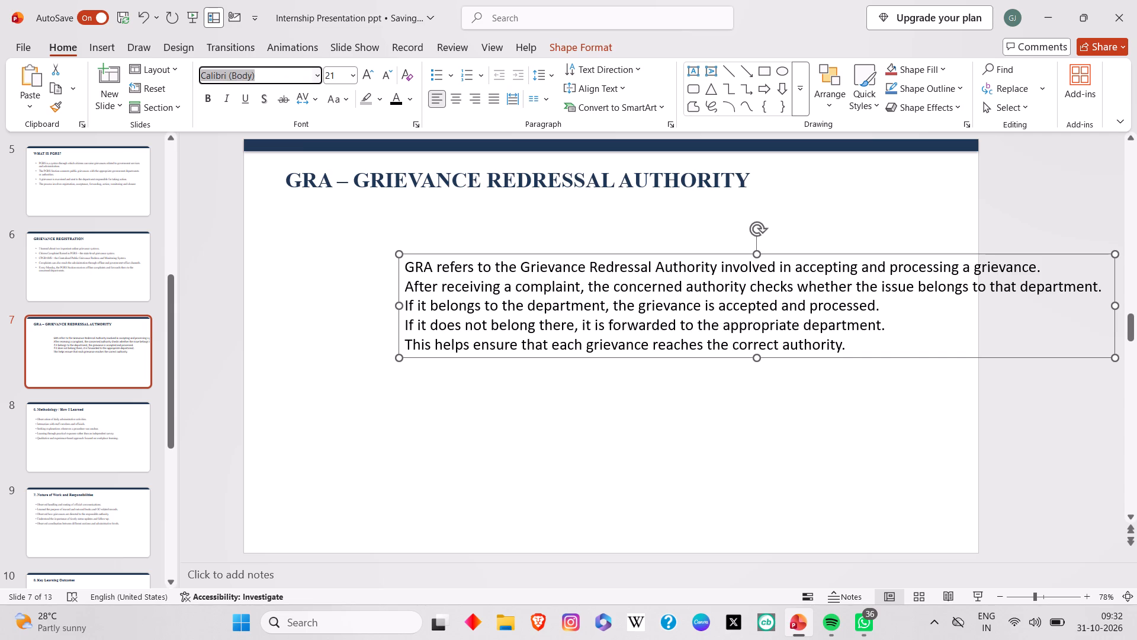
key("BackSpace")
type("TIMES")
key("Return")
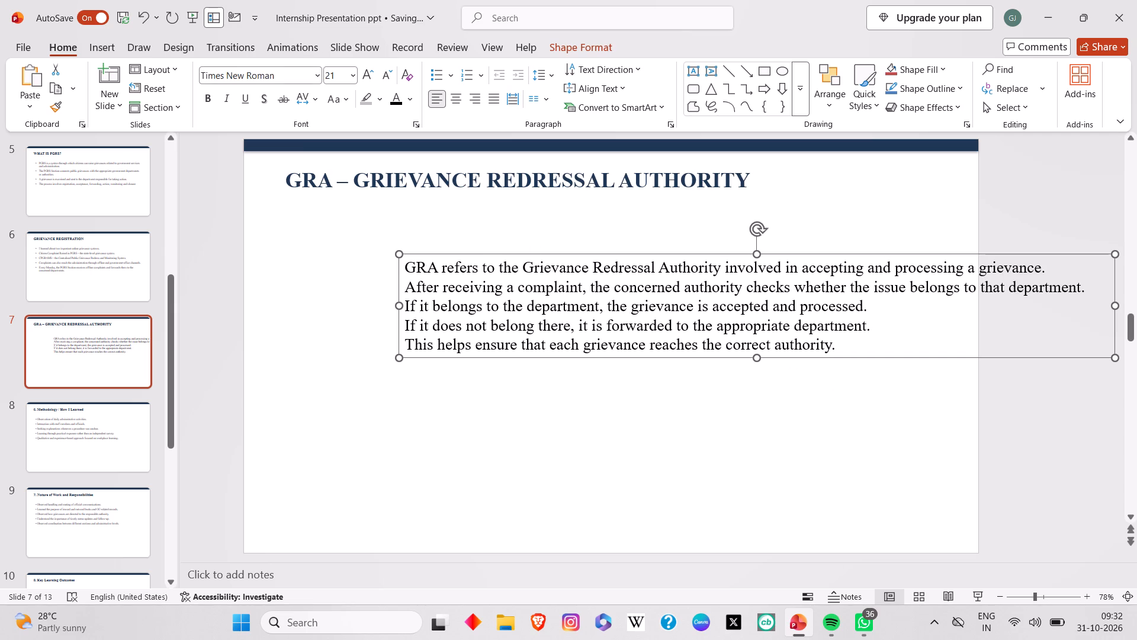
Move the GRA body text box up and left so it starts beneath the slide heading.
left_click_drag(747, 253, 731, 254)
left_click_drag(731, 254, 639, 232)
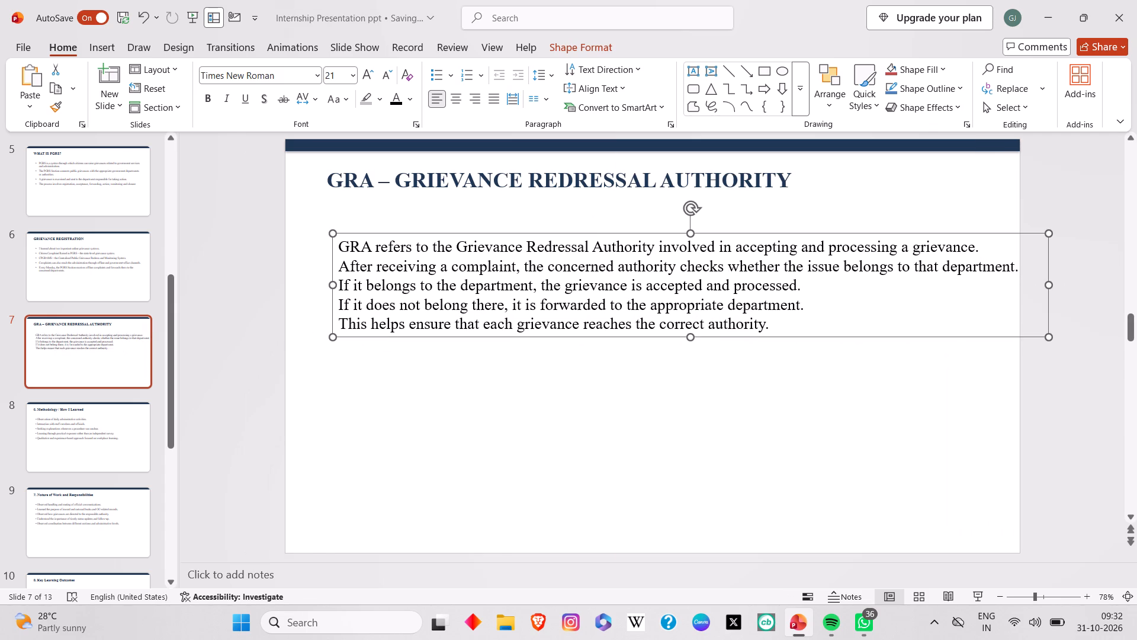
Turn the five lines of GRA body text into a bulleted list.
left_click(433, 79)
left_click(561, 460)
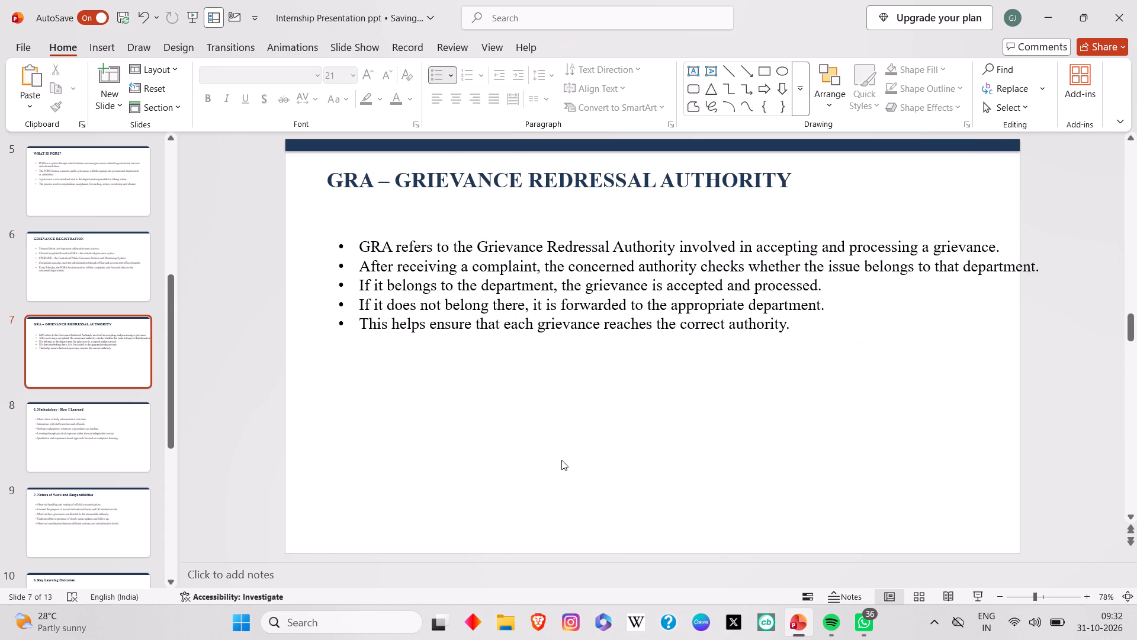
Shift the bulleted GRA text box slightly left so its bullets line up with the start of the heading.
left_click_drag(629, 230, 593, 232)
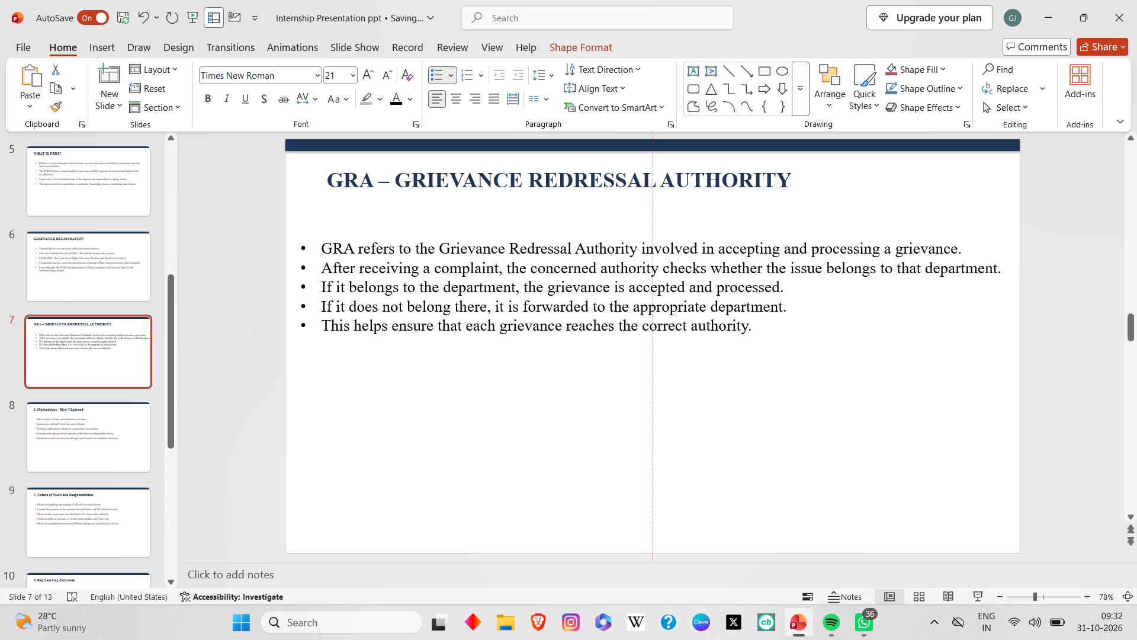
left_click_drag(593, 232, 616, 229)
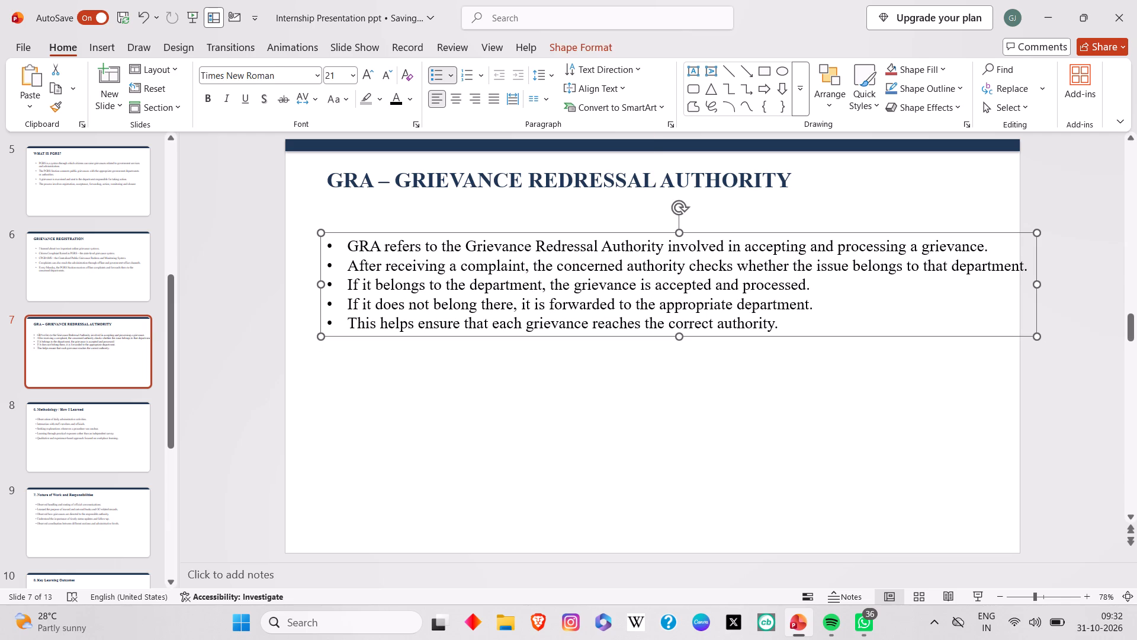
left_click(772, 450)
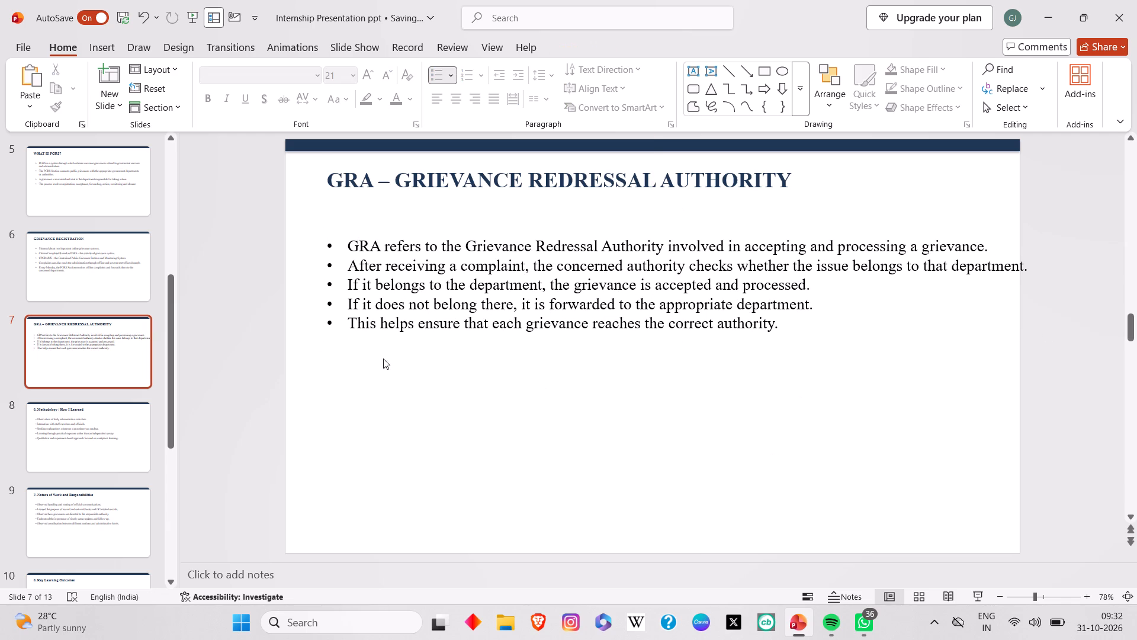
Compare the body text formatting and placement on slide 6, Grievance Registration, with the GRA bullets on slide 7.
left_click(118, 290)
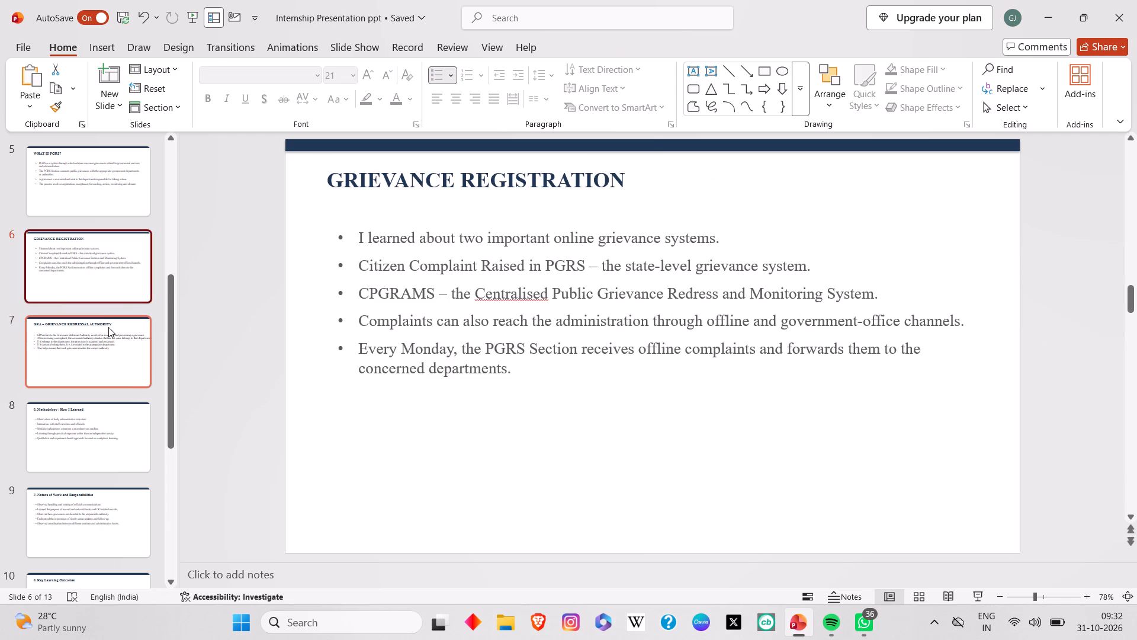
left_click(108, 327)
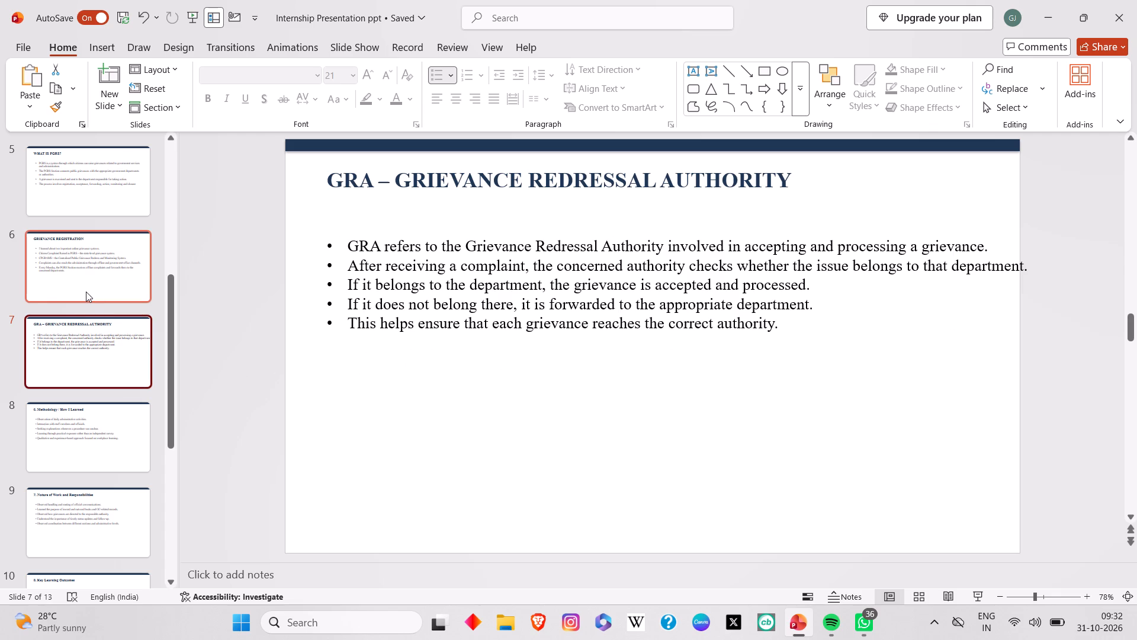
left_click(86, 292)
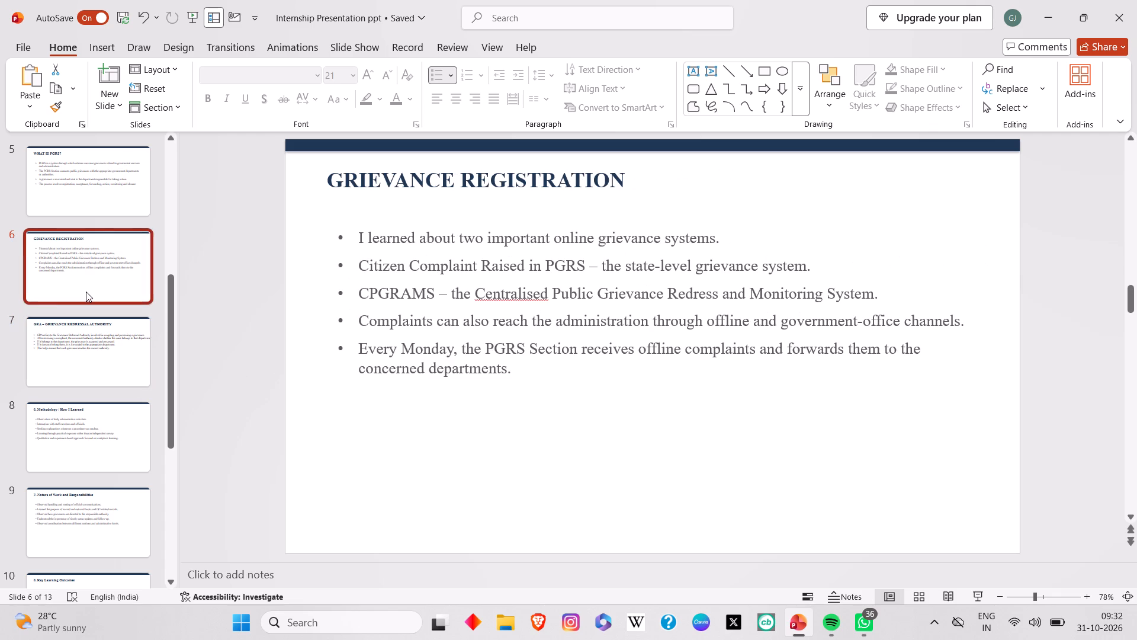
left_click(125, 332)
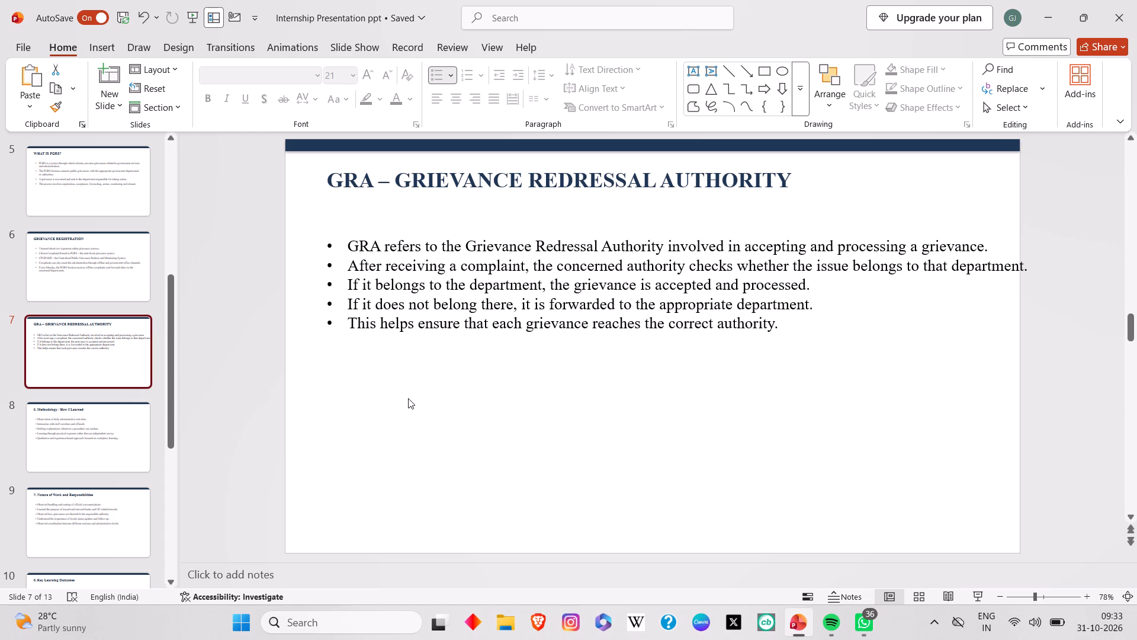
left_click(134, 283)
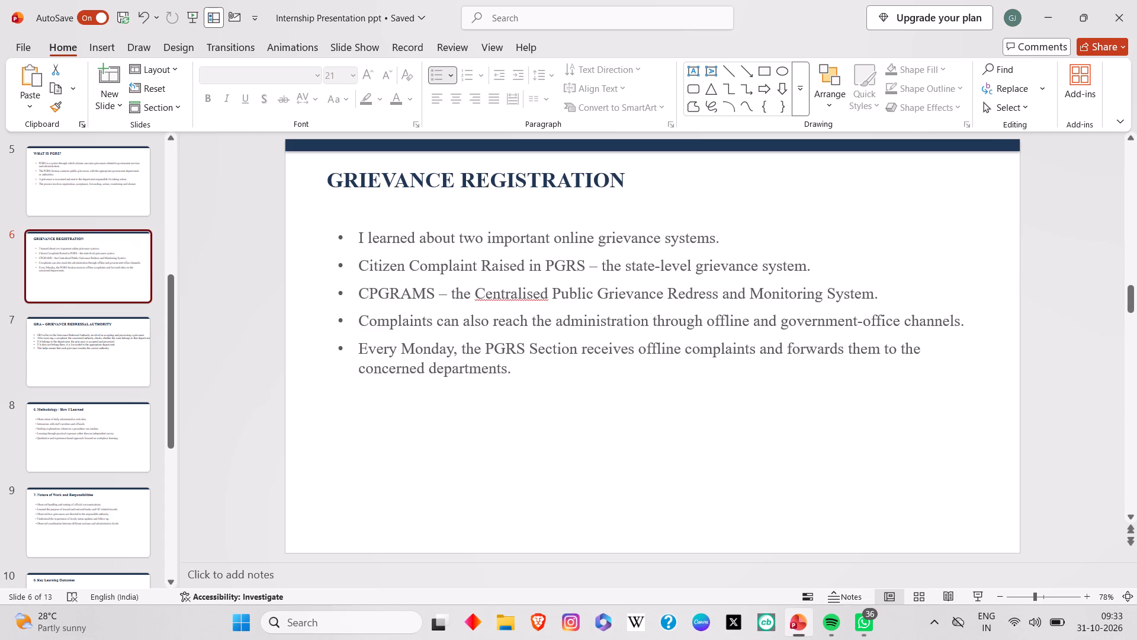
left_click(355, 235)
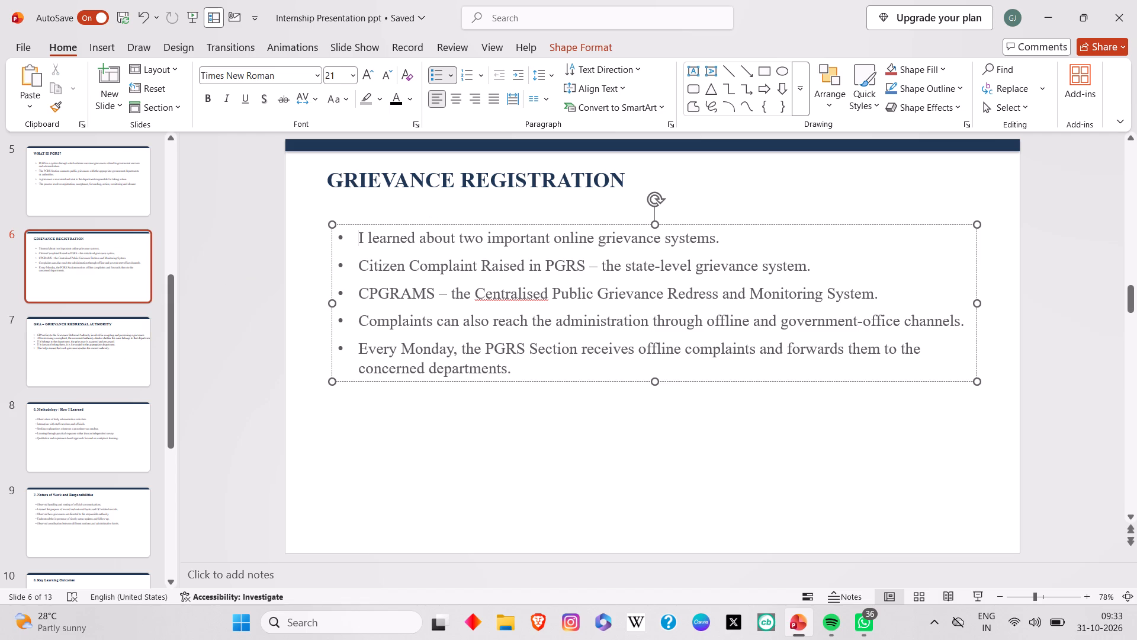
left_click_drag(353, 231, 523, 365)
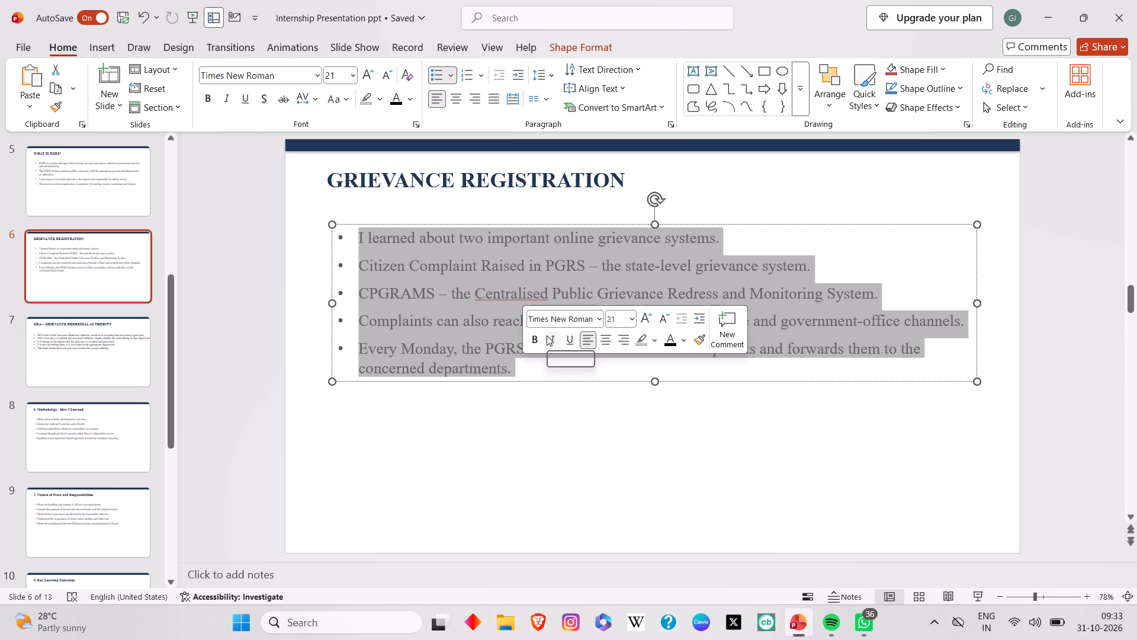
left_click(558, 415)
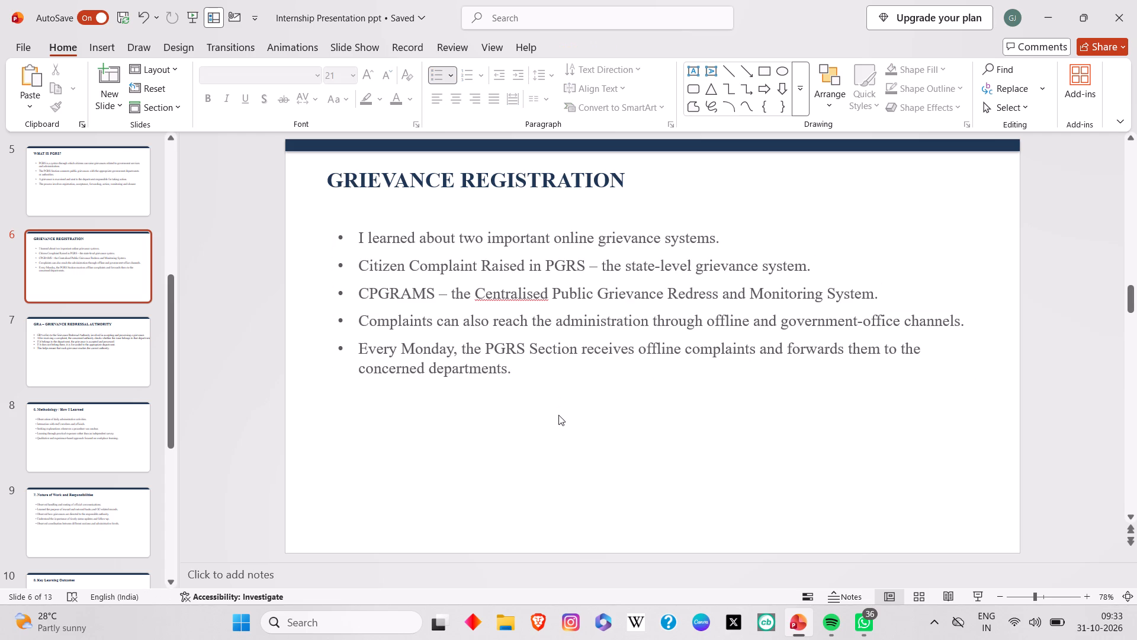
Increase the indent of all five GRA bullets on slide 7 by one level.
left_click(108, 370)
left_click(428, 297)
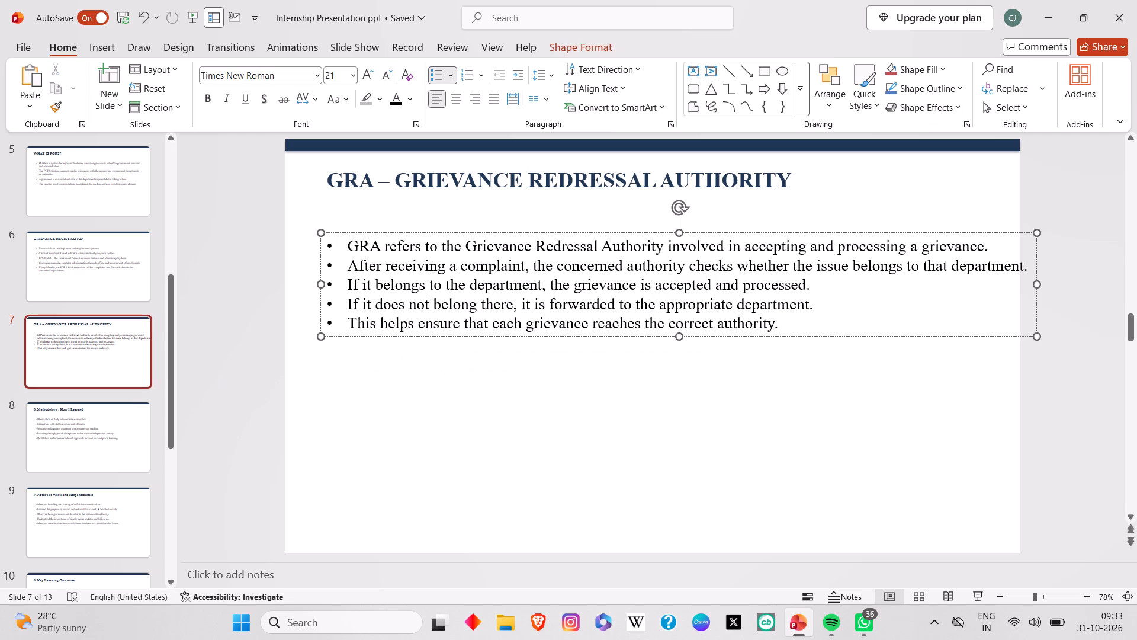
left_click_drag(343, 247, 425, 293)
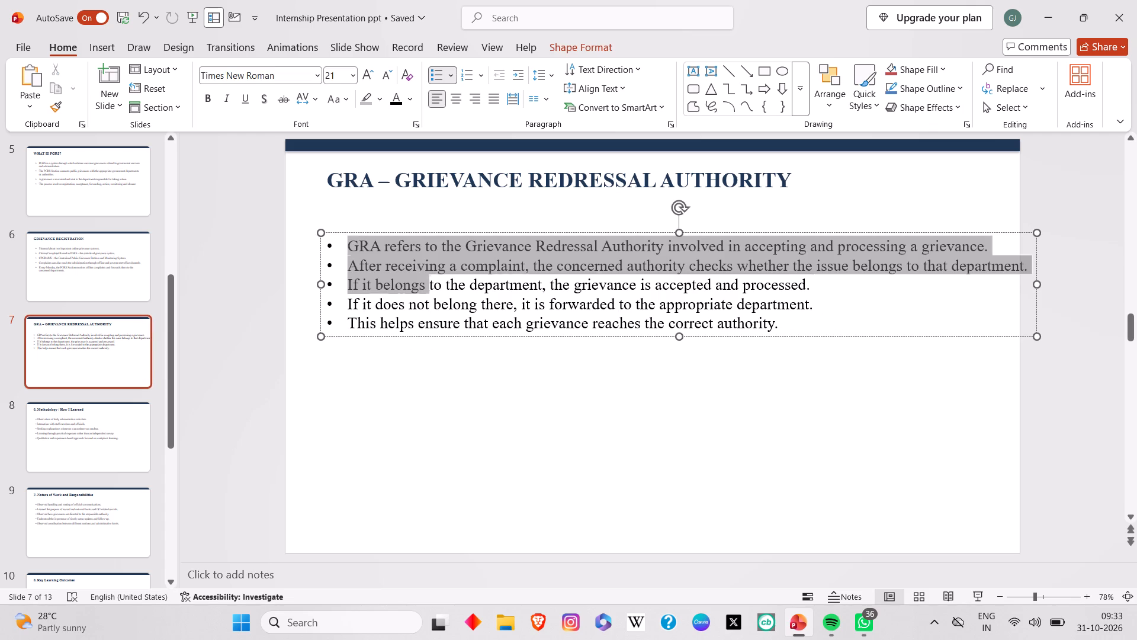
left_click_drag(425, 293, 820, 319)
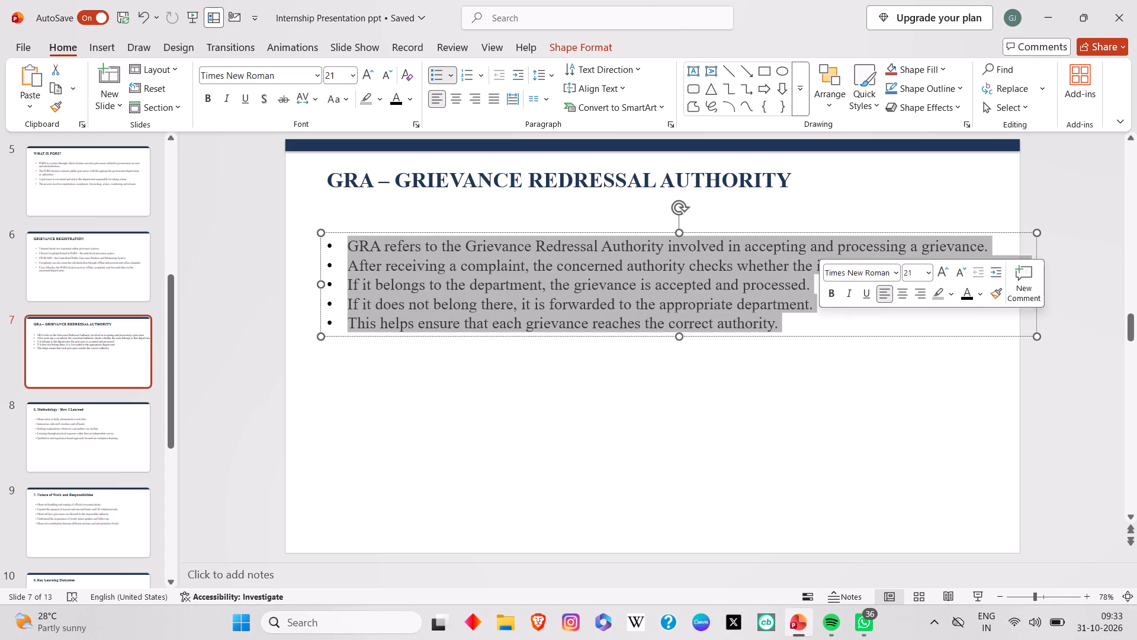
left_click(991, 276)
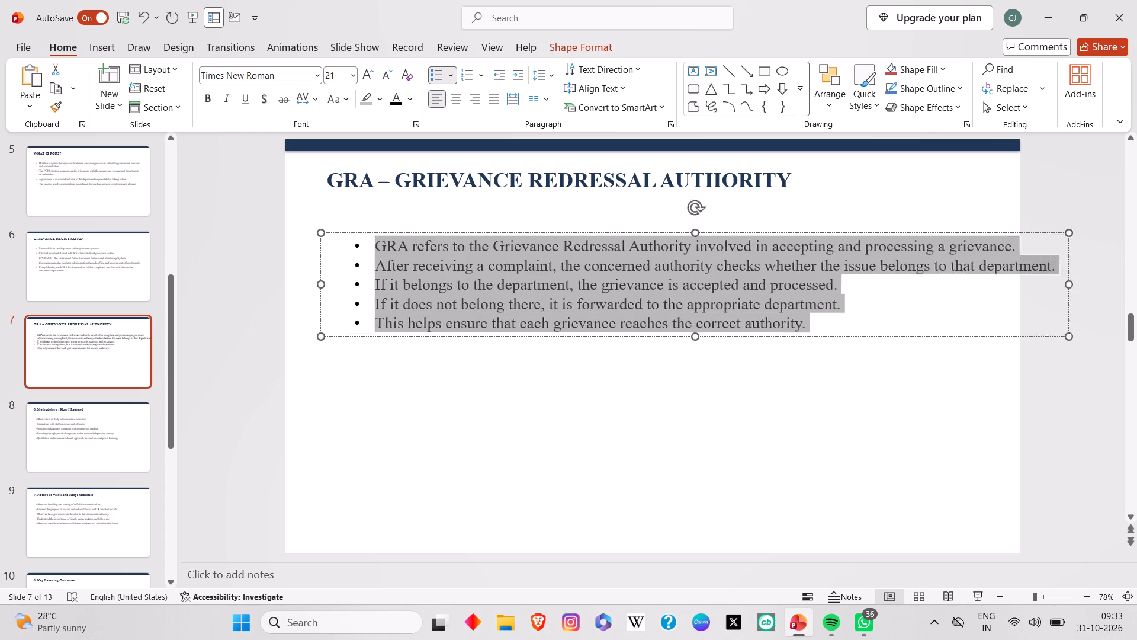
left_click(955, 296)
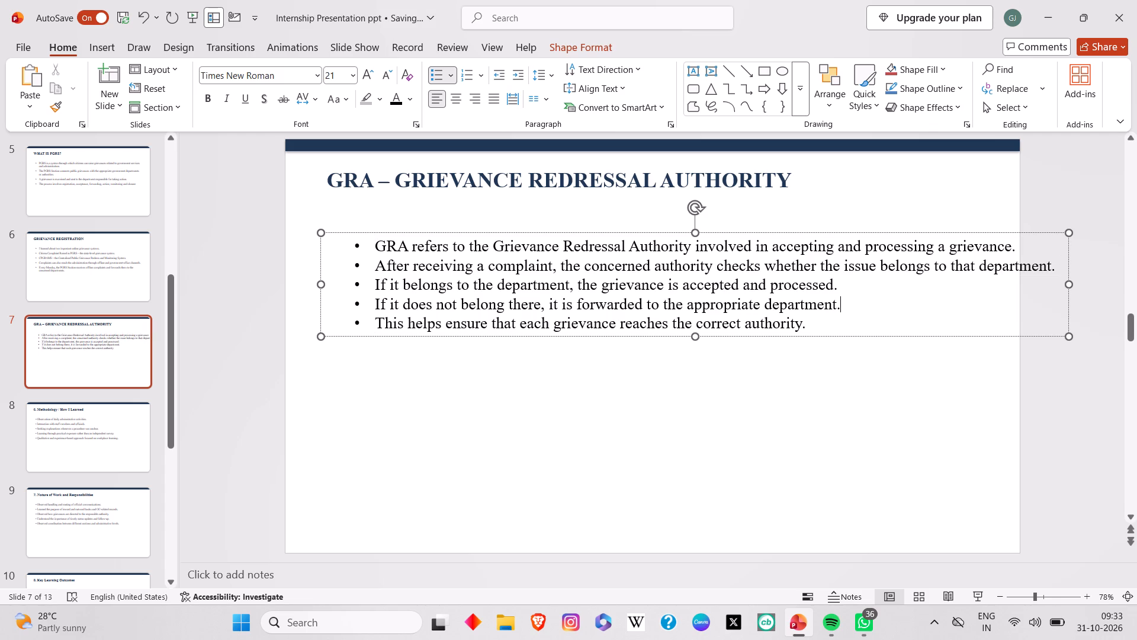
left_click(955, 296)
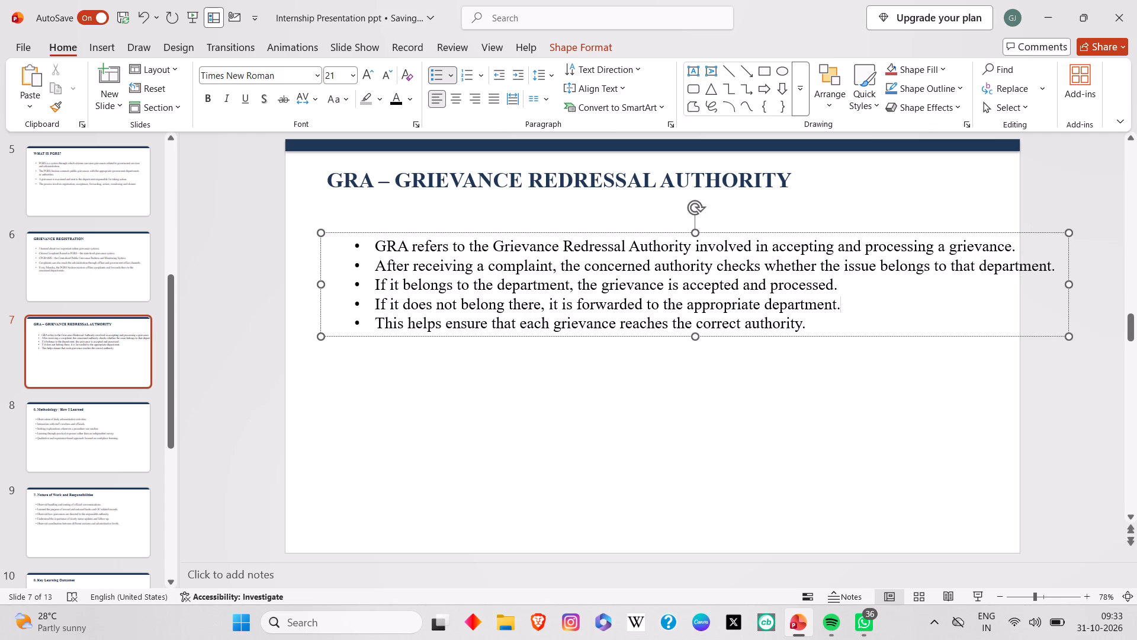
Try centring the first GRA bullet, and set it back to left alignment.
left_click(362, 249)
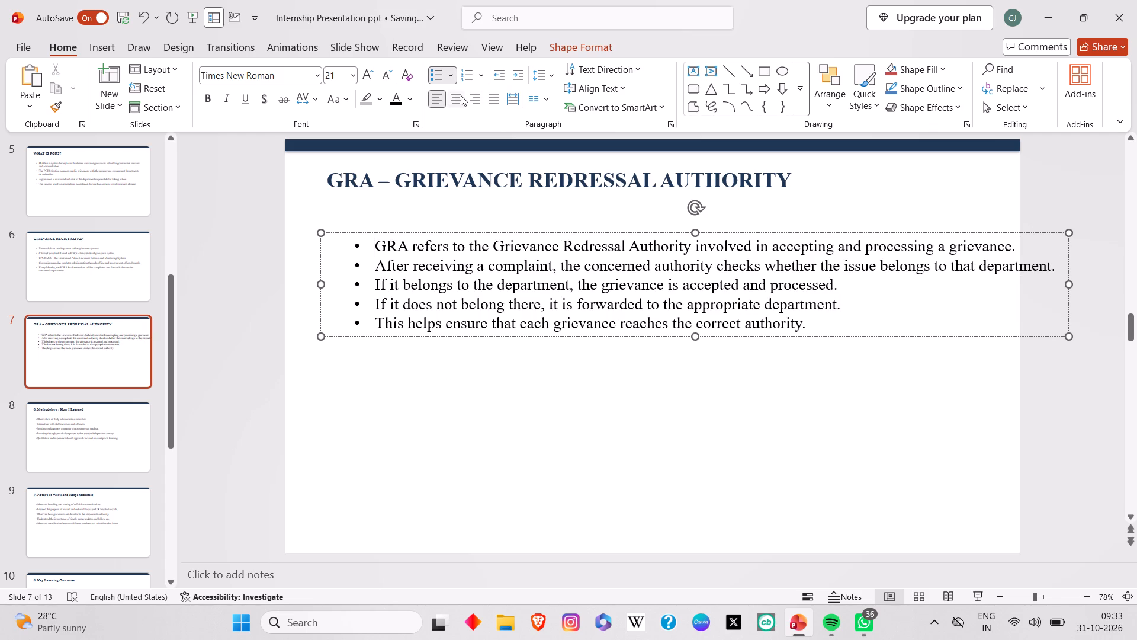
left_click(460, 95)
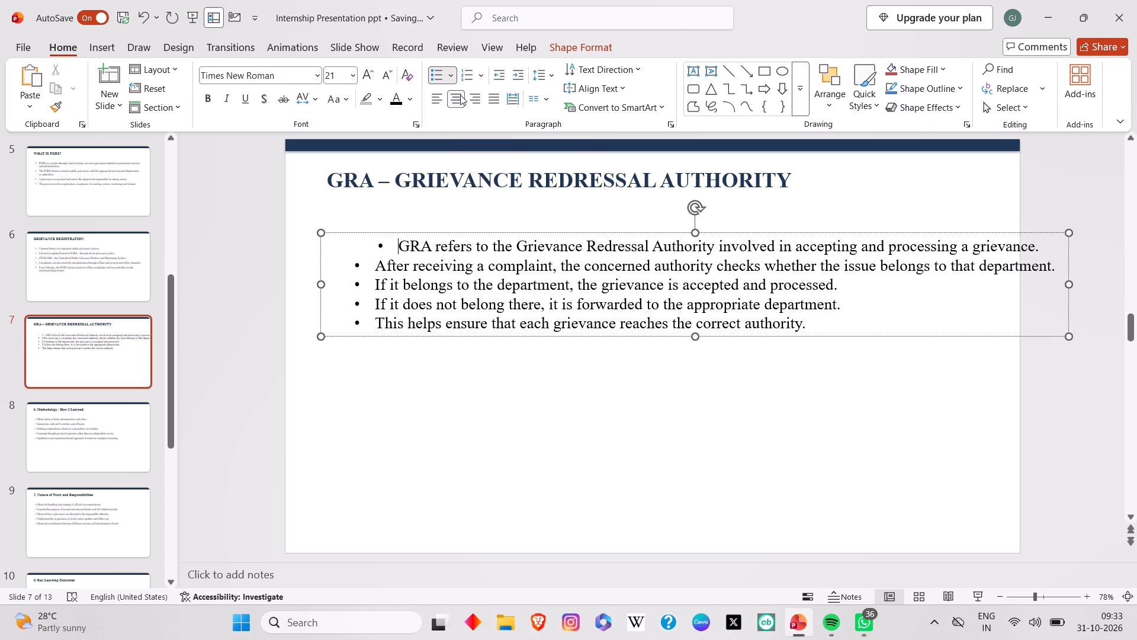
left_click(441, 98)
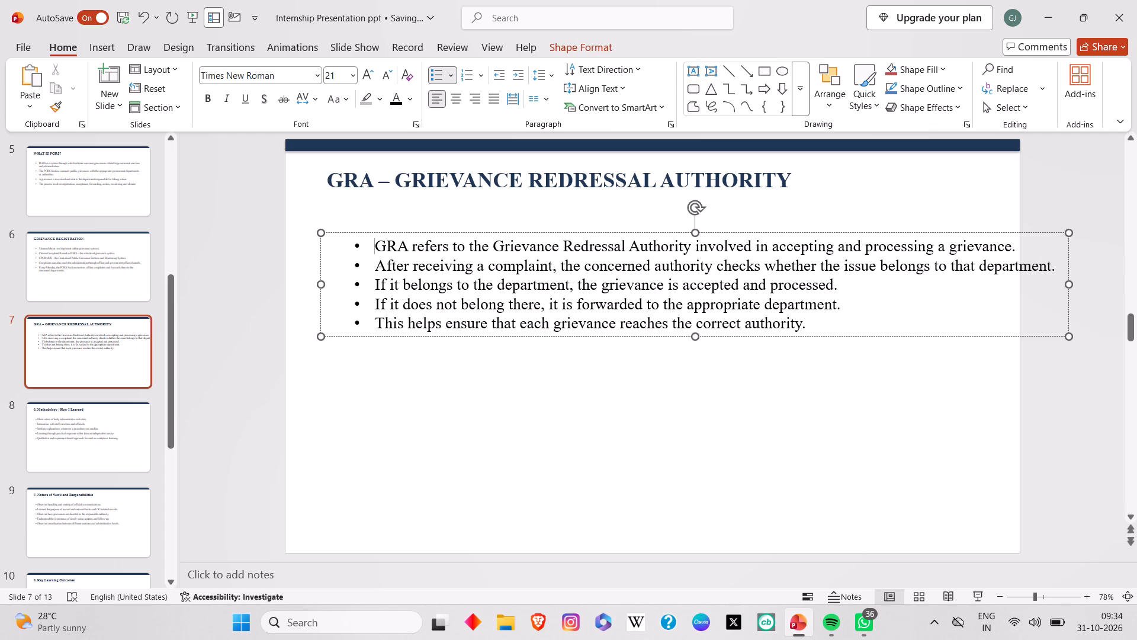
Move the indented GRA text box left so its bullets sit near the start of the heading.
left_click(661, 445)
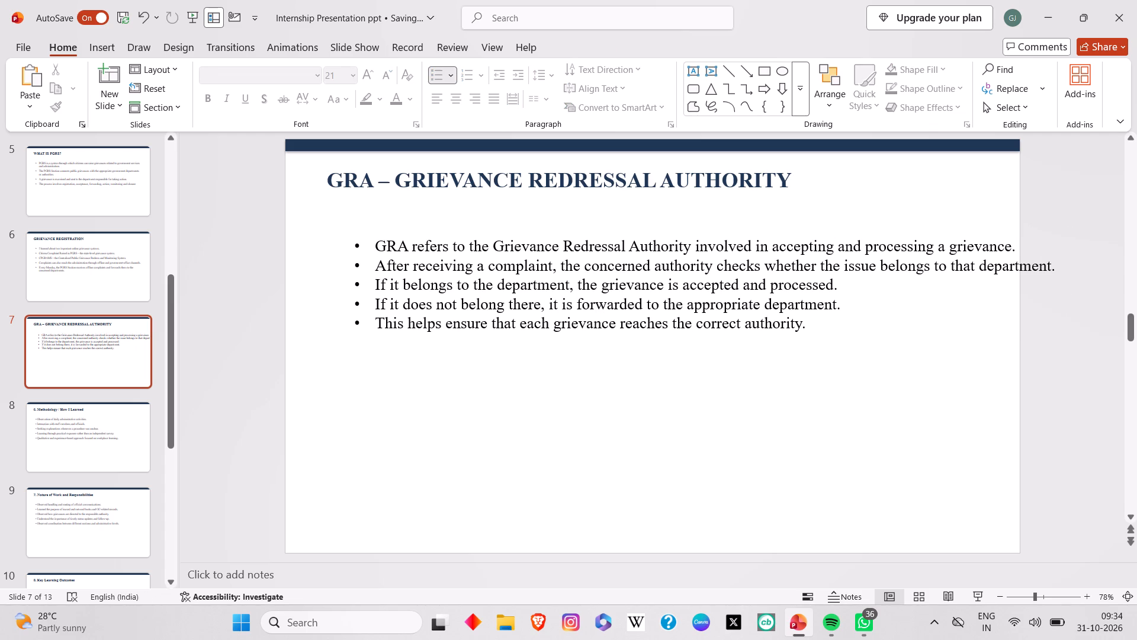
left_click_drag(635, 229, 612, 229)
left_click_drag(612, 229, 611, 229)
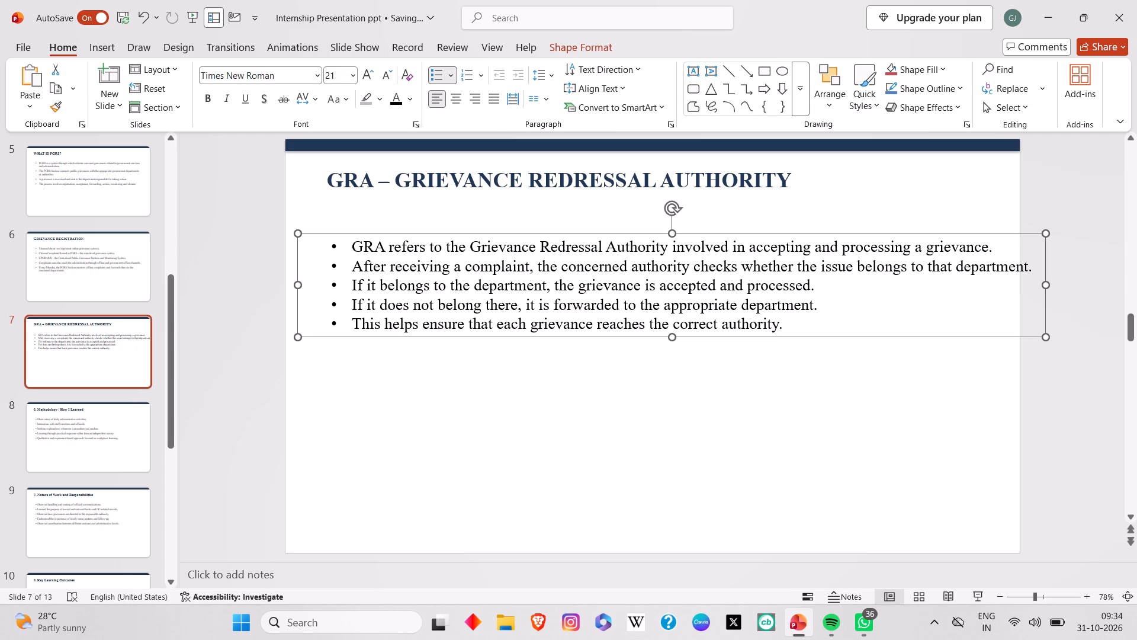
Shift the GRA text box on slide 7 slightly further left so its edge meets the slide's left edge.
left_click_drag(611, 229, 600, 228)
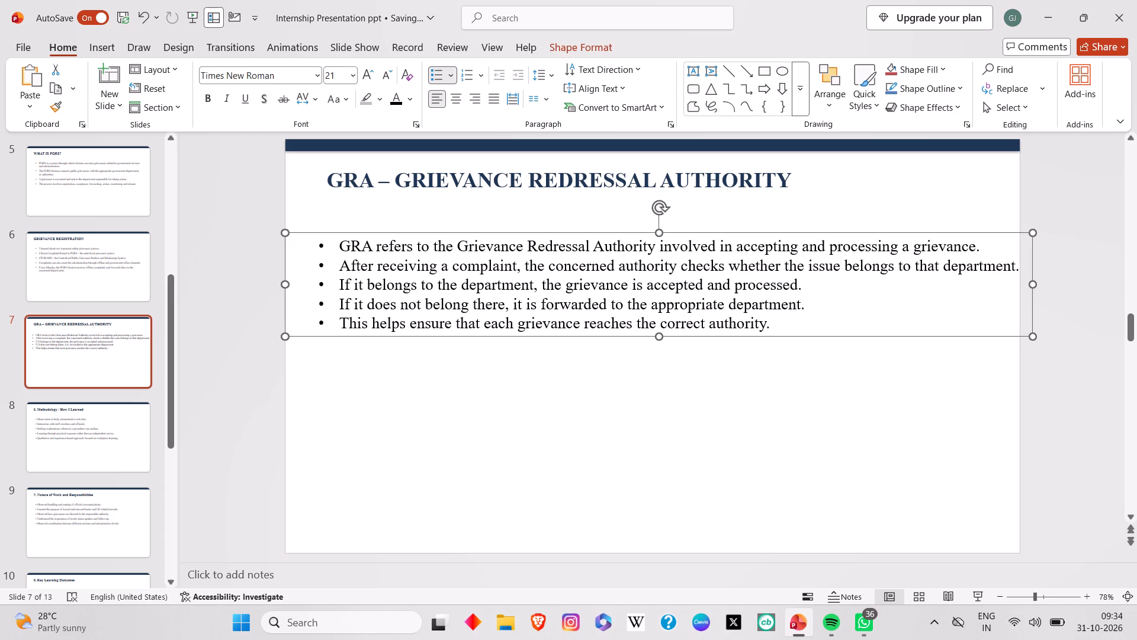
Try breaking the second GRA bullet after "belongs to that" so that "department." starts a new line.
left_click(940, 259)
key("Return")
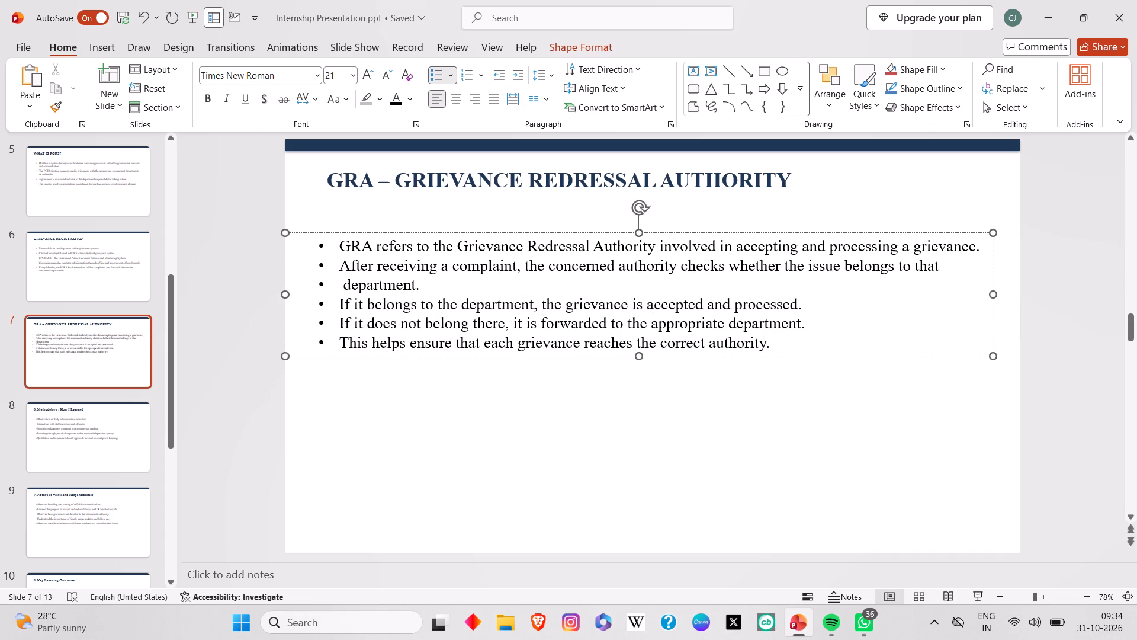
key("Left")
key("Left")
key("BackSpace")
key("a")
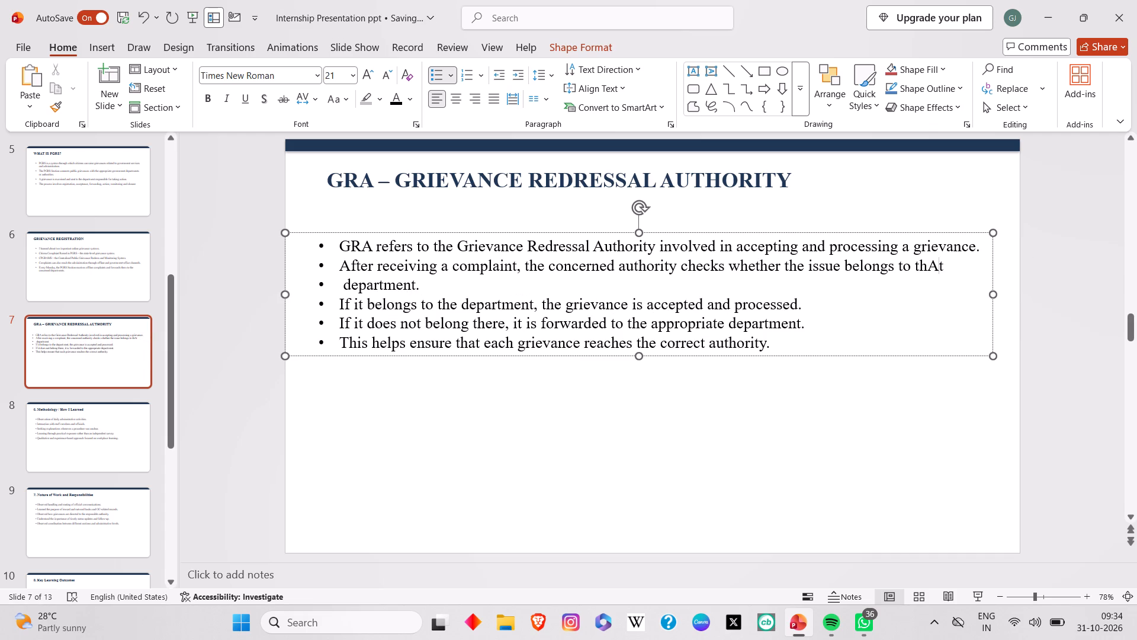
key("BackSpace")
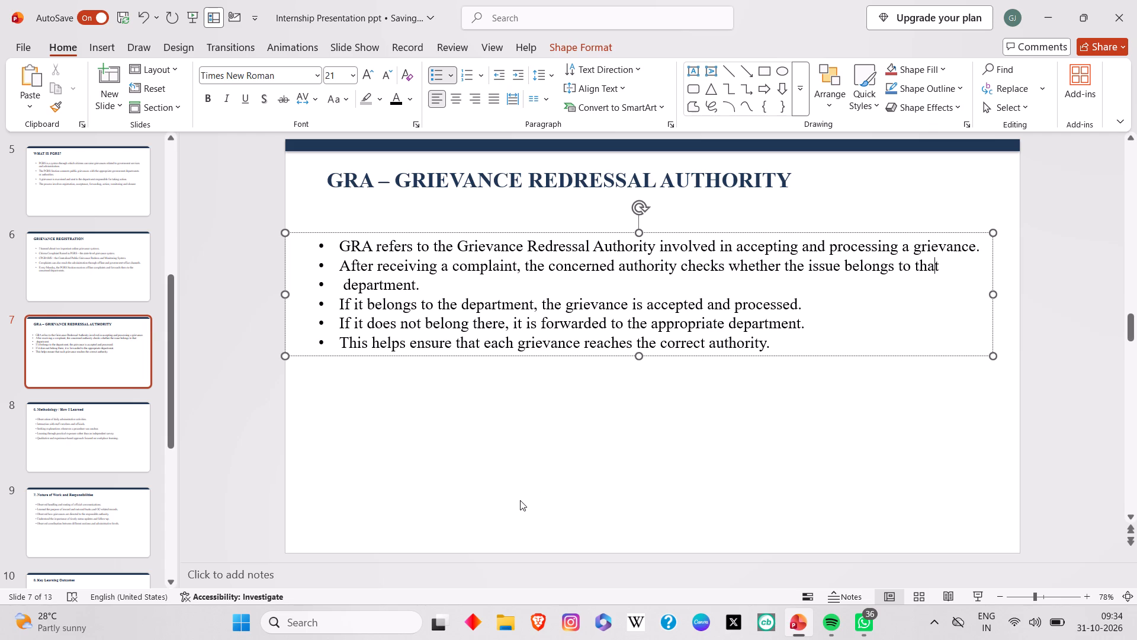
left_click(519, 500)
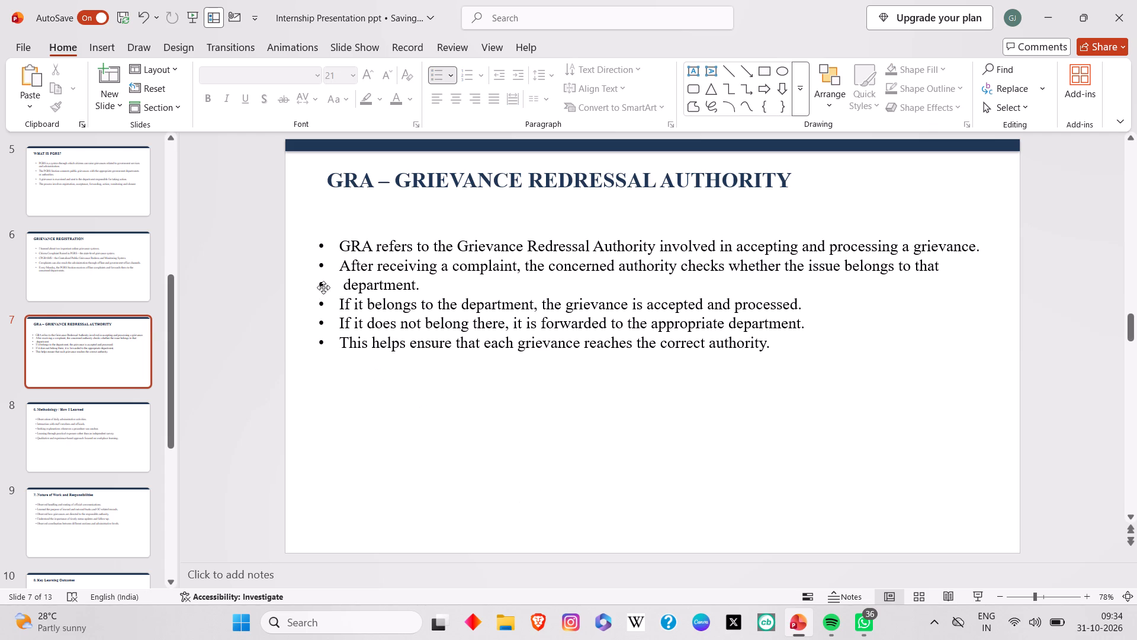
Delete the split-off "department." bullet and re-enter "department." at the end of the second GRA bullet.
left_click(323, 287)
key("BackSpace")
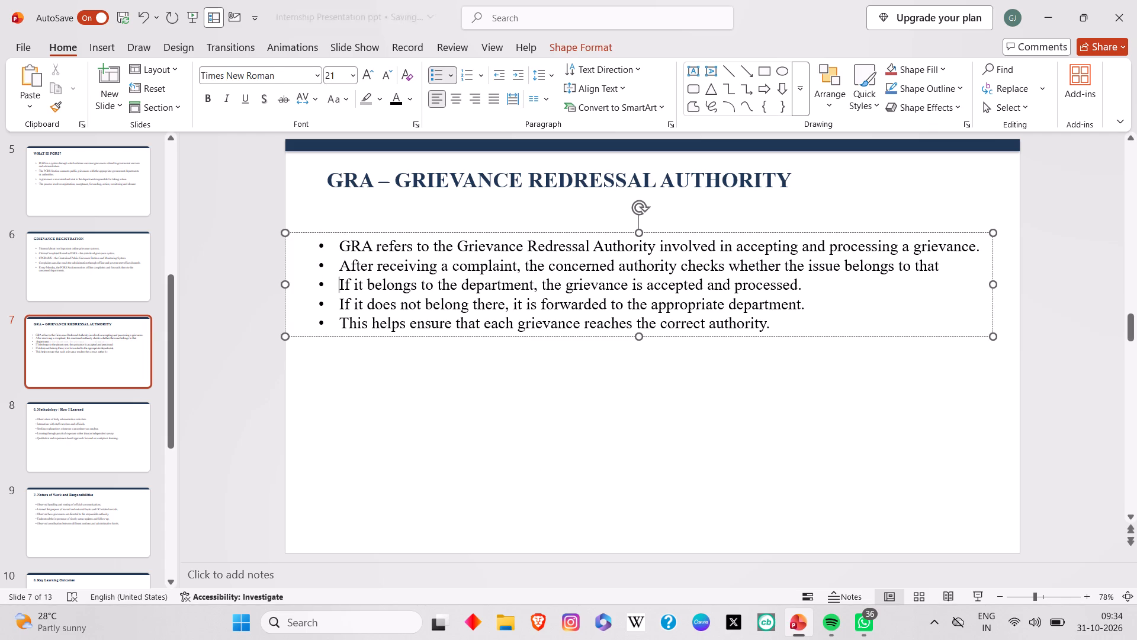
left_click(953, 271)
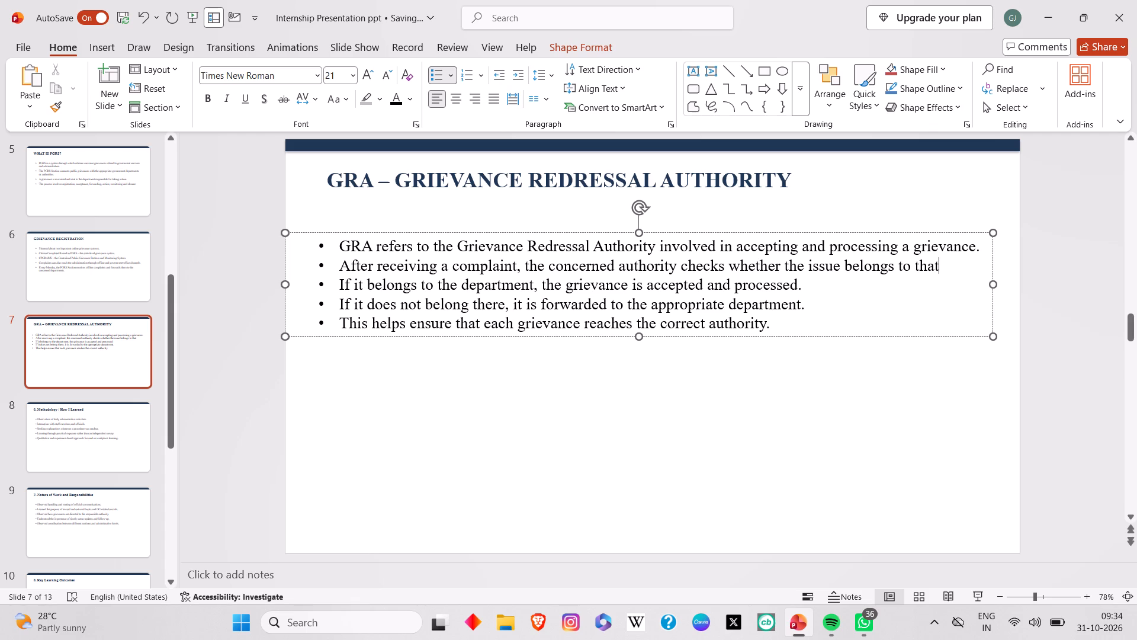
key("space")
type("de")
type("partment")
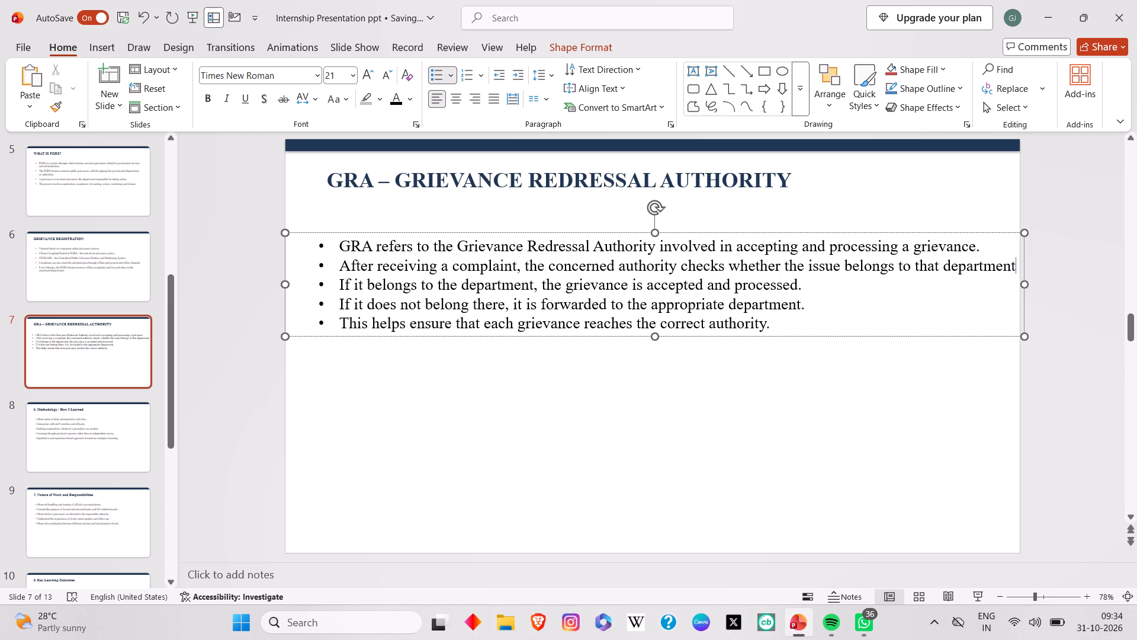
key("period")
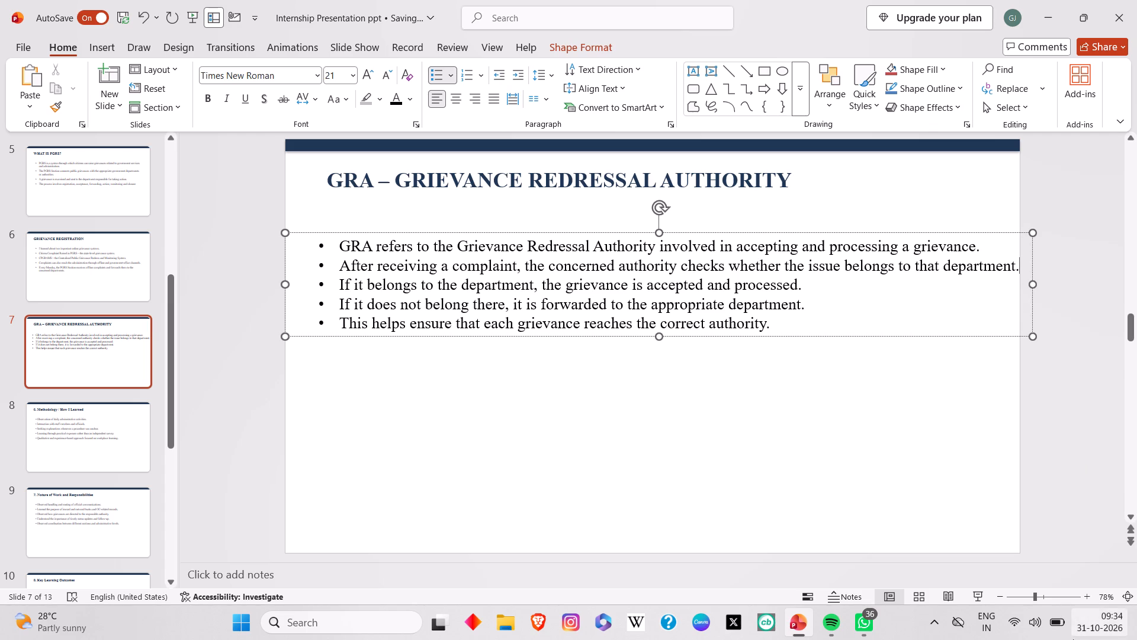
Narrow the GRA text box from its right side so it fits within the slide and "department." wraps under the second bullet.
left_click_drag(658, 336, 665, 397)
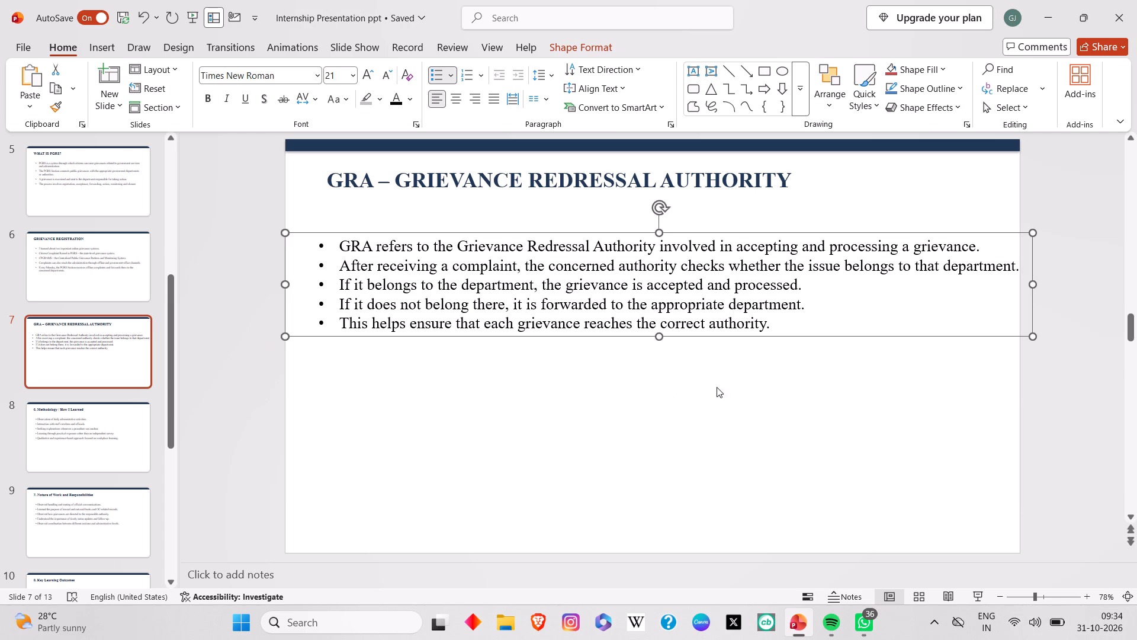
left_click_drag(1035, 284, 1029, 286)
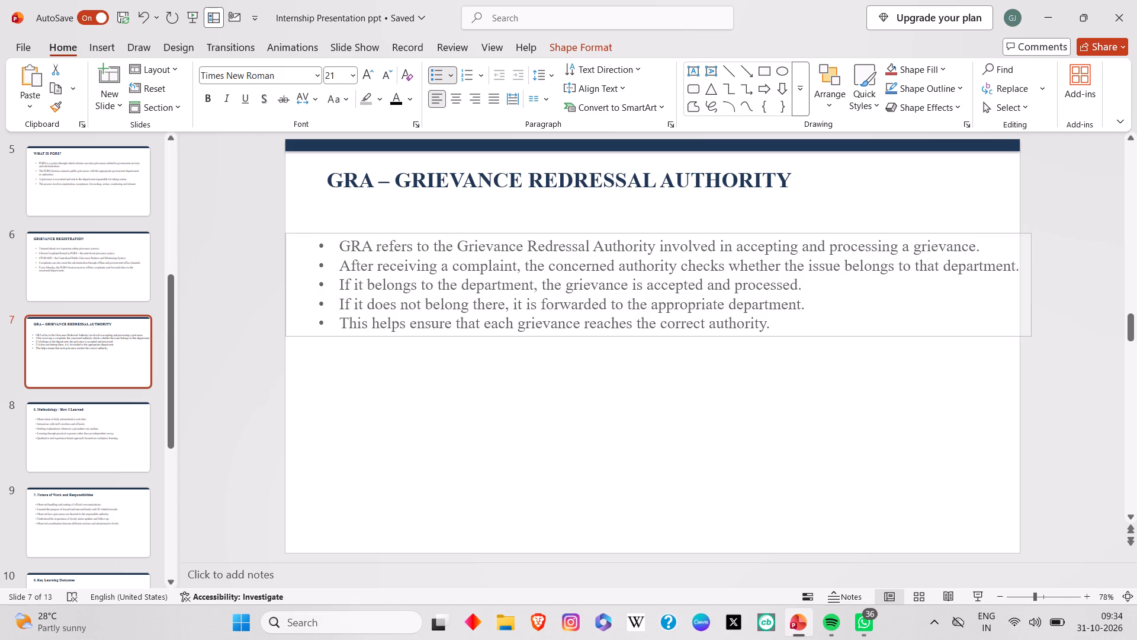
left_click_drag(1029, 286, 1016, 286)
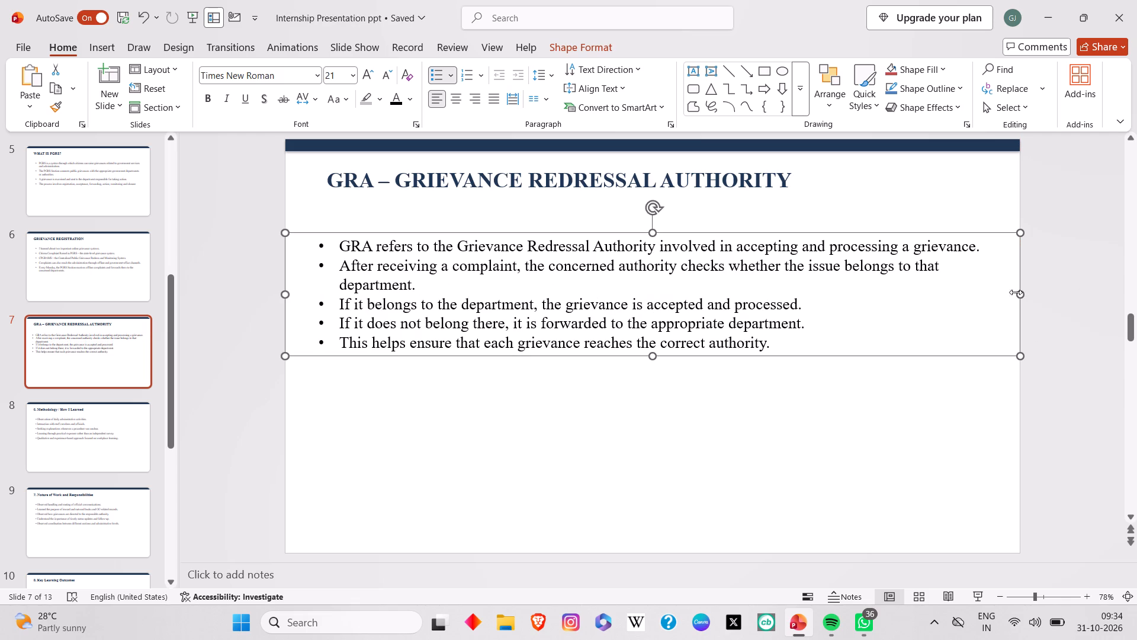
left_click_drag(1019, 292, 998, 295)
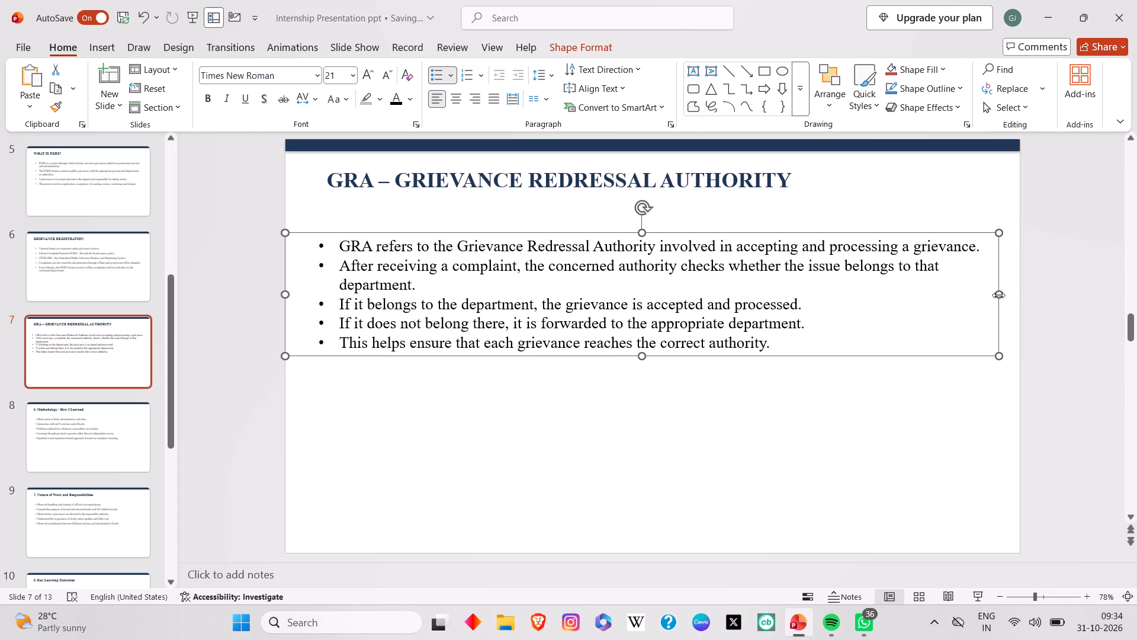
left_click(924, 439)
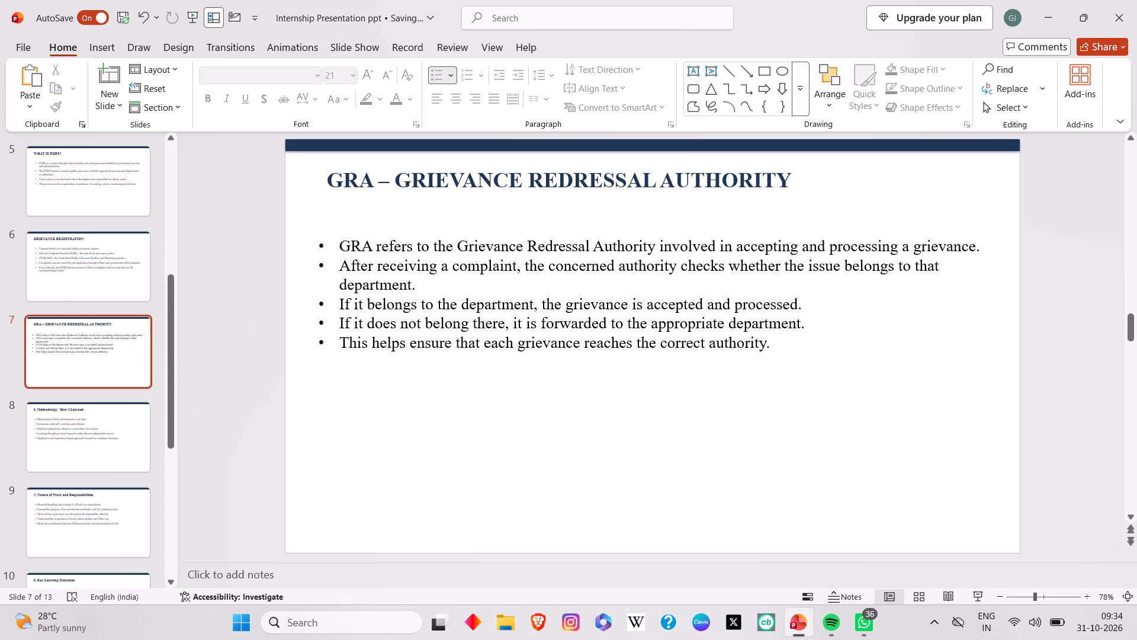
Replace the heading "6. Methodology / How I Learned" on slide 8 with "FIELD ENQUIRY & CLOSURE".
left_click(104, 284)
left_click(115, 361)
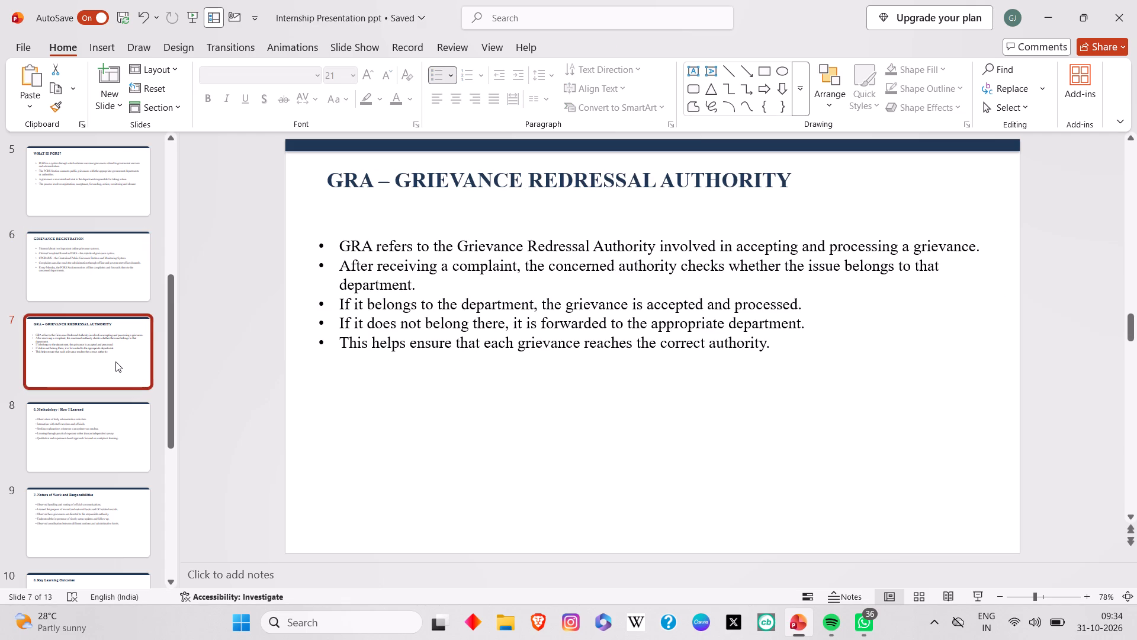
left_click(117, 448)
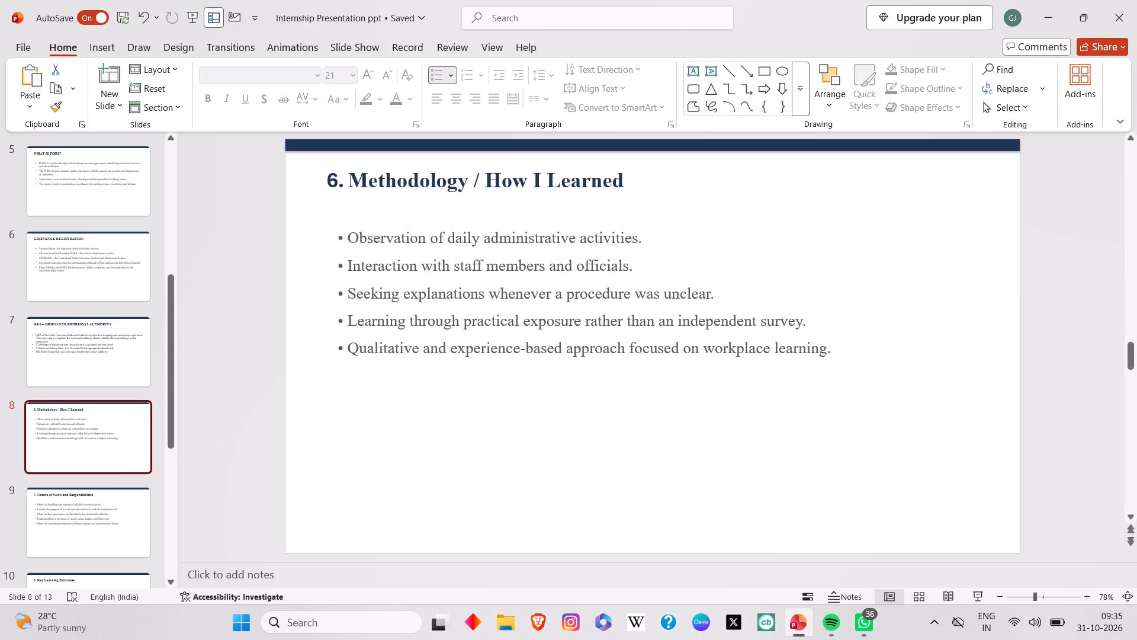
left_click(625, 174)
left_click(625, 174)
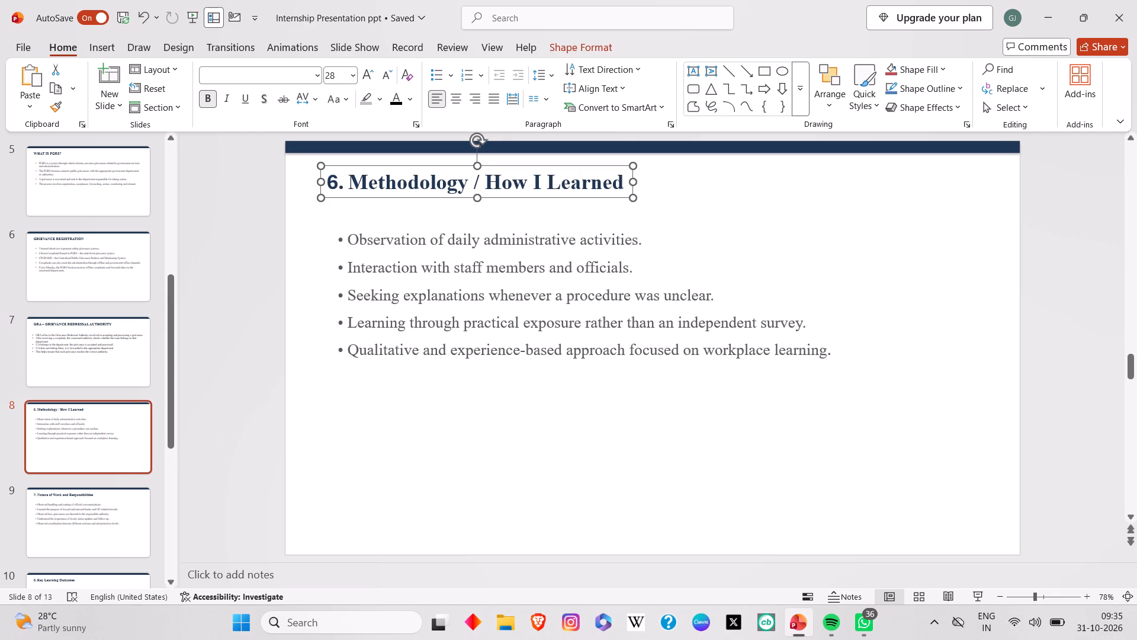
left_click(623, 176)
key("BackSpace")
key("BackSpace")
key("BackSpace")
key("BackSpace")
key("BackSpace")
key("BackSpace")
key("BackSpace")
key("BackSpace")
key("BackSpace")
key("BackSpace")
key("BackSpace")
key("BackSpace")
key("BackSpace")
key("BackSpace")
key("BackSpace")
key("BackSpace")
key("BackSpace")
key("BackSpace")
key("BackSpace")
key("BackSpace")
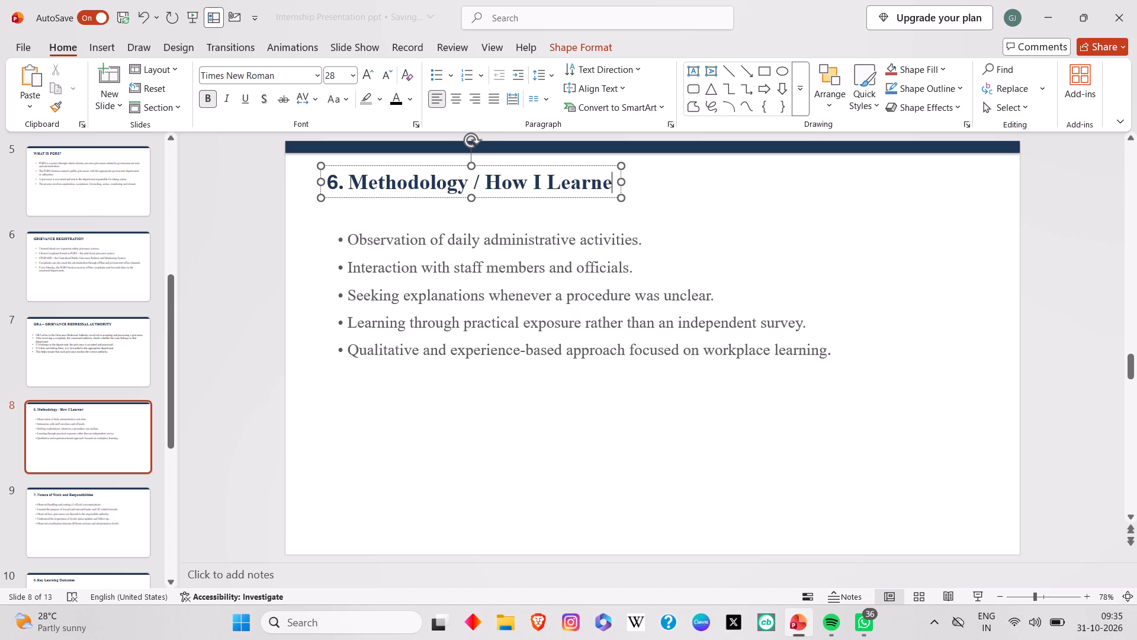
key("BackSpace")
key("BackSpace")
key("BackSpace")
key("BackSpace")
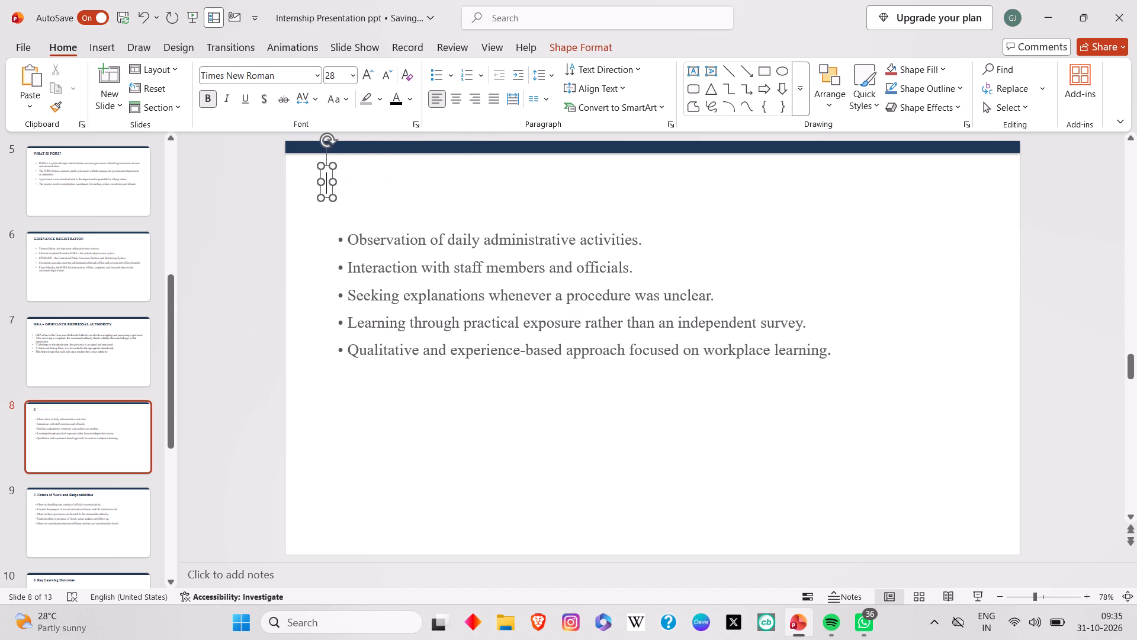
type("field")
key("BackSpace")
key("BackSpace")
key("BackSpace")
key("BackSpace")
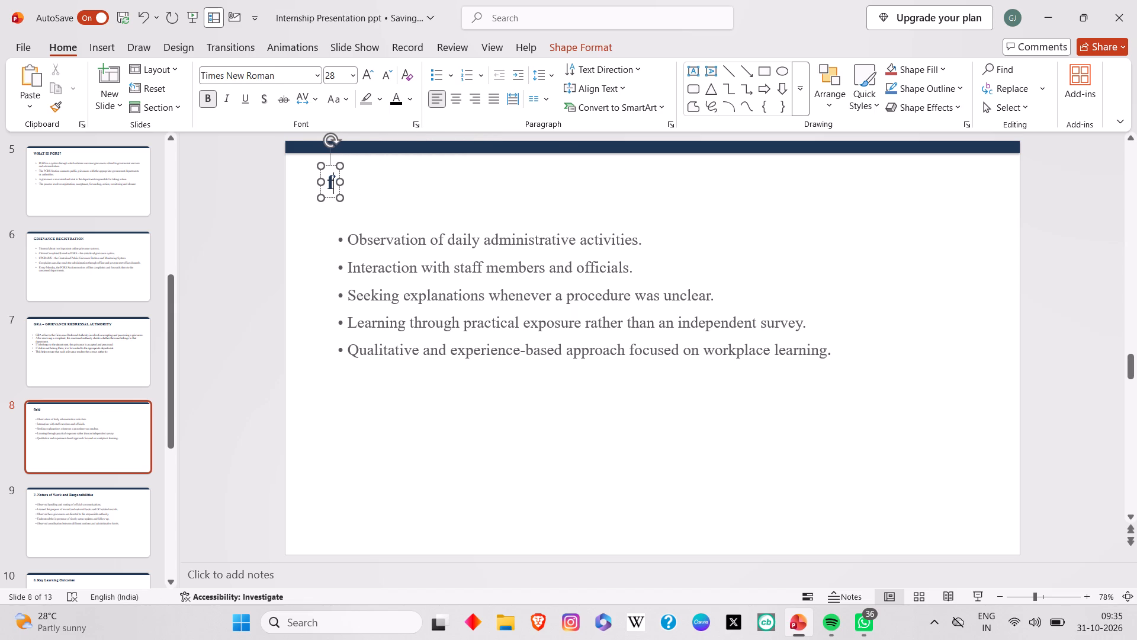
key("BackSpace")
type("FEILD")
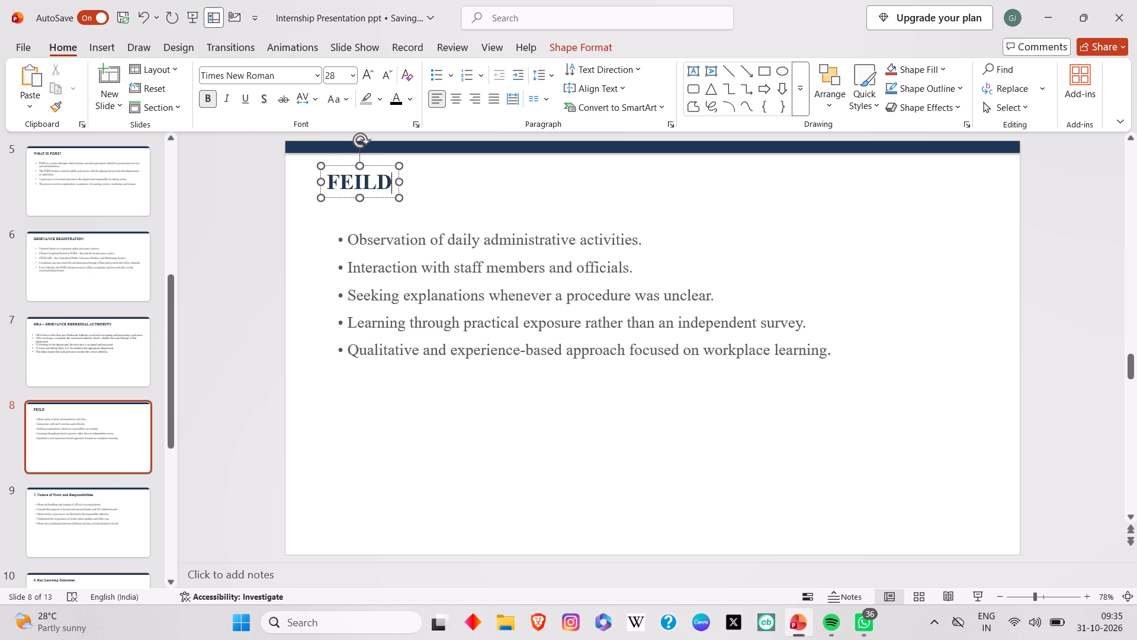
key("space")
type("ENQUIRY")
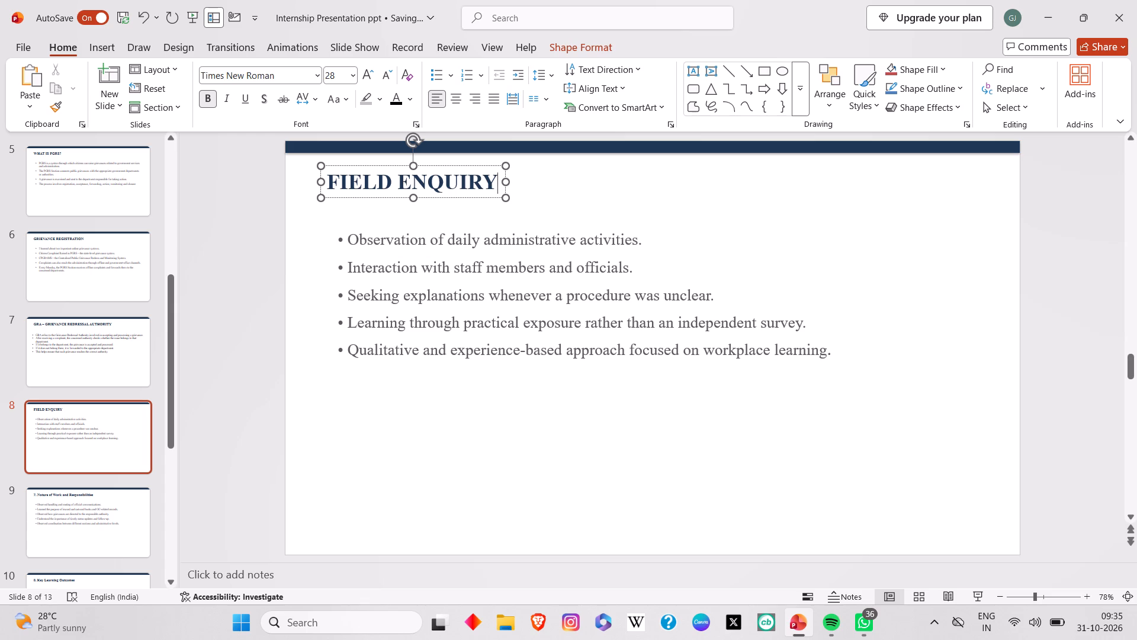
key("space")
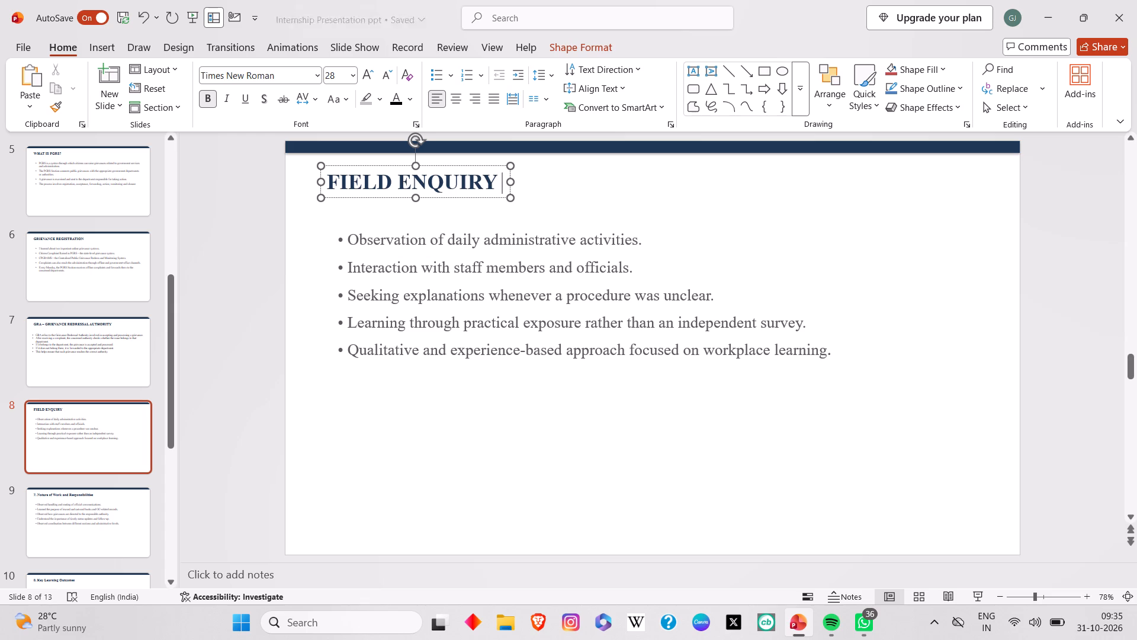
type("&")
key("space")
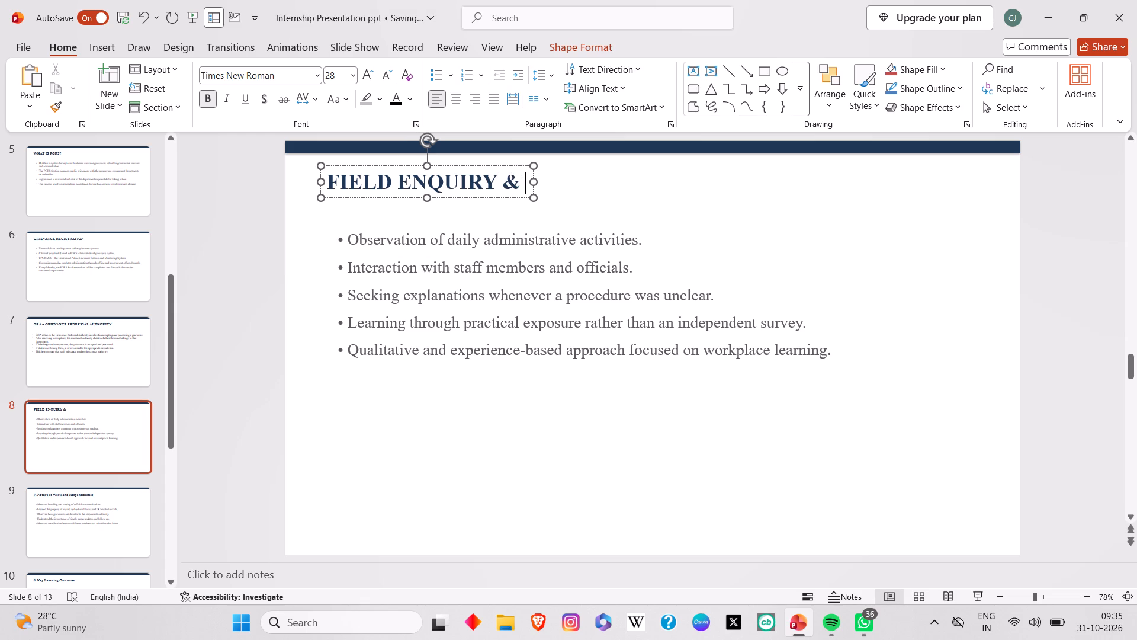
type("CLOS")
type("URE")
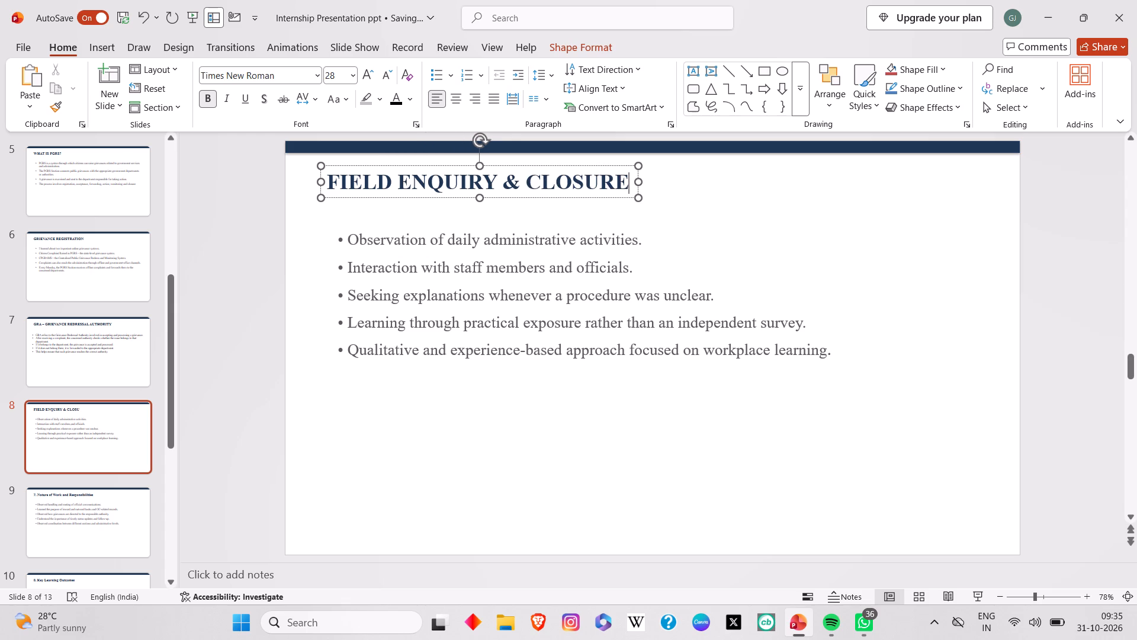
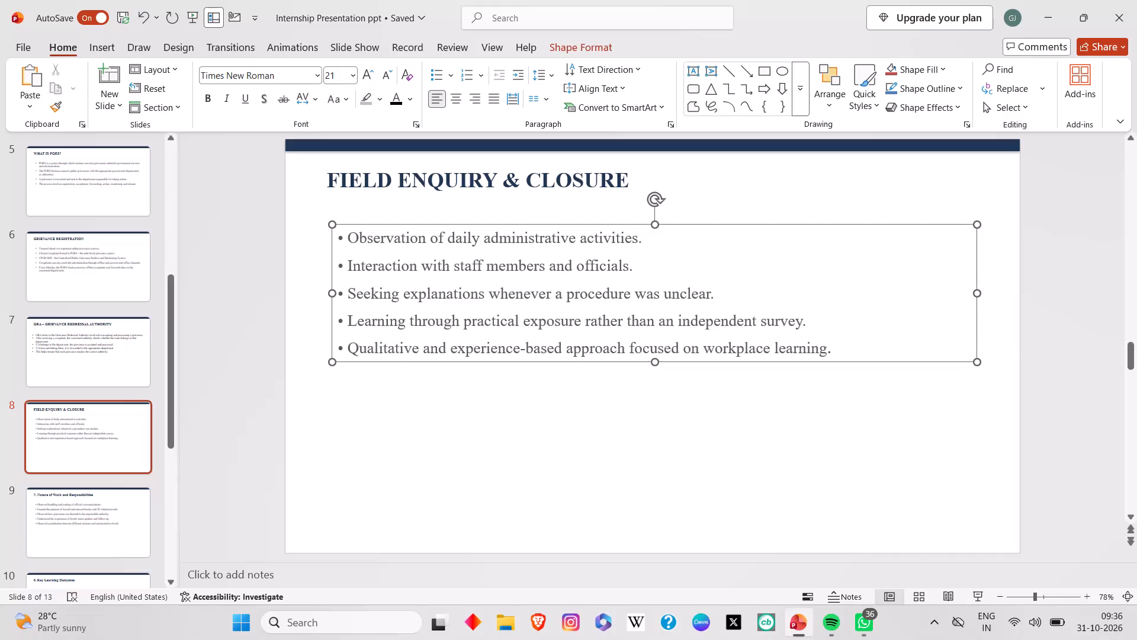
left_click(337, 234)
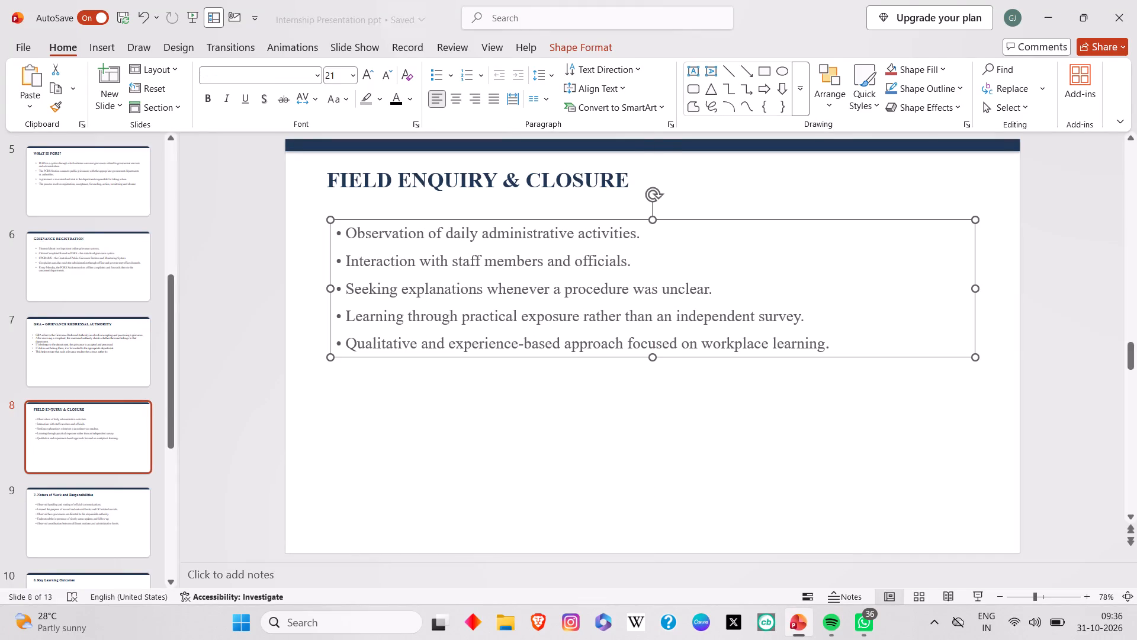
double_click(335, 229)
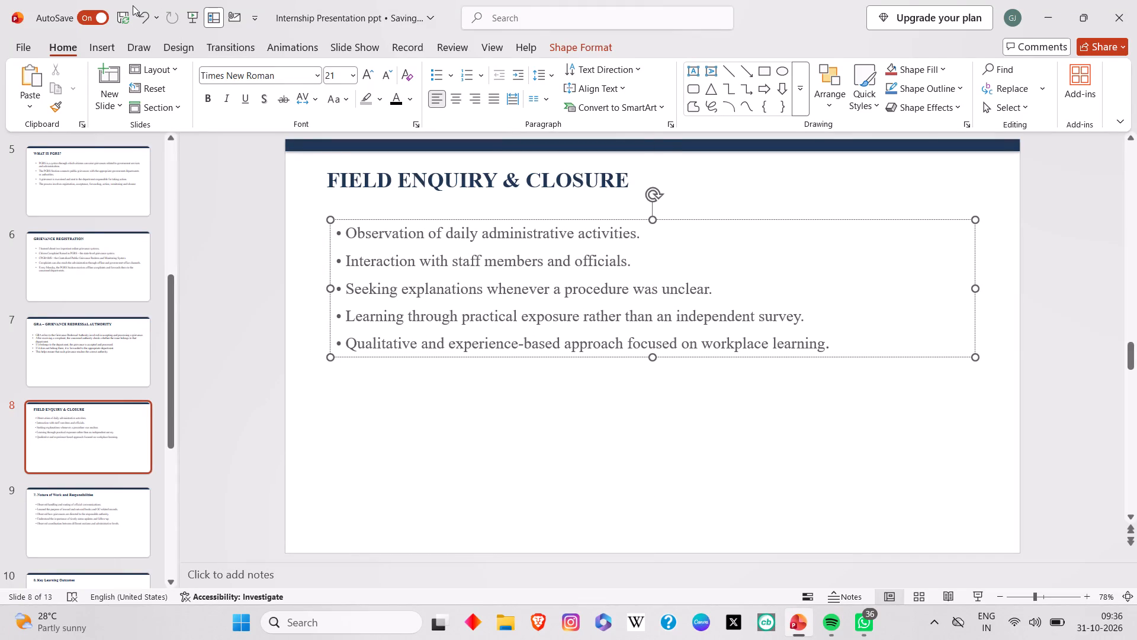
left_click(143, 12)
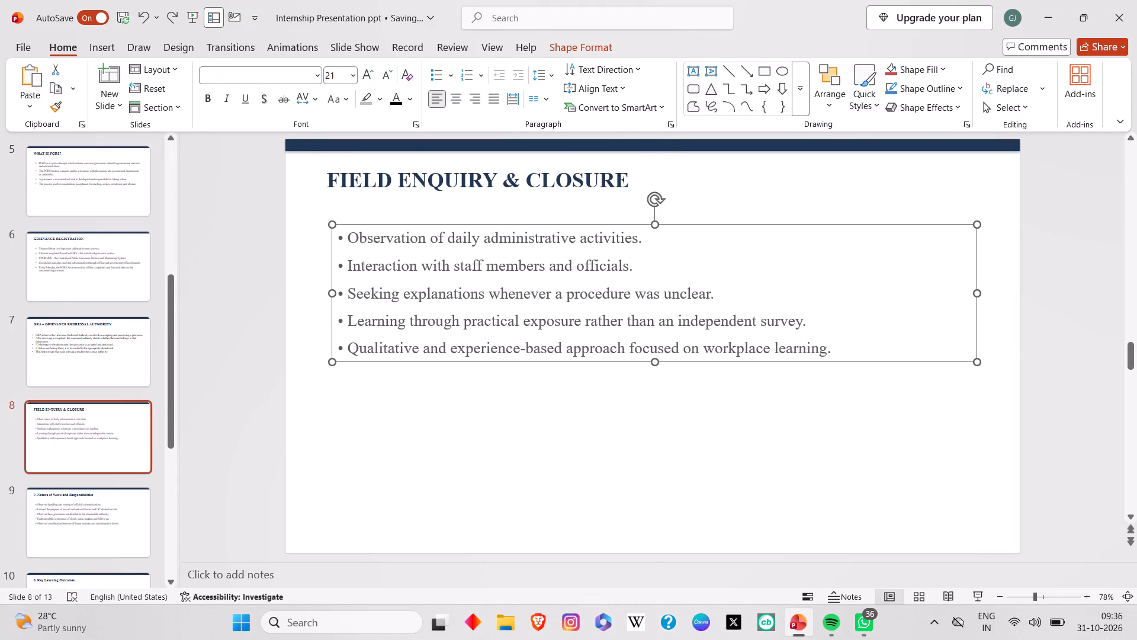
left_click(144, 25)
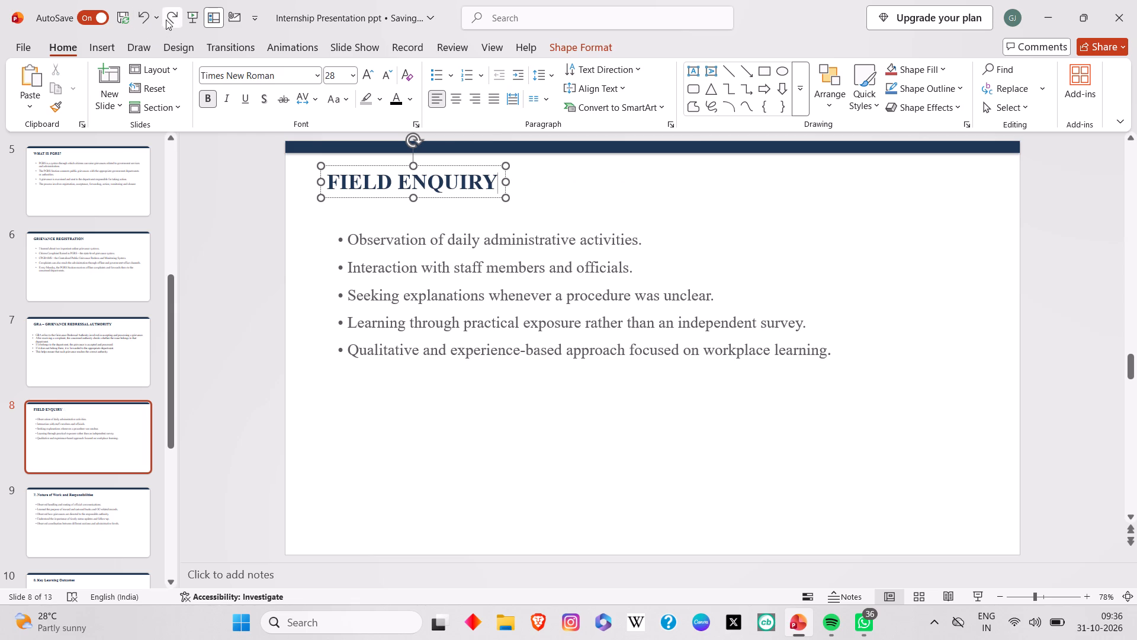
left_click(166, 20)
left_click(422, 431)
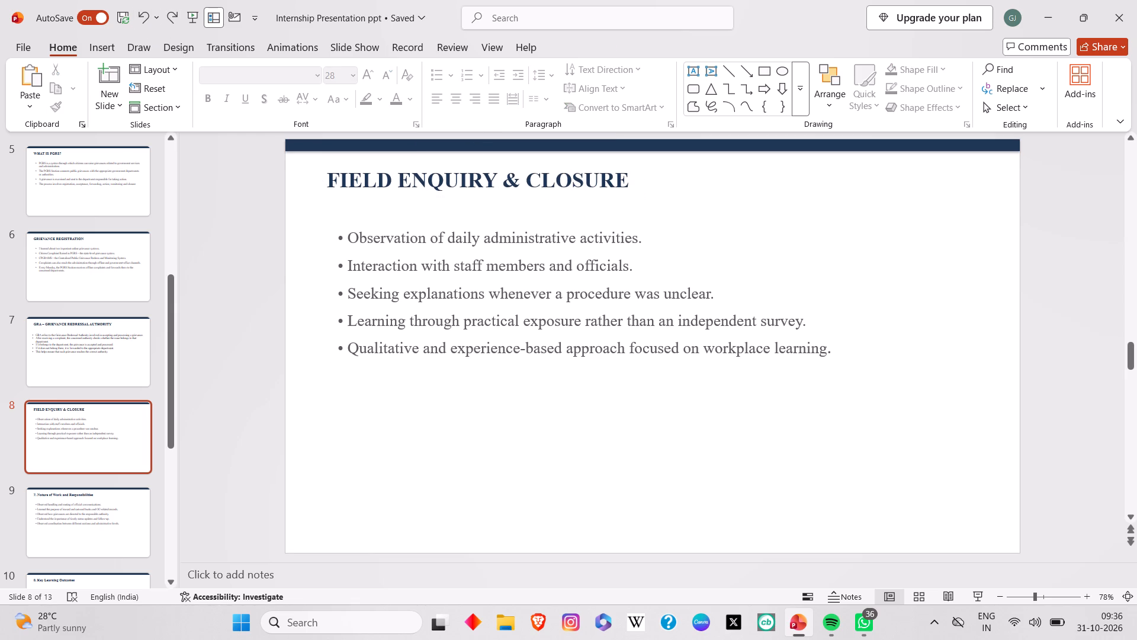
Replace the old body bullets on slide 8 with the copied five-line field enquiry text starting "After action is reported as completed".
left_click(337, 235)
double_click(337, 235)
left_click(337, 235)
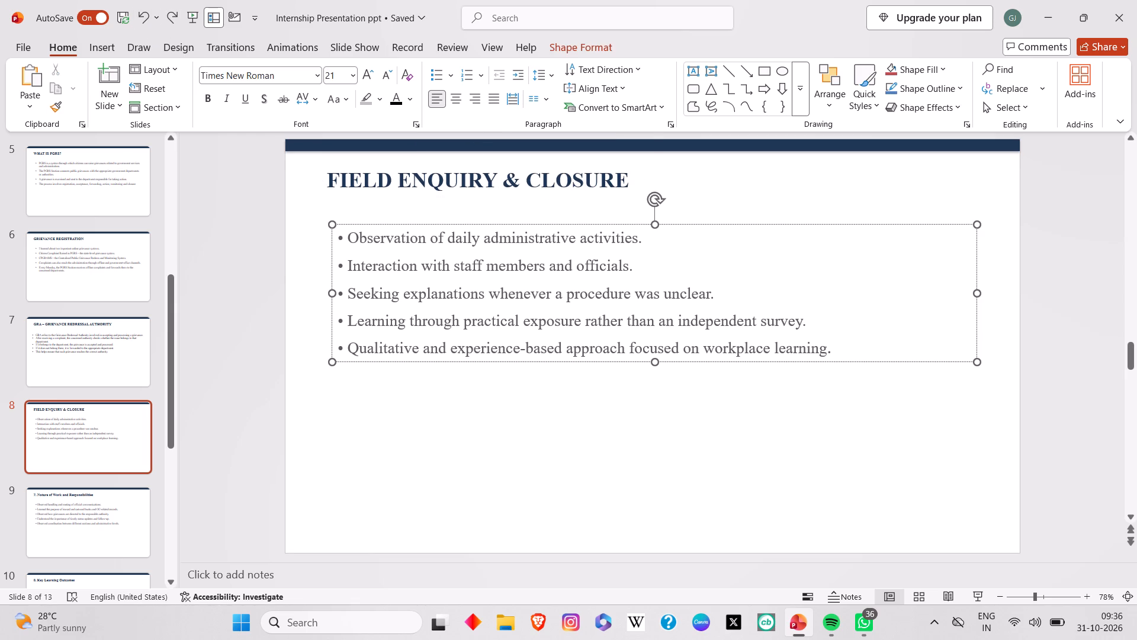
left_click_drag(338, 235, 638, 365)
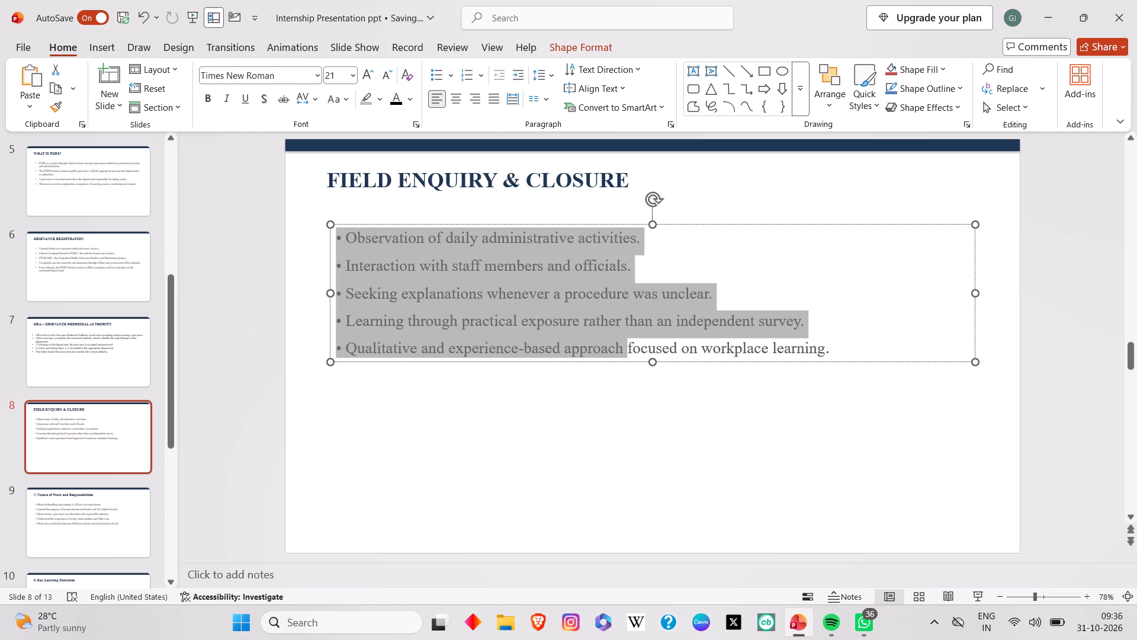
left_click_drag(638, 365, 810, 355)
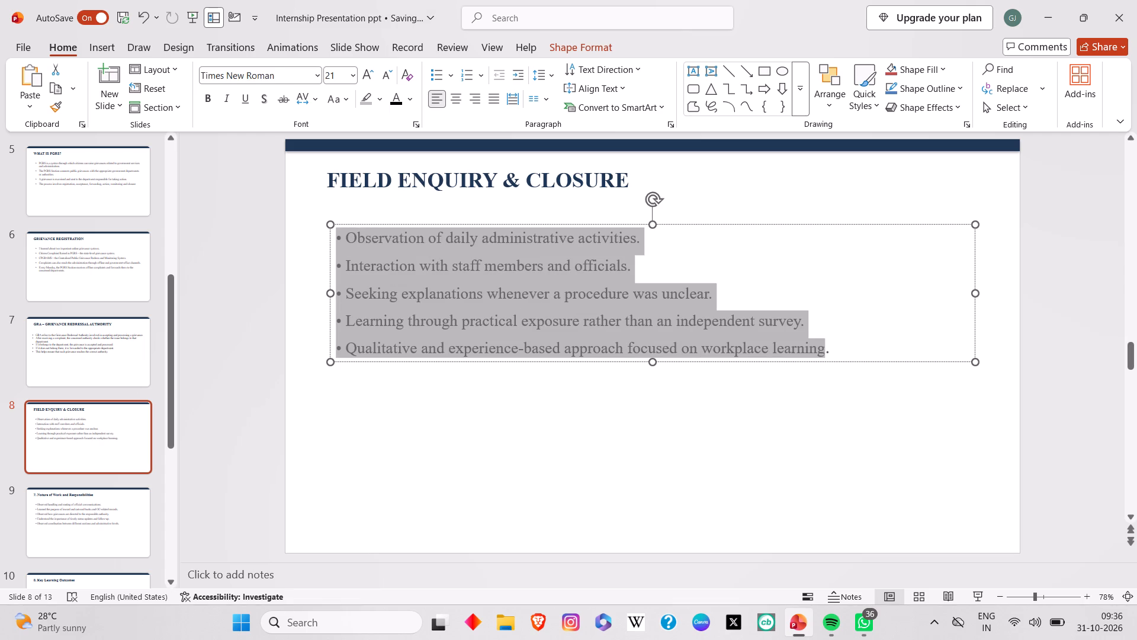
left_click_drag(810, 355, 833, 352)
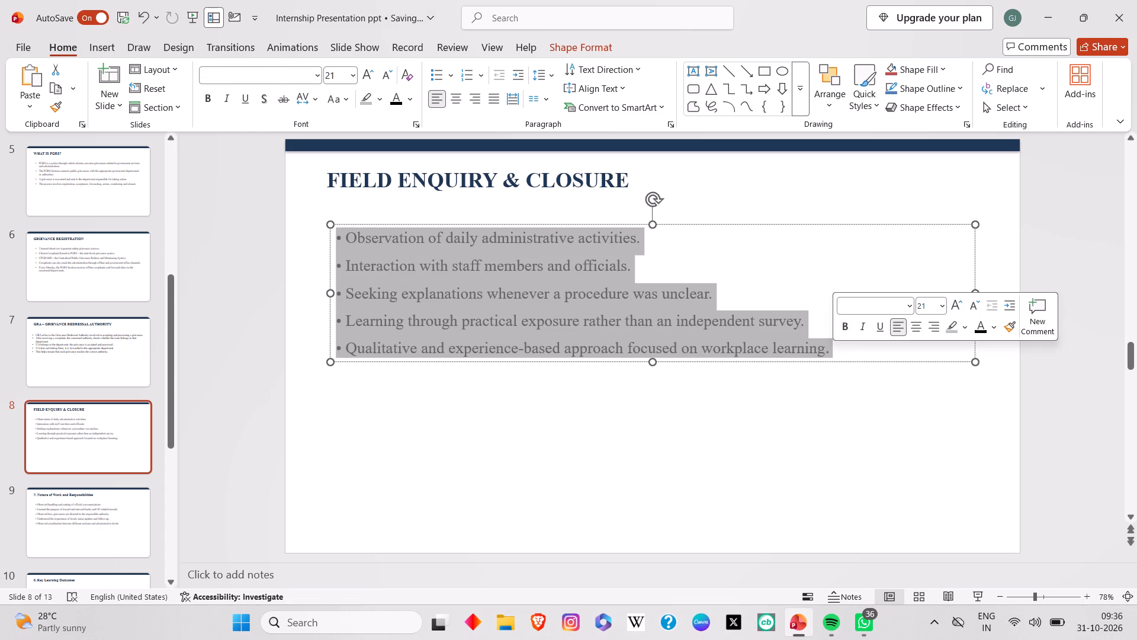
key("BackSpace")
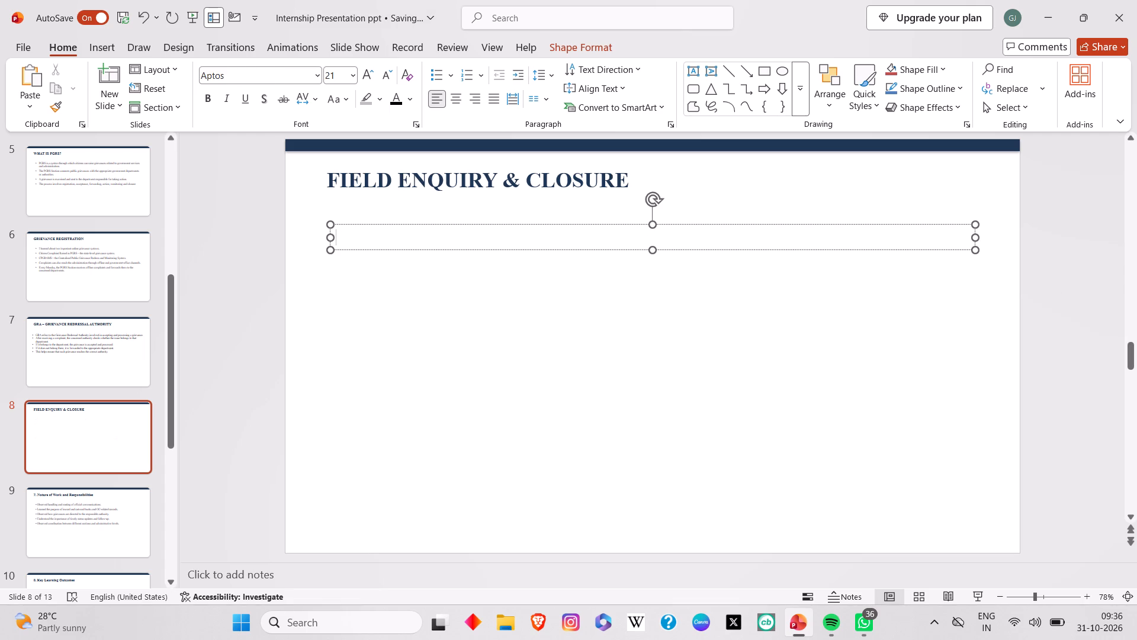
key("ctrl+v")
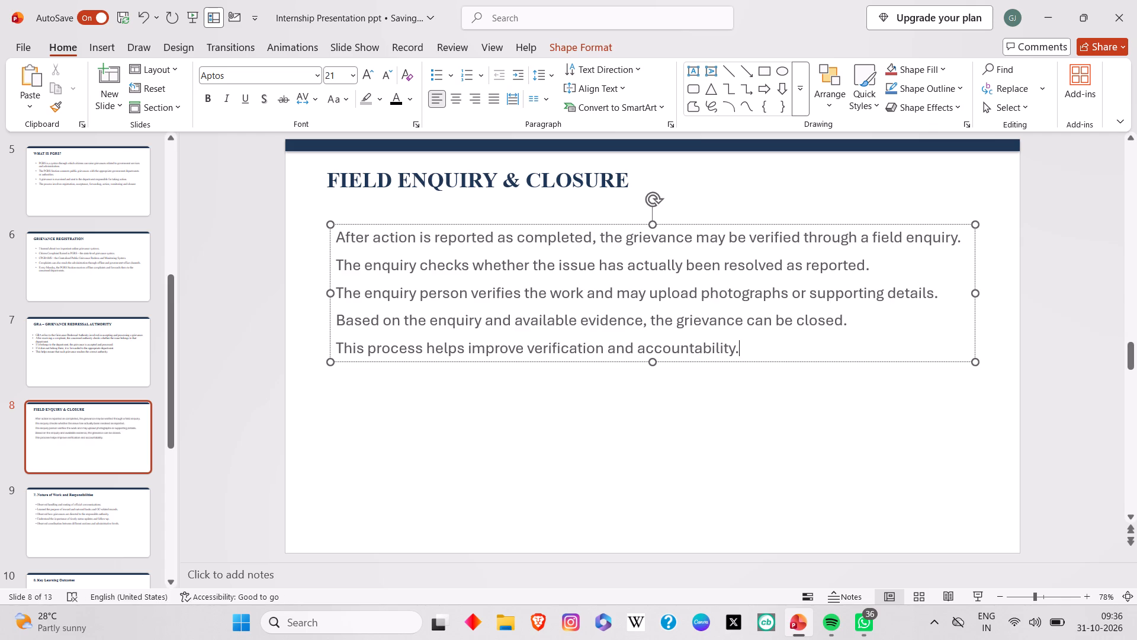
Apply round bullets to all five lines of the field enquiry text on slide 8.
left_click(433, 79)
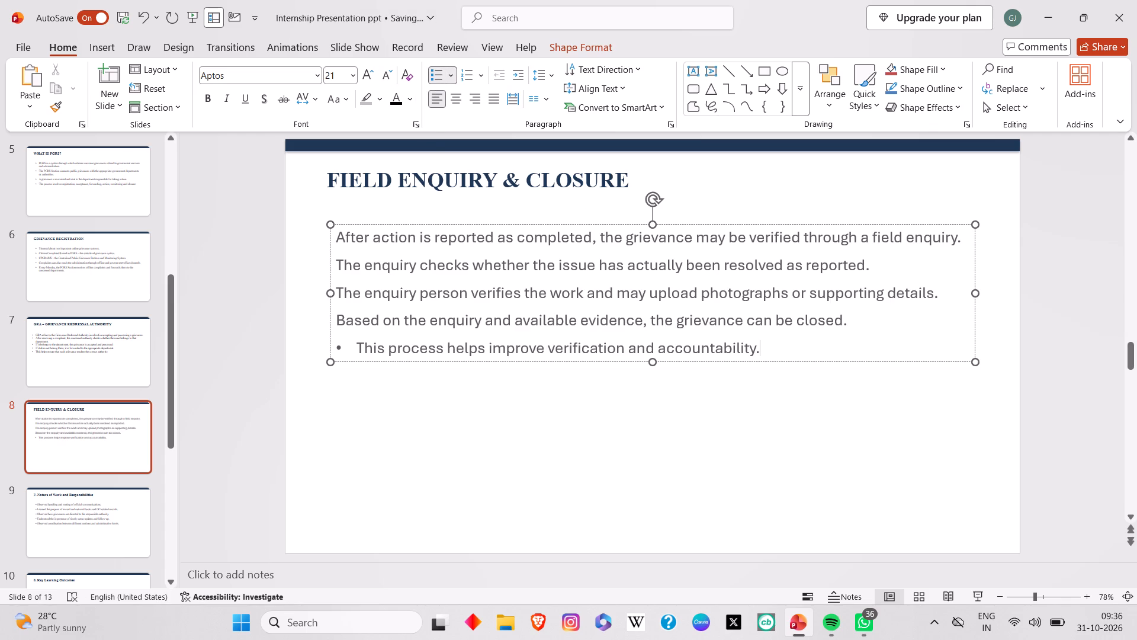
left_click(338, 290)
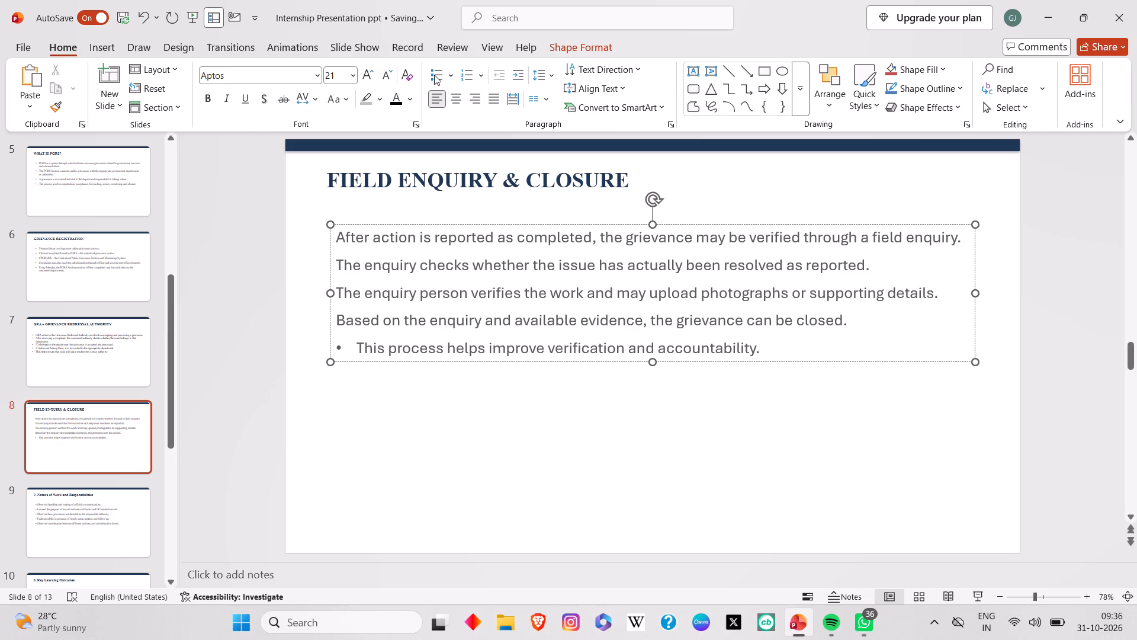
left_click(434, 75)
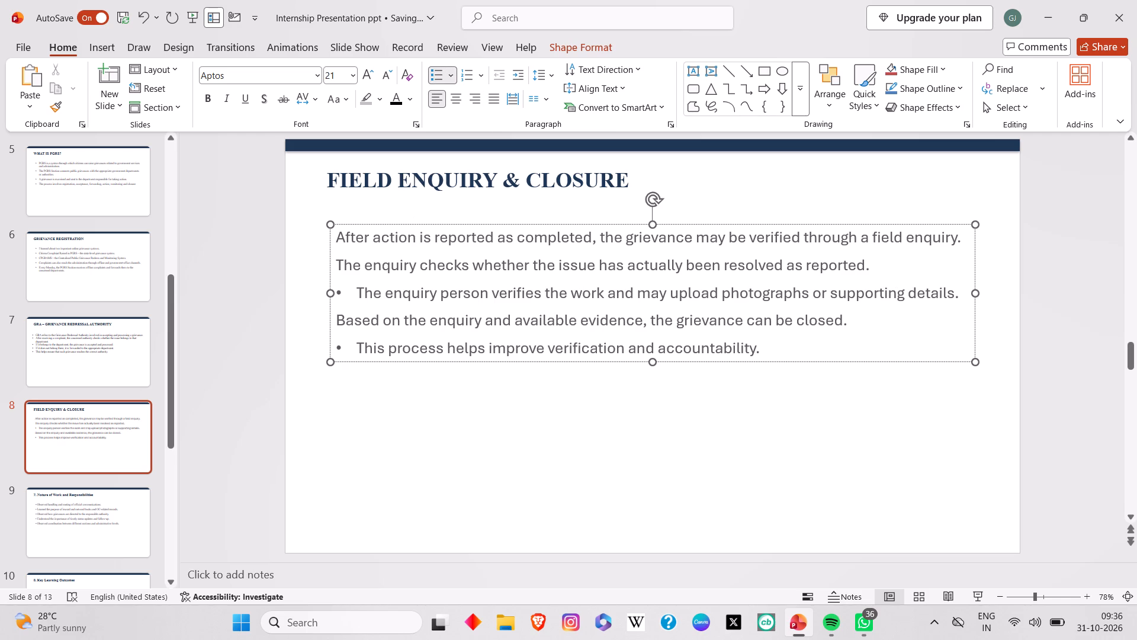
left_click(333, 263)
left_click(335, 263)
left_click(341, 263)
key("Left")
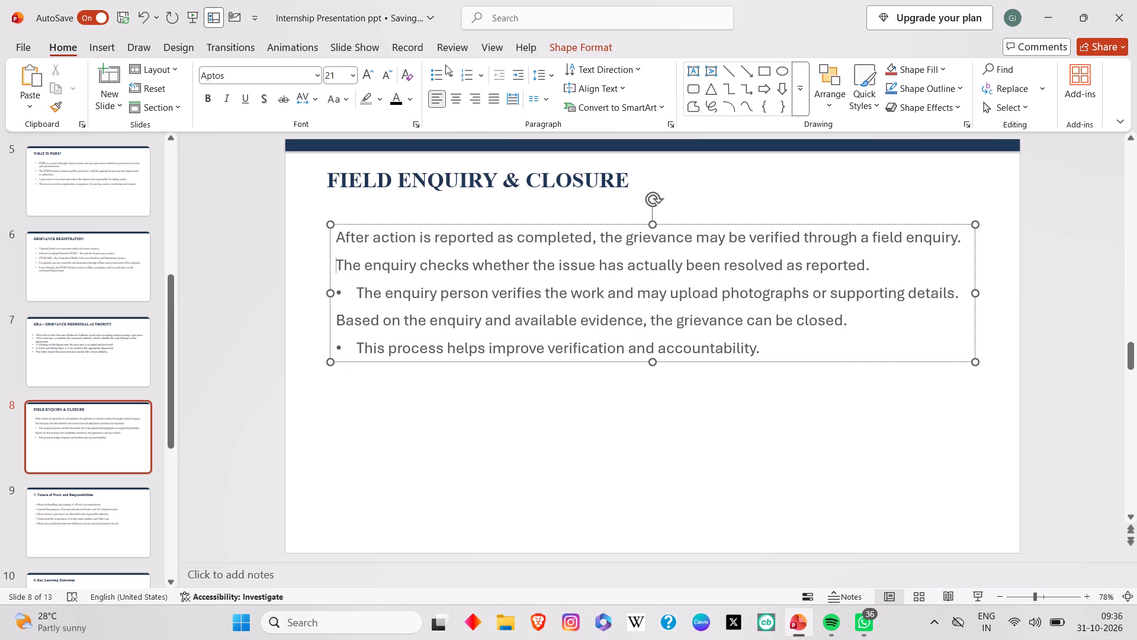
left_click(441, 73)
left_click(340, 240)
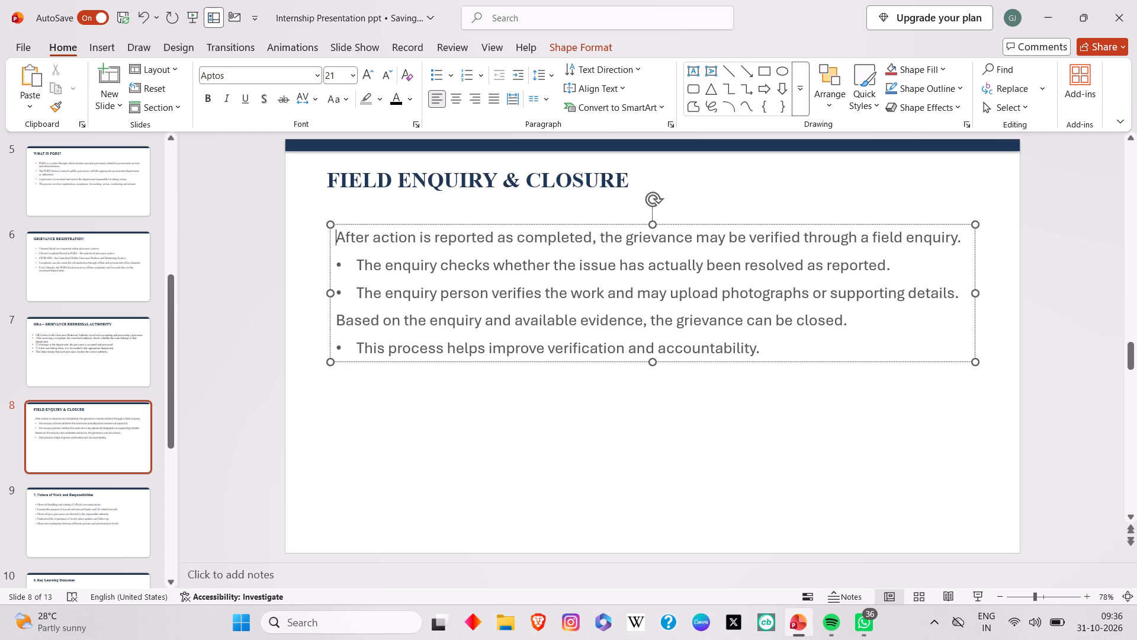
left_click(429, 70)
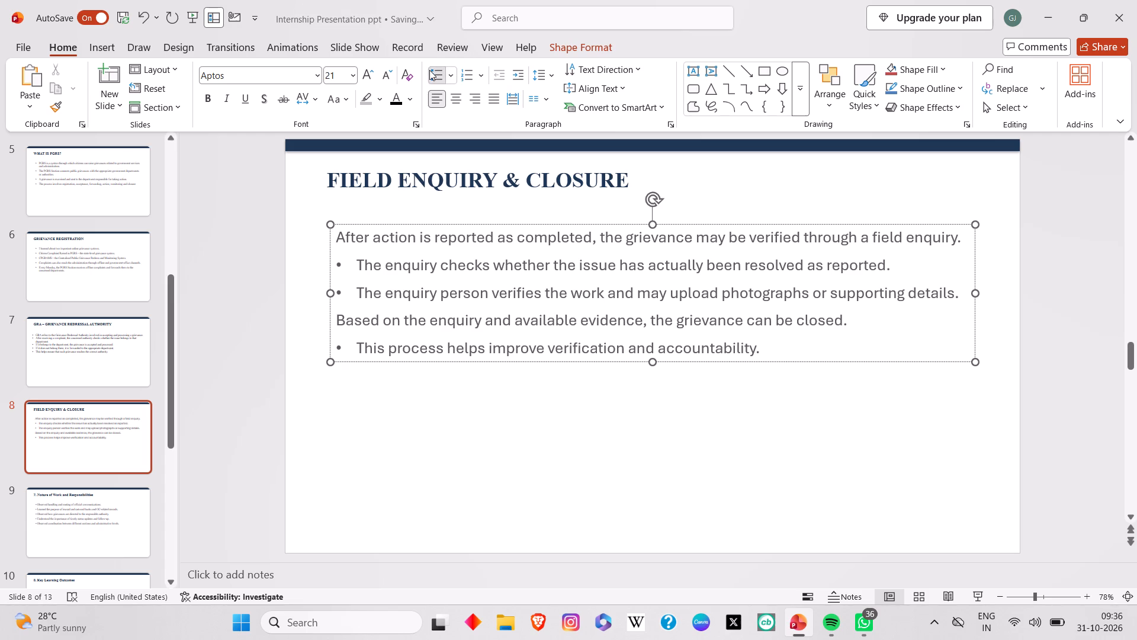
left_click(335, 334)
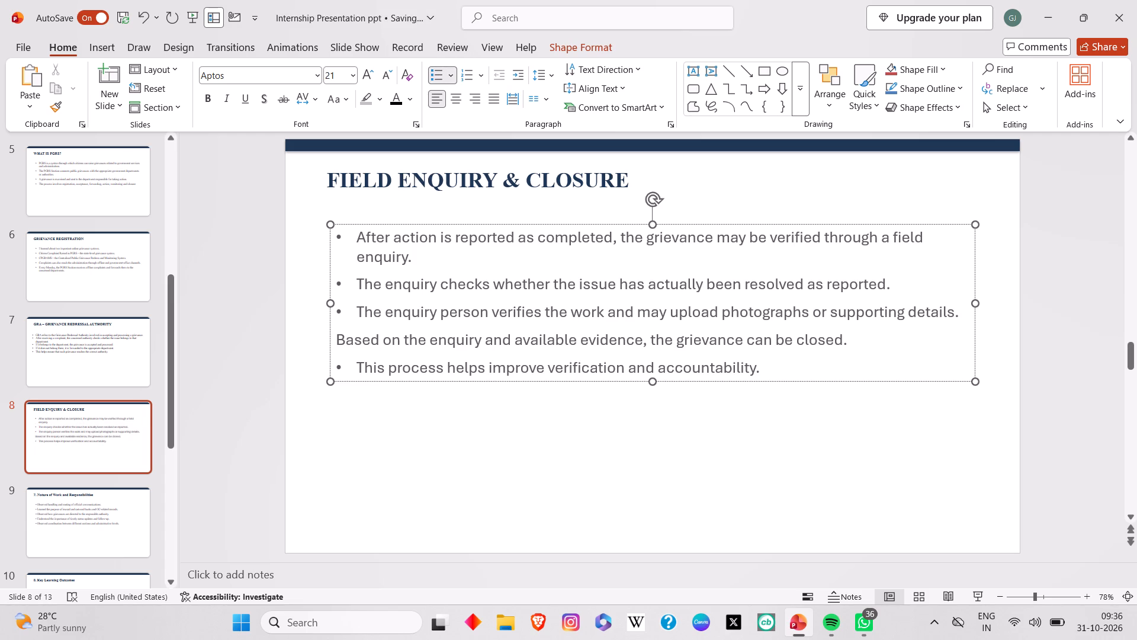
left_click(339, 334)
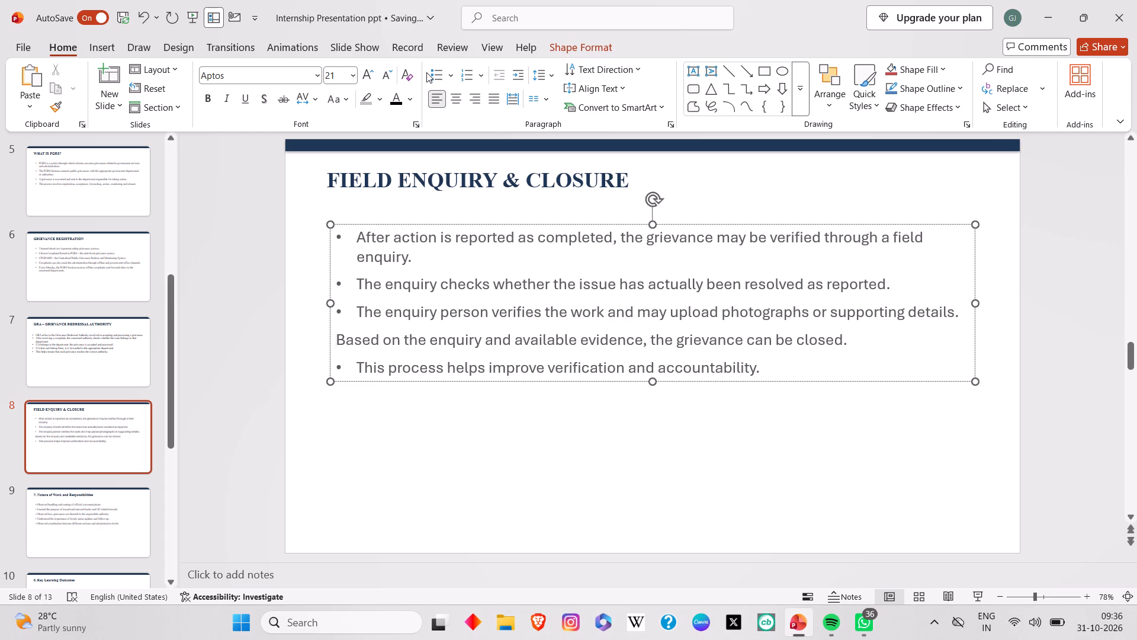
left_click(433, 72)
left_click(534, 410)
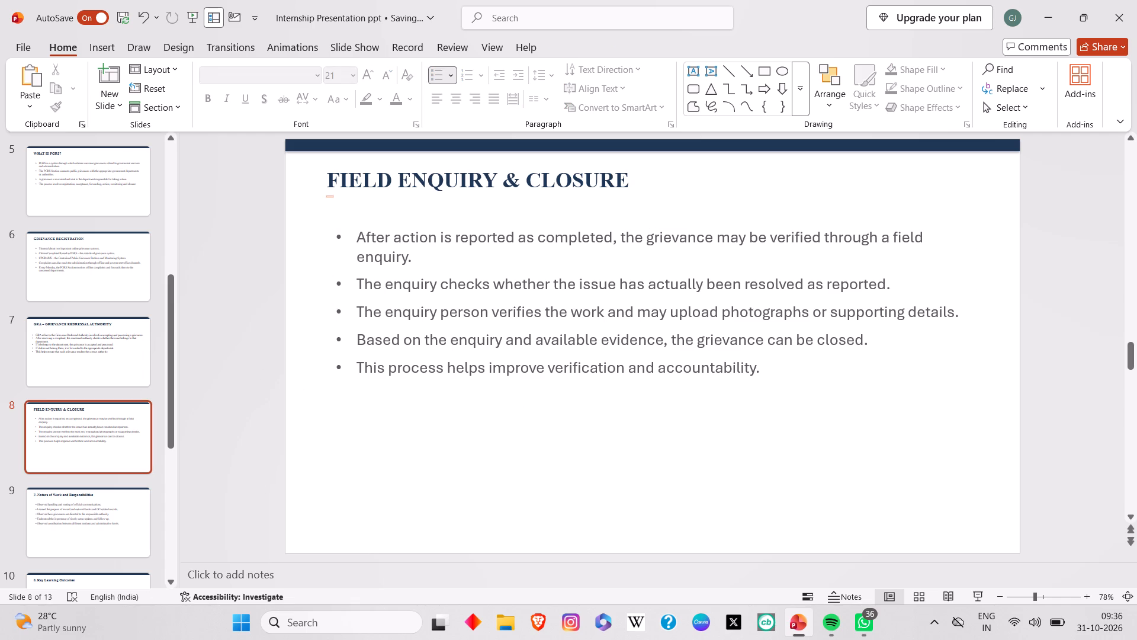
Change the font of the five field enquiry bullets on slide 8 to Times New Roman, matching the heading.
left_click_drag(332, 171, 649, 190)
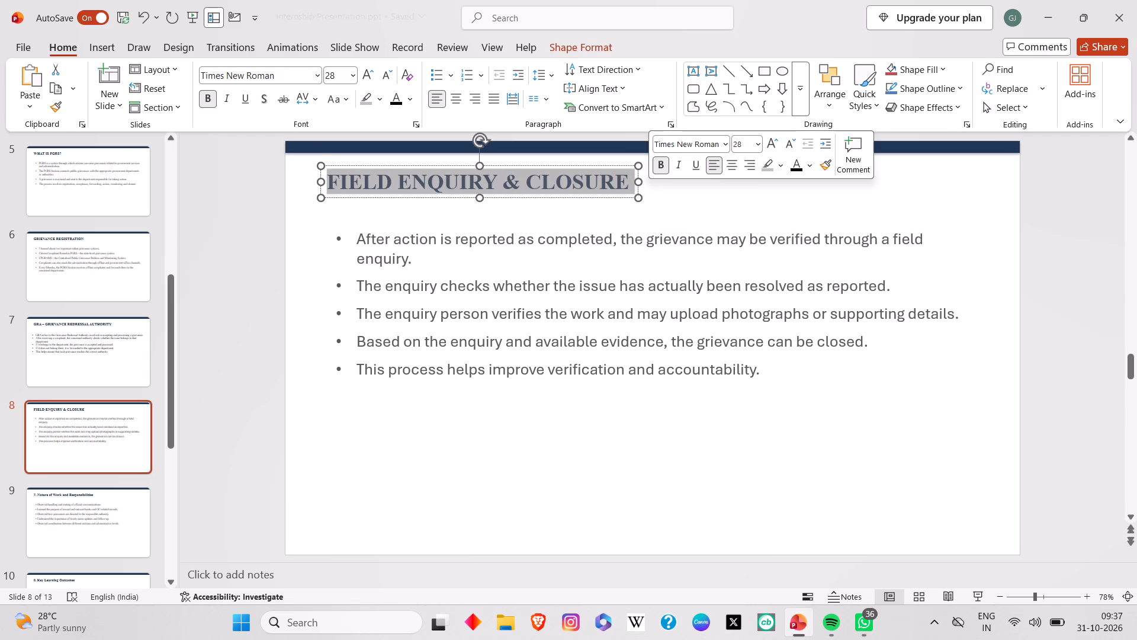
left_click(598, 459)
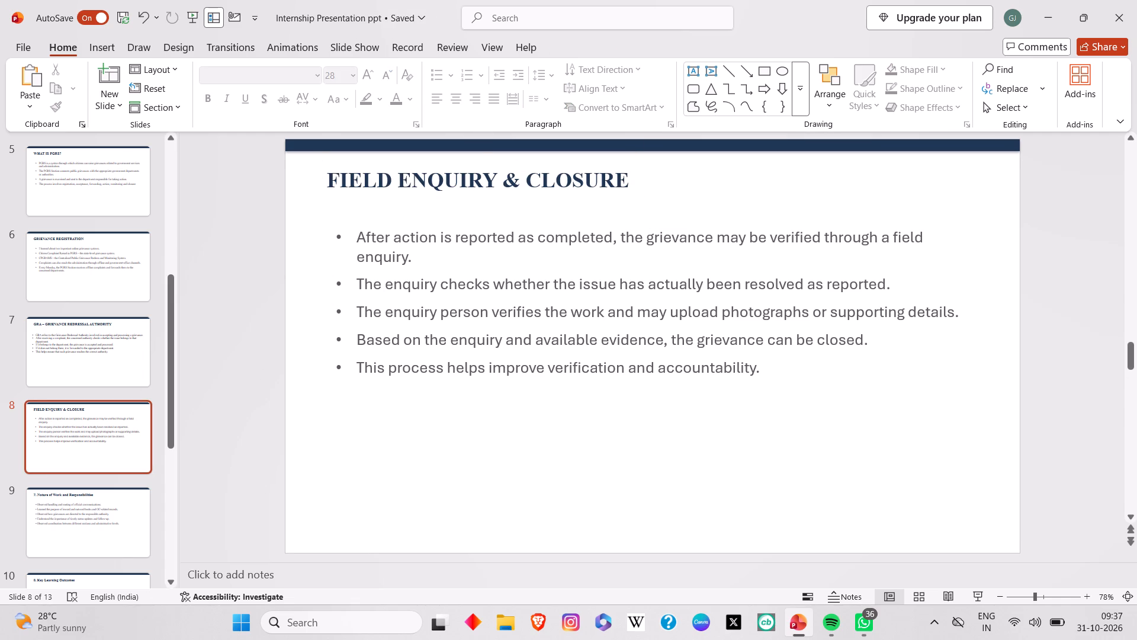
left_click_drag(355, 236, 830, 369)
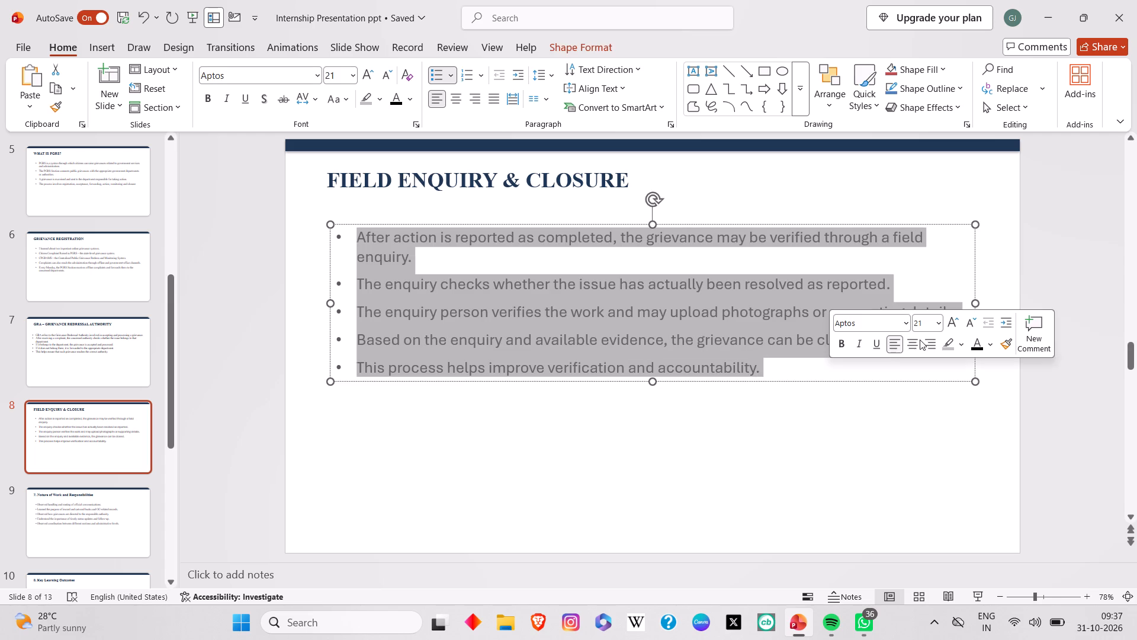
left_click(904, 325)
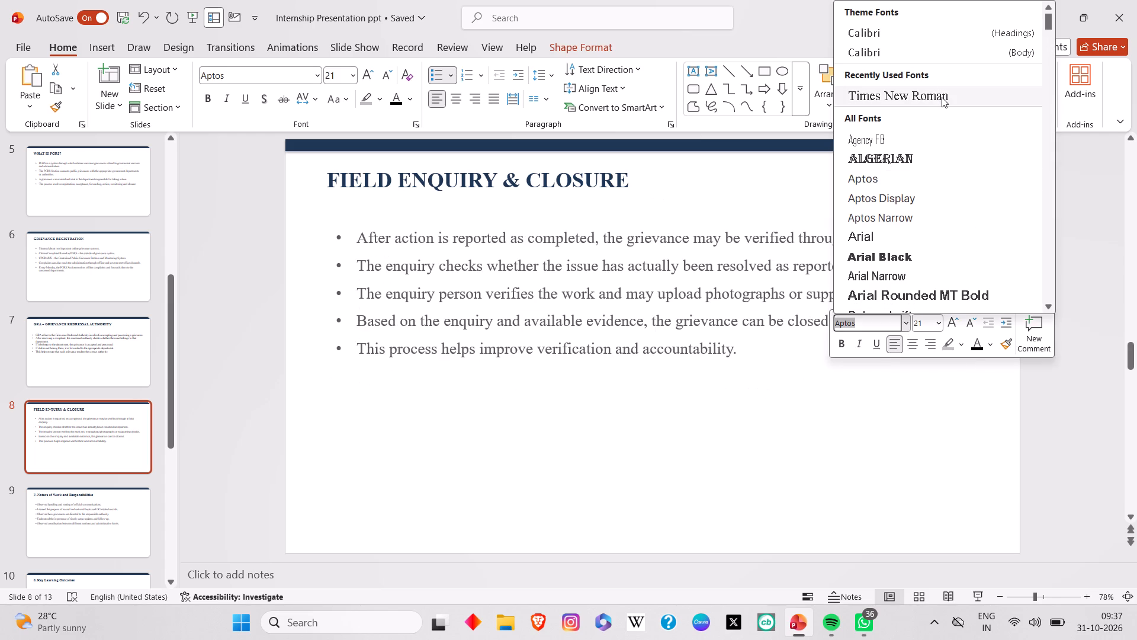
left_click(942, 97)
left_click(878, 440)
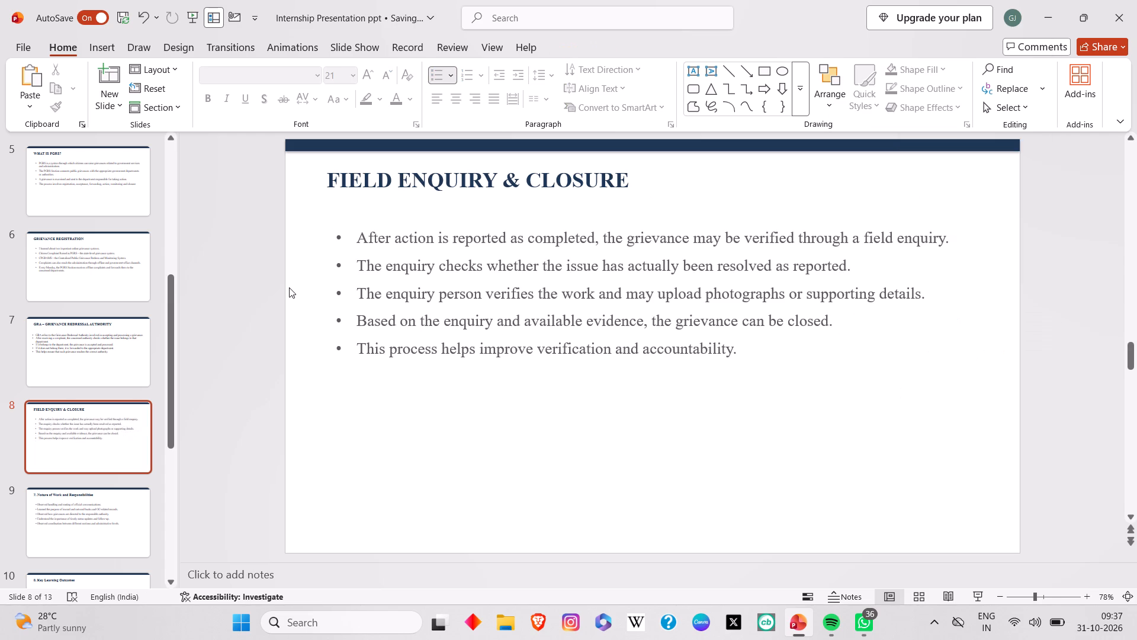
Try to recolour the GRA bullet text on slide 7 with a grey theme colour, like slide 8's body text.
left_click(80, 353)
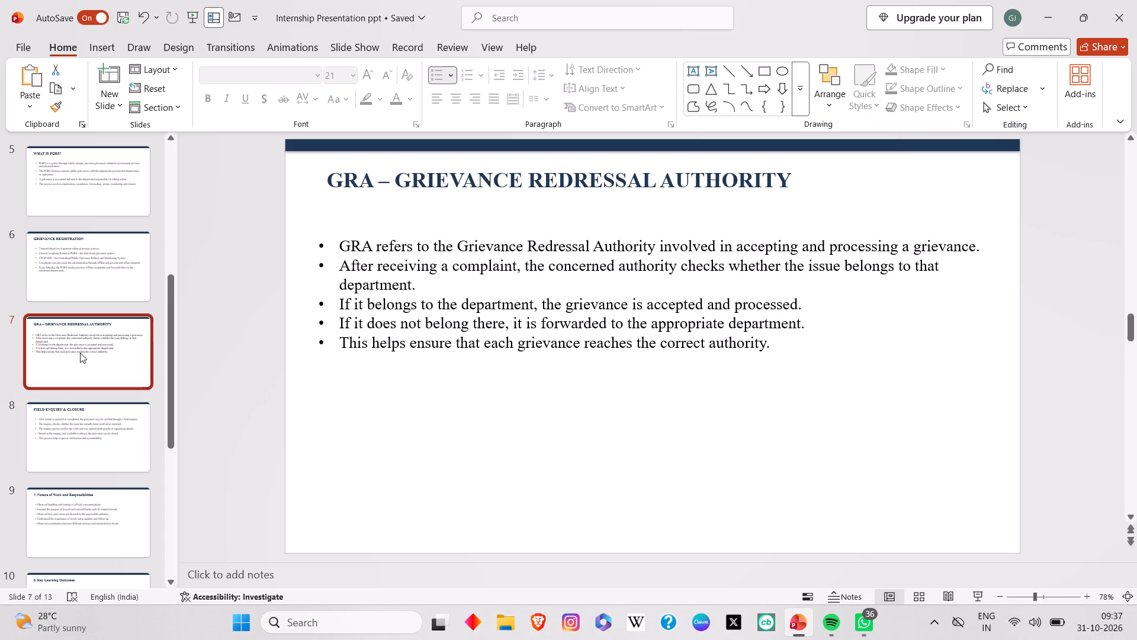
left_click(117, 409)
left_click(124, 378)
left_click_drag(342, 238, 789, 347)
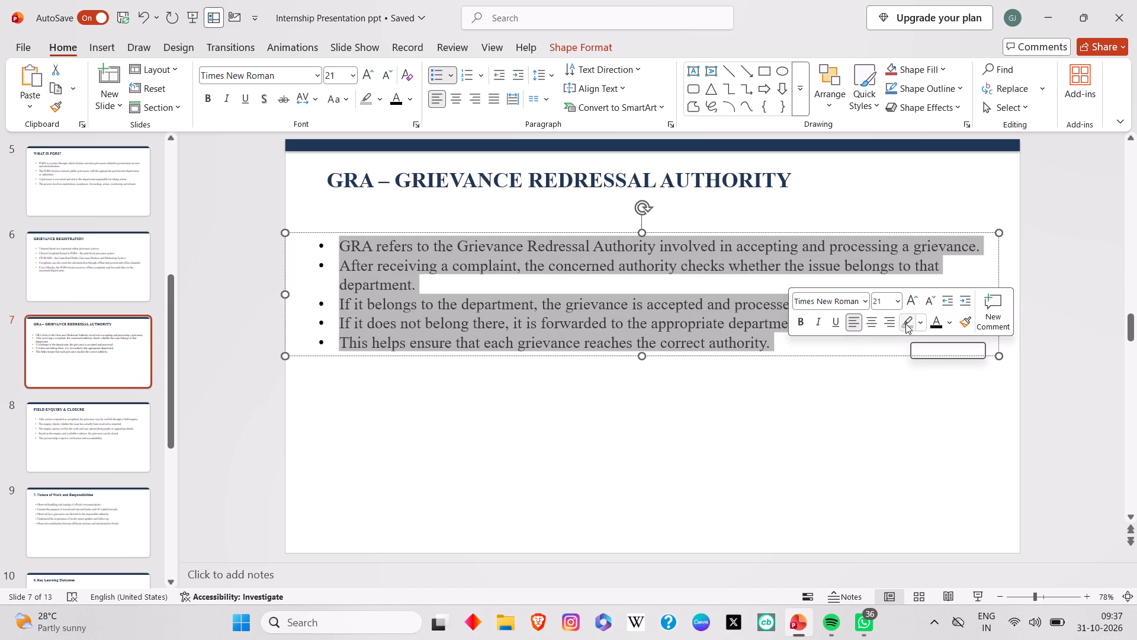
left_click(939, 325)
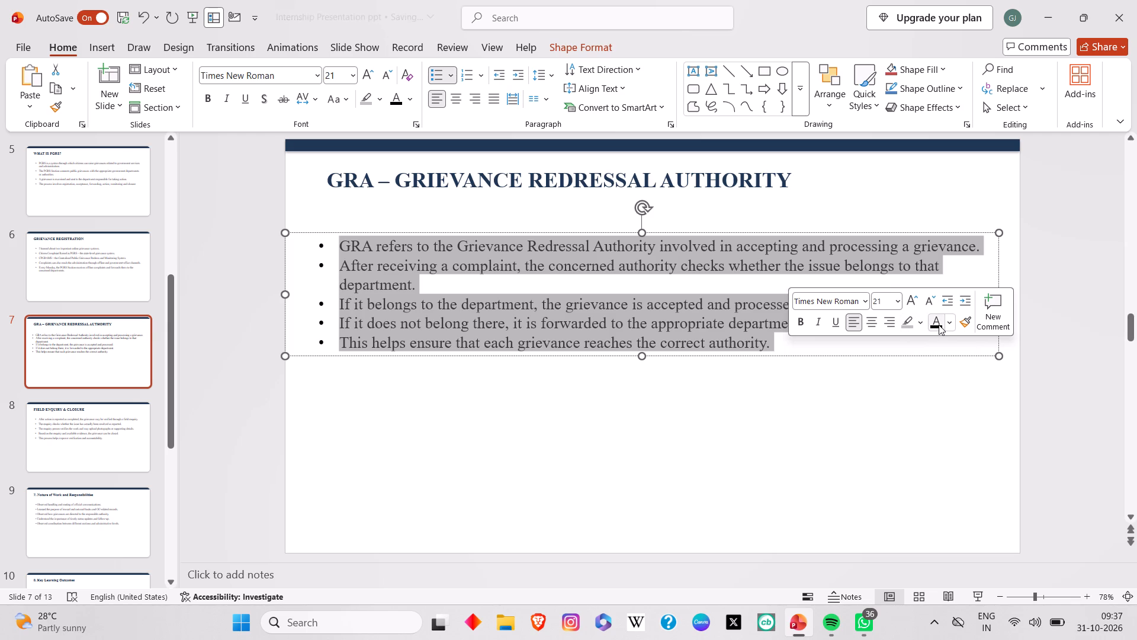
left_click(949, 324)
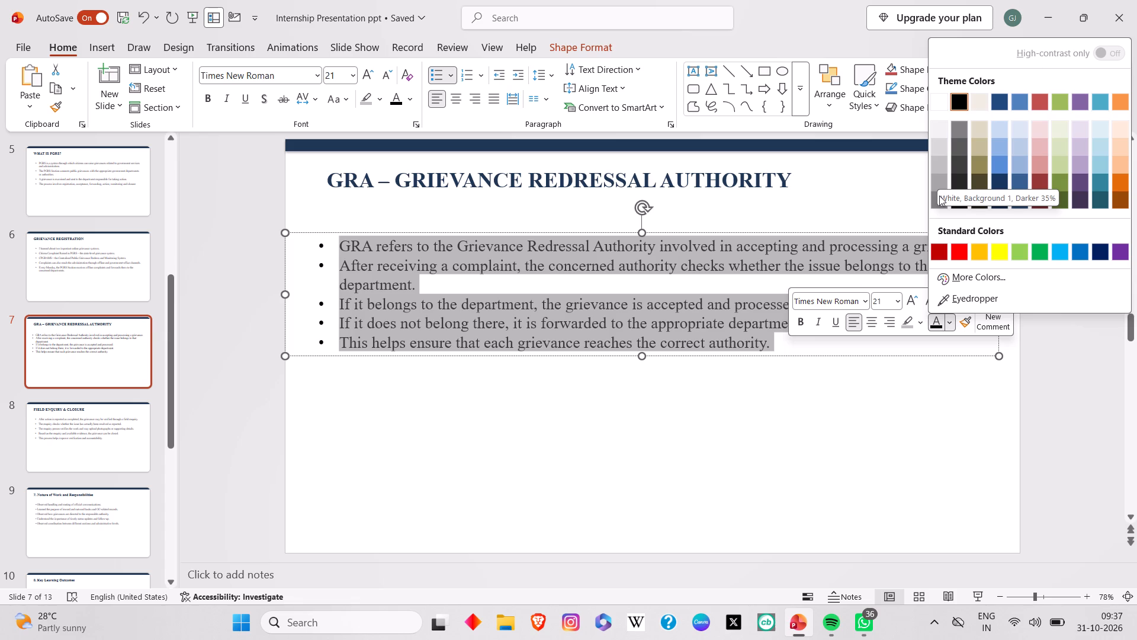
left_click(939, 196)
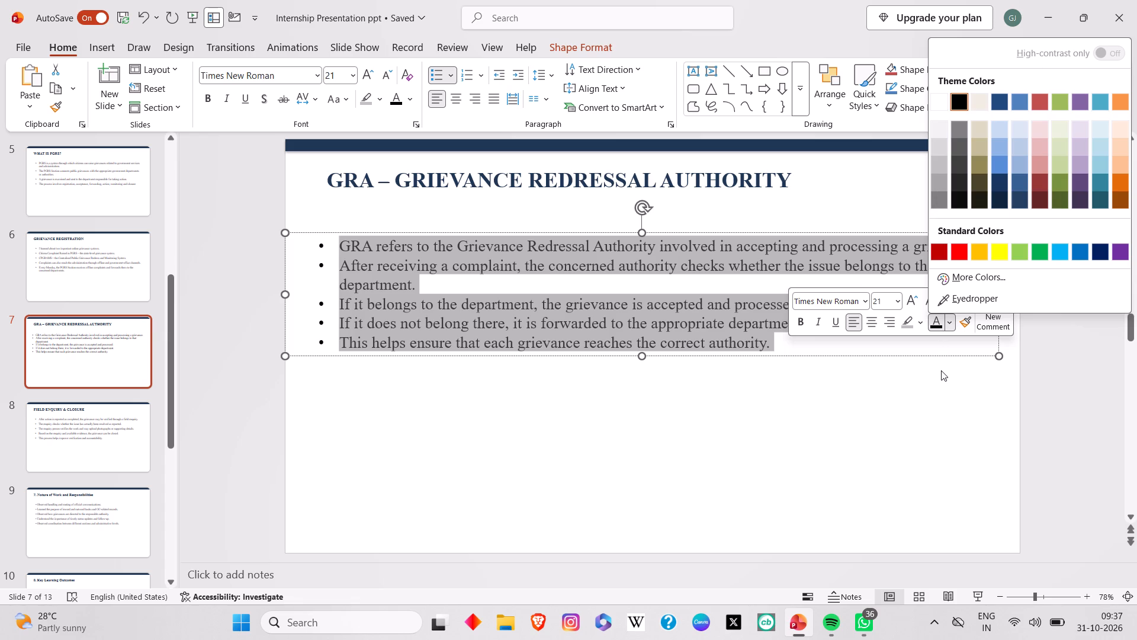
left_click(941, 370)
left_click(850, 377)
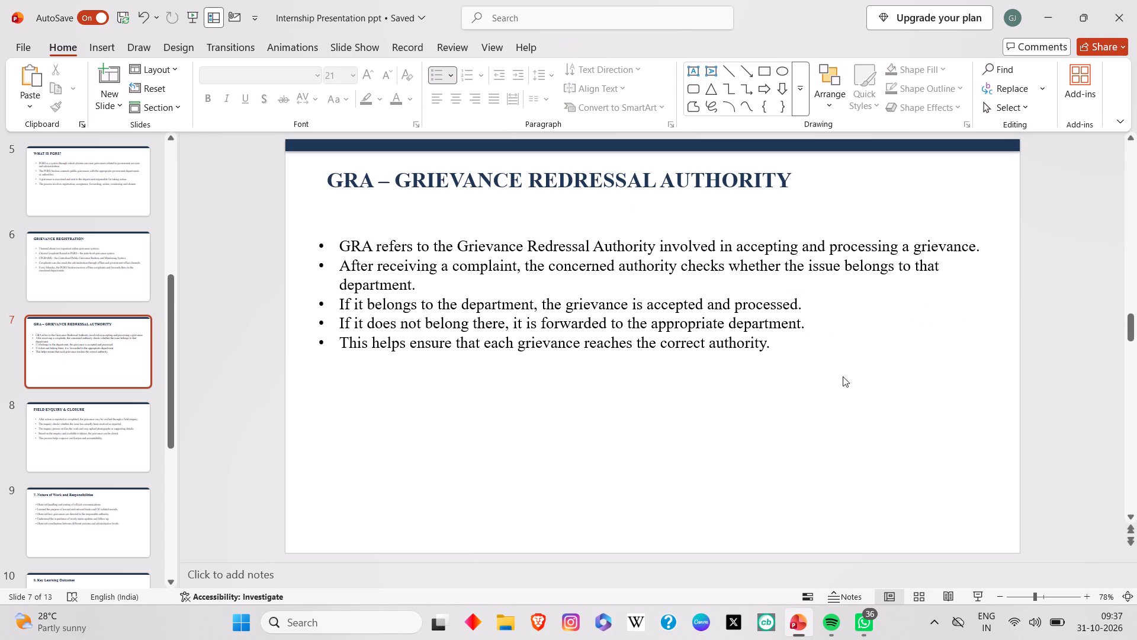
Recolour the GRA bullet text on slide 7 with a lighter grey shade of Black, Text 1, using slide 6's body text as reference.
left_click(102, 284)
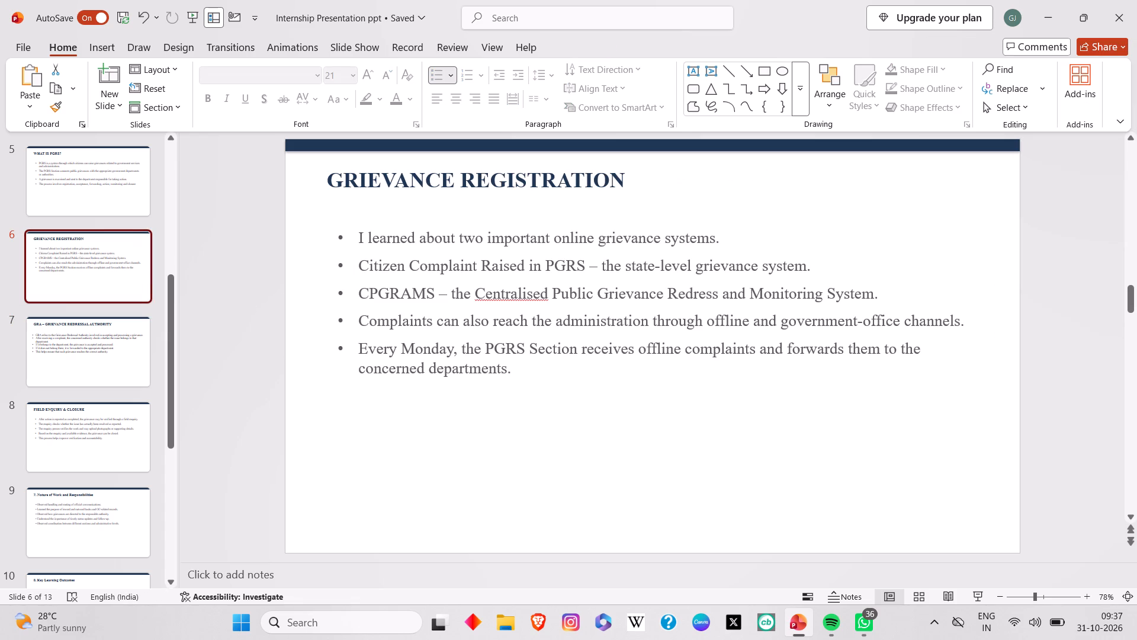
left_click_drag(356, 236, 526, 393)
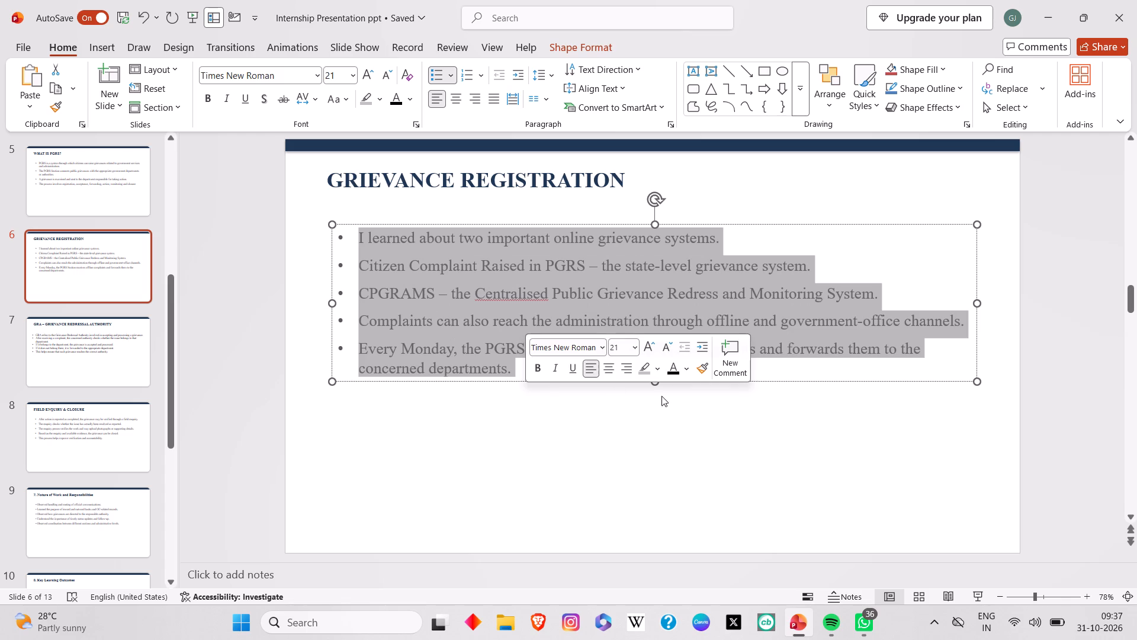
left_click(685, 370)
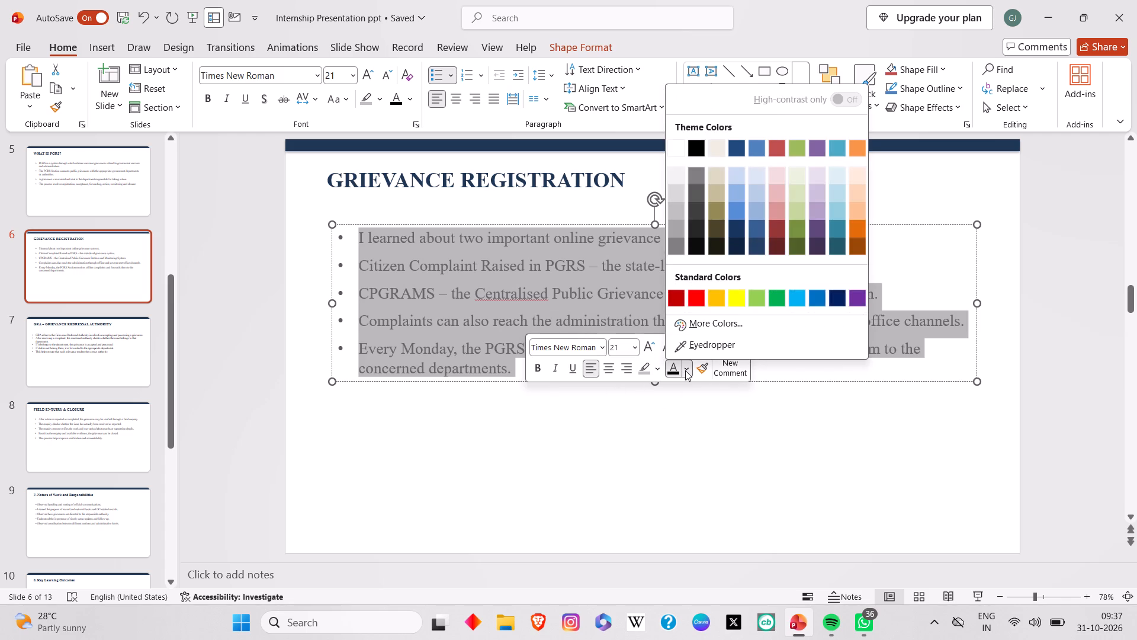
left_click(721, 487)
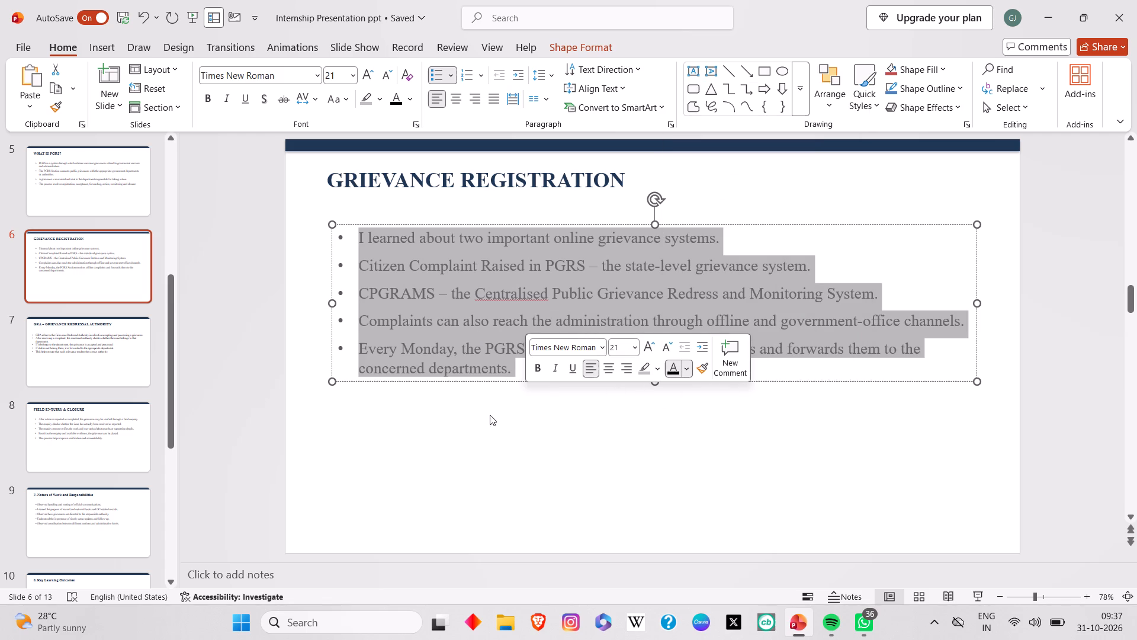
left_click(493, 425)
left_click(121, 322)
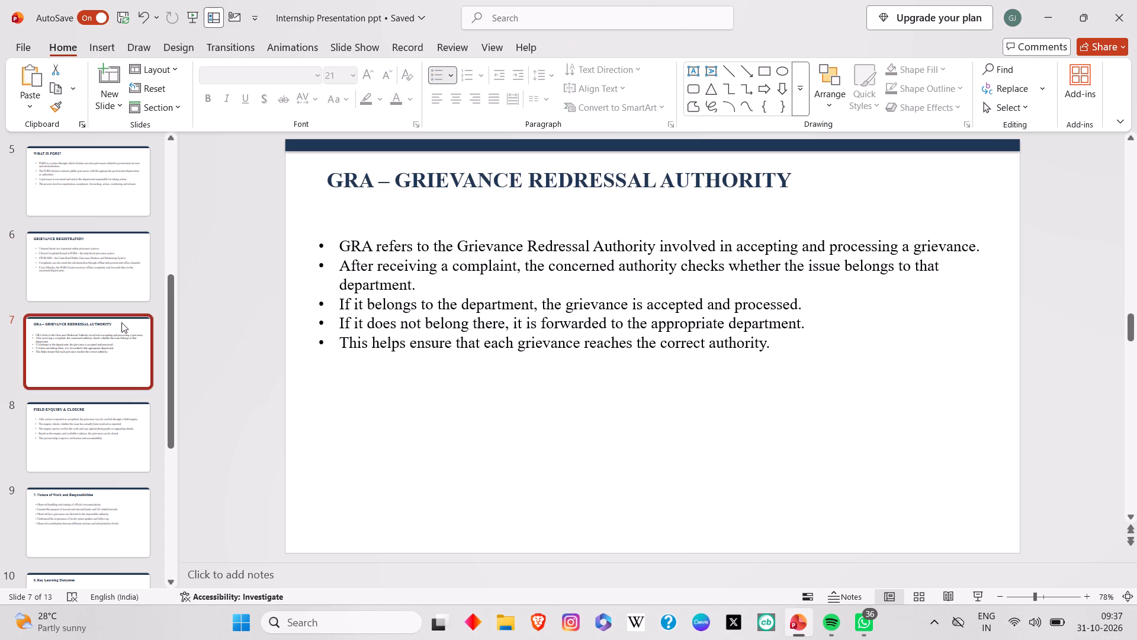
left_click_drag(339, 252, 518, 345)
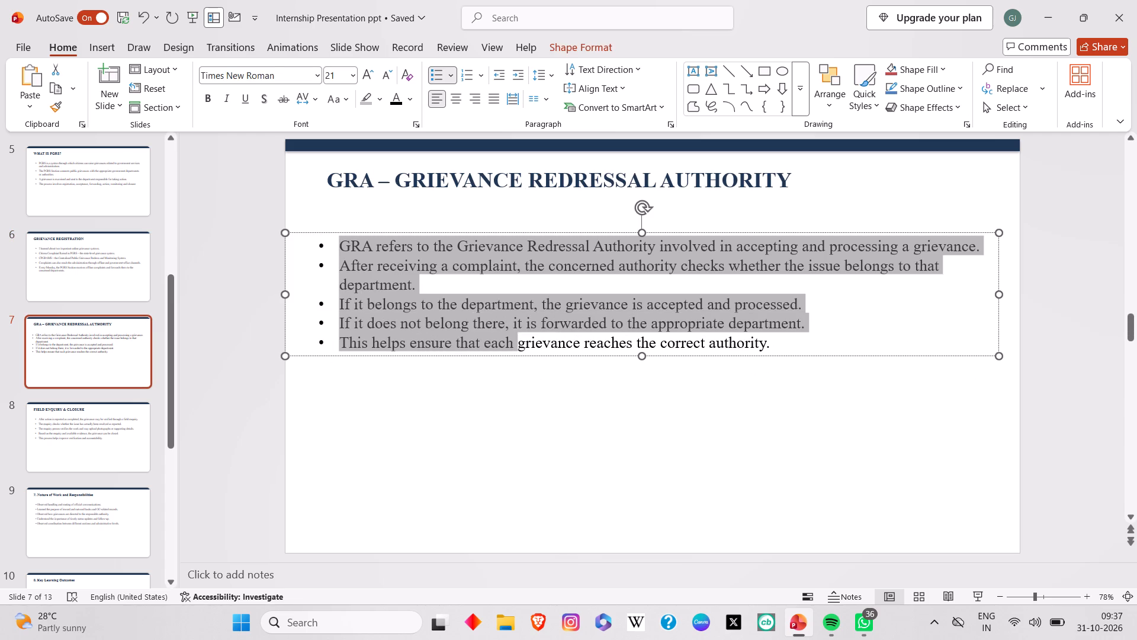
left_click_drag(518, 345, 724, 348)
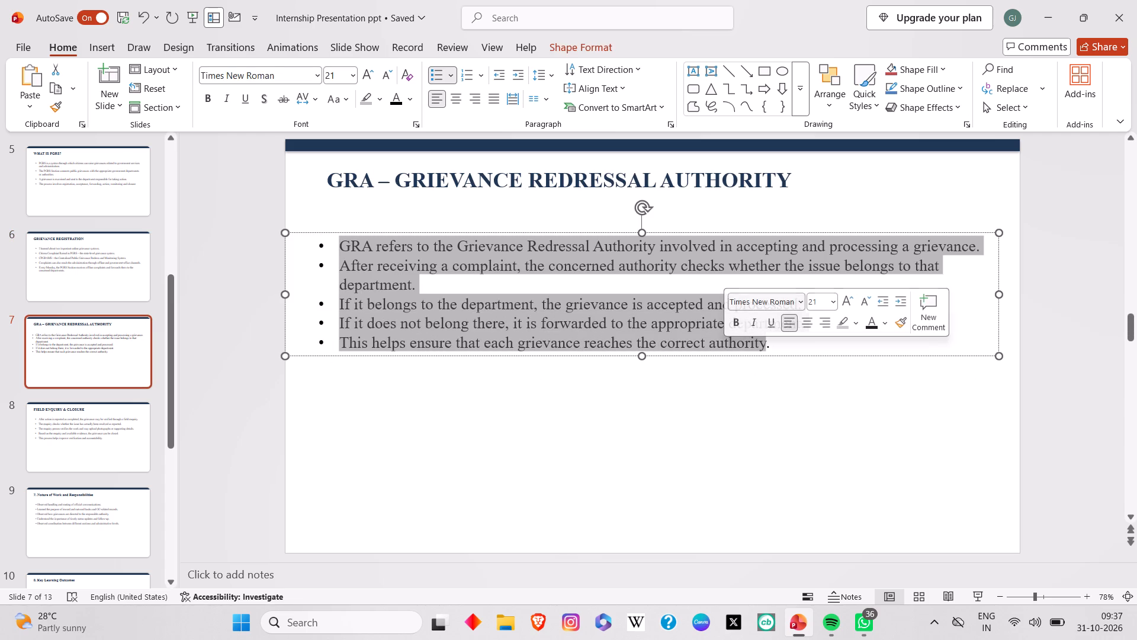
left_click(880, 322)
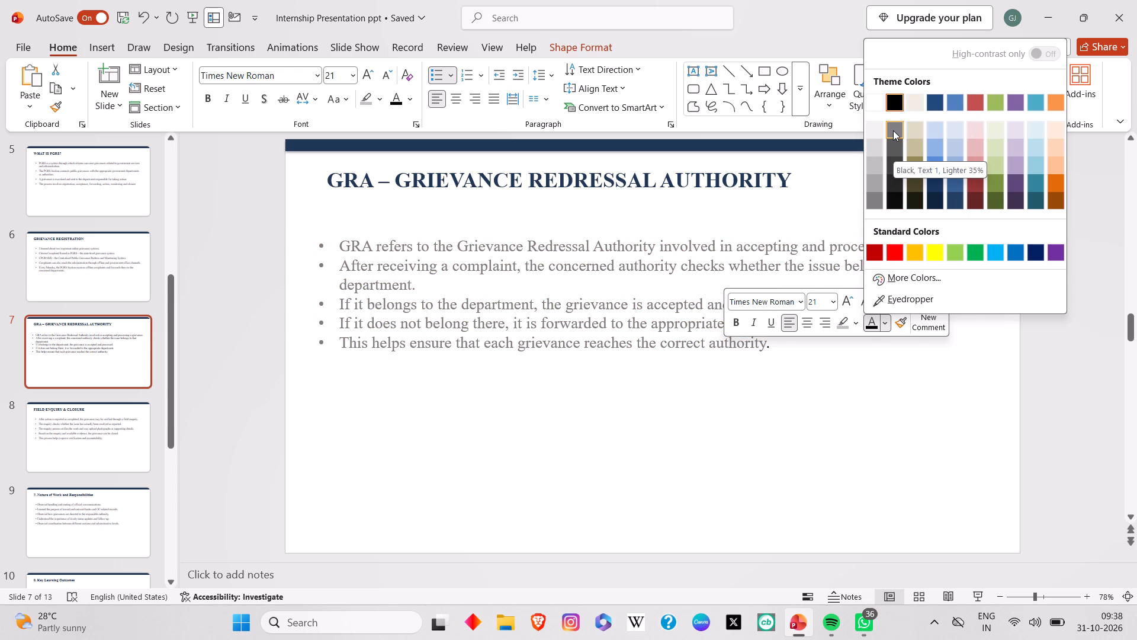
left_click(893, 129)
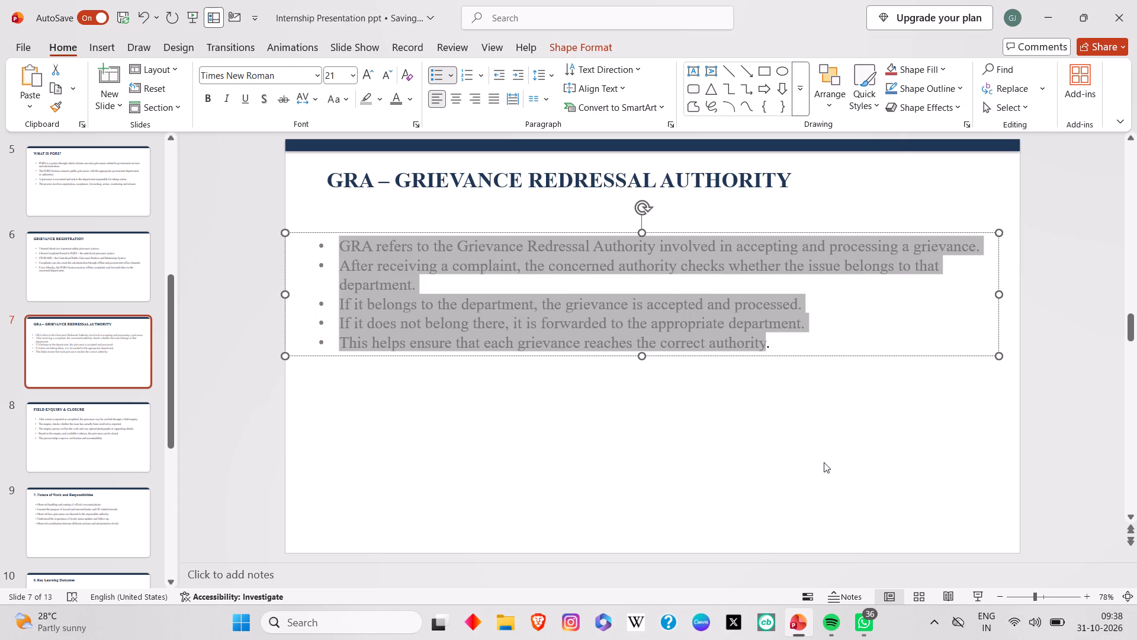
left_click(824, 462)
Review slides 1 to 9, comparing the body text colour and layout of slide 7 with the neighbouring slides.
left_click(94, 274)
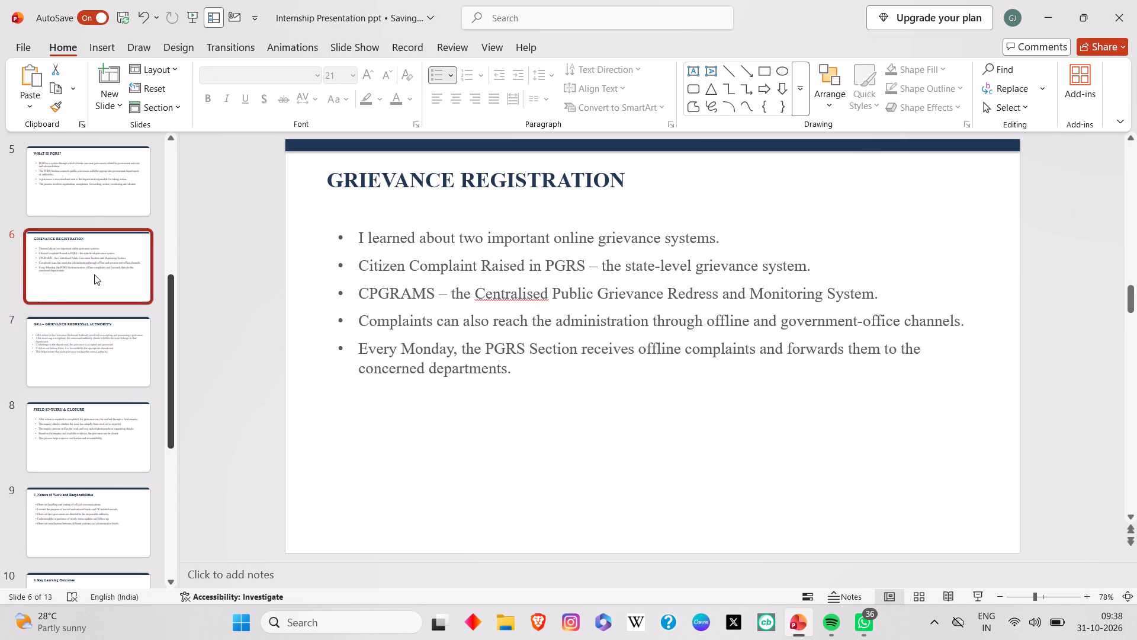
left_click(117, 351)
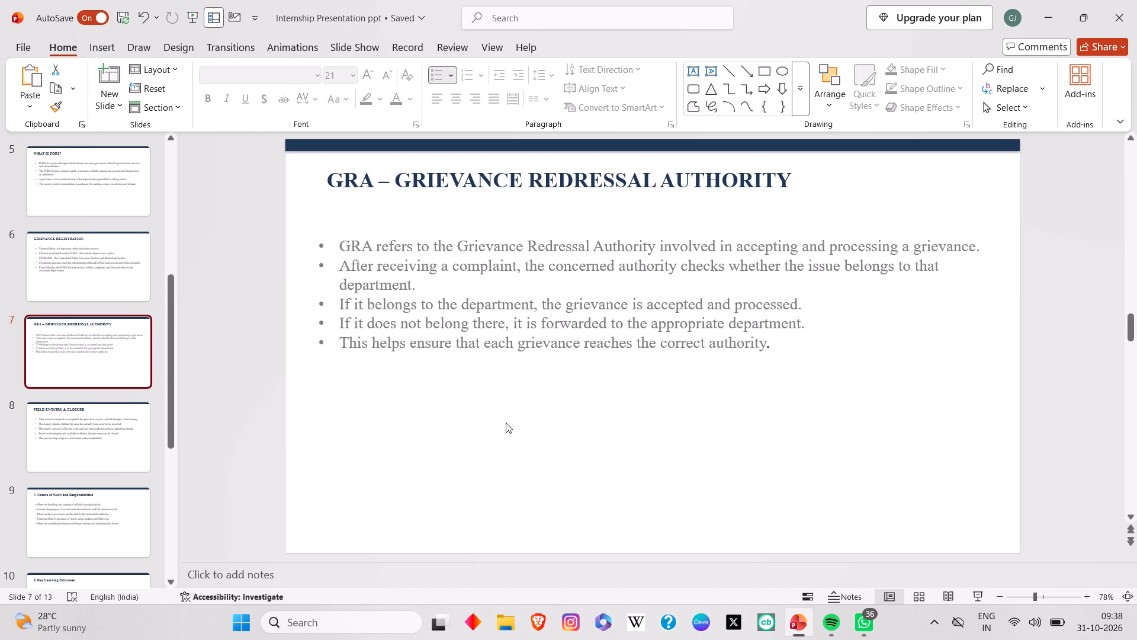
key("Up")
key("Up")
key("Up")
key("Up")
key("Up")
key("Up")
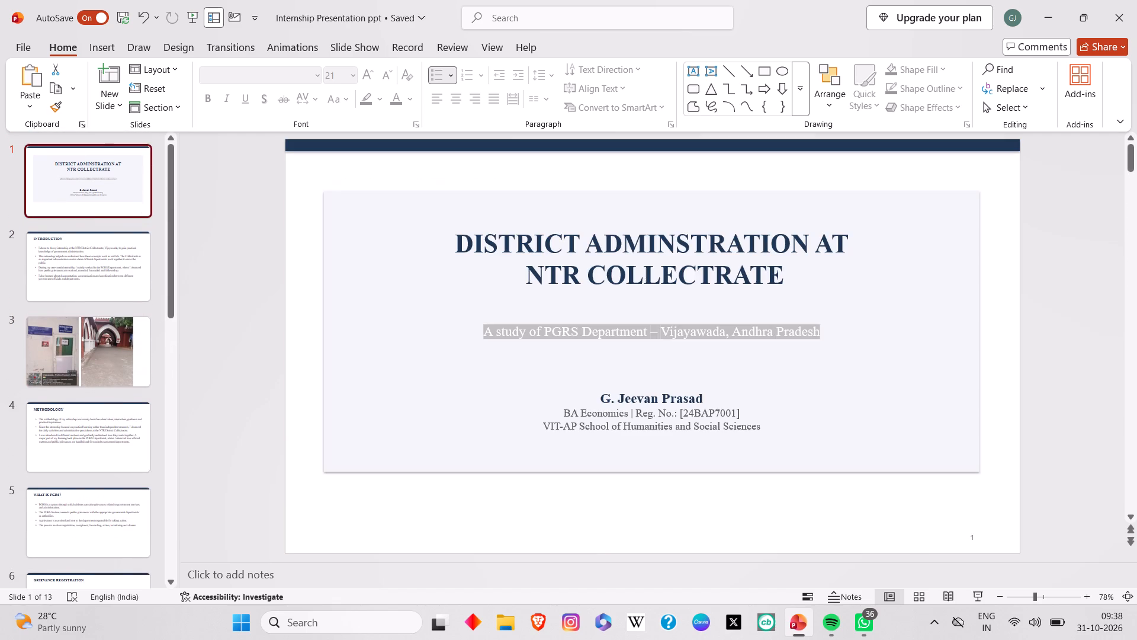
key("Down")
key("Down")
key("Down")
key("Down")
key("Down")
key("Down")
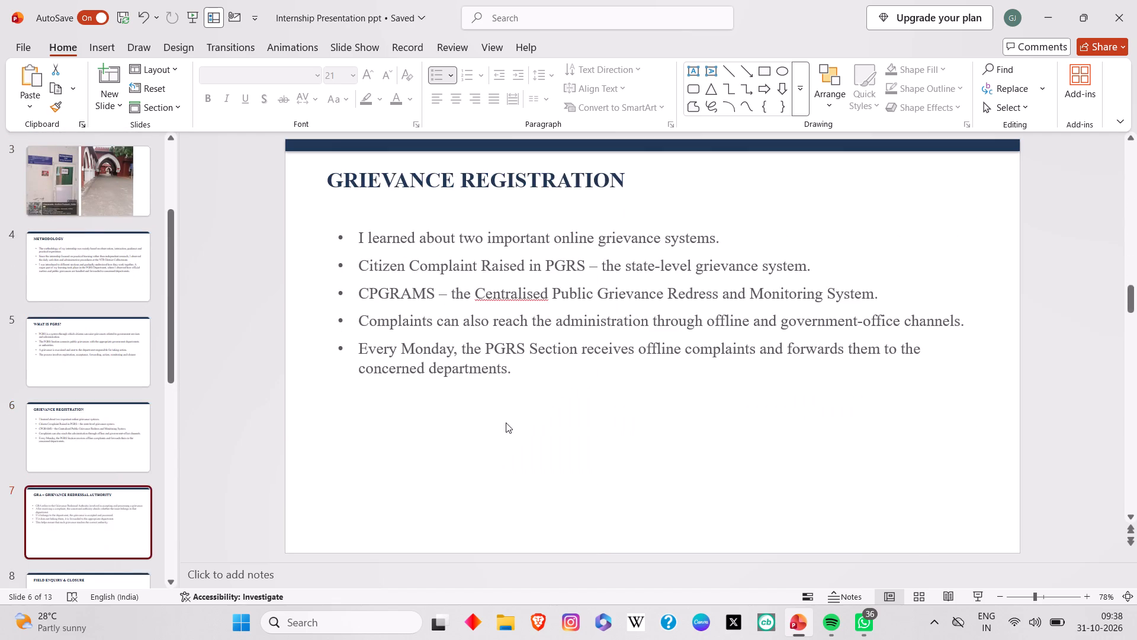
key("Down")
key("Down")
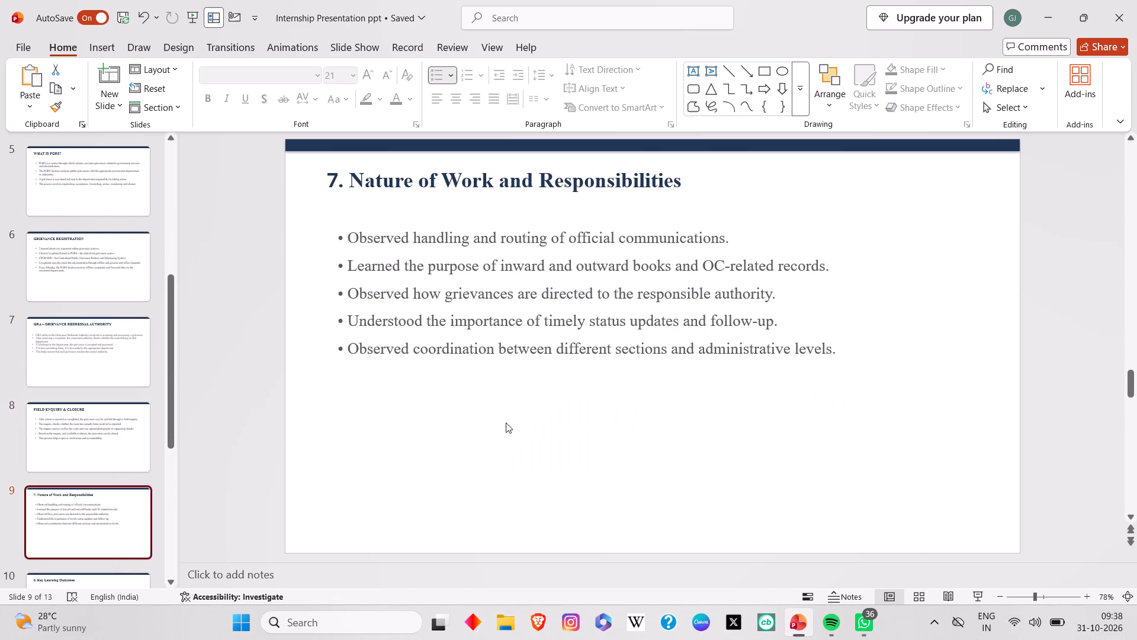
key("Up")
key("Up")
key("Down")
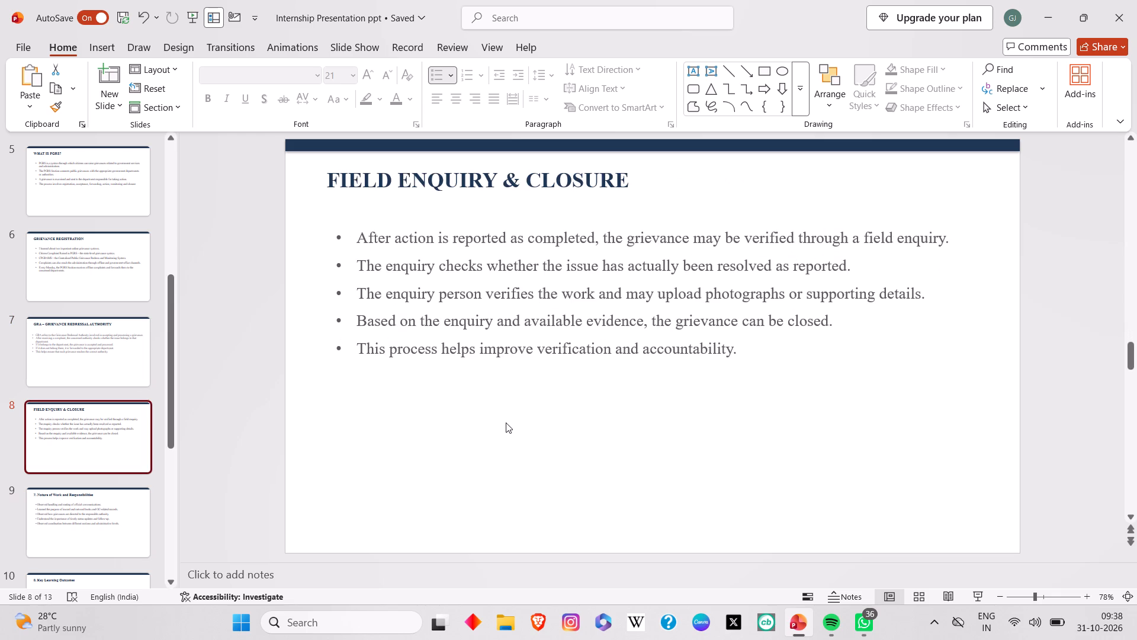
key("Up")
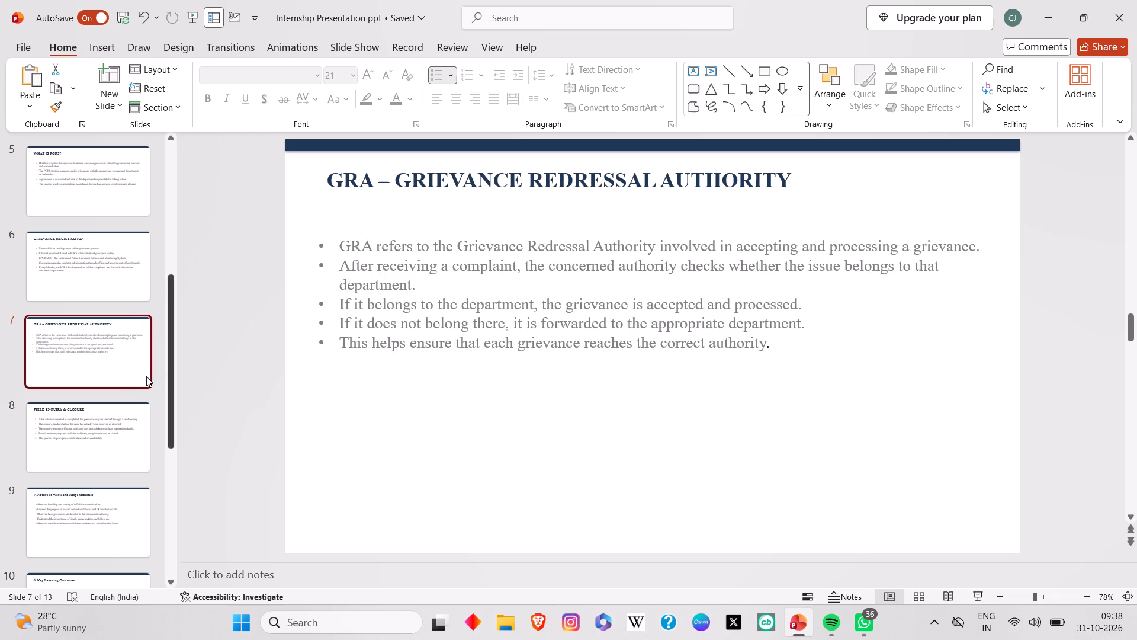
Narrow the field enquiry text box on slide 8 so its first and third bullets each wrap onto two lines.
left_click(107, 436)
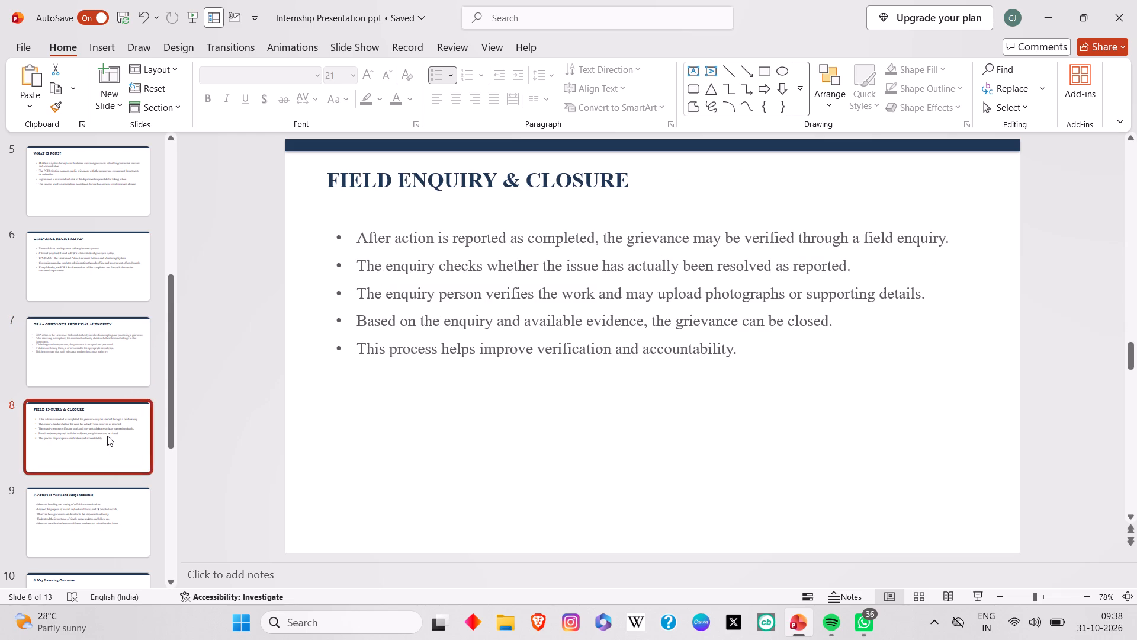
left_click(991, 258)
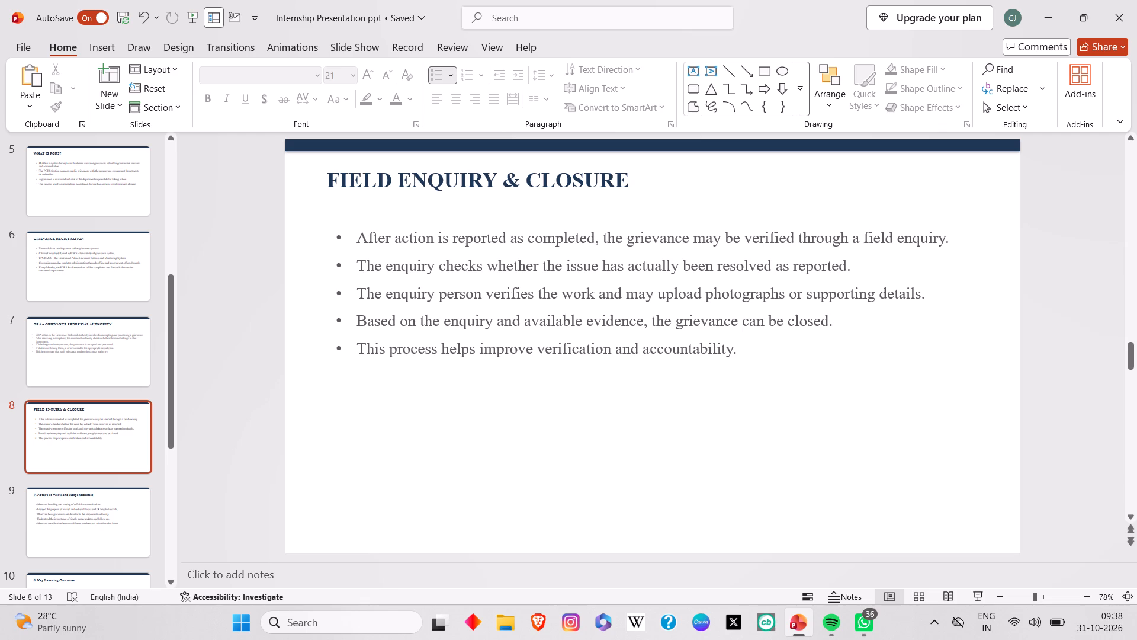
left_click(947, 264)
left_click_drag(975, 289, 966, 292)
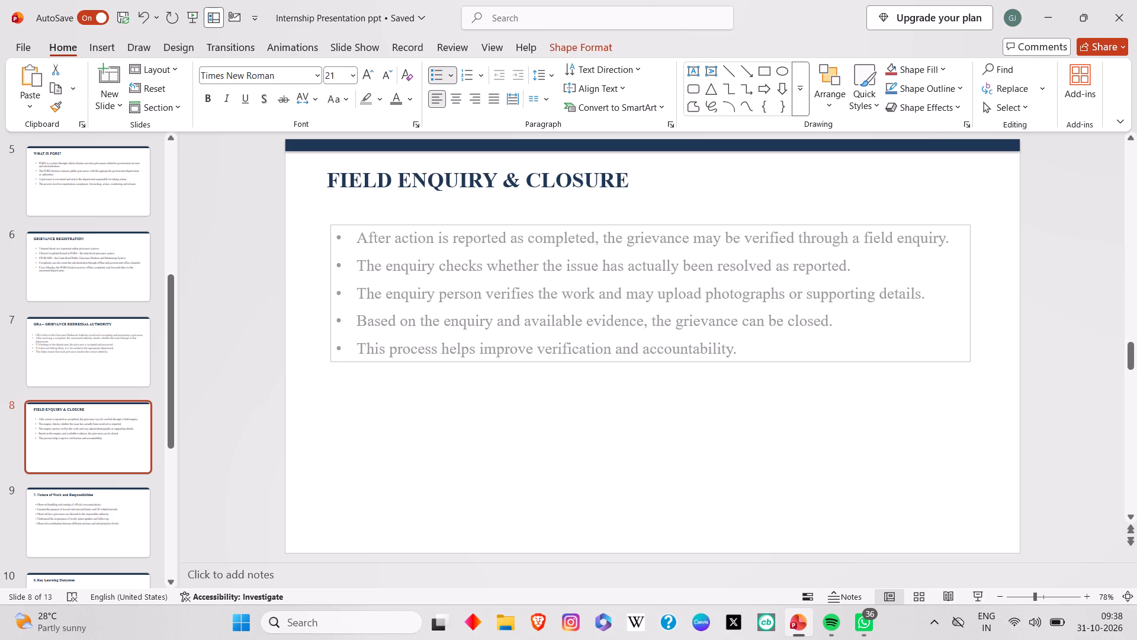
left_click_drag(966, 292, 947, 295)
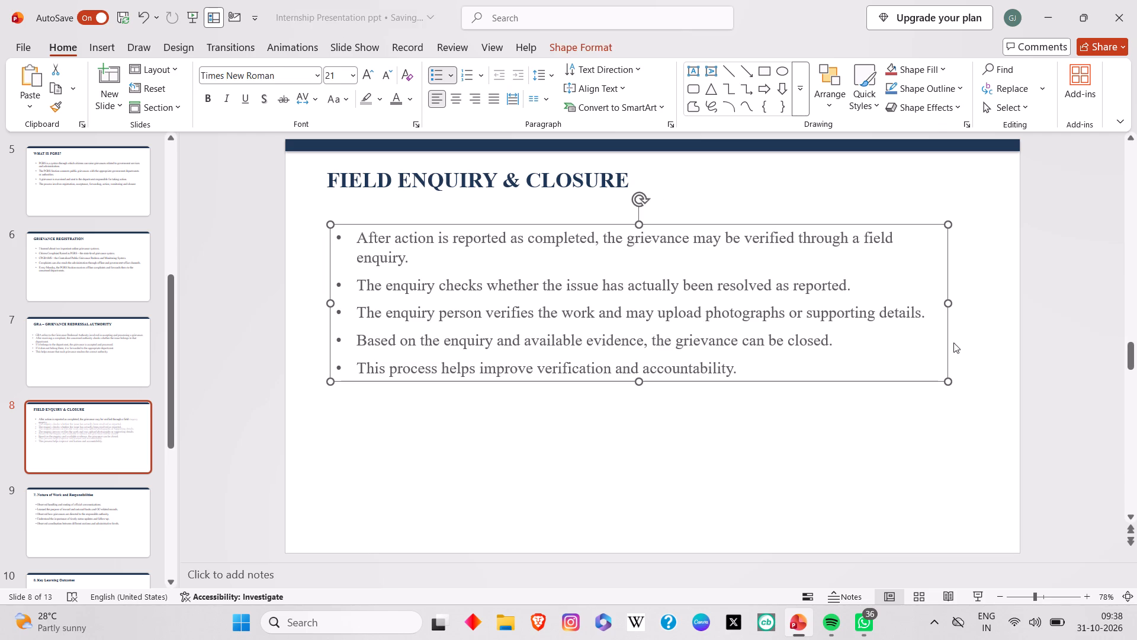
left_click(968, 422)
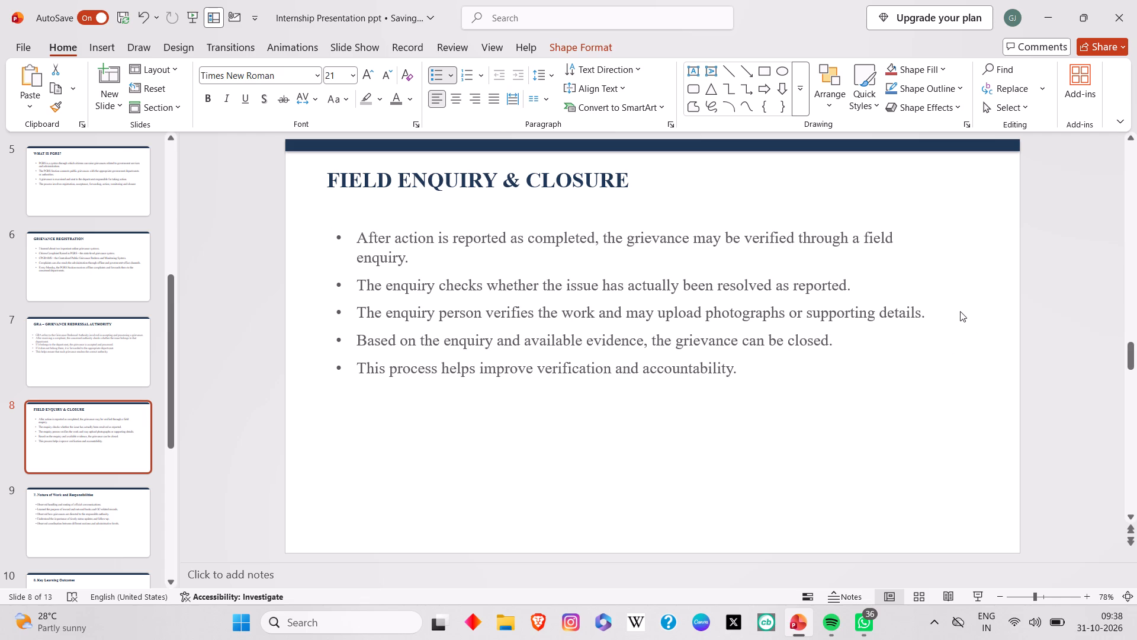
left_click(929, 302)
left_click_drag(943, 303, 912, 306)
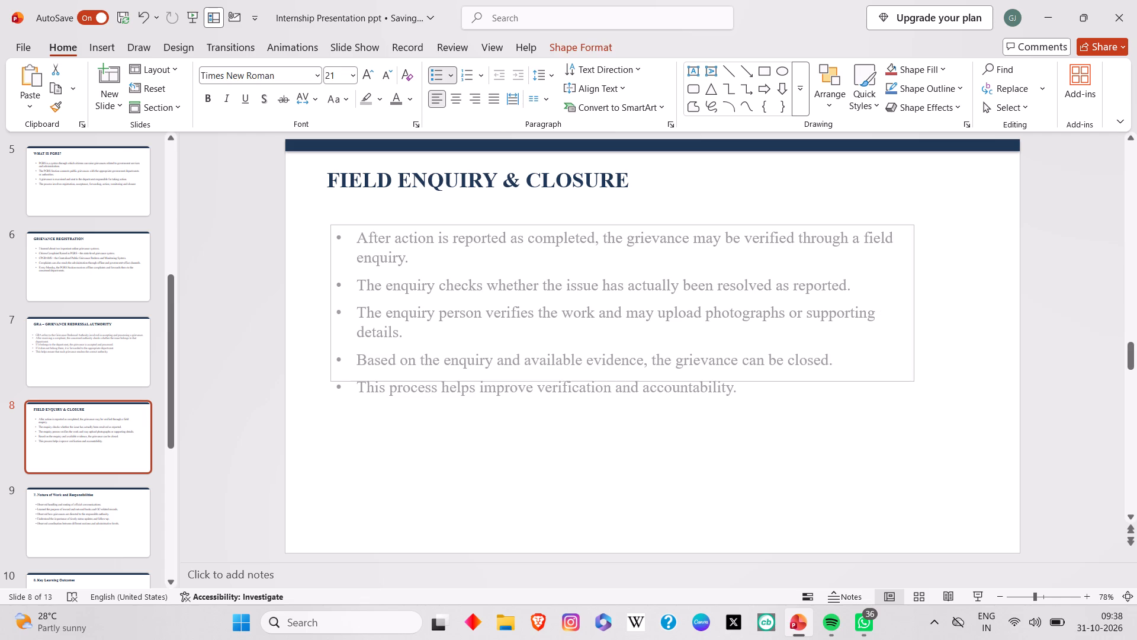
left_click_drag(912, 306, 895, 307)
left_click(1051, 306)
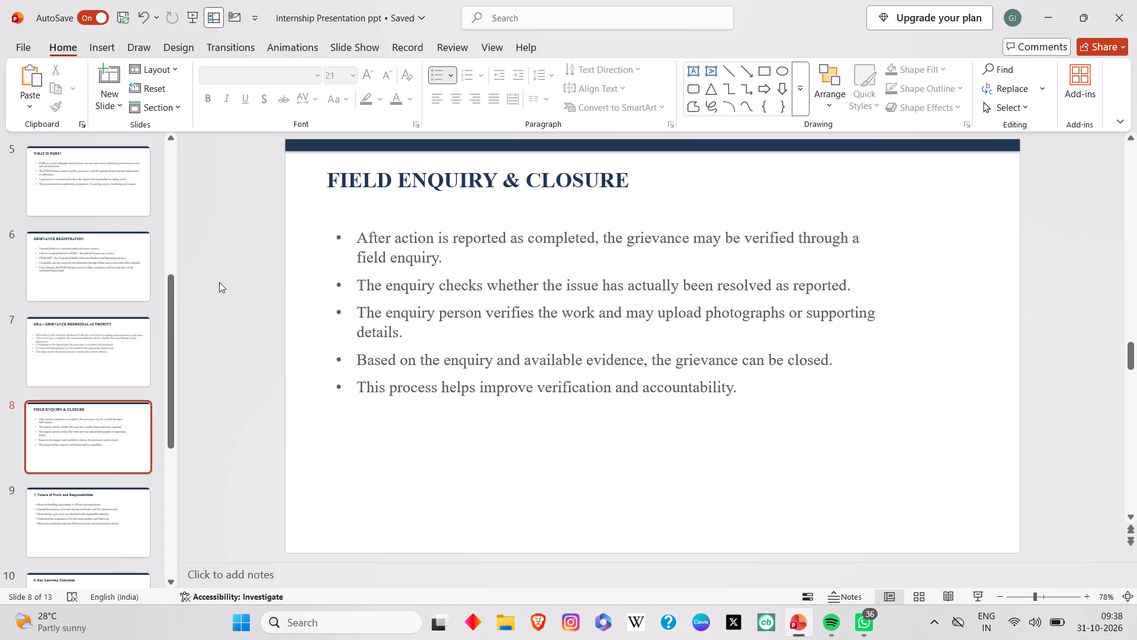
Narrow the GRA text box on slide 7 to roughly match slide 8's, wrapping the first bullet before "a grievance".
left_click(106, 348)
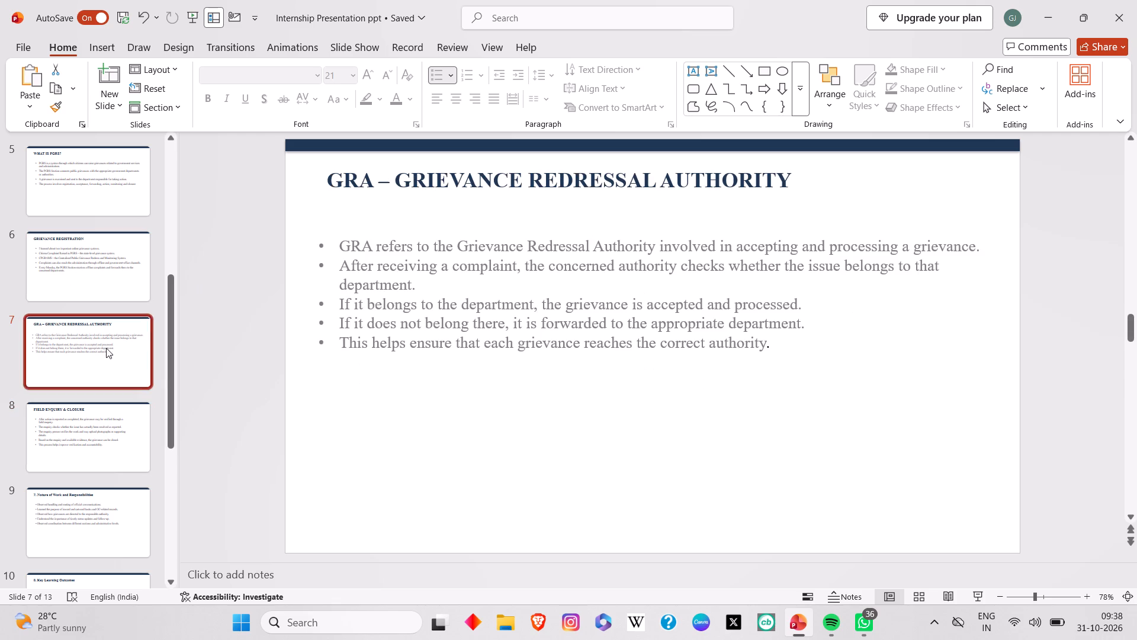
left_click(970, 264)
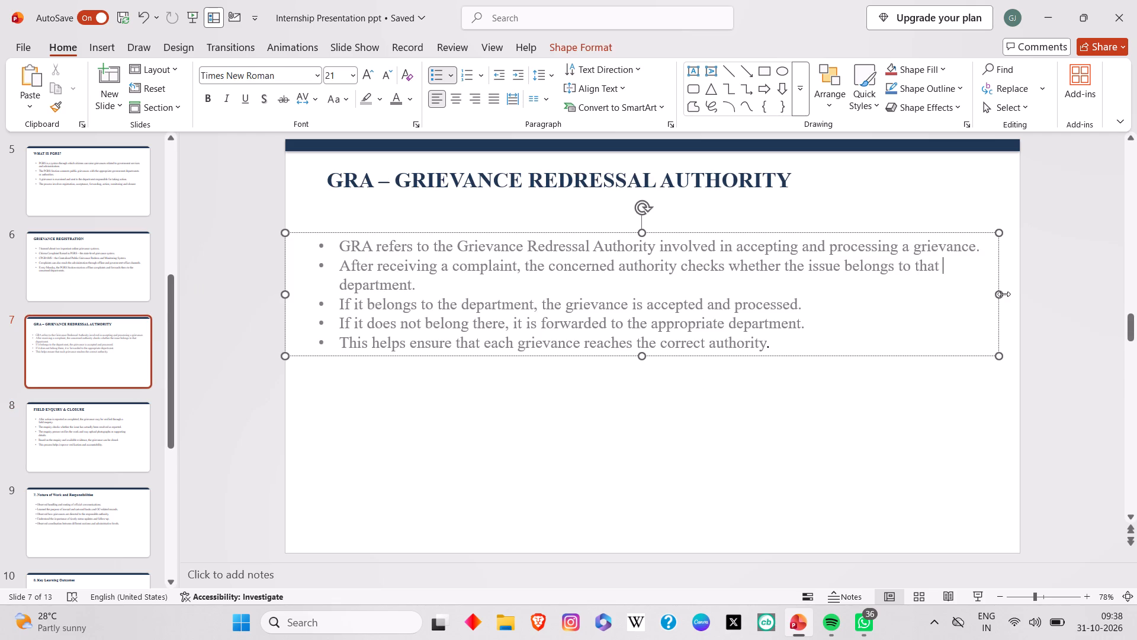
left_click_drag(1003, 295, 911, 296)
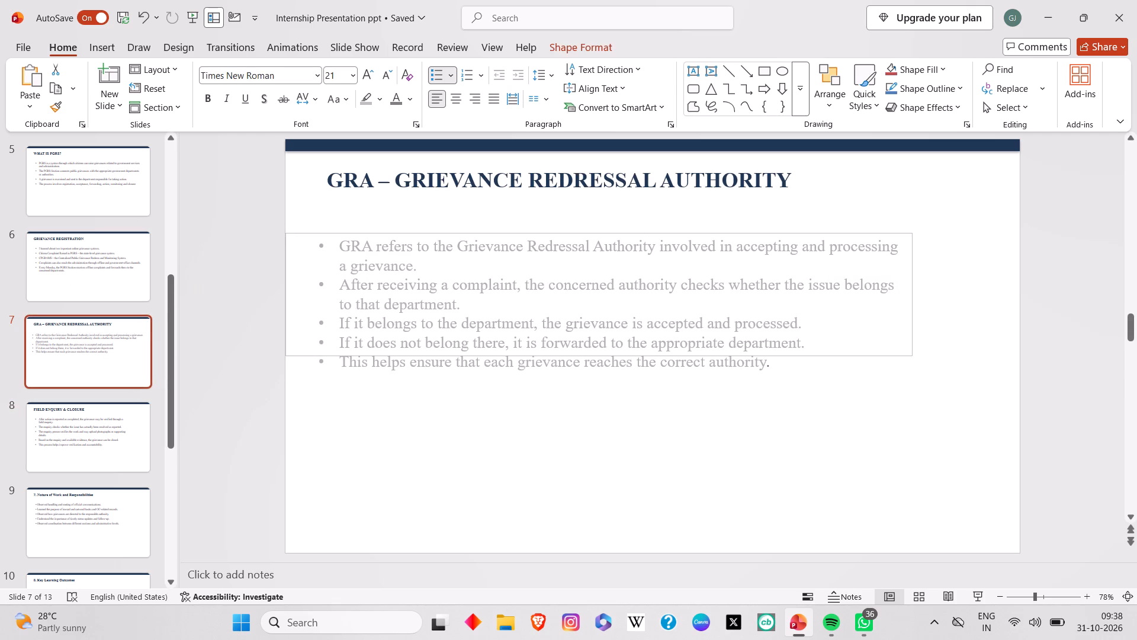
left_click_drag(911, 296, 911, 296)
left_click(850, 561)
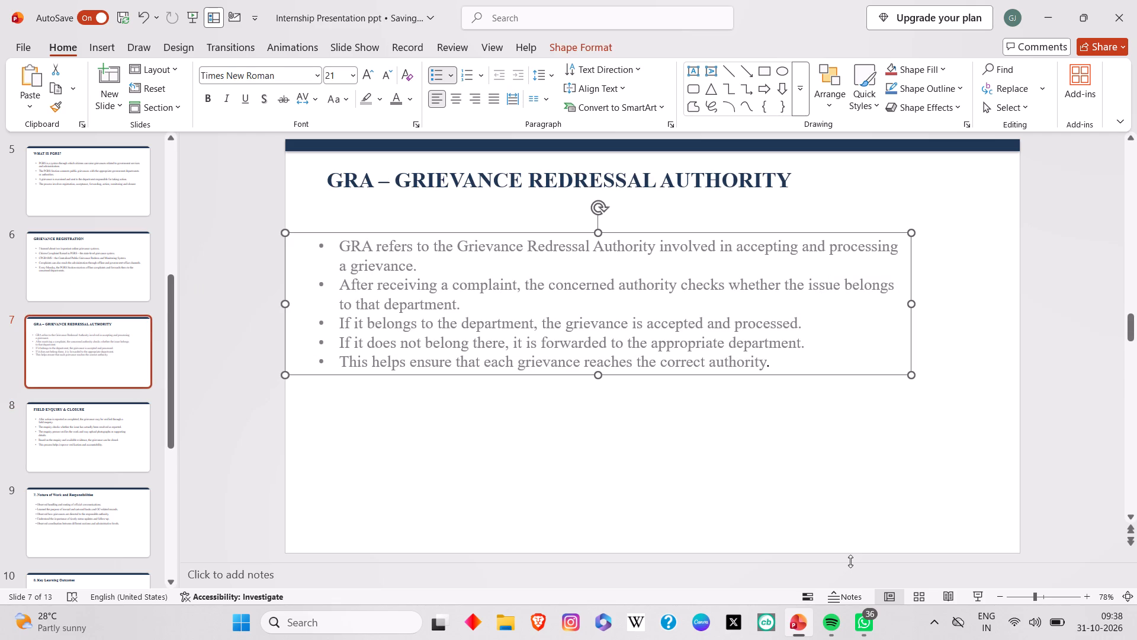
left_click(819, 538)
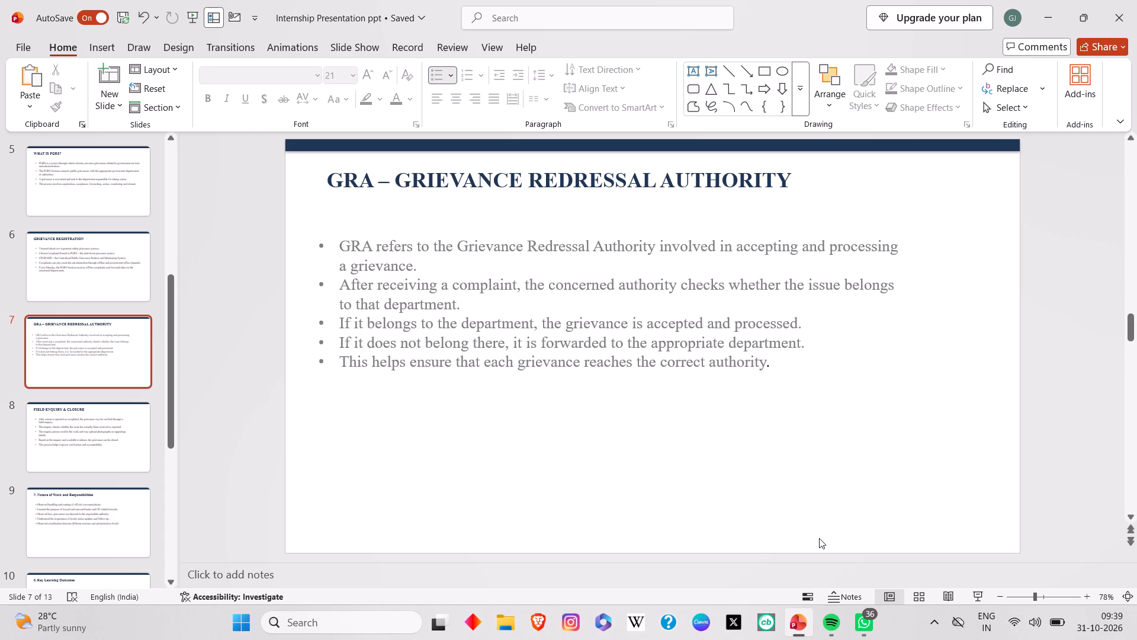
Replace slide 9's heading "7. Nature of Work and Responsibilities" with "TIMELINES & ACCOUNTABILITY".
left_click(60, 428)
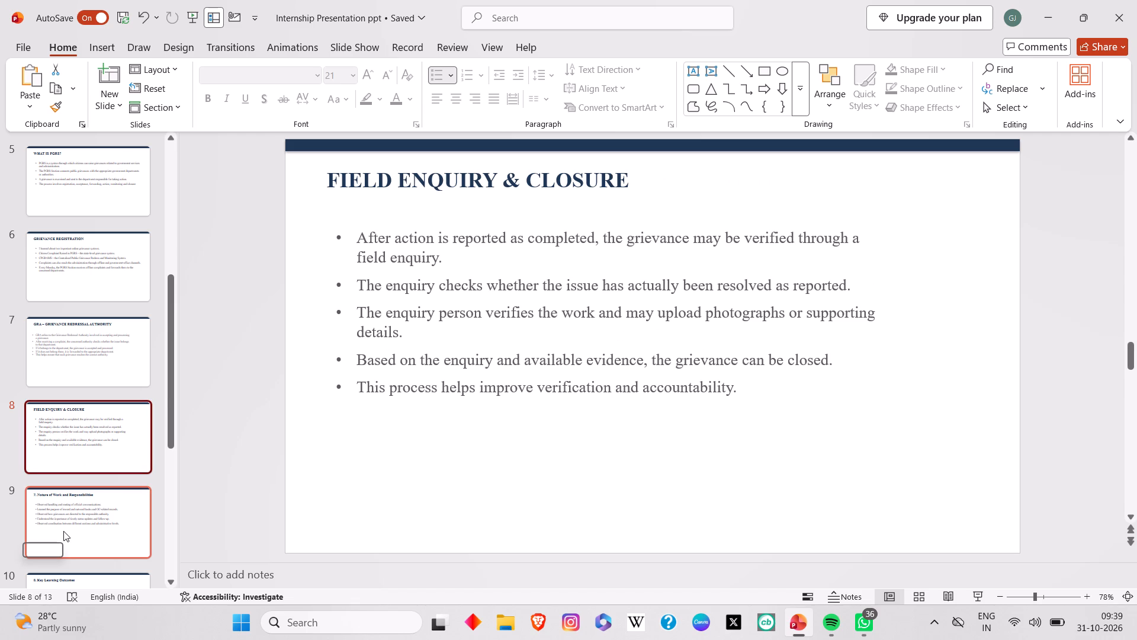
left_click(115, 521)
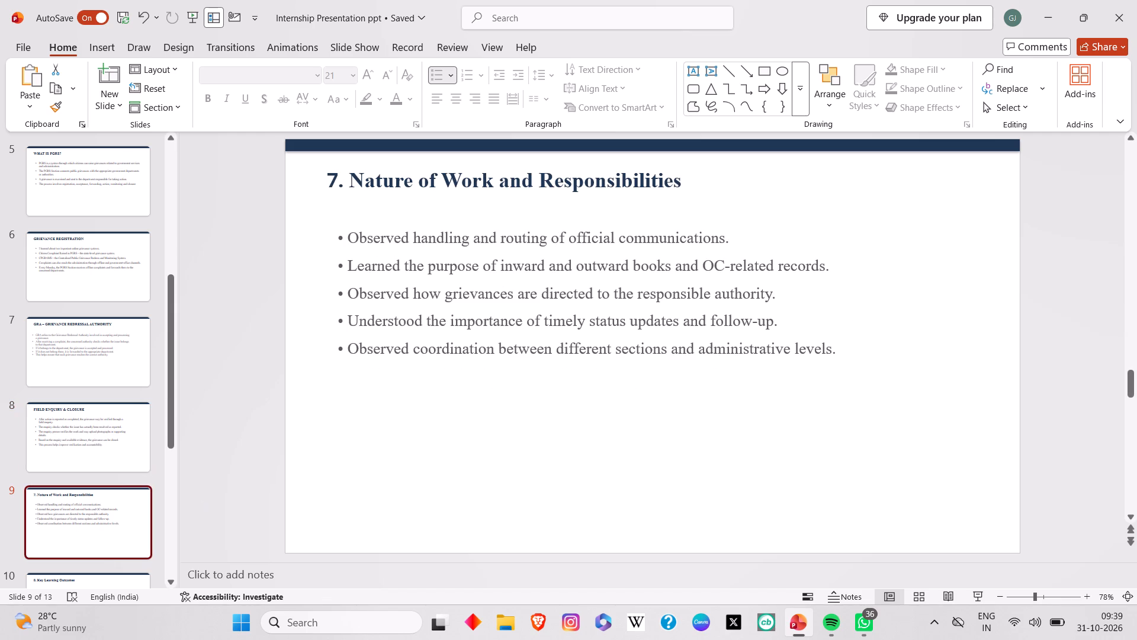
left_click(688, 187)
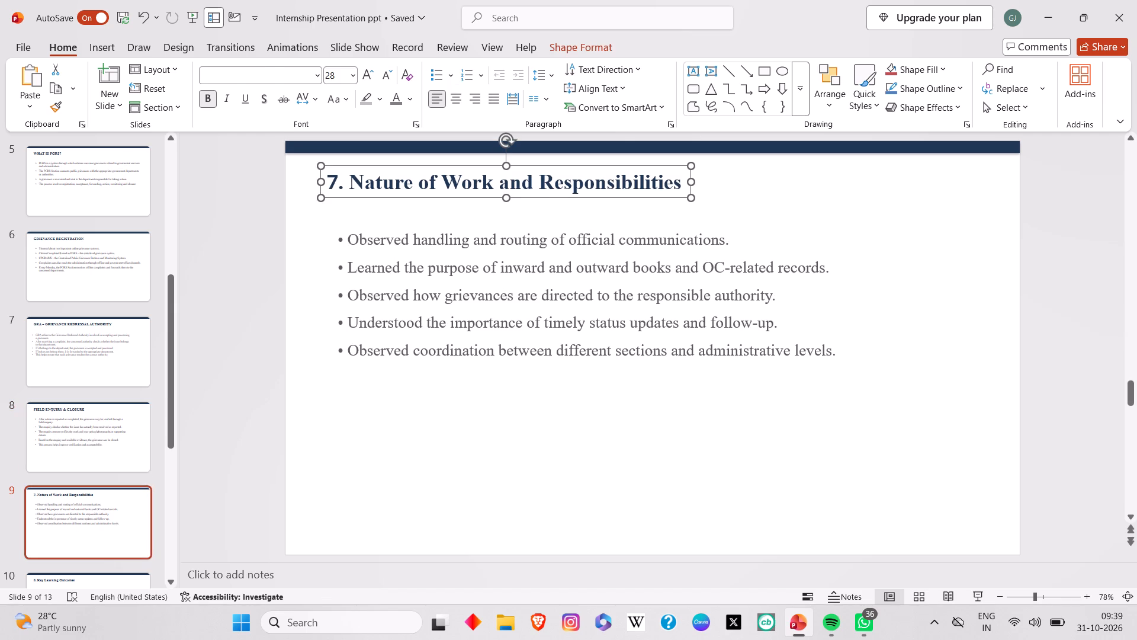
left_click(680, 183)
key("BackSpace")
key("BackSpace")
key("BackSpace")
key("BackSpace")
key("BackSpace")
key("BackSpace")
key("BackSpace")
key("BackSpace")
key("BackSpace")
key("BackSpace")
key("BackSpace")
key("BackSpace")
key("BackSpace")
key("BackSpace")
key("BackSpace")
key("BackSpace")
key("BackSpace")
key("BackSpace")
key("BackSpace")
key("BackSpace")
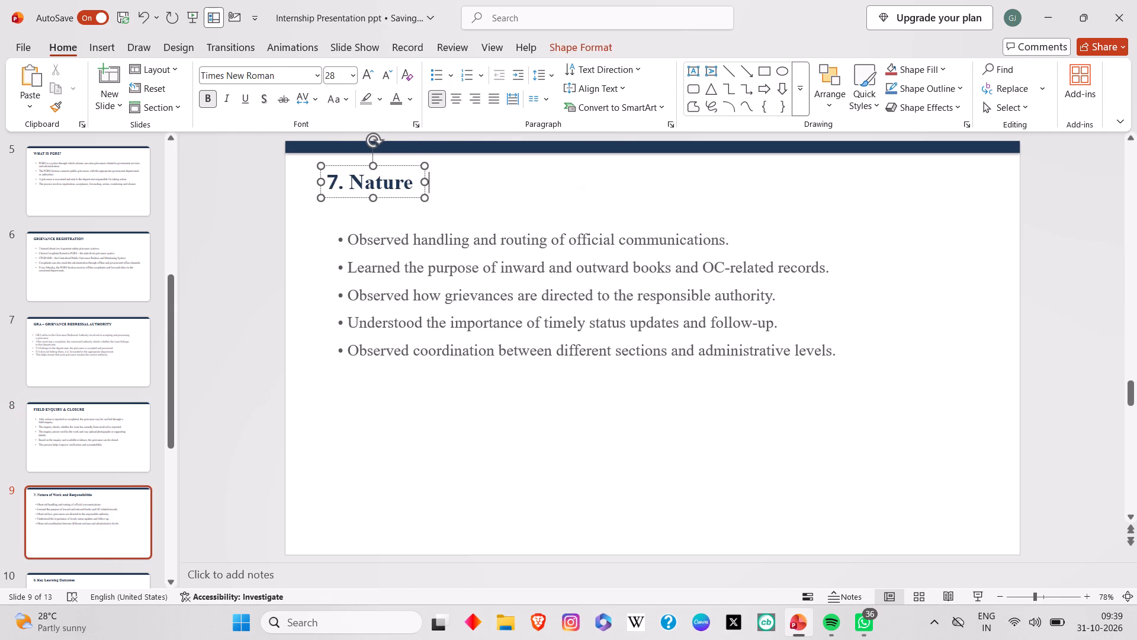
type("TI")
key("m")
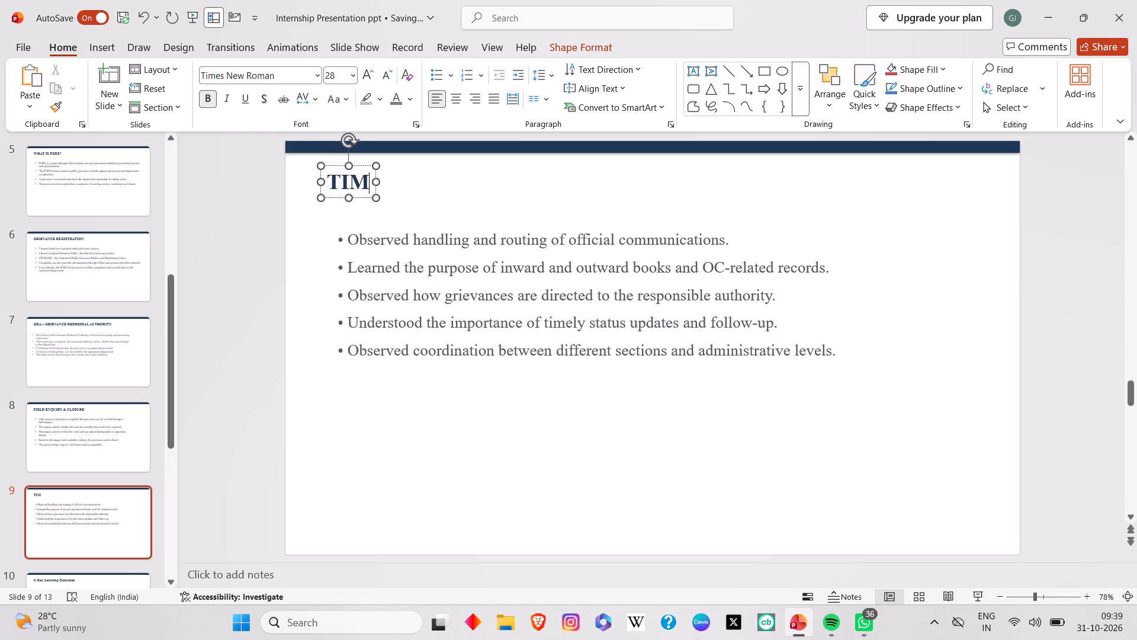
key("e")
type("LINES")
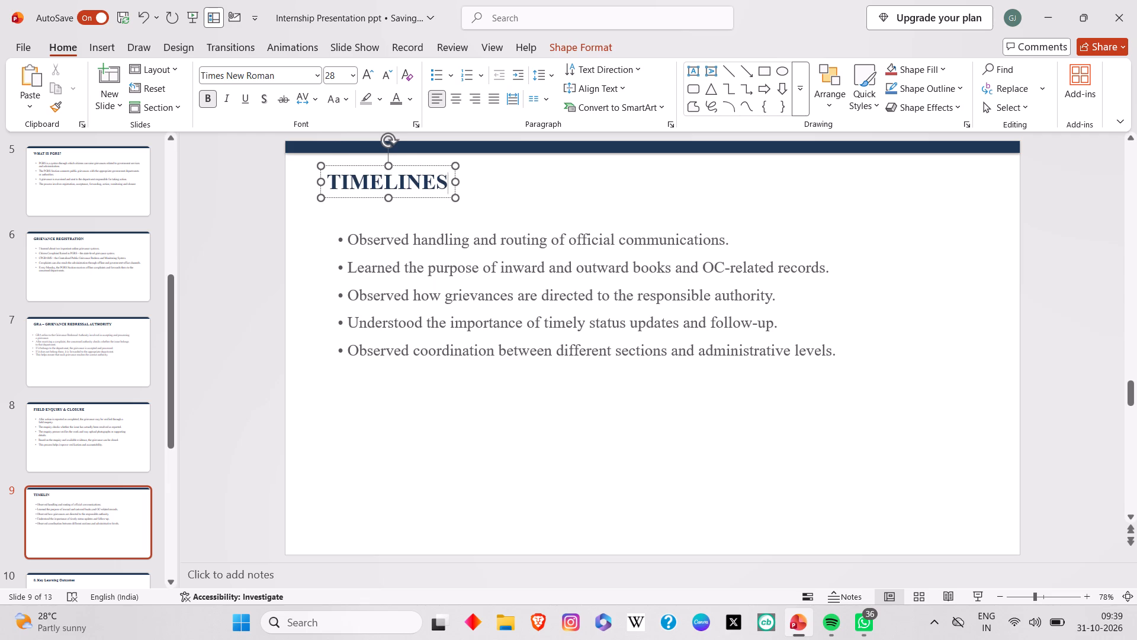
key("space")
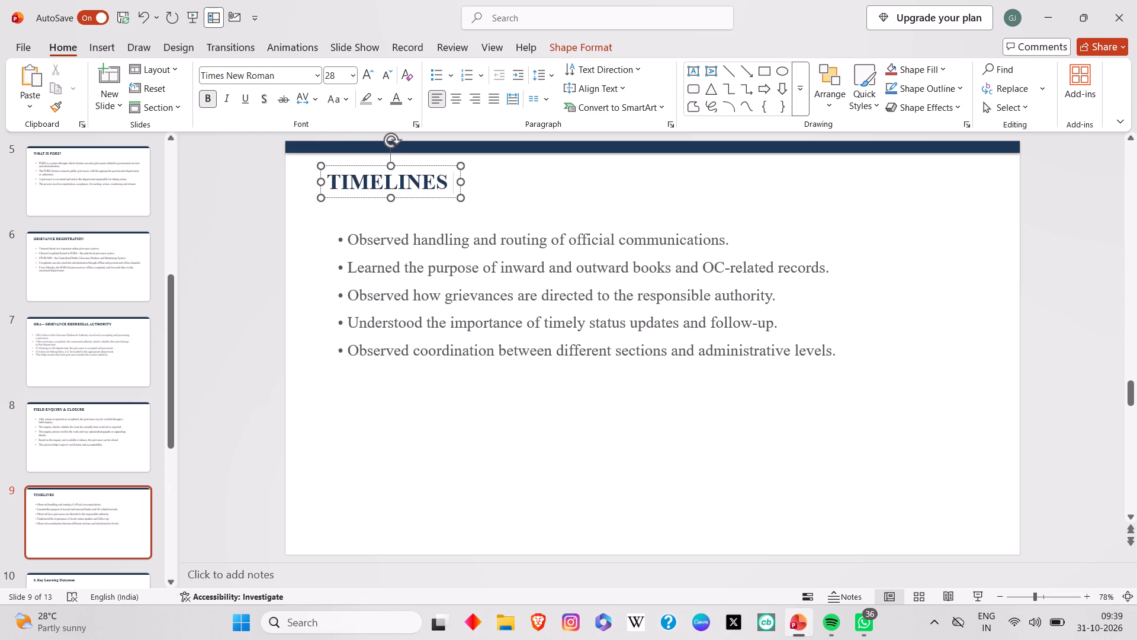
key("shift+ampersand")
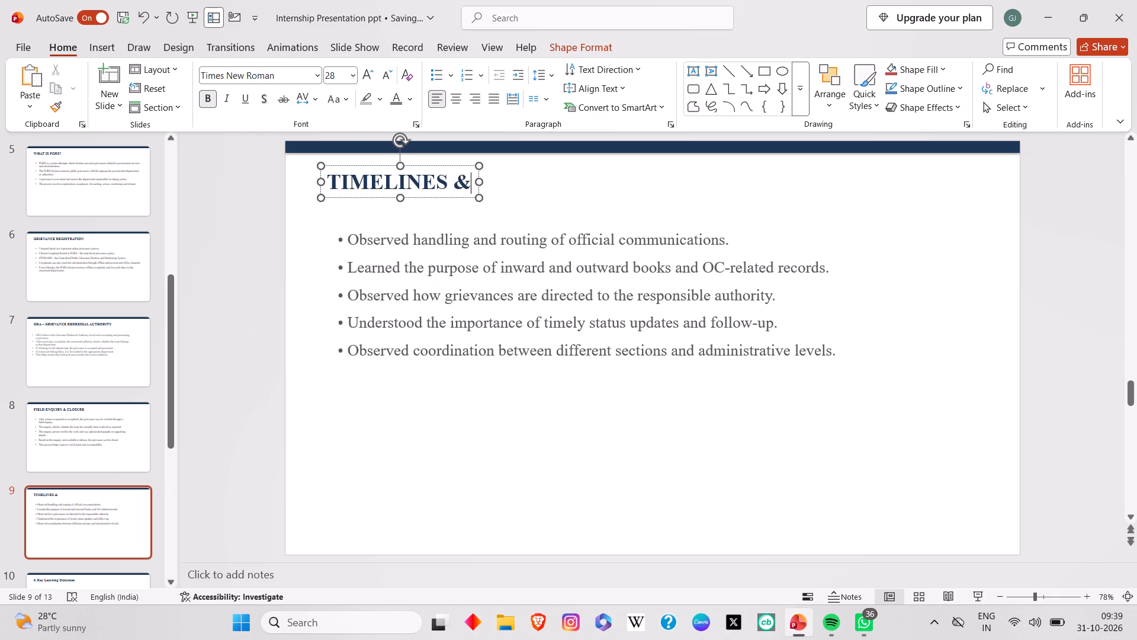
key("space")
key("a")
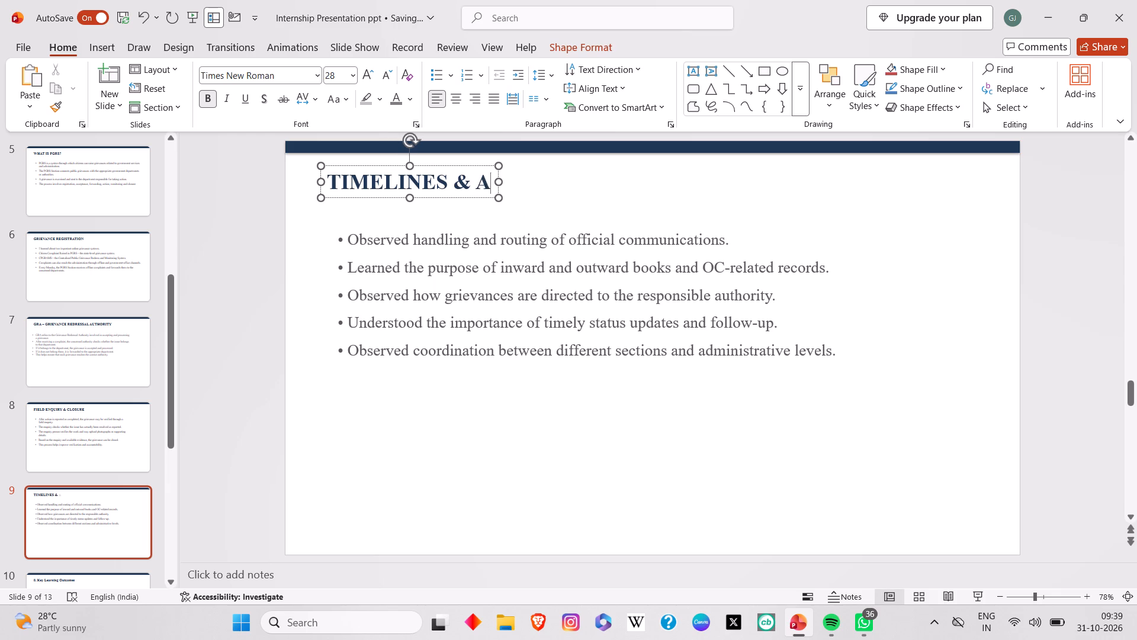
type("CC")
type("OU")
type("NTABILITY")
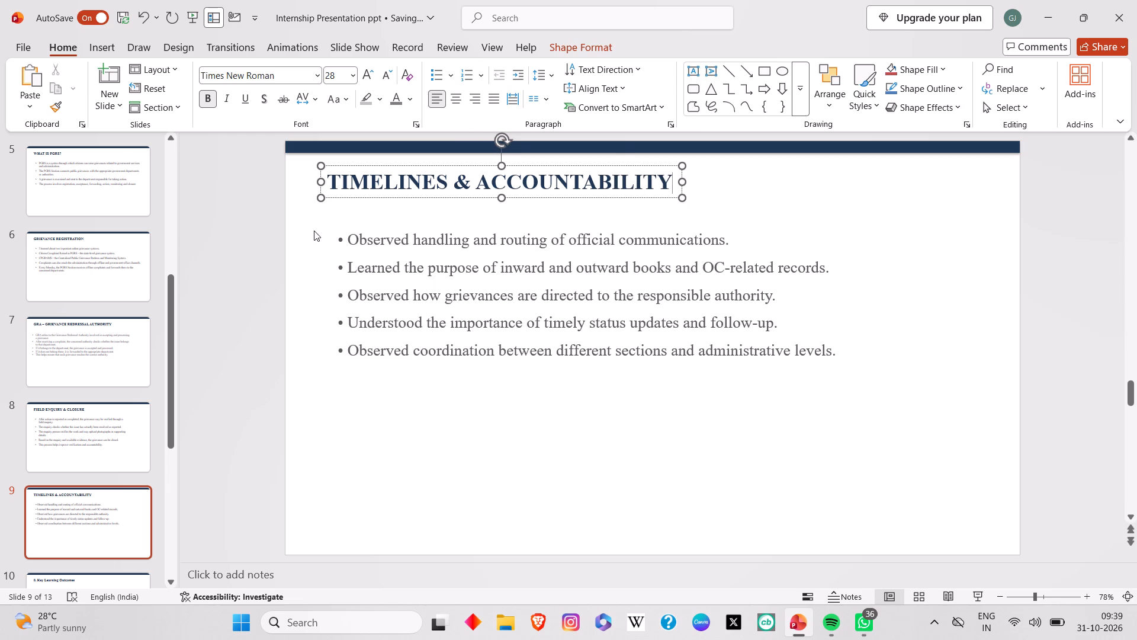
Delete all five old body bullets under the heading on slide 9.
left_click_drag(338, 238, 747, 351)
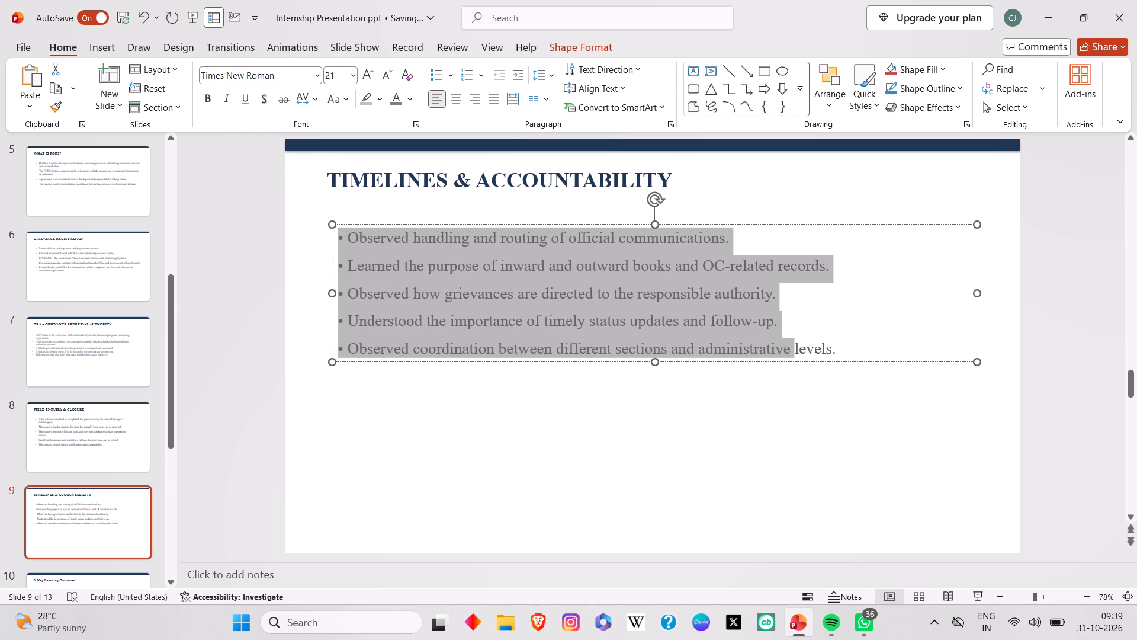
left_click_drag(747, 351, 889, 348)
key("BackSpace")
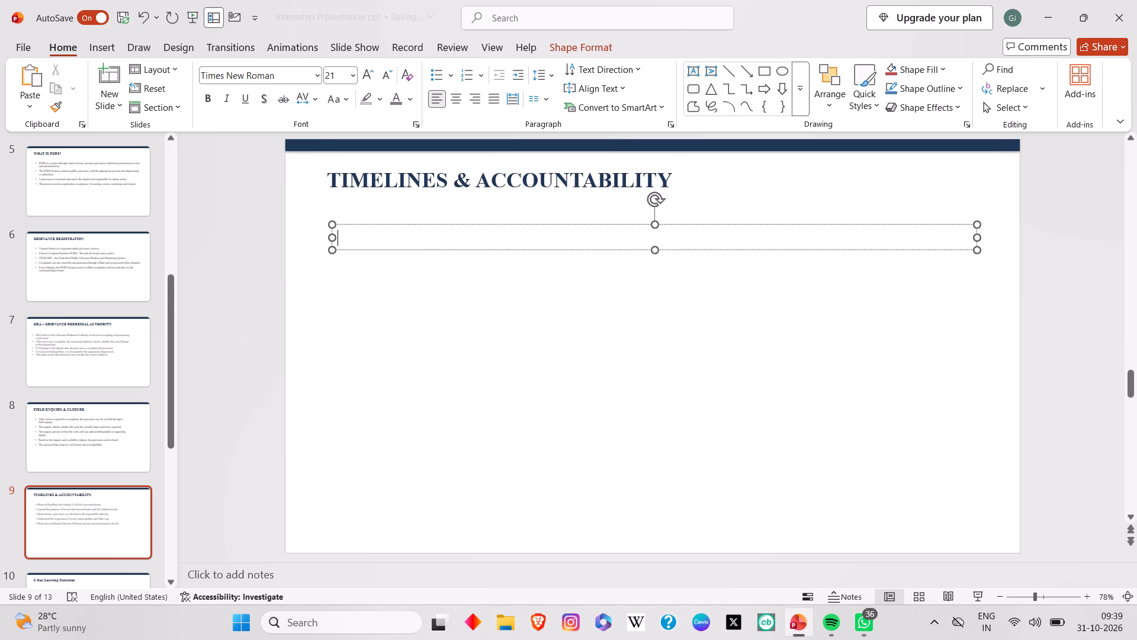
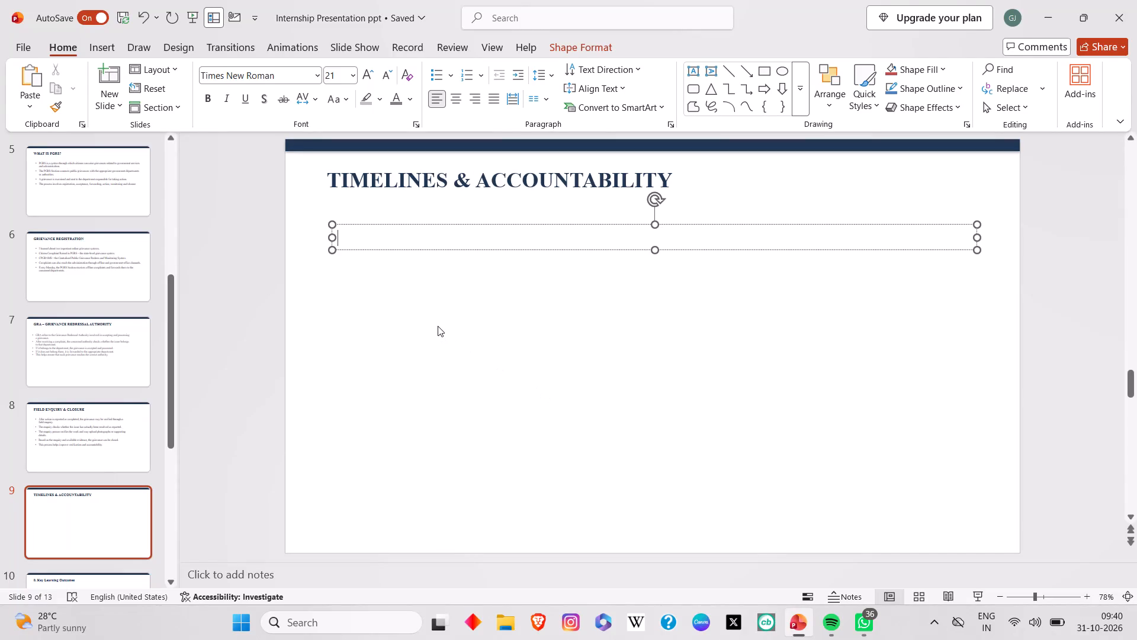
Paste the four paragraphs on PGRS disposal deadlines, lapsing cases, alerts and delayed grievances into slide 9's empty body text box.
key("ctrl+v")
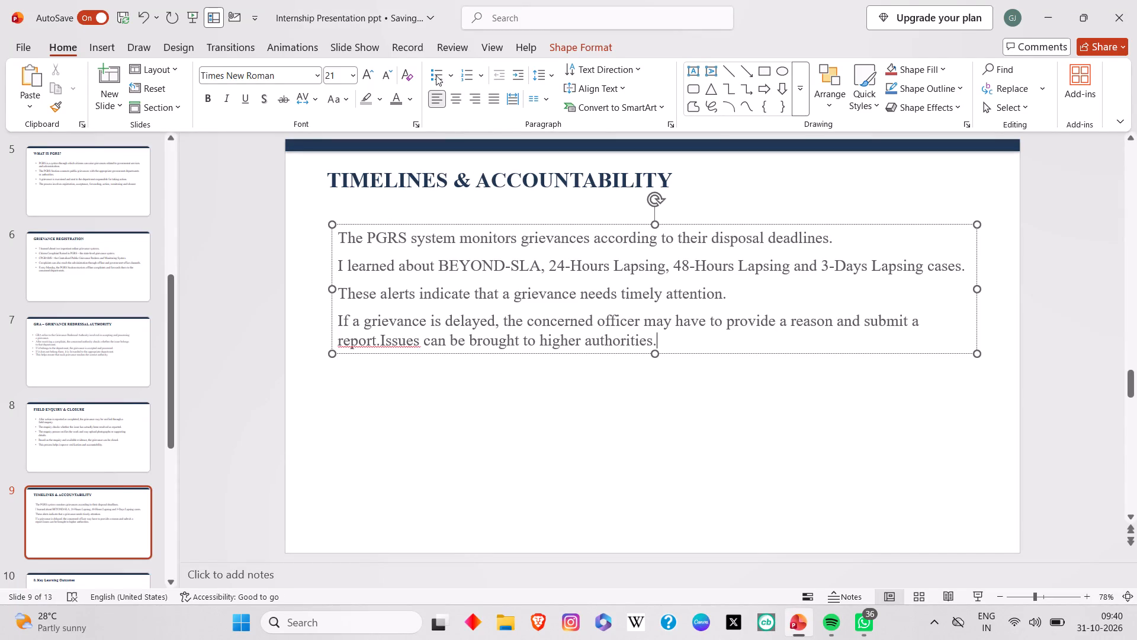
Apply round bullets to all four pasted paragraphs under the TIMELINES & ACCOUNTABILITY heading on slide 9.
left_click(434, 73)
left_click(337, 293)
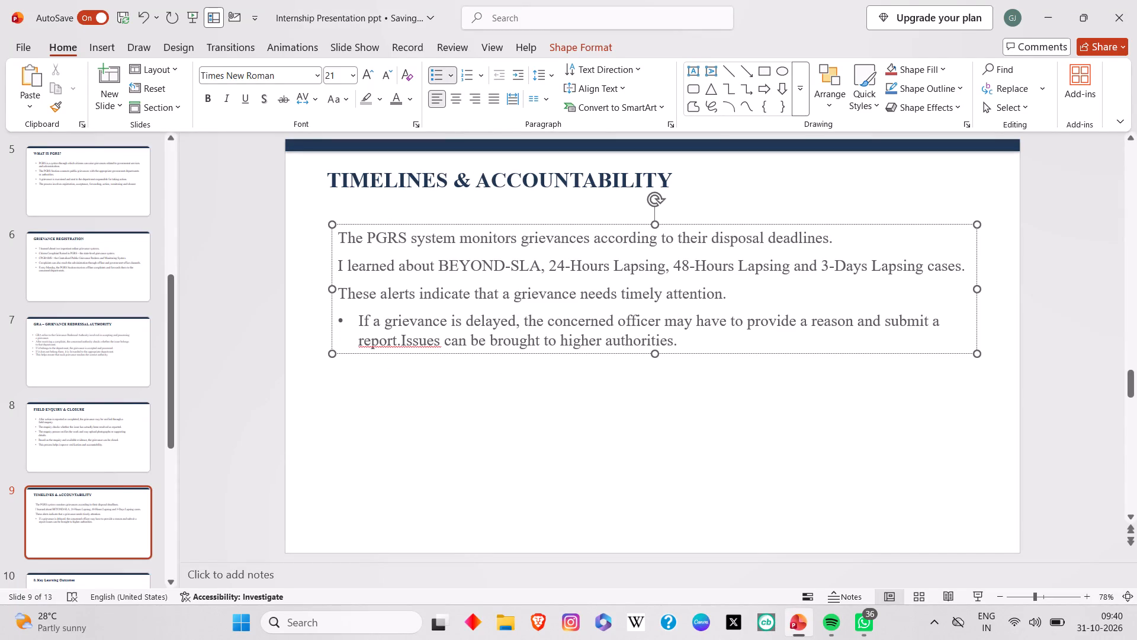
left_click_drag(338, 293, 444, 68)
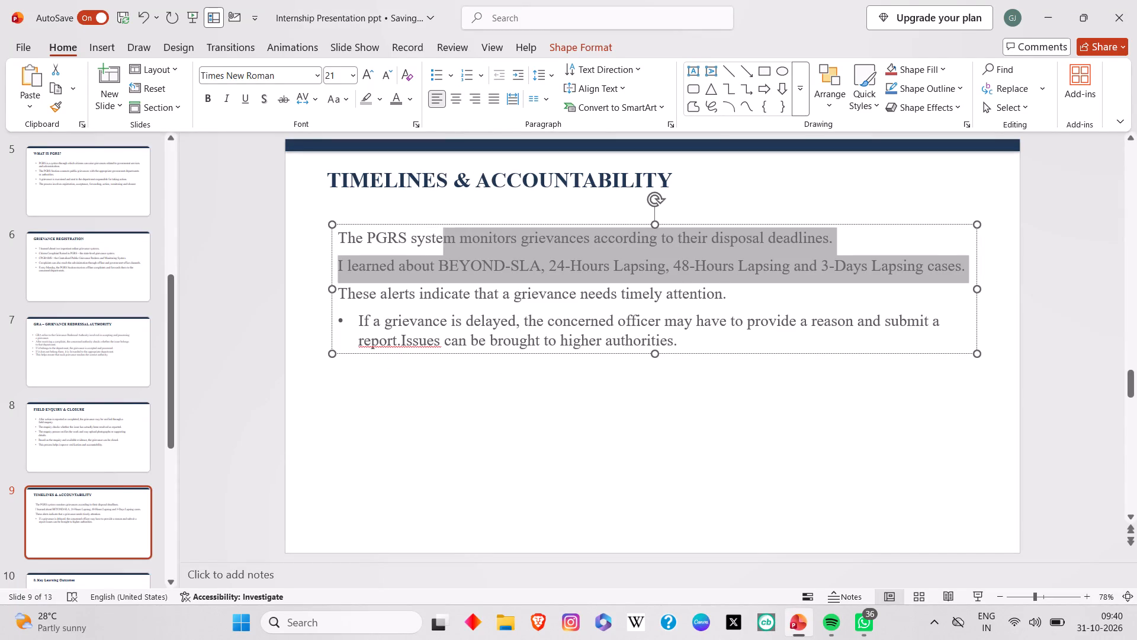
left_click_drag(444, 68, 435, 372)
left_click(435, 372)
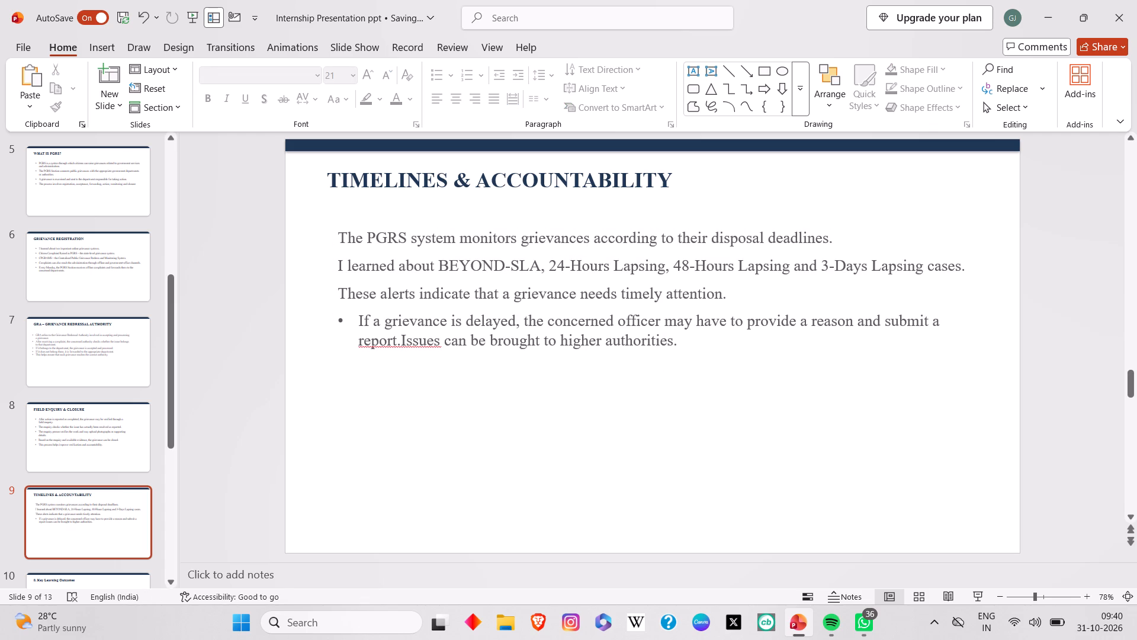
left_click(340, 291)
left_click(437, 68)
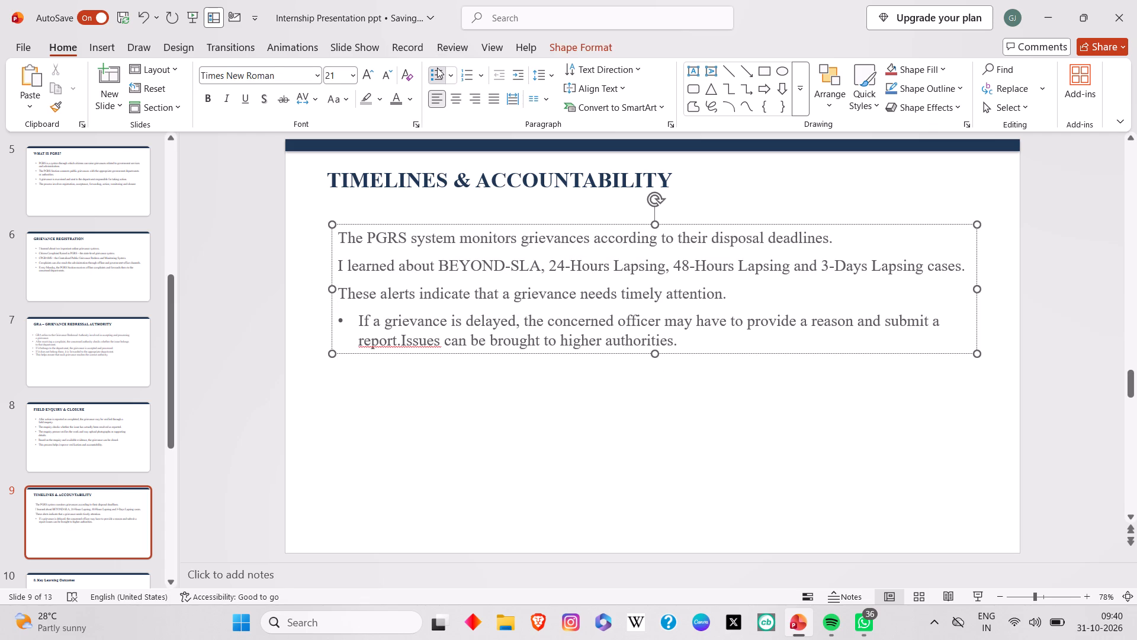
left_click_drag(340, 235, 435, 75)
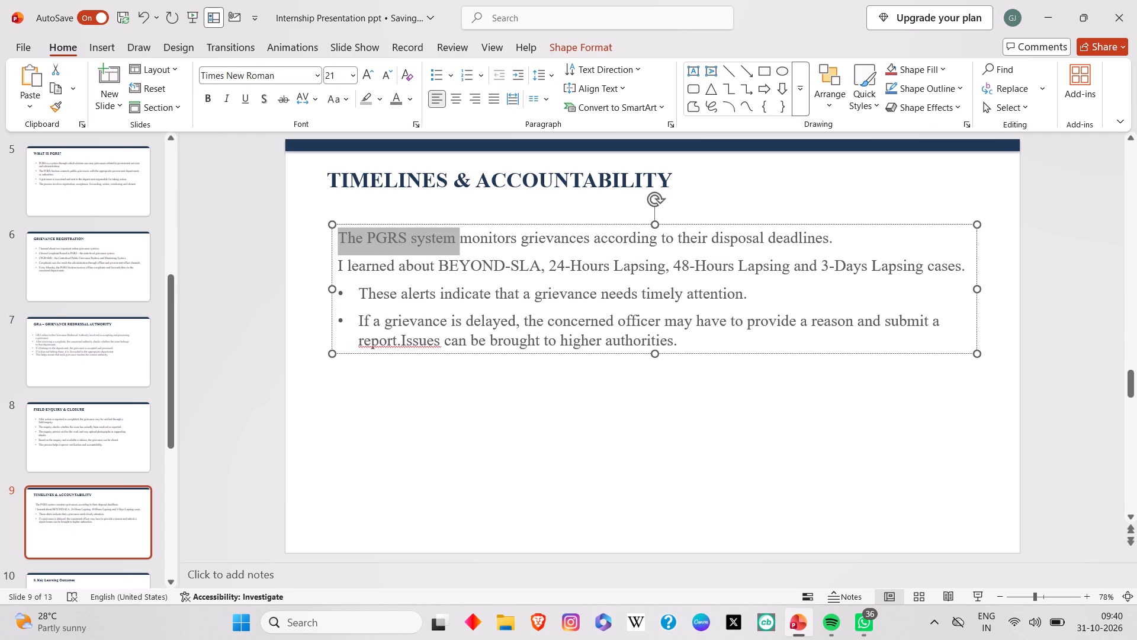
left_click_drag(435, 75, 434, 75)
left_click(434, 75)
left_click(460, 475)
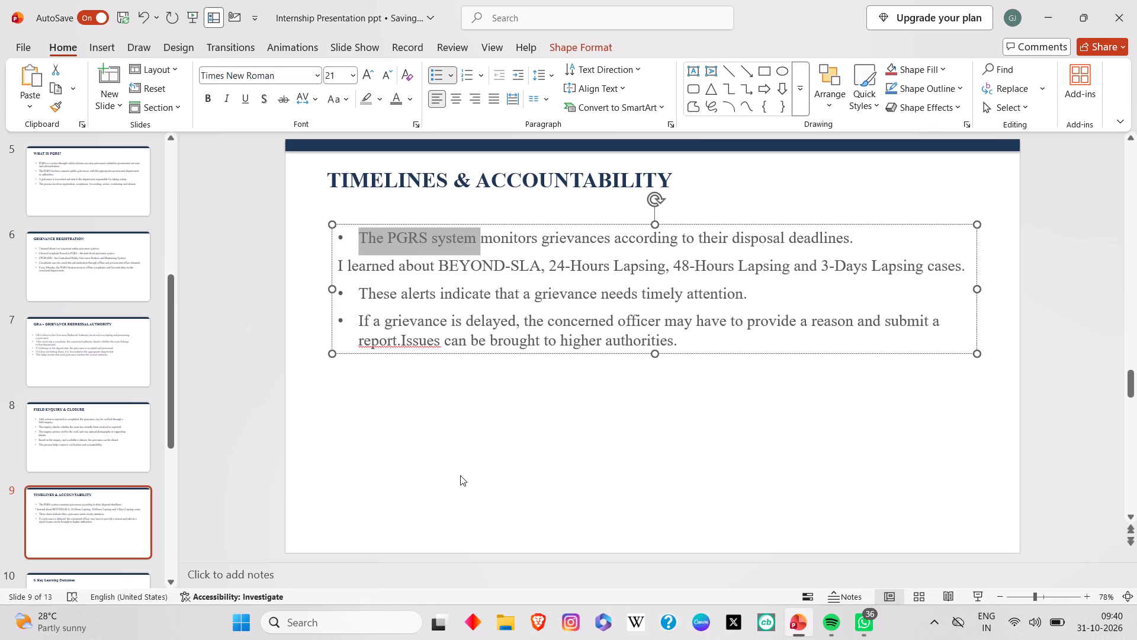
left_click(336, 267)
left_click(339, 268)
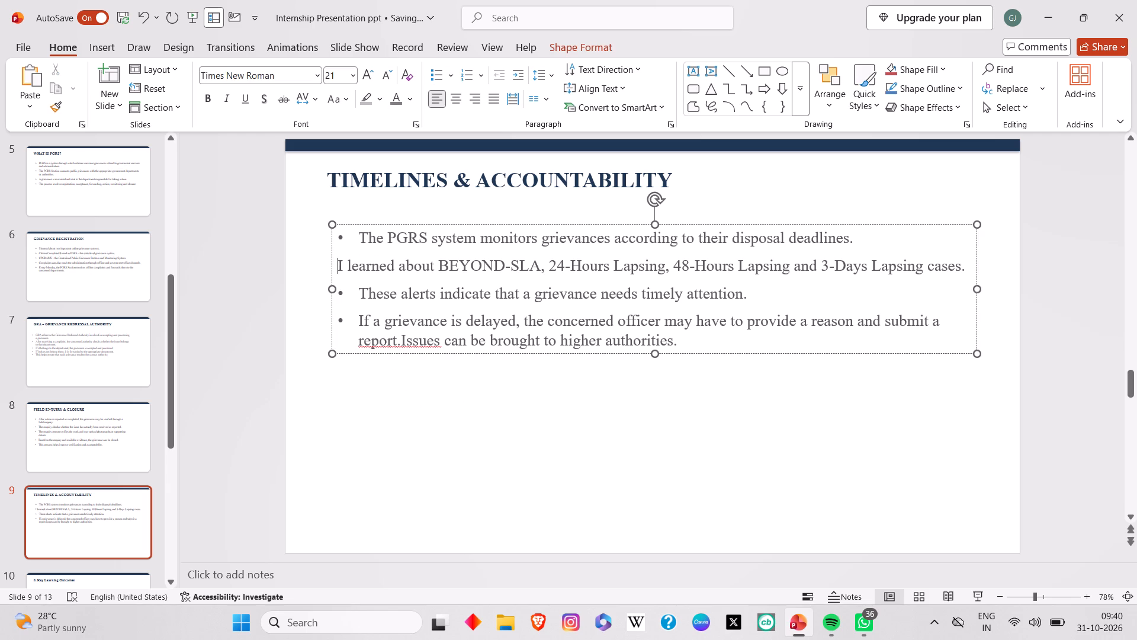
left_click(435, 73)
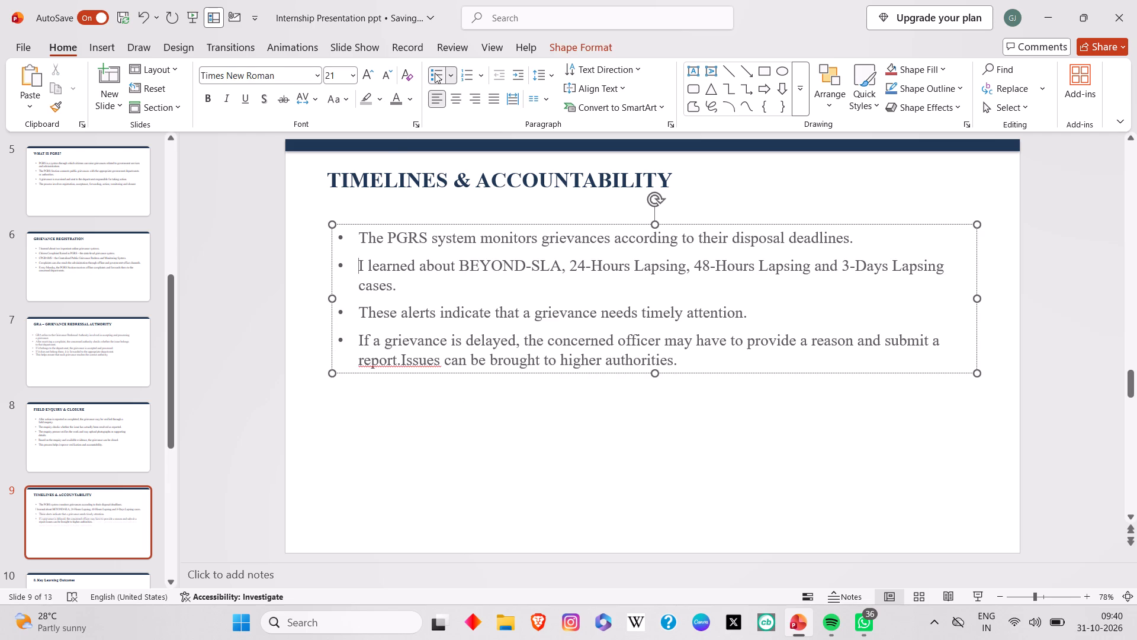
left_click(520, 400)
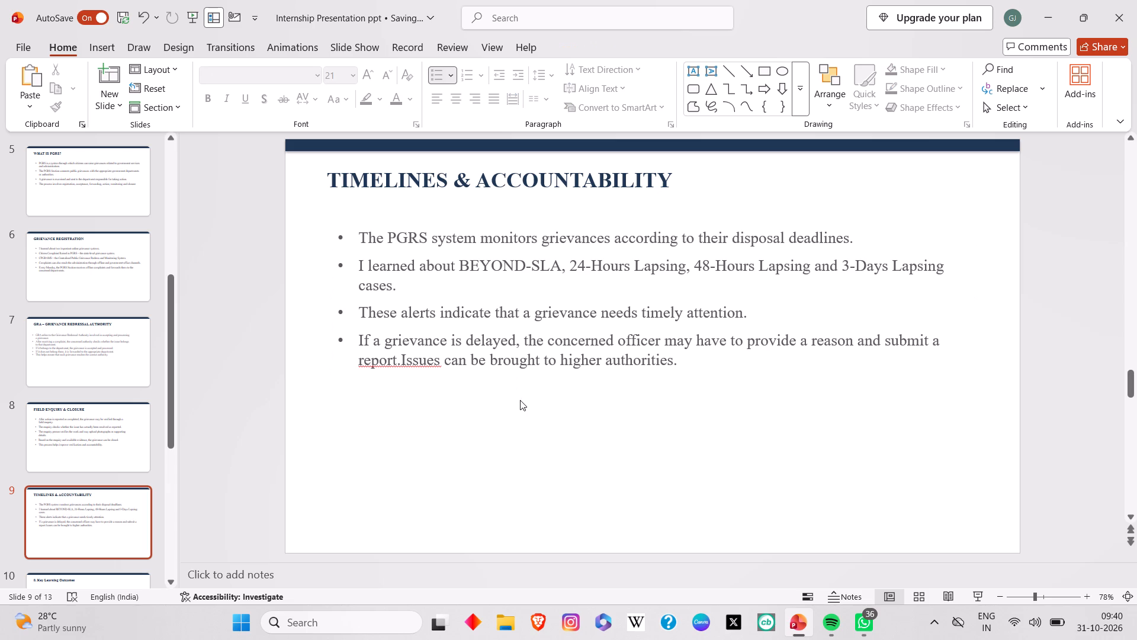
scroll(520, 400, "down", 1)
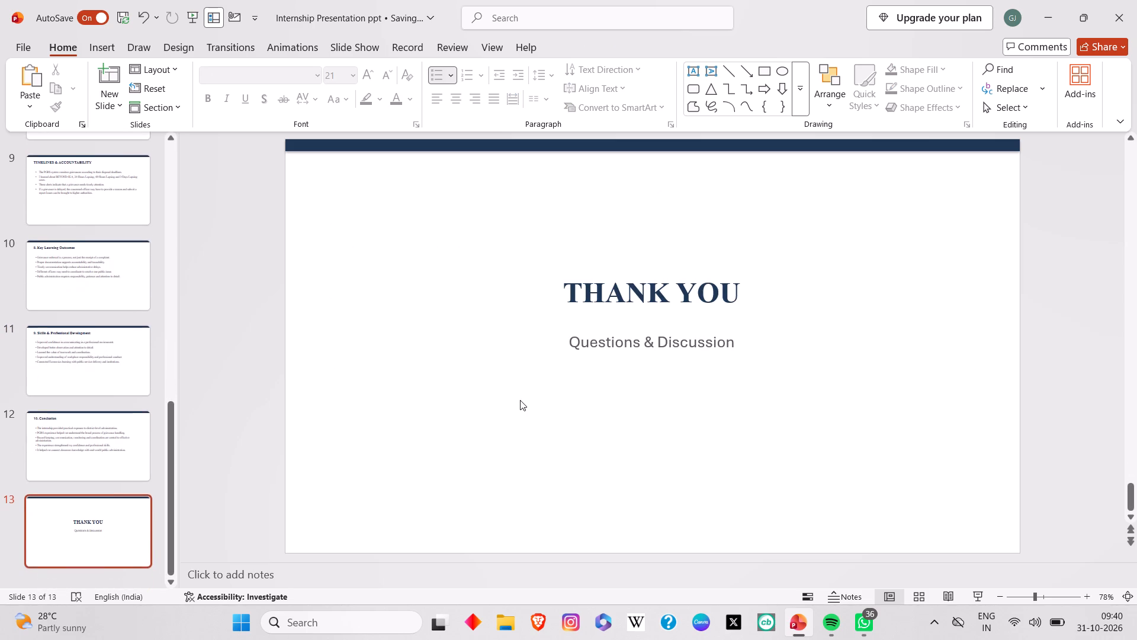
Insert a new blank slide directly after the TIMELINES & ACCOUNTABILITY slide.
scroll(520, 400, "down", 1)
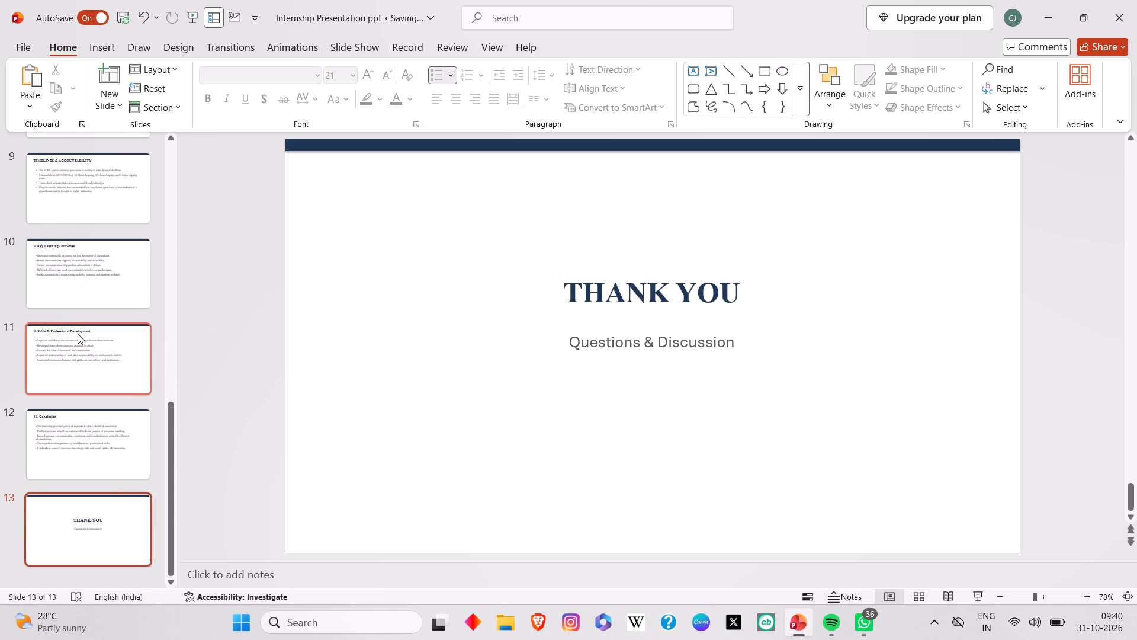
left_click(78, 334)
left_click(95, 276)
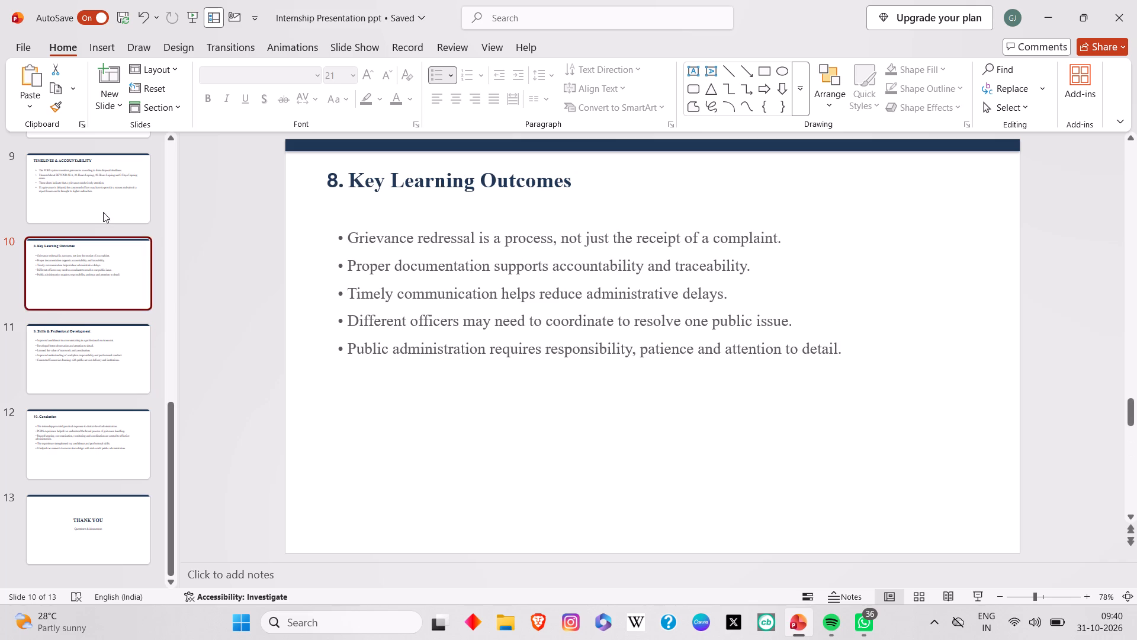
left_click(108, 178)
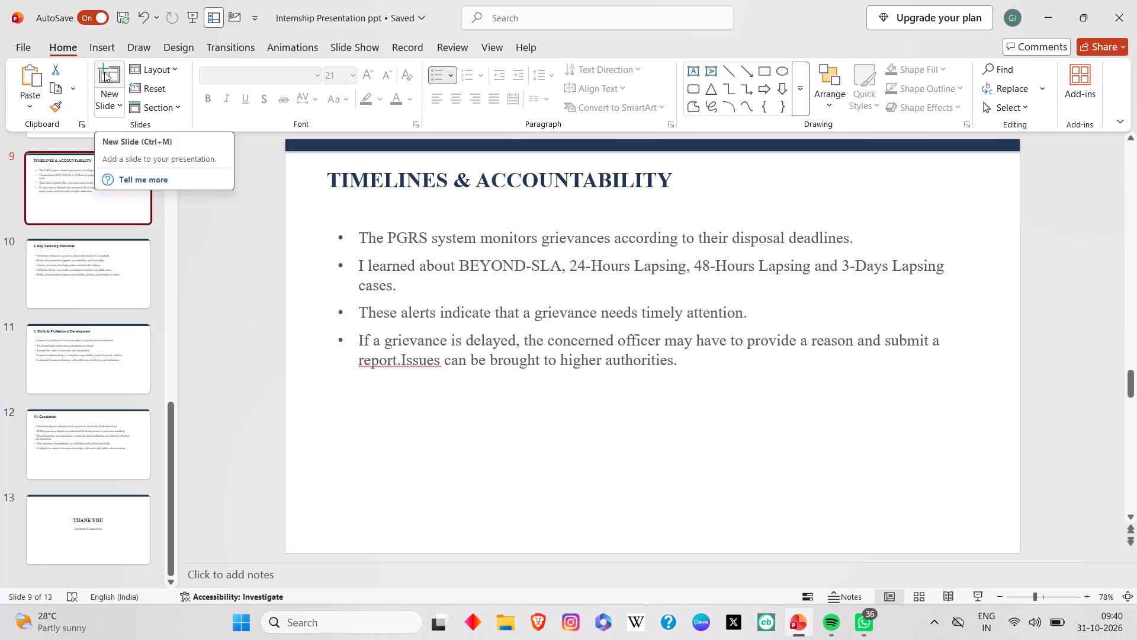
left_click(104, 72)
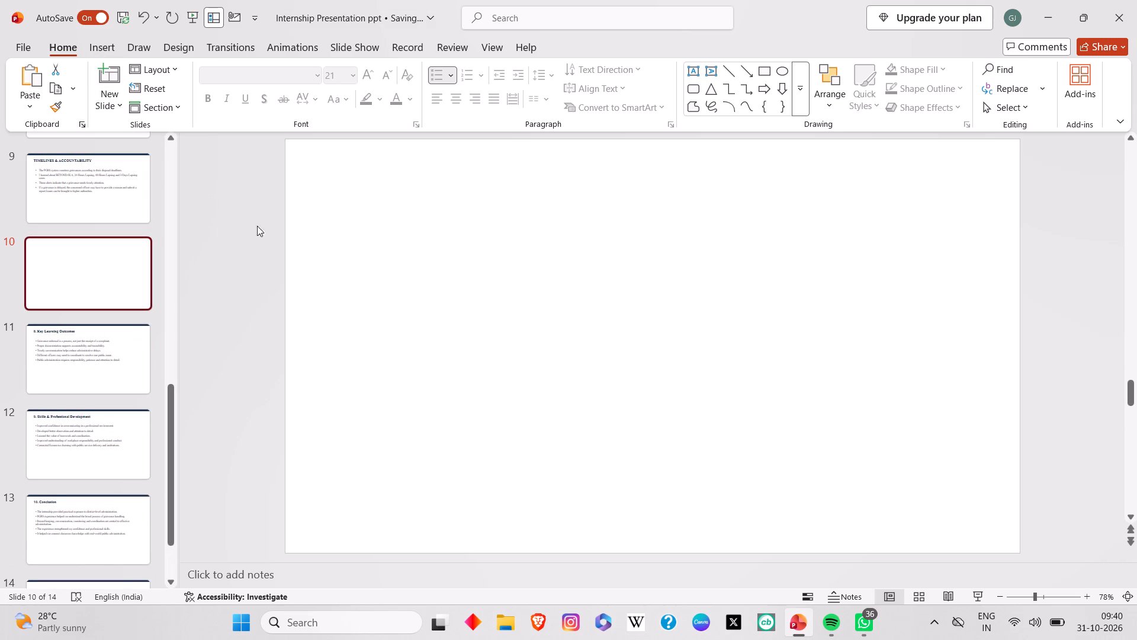
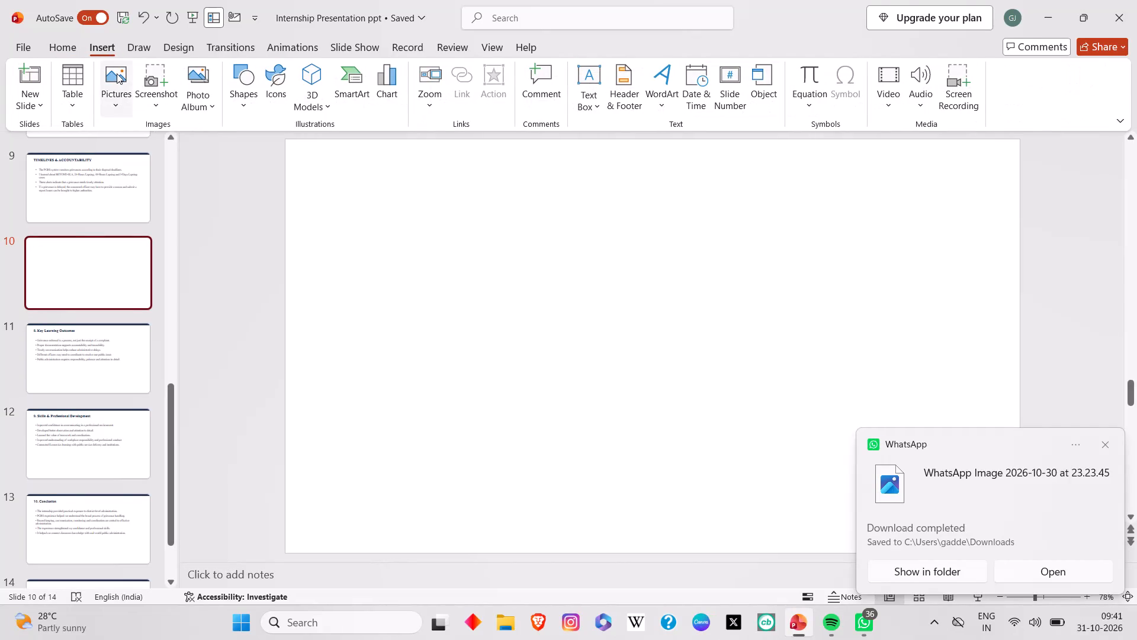
Insert the downloaded picture "WhatsApp Image 2026-10-30 at 23.23.50" from this device onto blank slide 10.
left_click(117, 73)
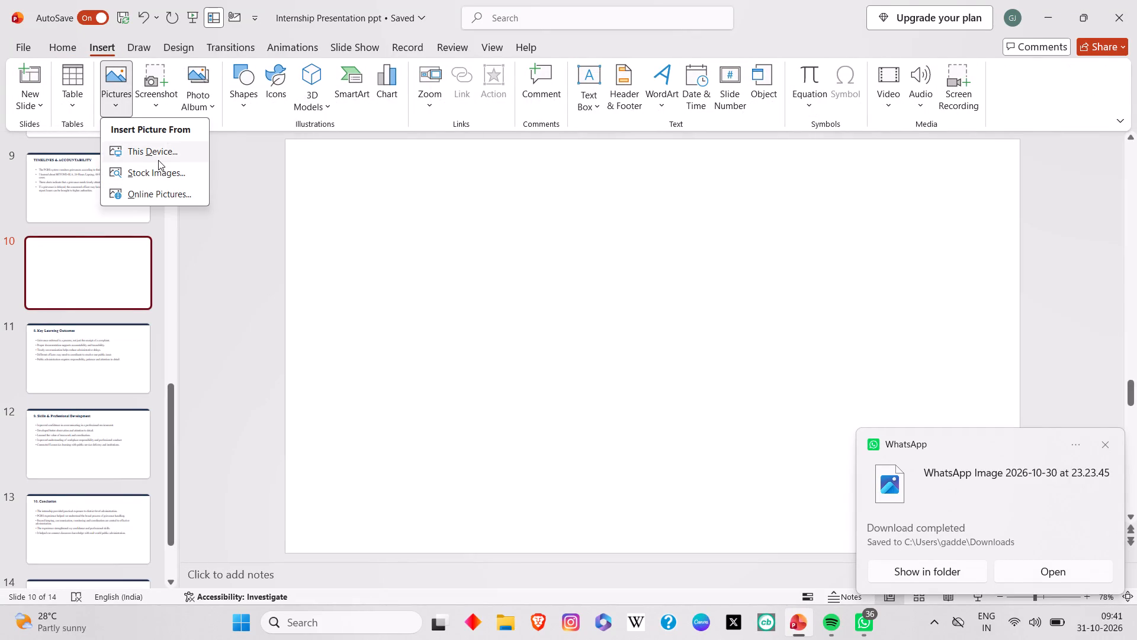
left_click(158, 159)
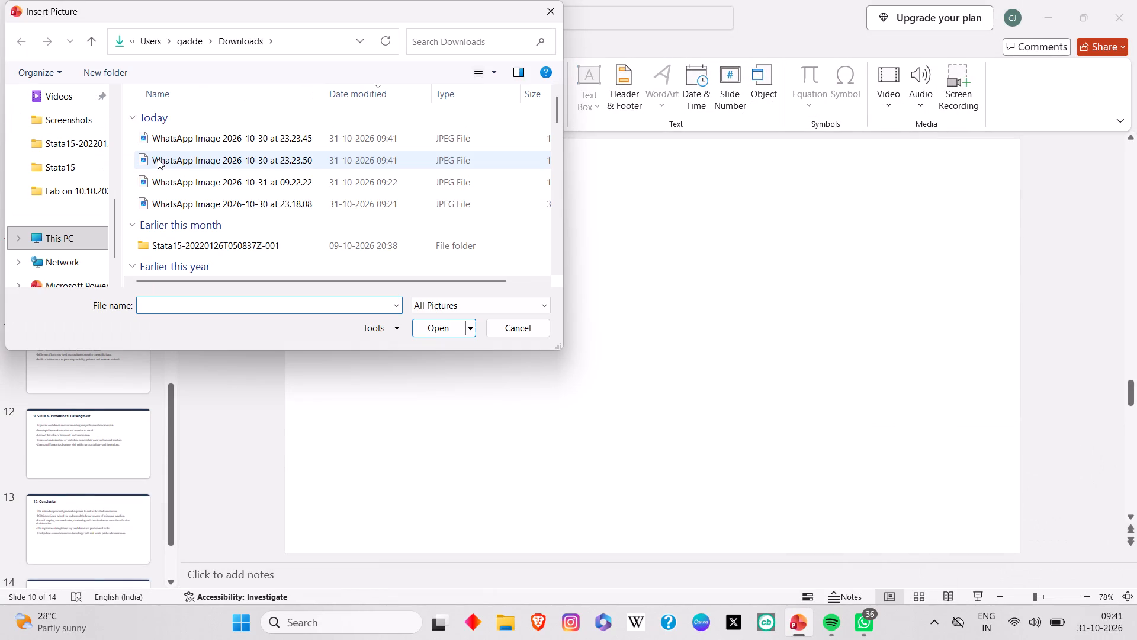
left_click(158, 159)
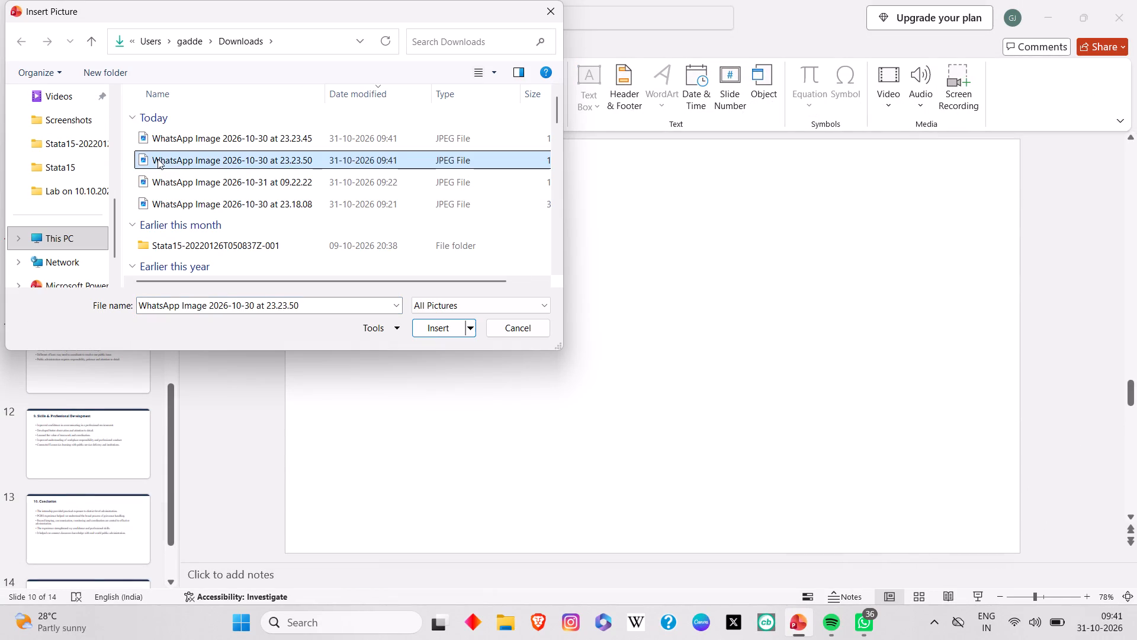
key("Return")
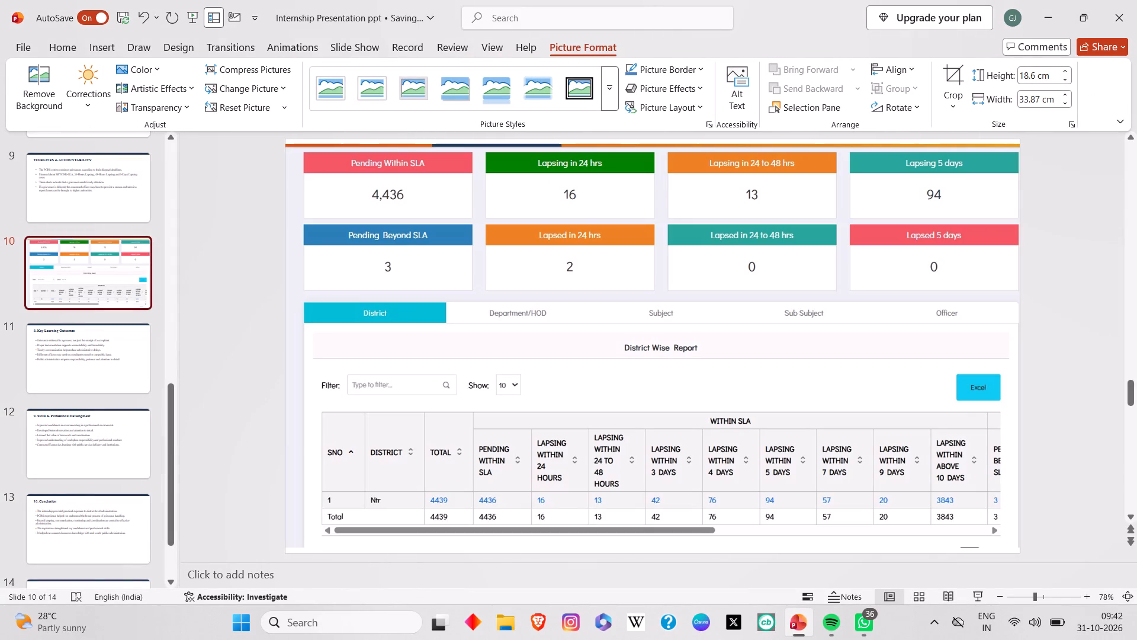
Shrink the dashboard picture on slide 10 to about 22.86 cm wide and 10.45 cm high, keeping its upper-left corner in place.
left_click(922, 373)
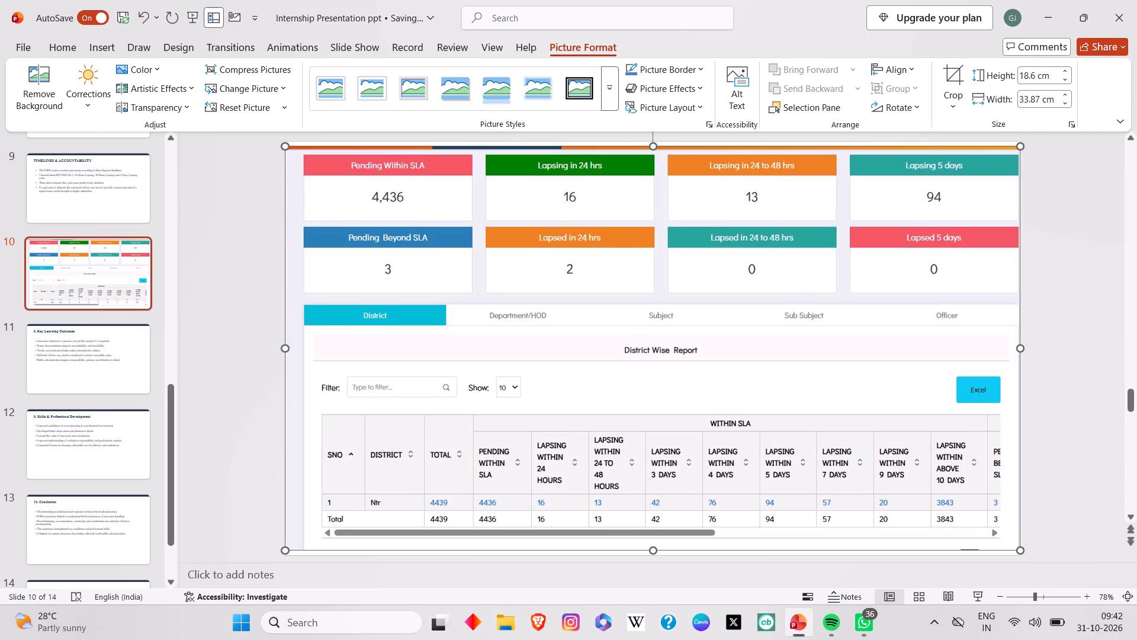
left_click_drag(1017, 351, 777, 354)
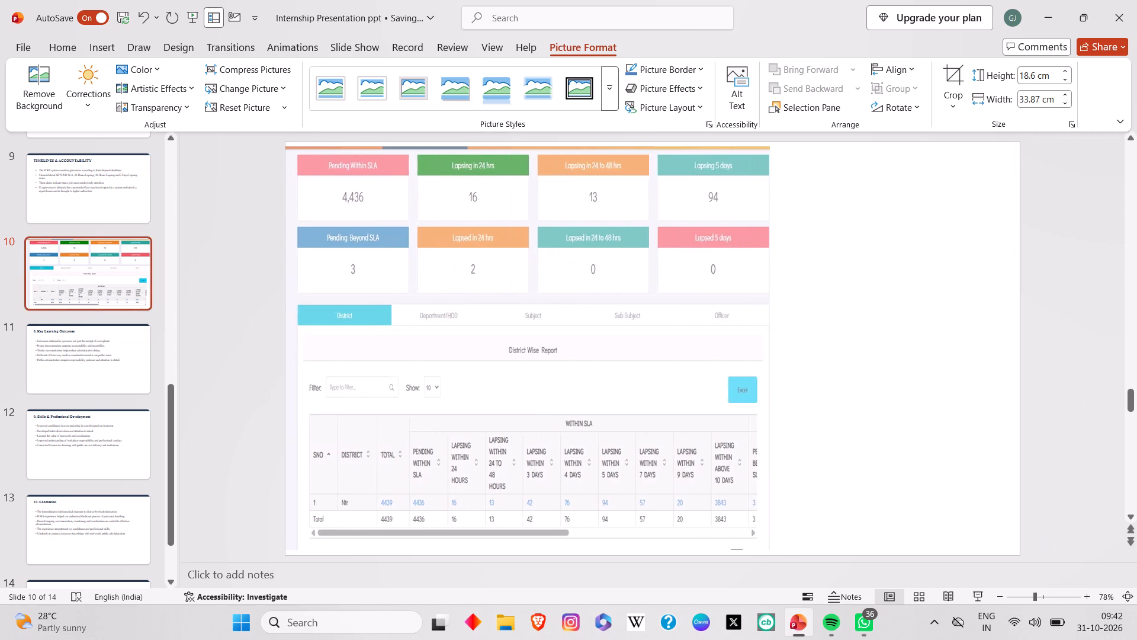
left_click_drag(777, 354, 780, 355)
left_click_drag(531, 549, 531, 529)
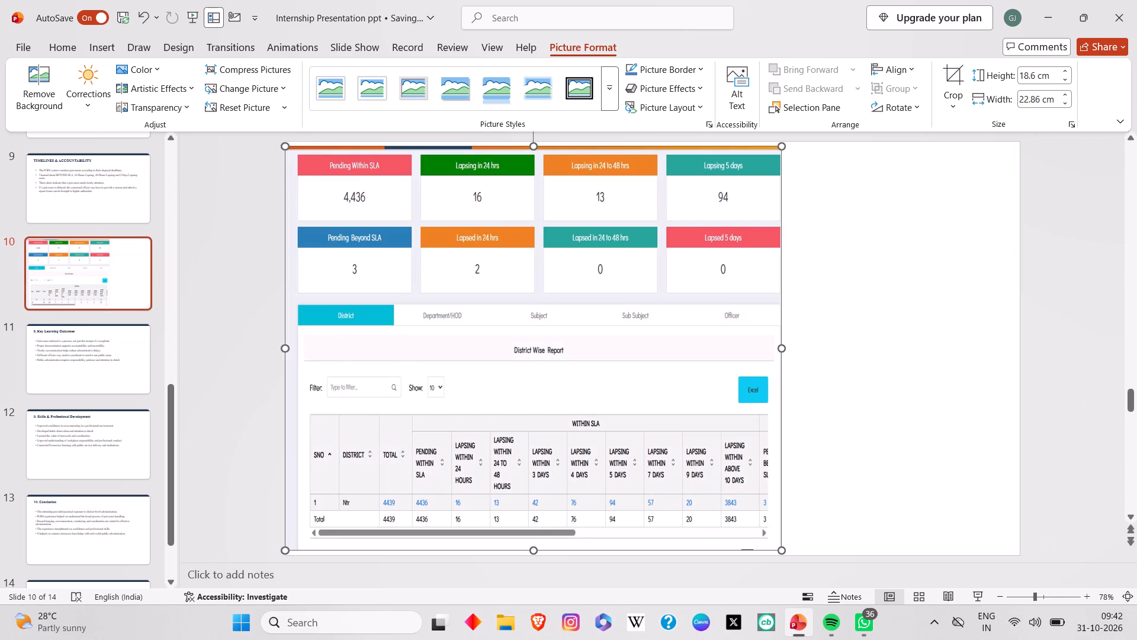
left_click_drag(531, 529, 520, 373)
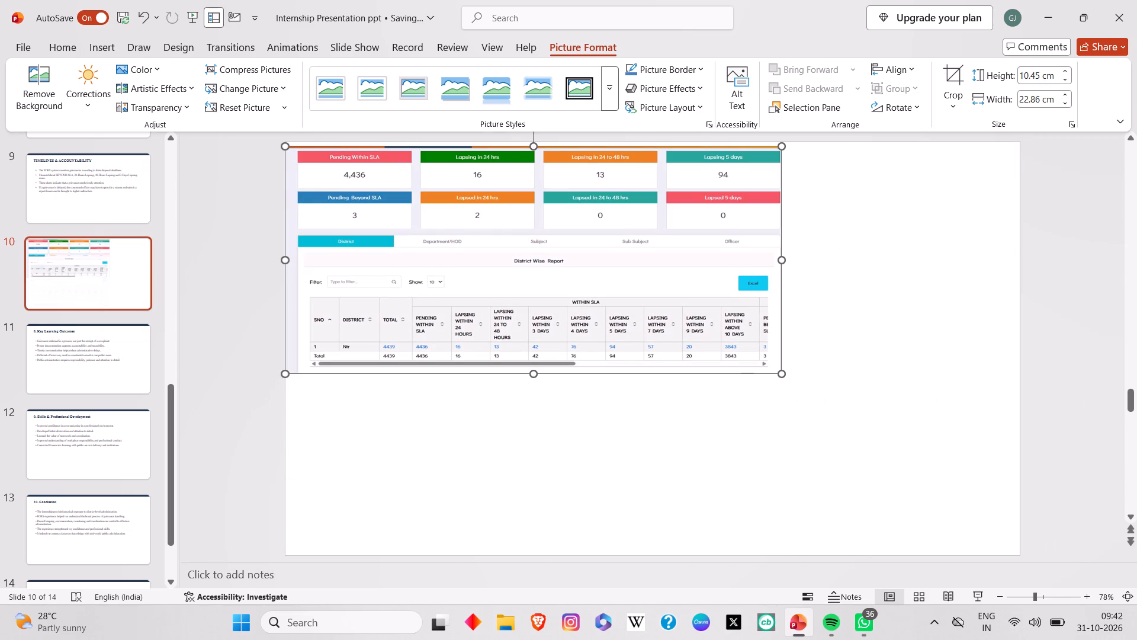
left_click(547, 413)
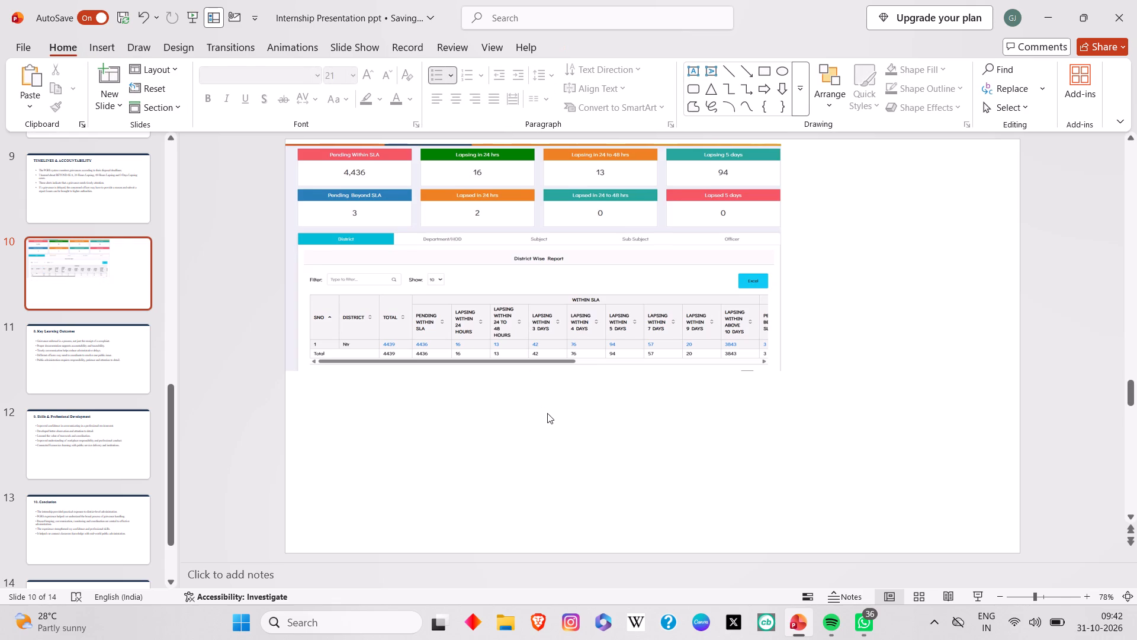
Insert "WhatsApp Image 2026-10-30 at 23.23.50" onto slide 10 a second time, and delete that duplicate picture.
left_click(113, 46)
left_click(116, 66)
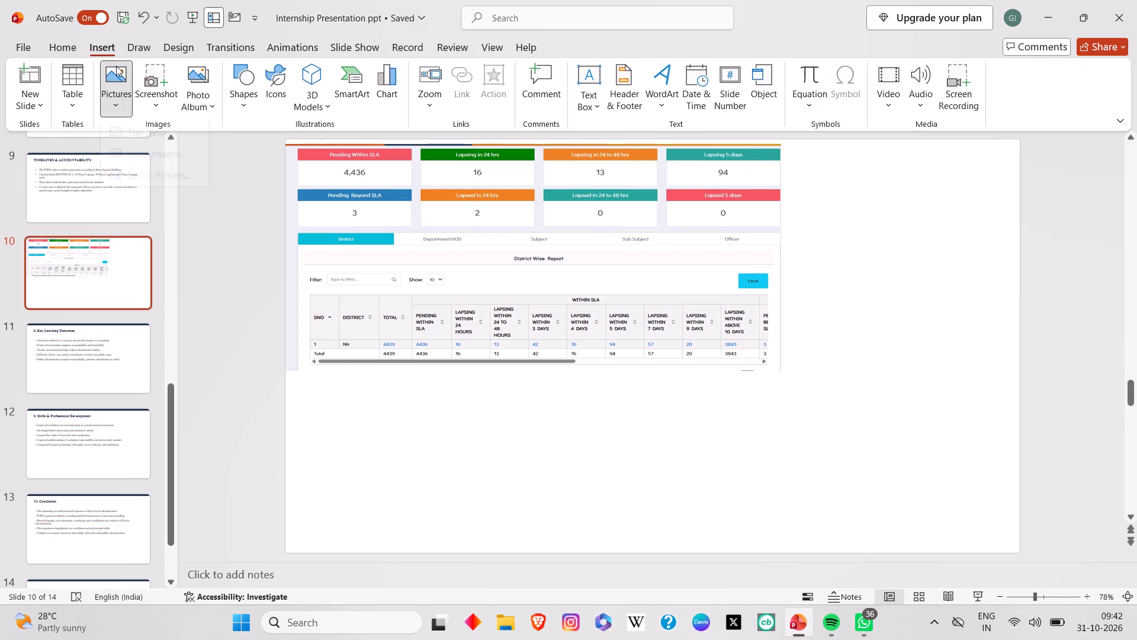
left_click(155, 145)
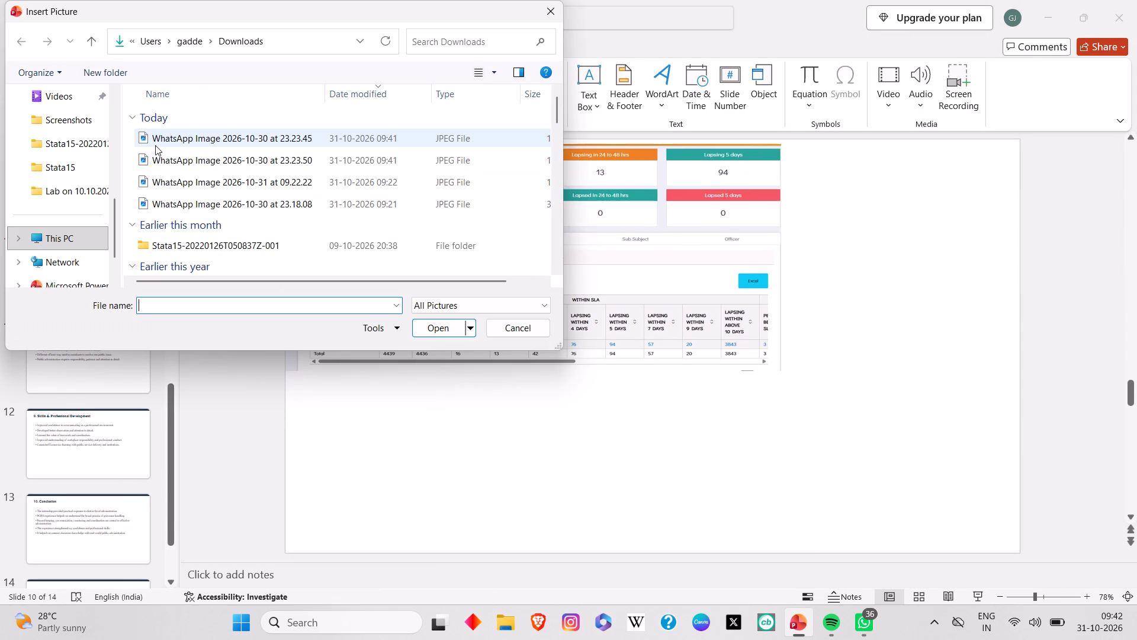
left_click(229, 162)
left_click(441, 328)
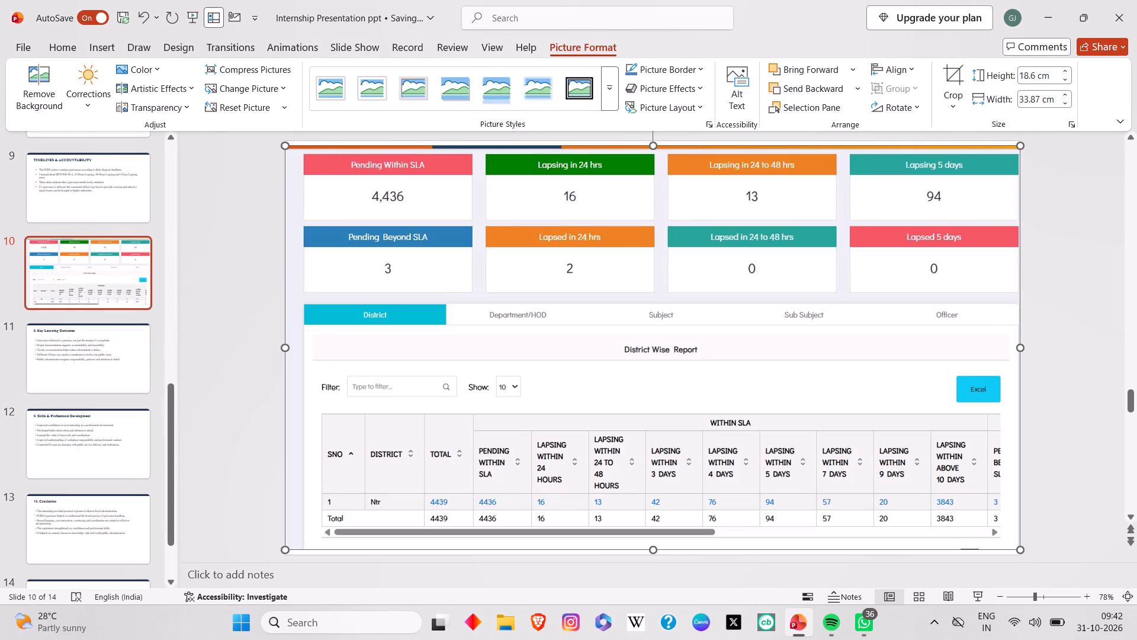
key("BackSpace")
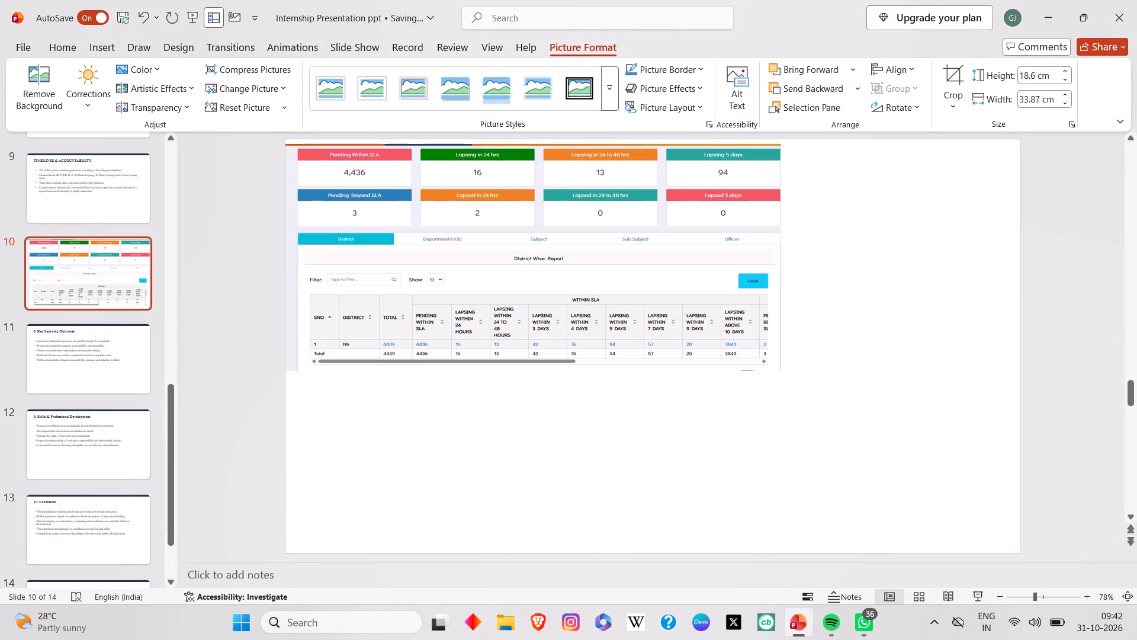
Insert another picture from this device onto slide 10 alongside the resized dashboard picture.
left_click(107, 40)
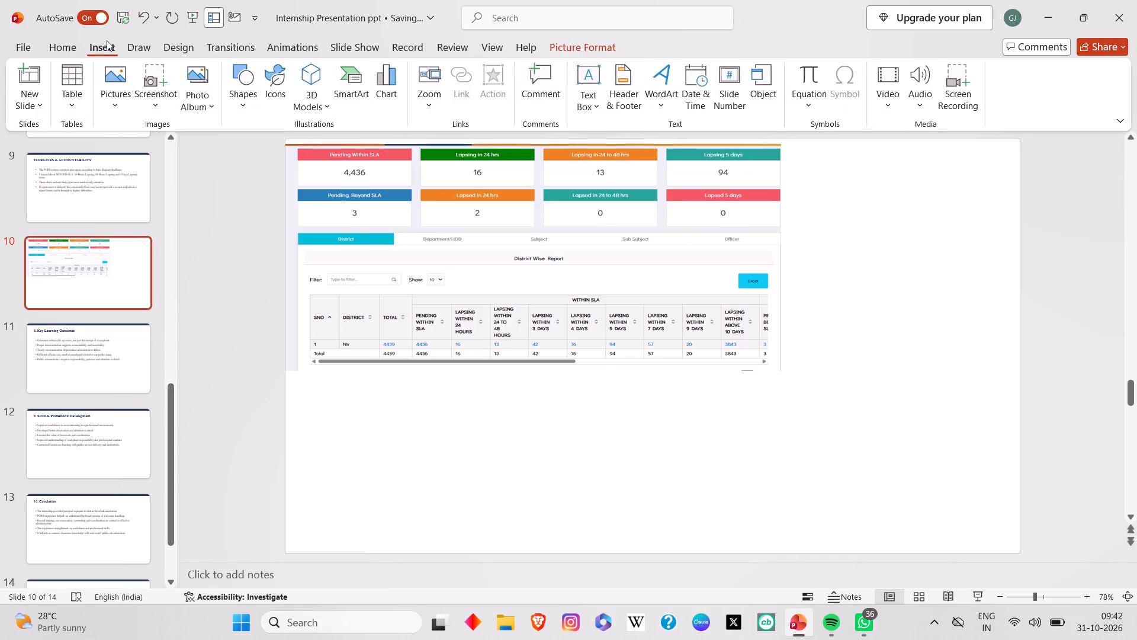
left_click(107, 66)
left_click(146, 143)
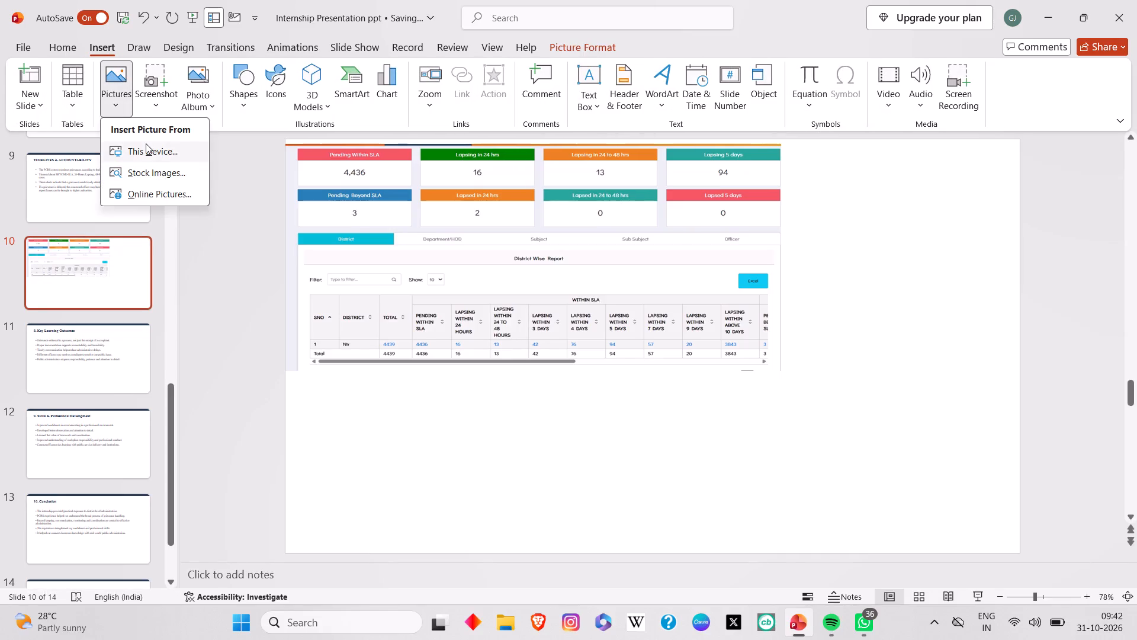
Insert the downloaded picture WhatsApp Image 2026-10-30 at 23.23.45, from the Downloads folder, onto slide 10.
left_click(200, 139)
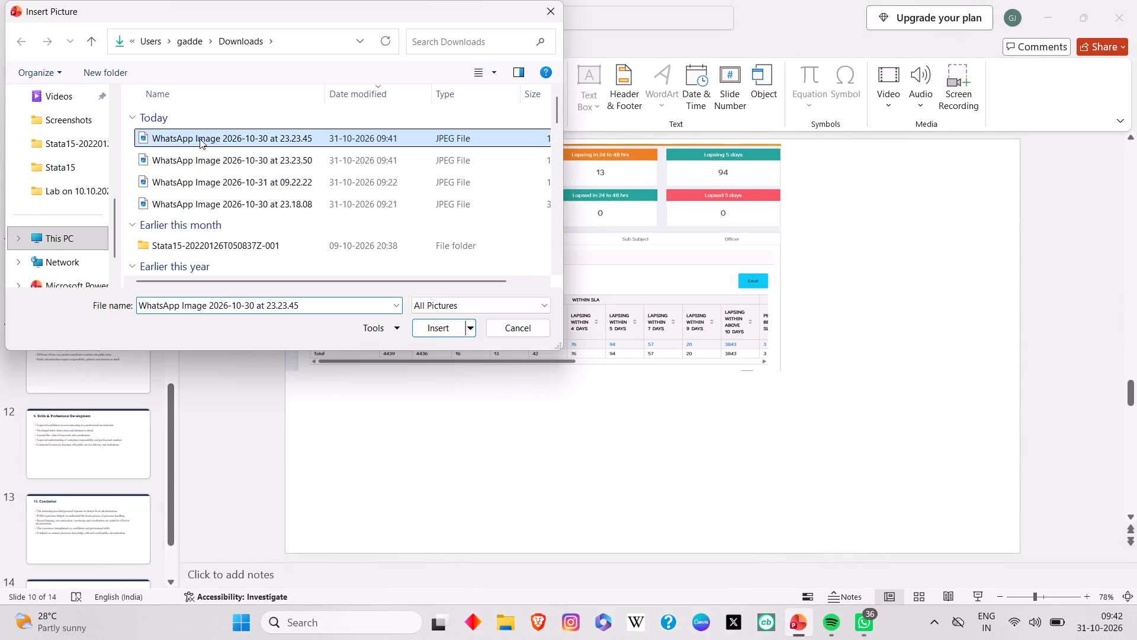
key("Return")
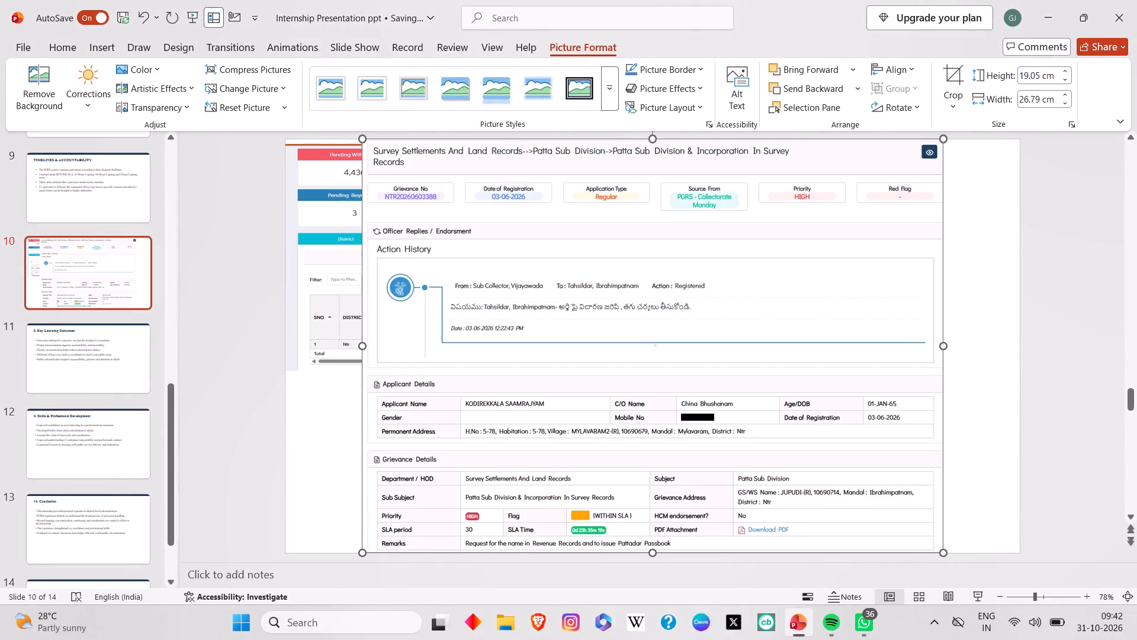
Resize the inserted grievance-record picture to about 8.7 cm high and 30.33 cm wide, filling the slide's lower part from its left edge.
left_click_drag(651, 136, 667, 393)
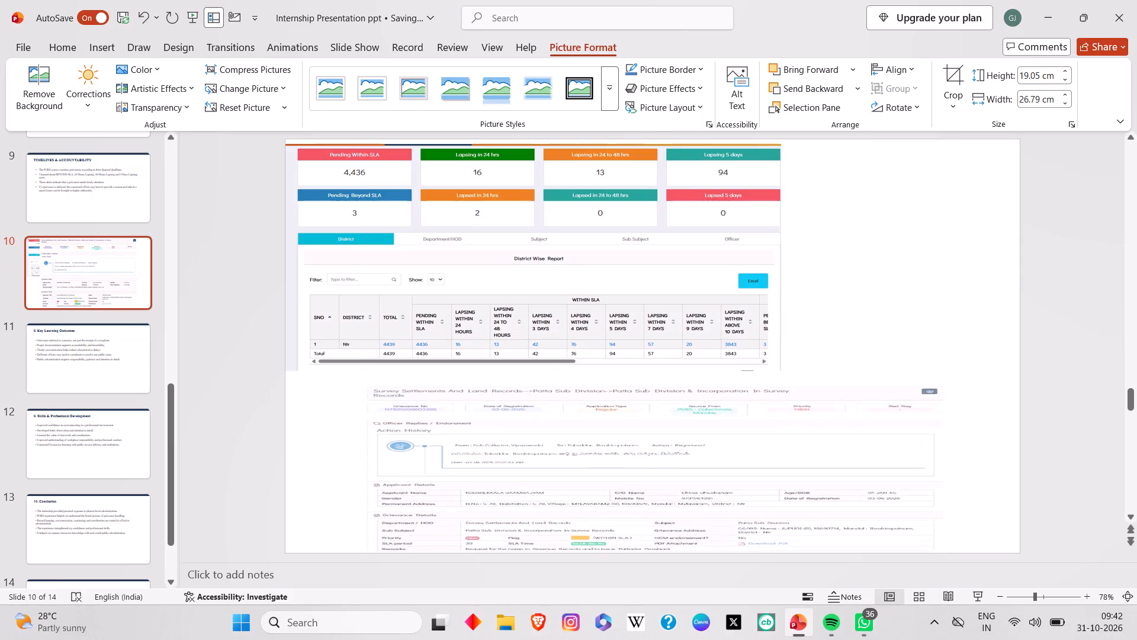
left_click_drag(667, 393, 641, 363)
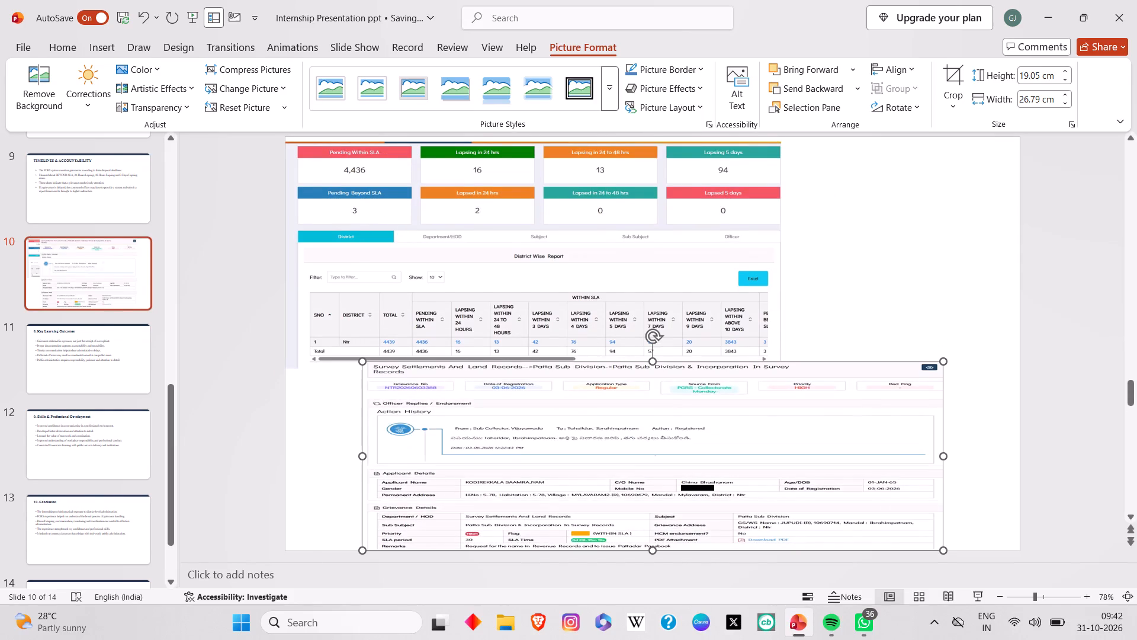
left_click_drag(362, 456, 294, 461)
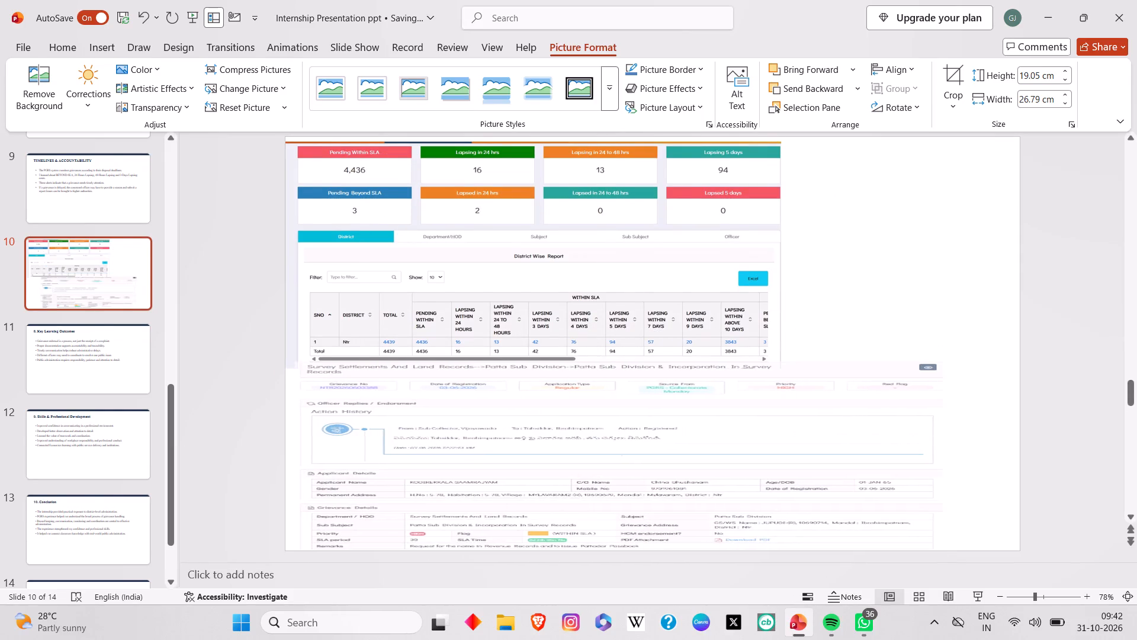
left_click_drag(294, 461, 285, 460)
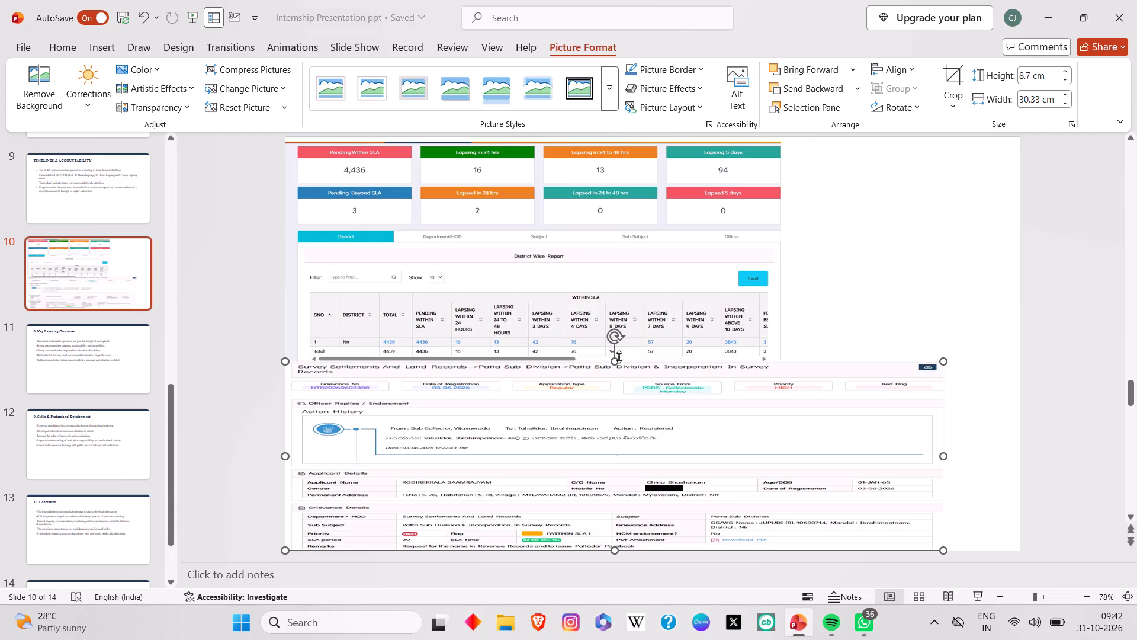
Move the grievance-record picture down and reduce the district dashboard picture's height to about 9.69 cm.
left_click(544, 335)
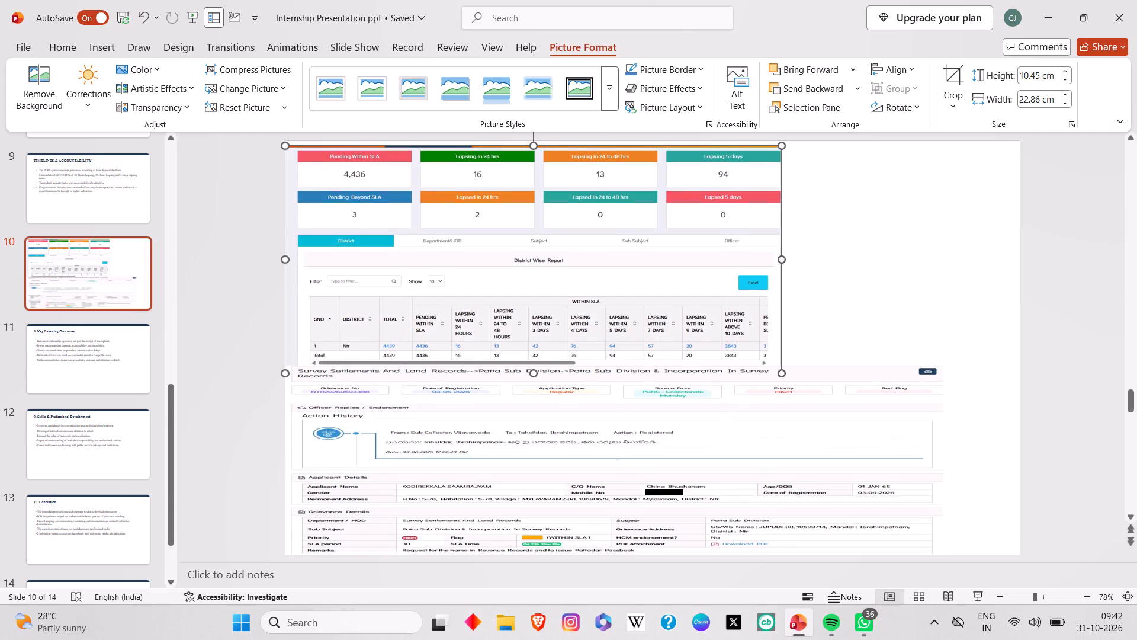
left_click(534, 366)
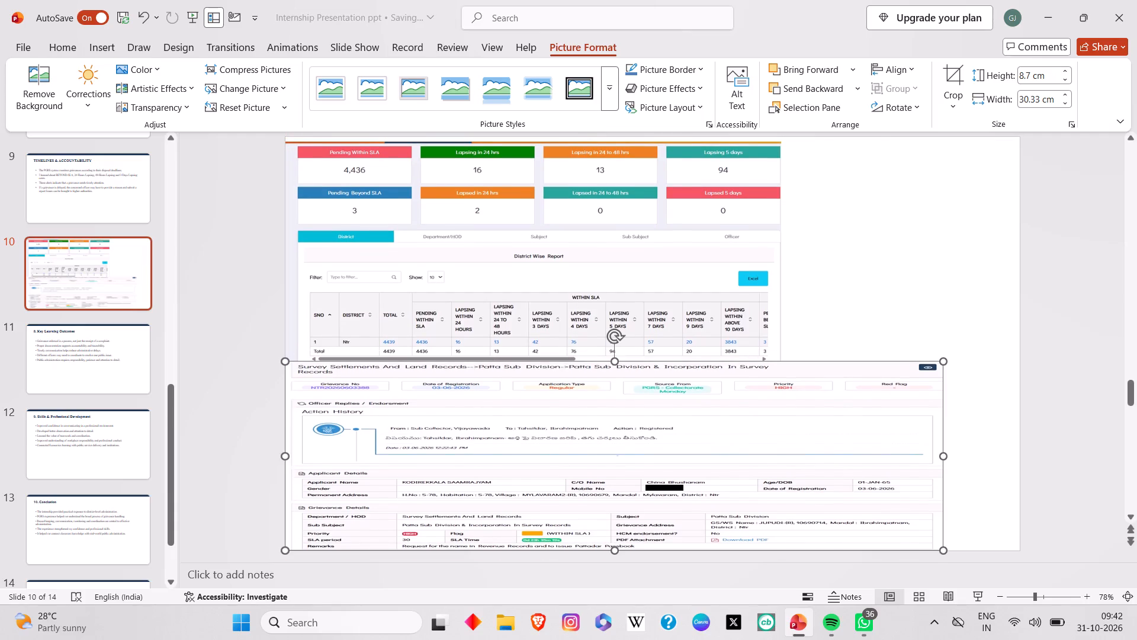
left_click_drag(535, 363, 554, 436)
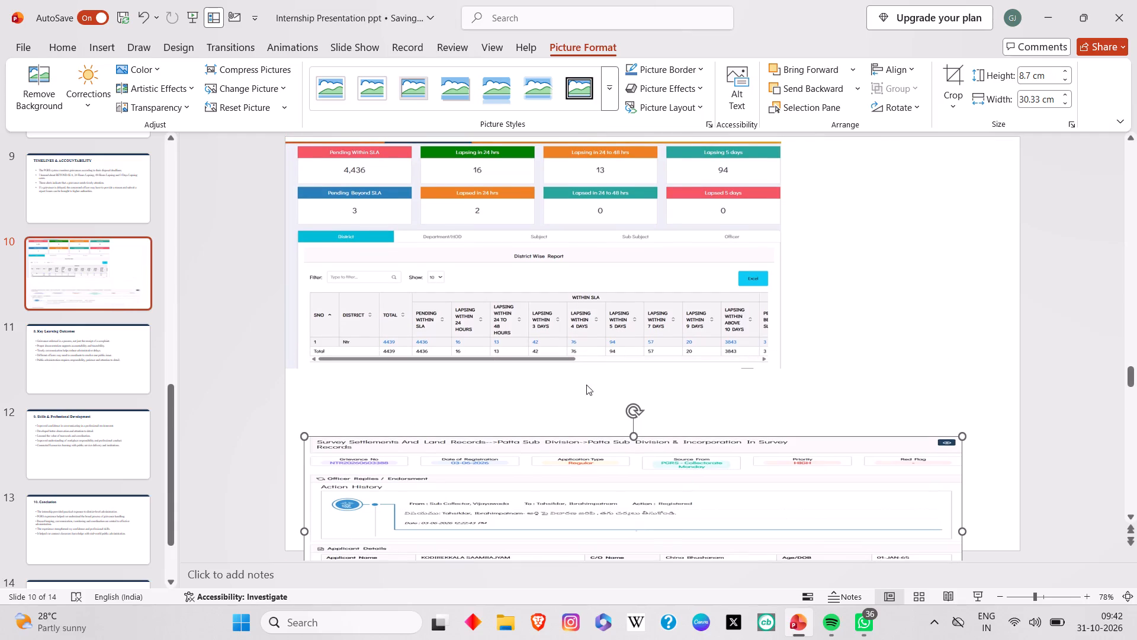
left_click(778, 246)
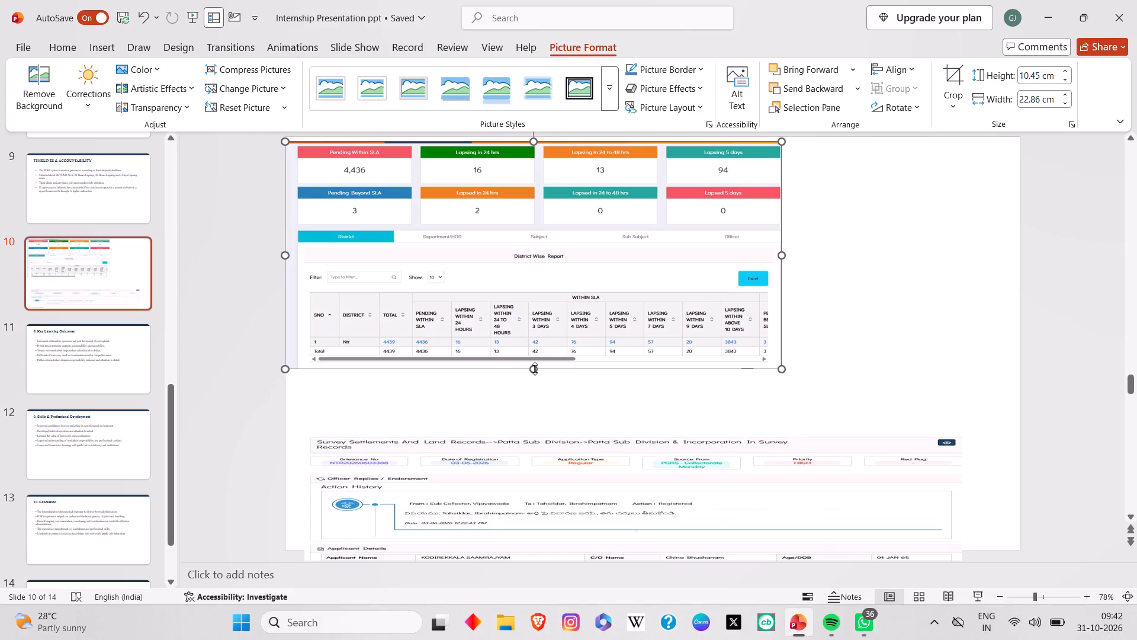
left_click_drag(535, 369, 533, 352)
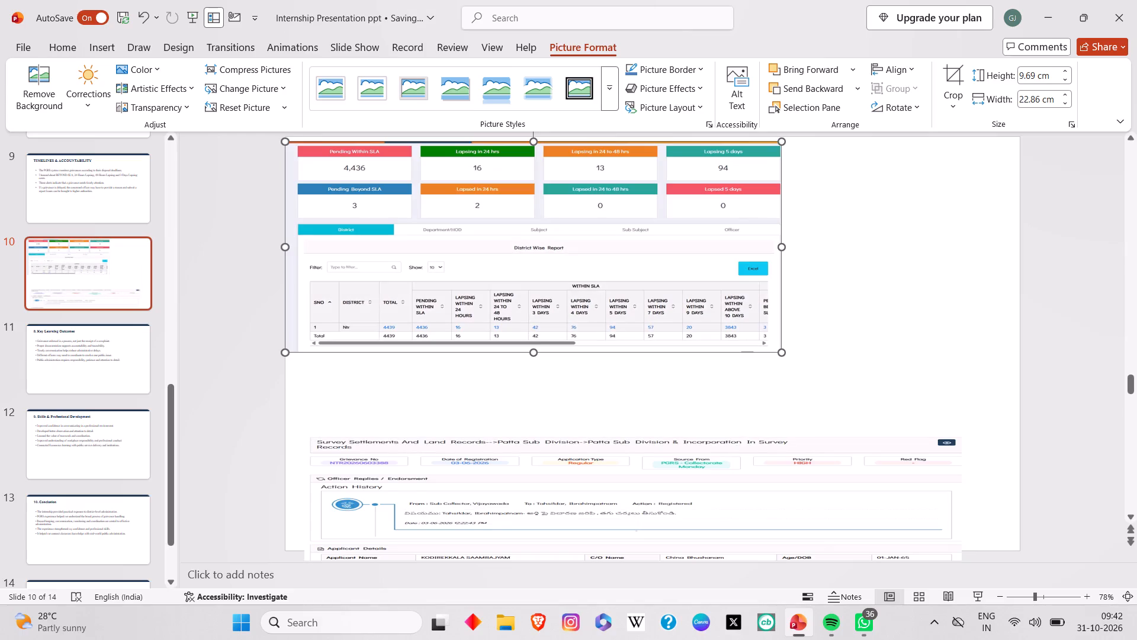
Move the grievance-record picture up directly beneath the dashboard picture and stretch it down to a height of about 9.14 cm.
left_click_drag(615, 460, 587, 375)
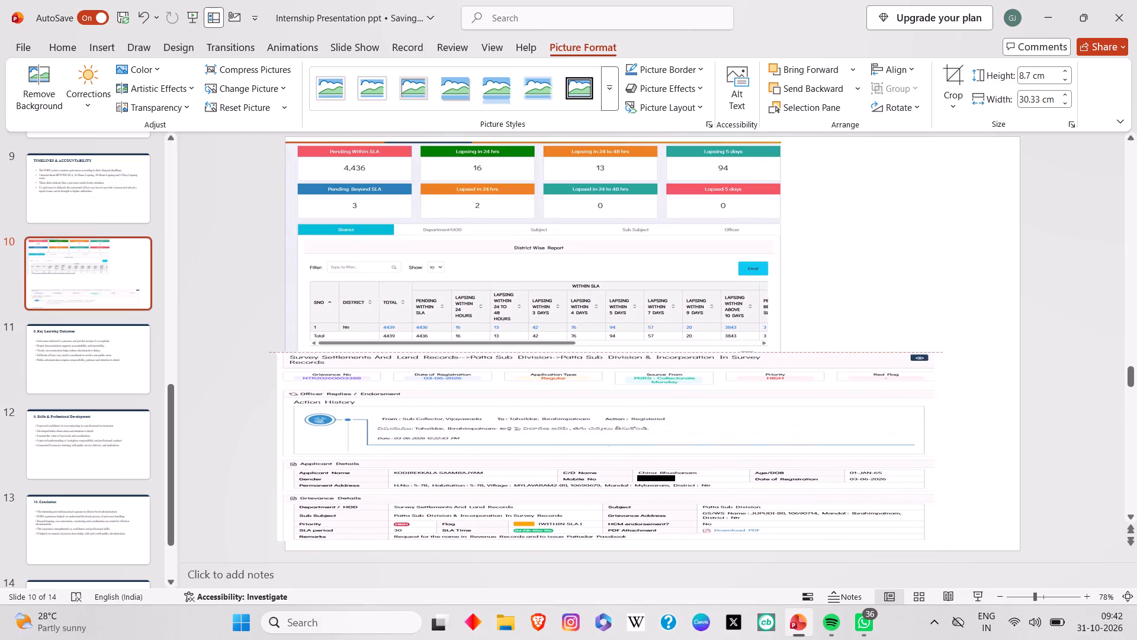
left_click_drag(587, 375, 596, 376)
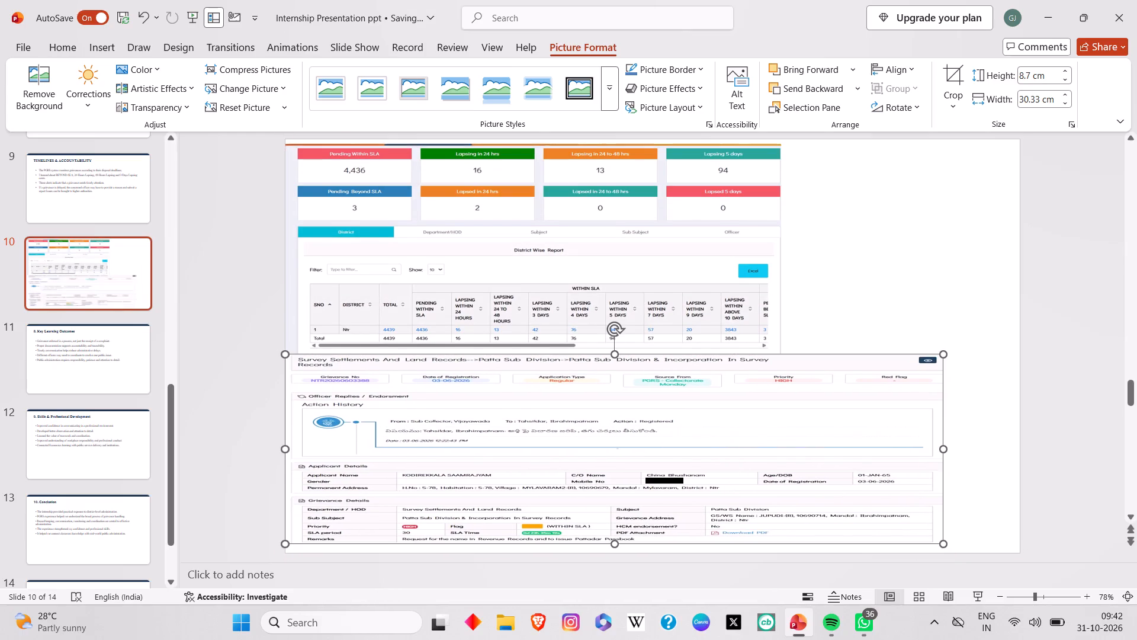
left_click_drag(616, 543, 618, 551)
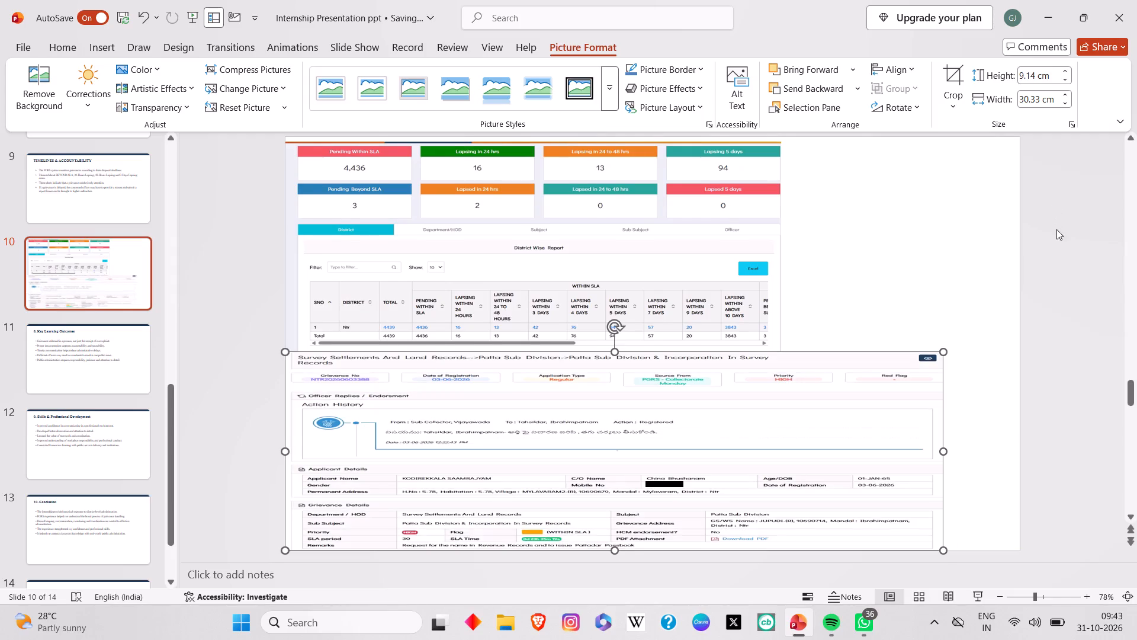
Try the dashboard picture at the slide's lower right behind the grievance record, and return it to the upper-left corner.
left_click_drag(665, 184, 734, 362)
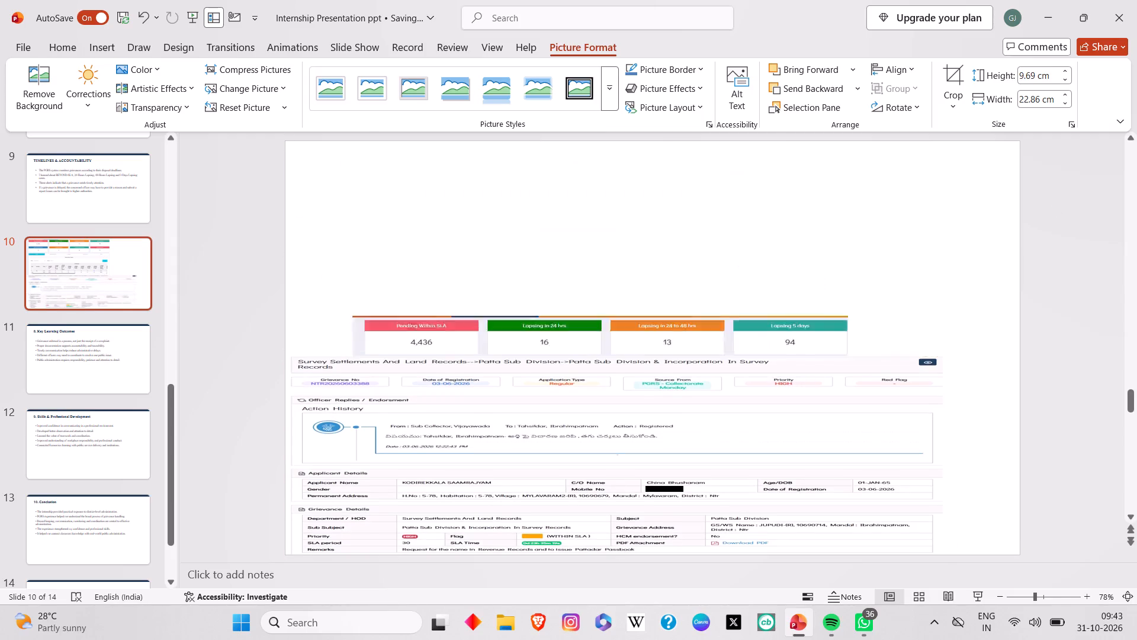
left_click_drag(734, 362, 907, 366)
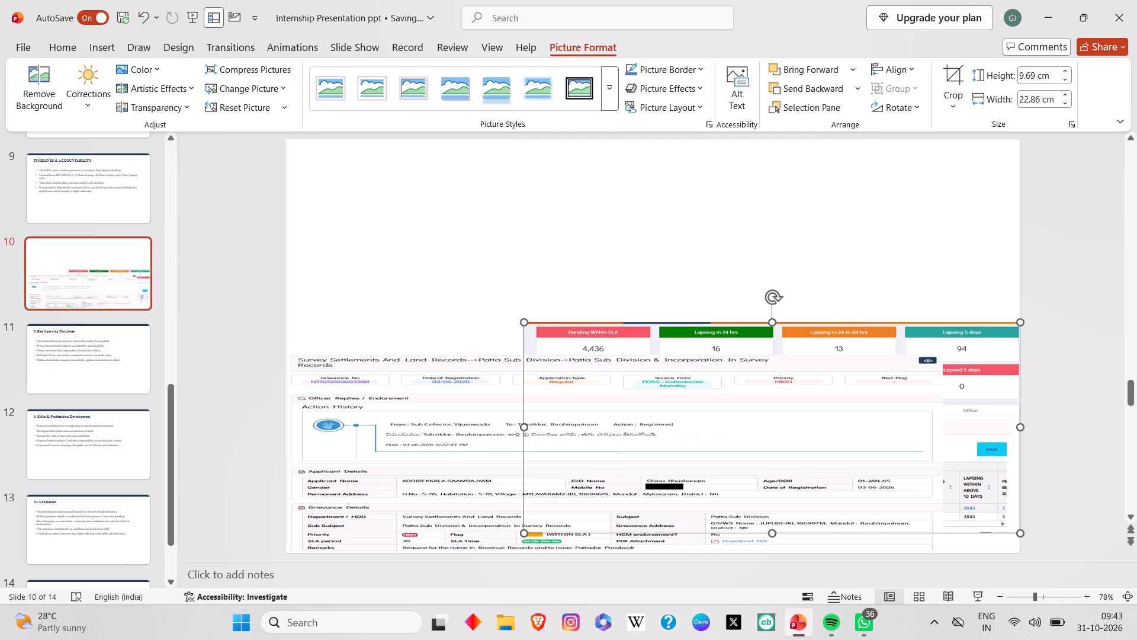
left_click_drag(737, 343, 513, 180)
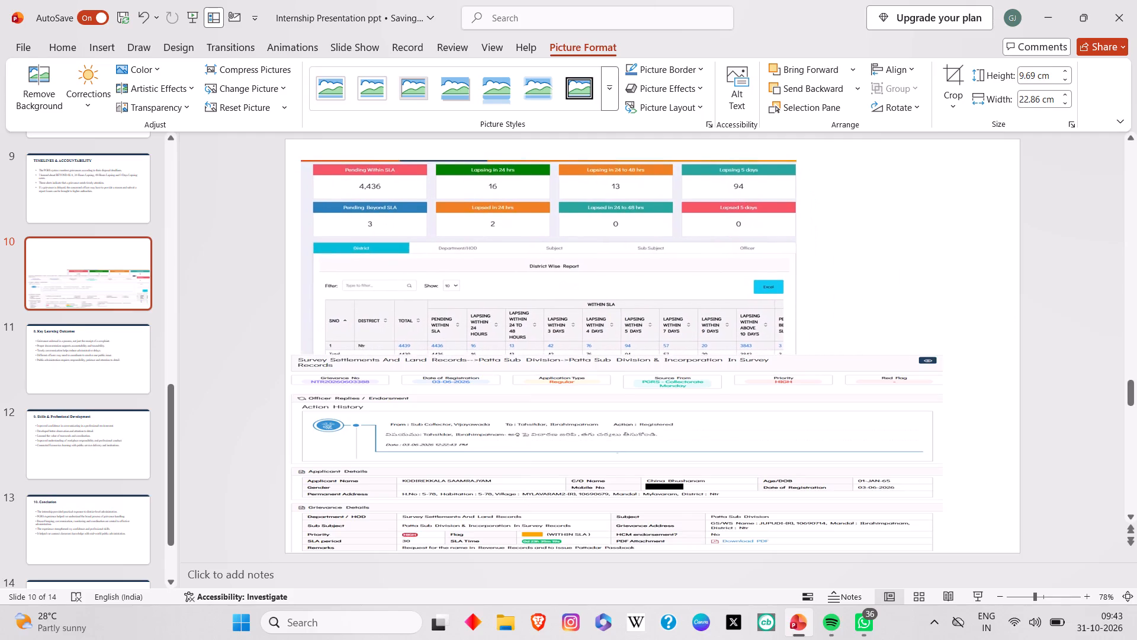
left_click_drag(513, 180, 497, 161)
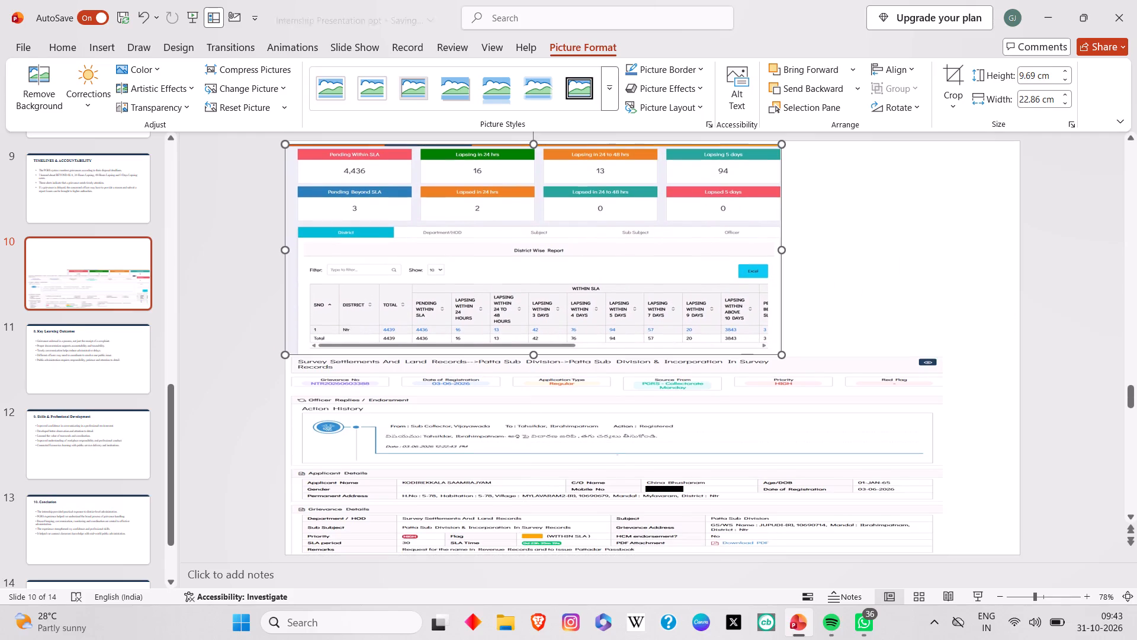
Shift the grievance-record picture slightly up and extend its top edge over the dashboard picture, making it about 9.69 cm high.
left_click(609, 379)
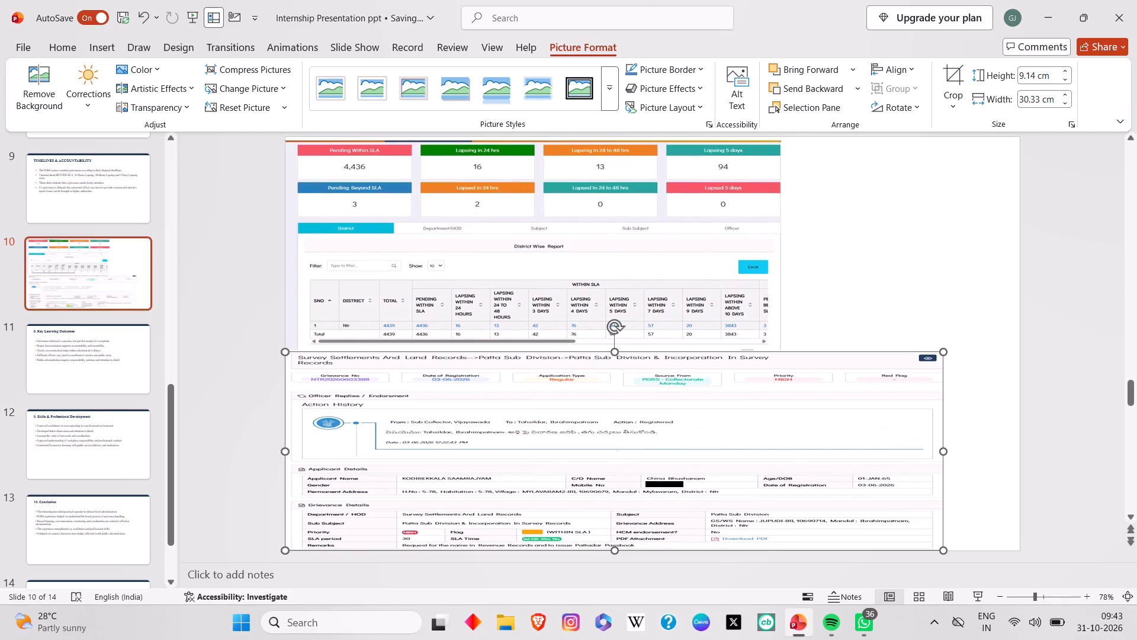
left_click_drag(619, 354, 616, 343)
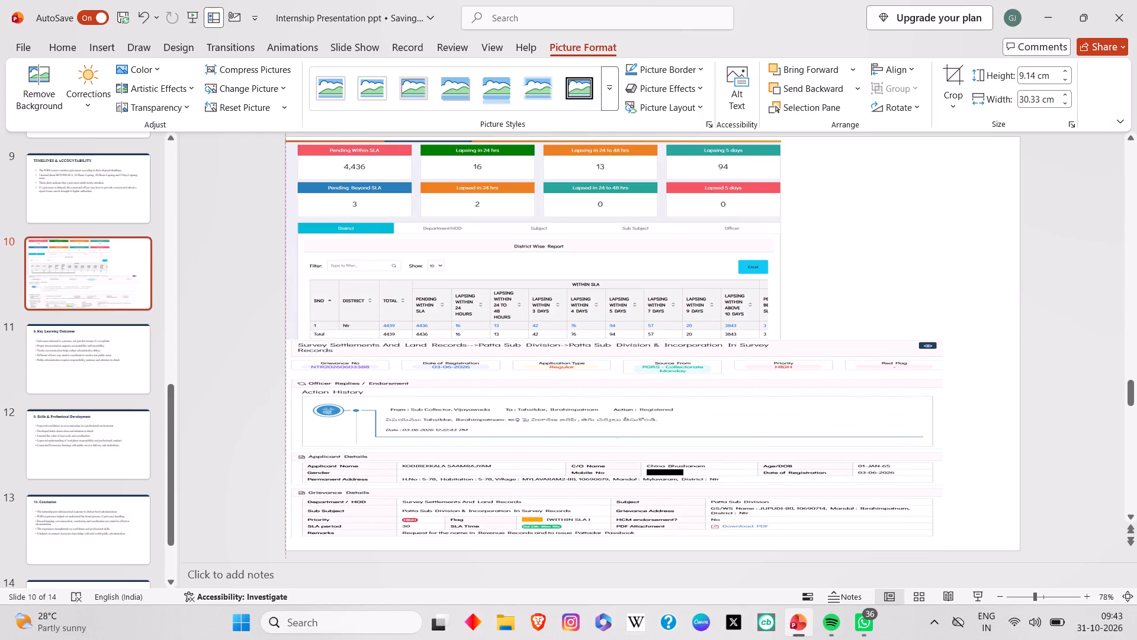
left_click_drag(616, 343, 616, 348)
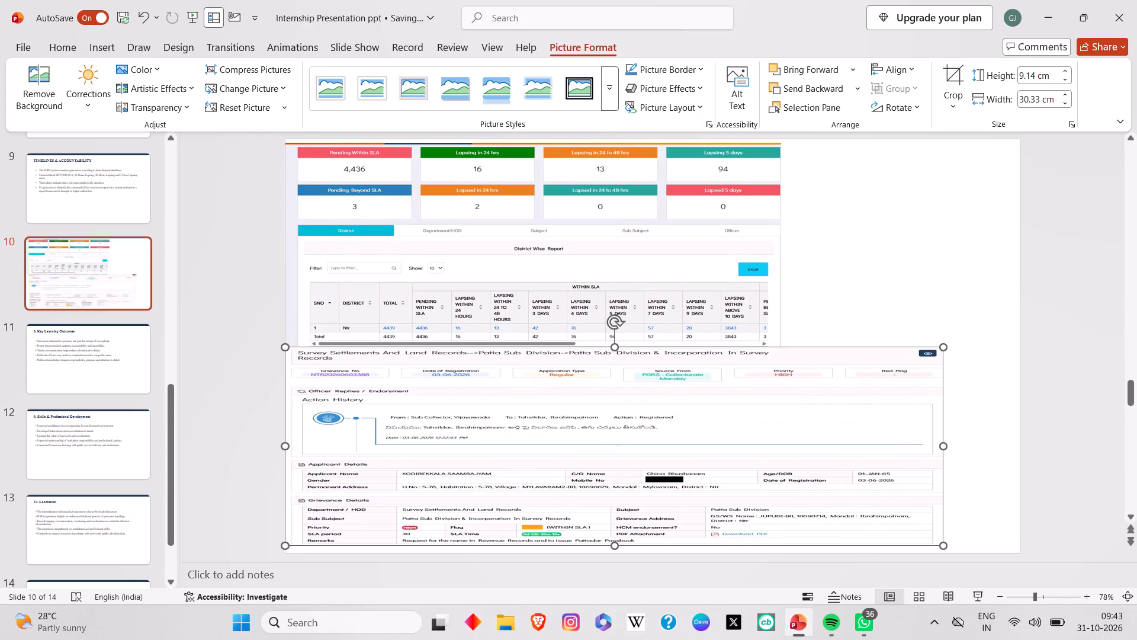
left_click_drag(613, 344, 608, 332)
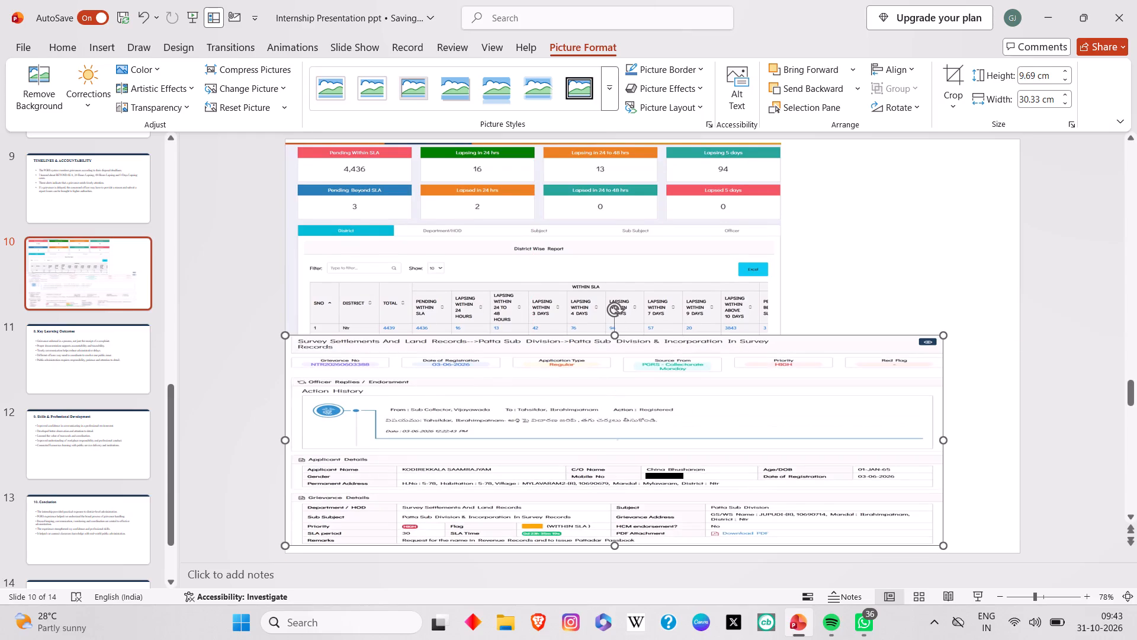
left_click(843, 248)
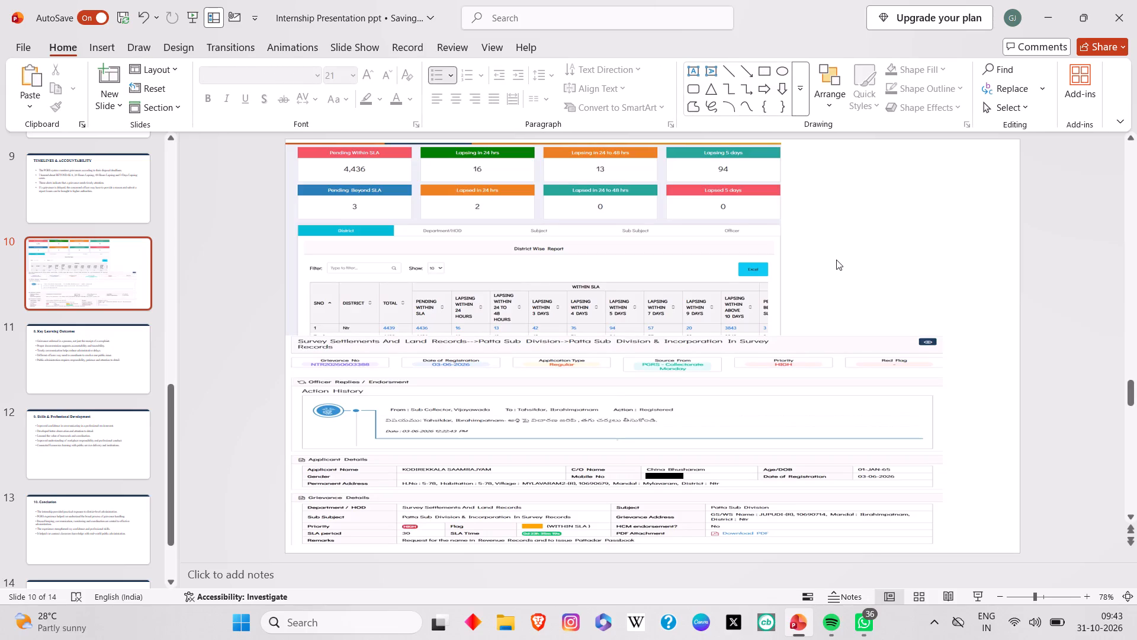
left_click(618, 337)
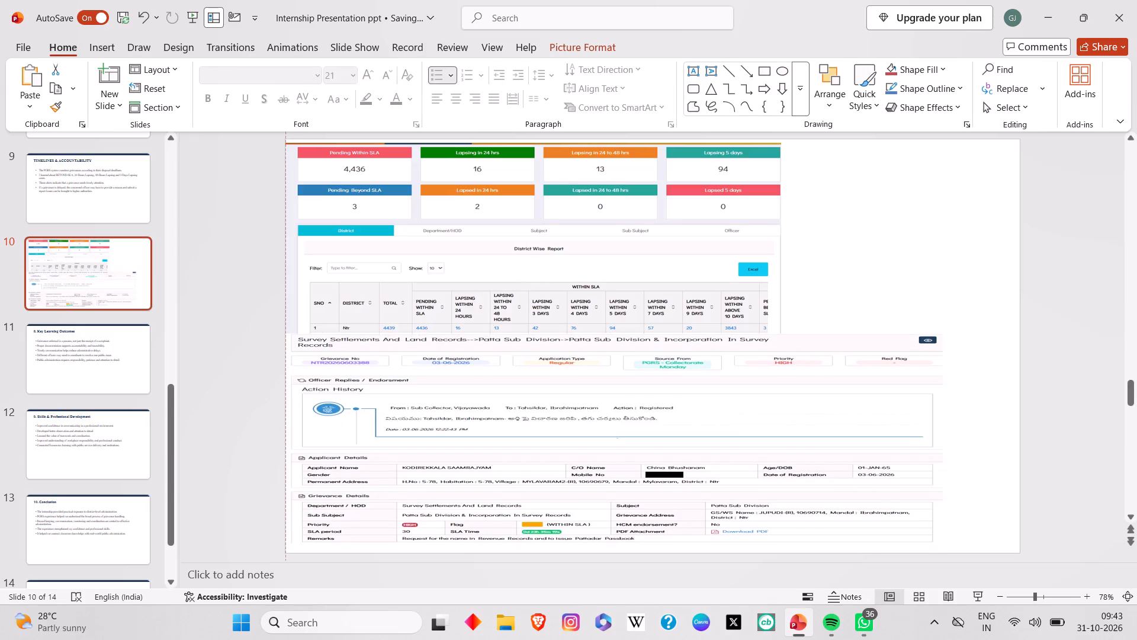
left_click(852, 231)
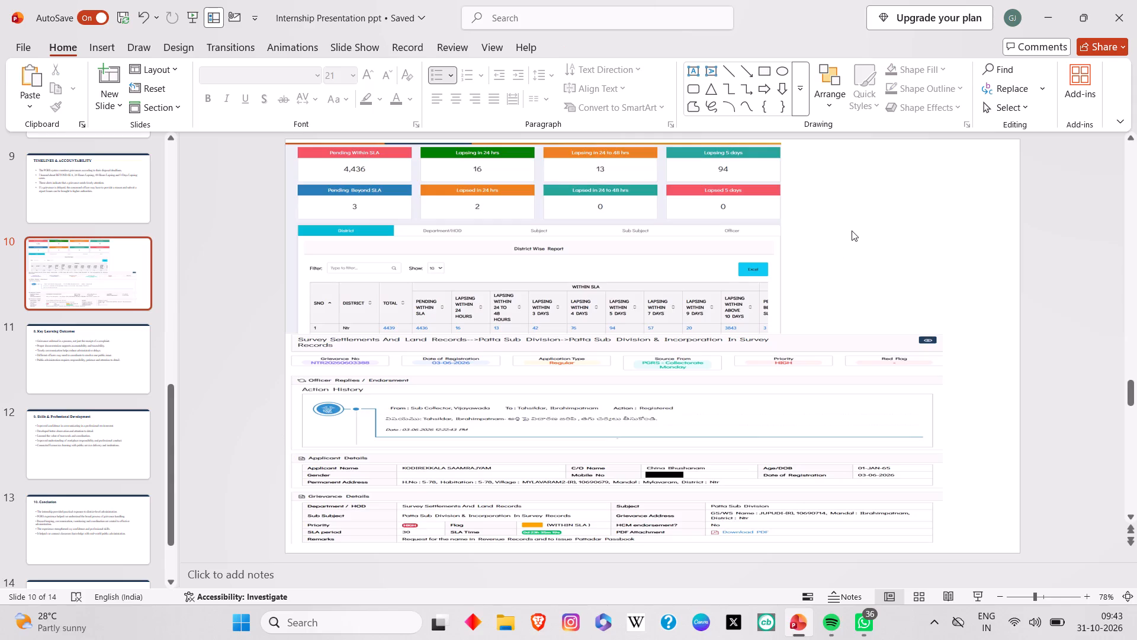
Delete the district dashboard picture from slide 10.
left_click(754, 190)
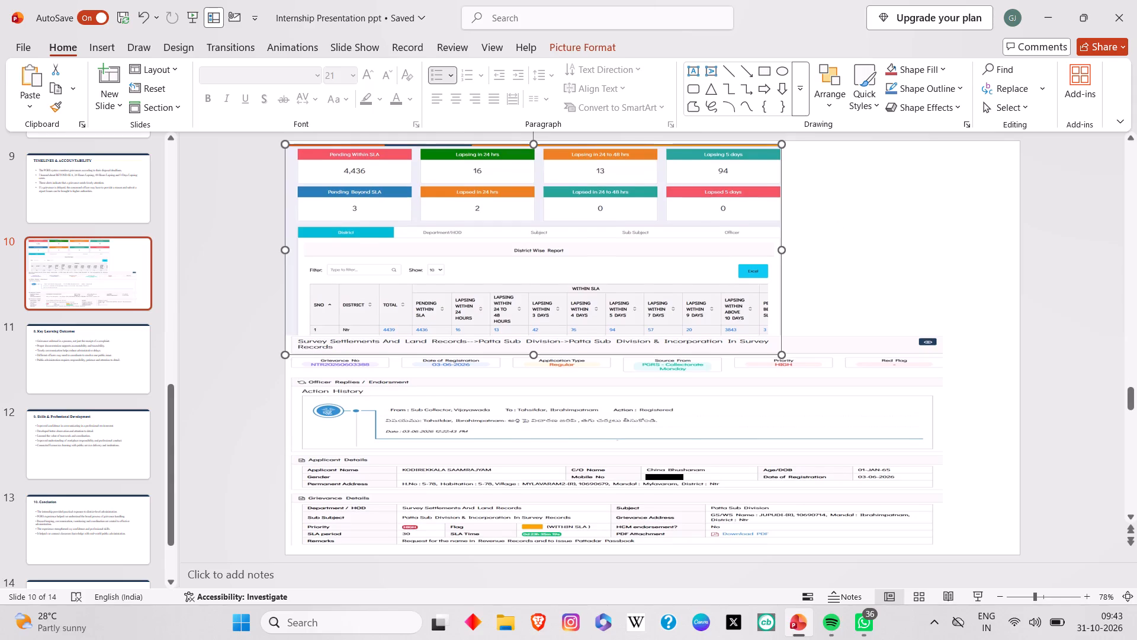
left_click(756, 207)
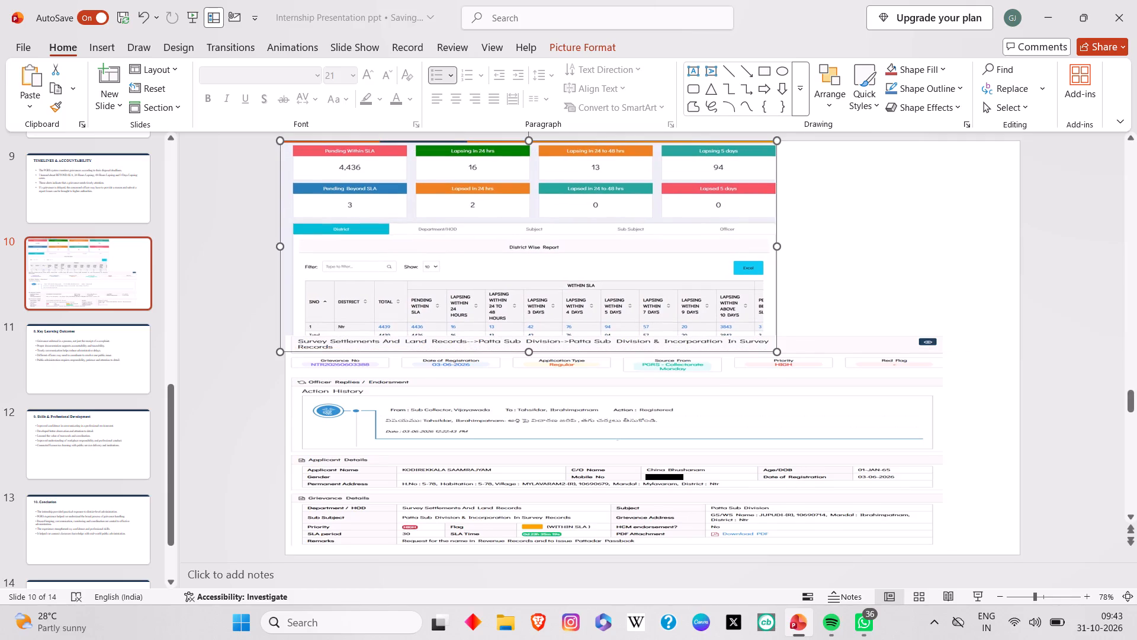
key("BackSpace")
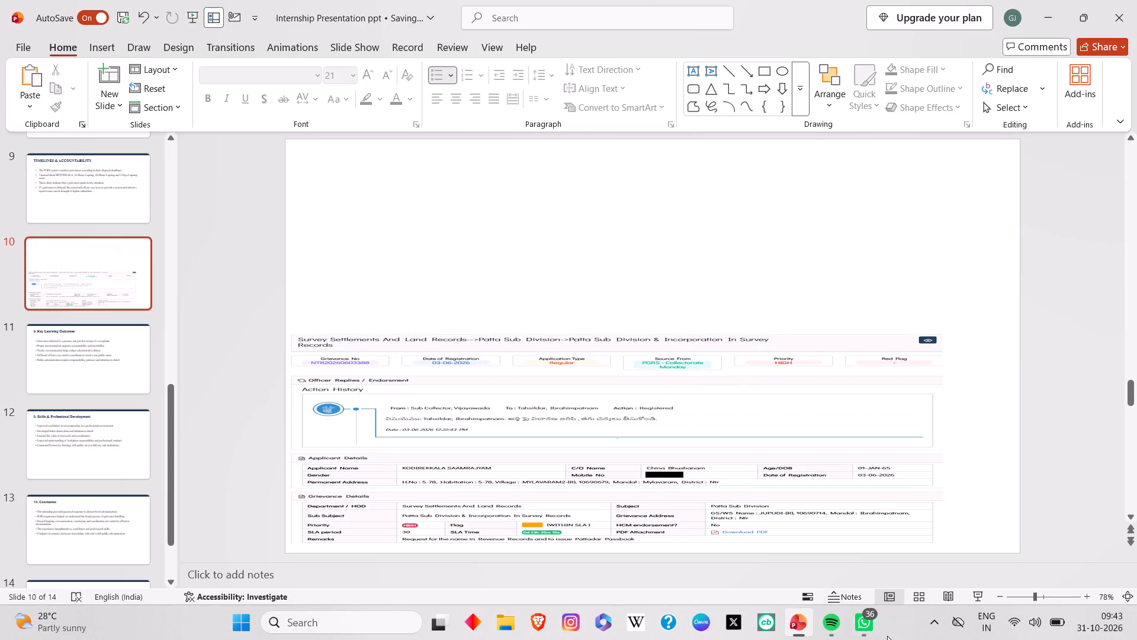
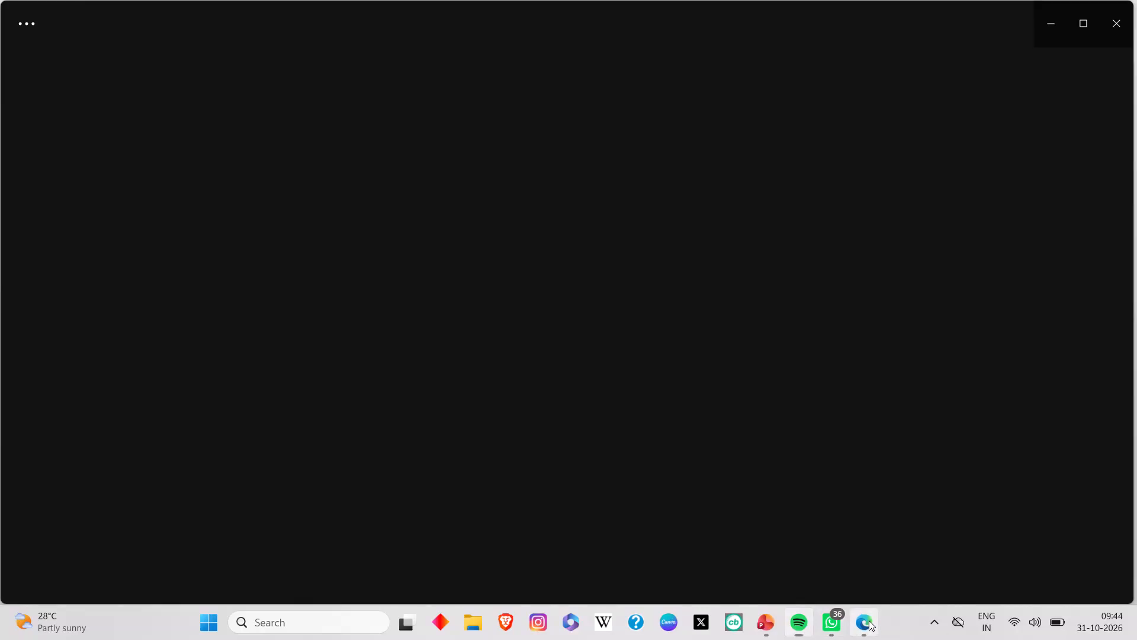
Close the browser window and switch back to slide 10 of the internship presentation in PowerPoint.
left_click(1130, 4)
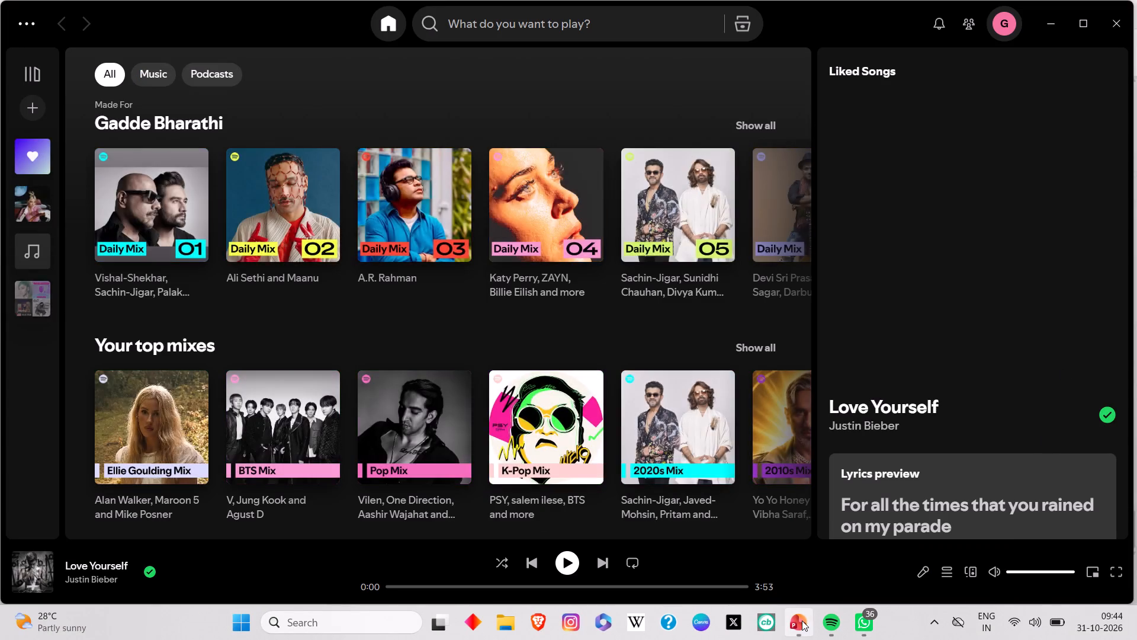
left_click(802, 620)
left_click(438, 280)
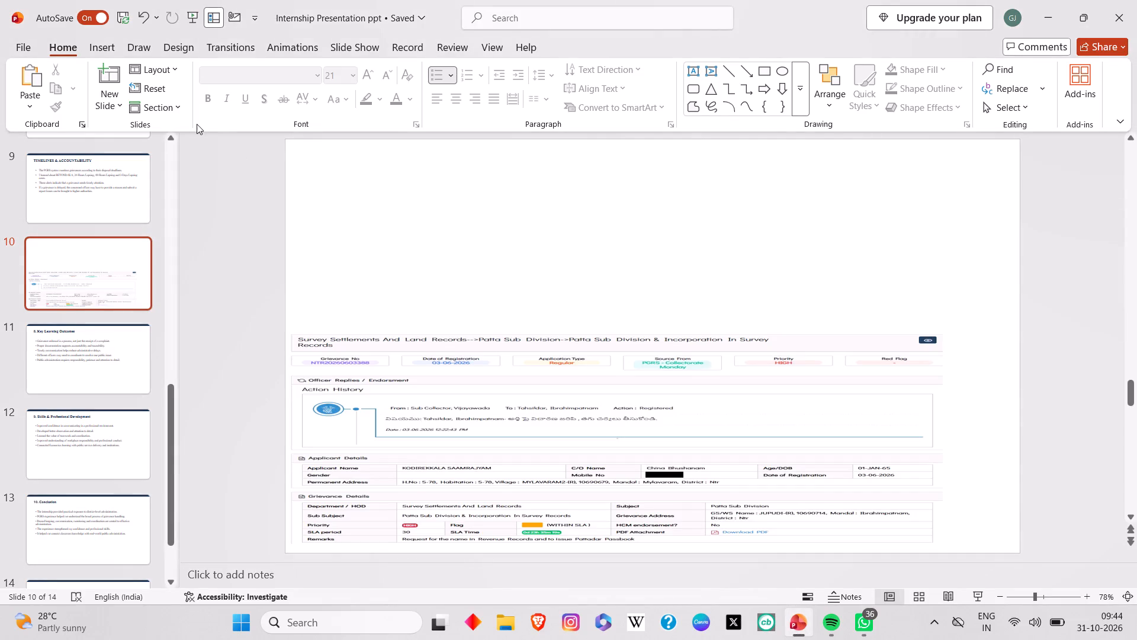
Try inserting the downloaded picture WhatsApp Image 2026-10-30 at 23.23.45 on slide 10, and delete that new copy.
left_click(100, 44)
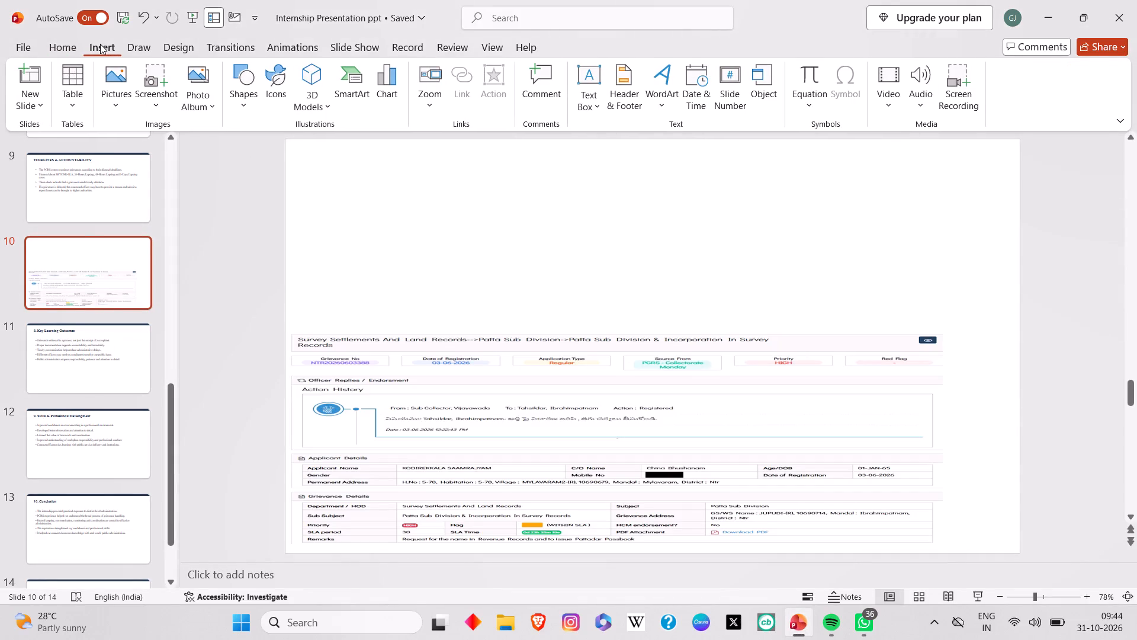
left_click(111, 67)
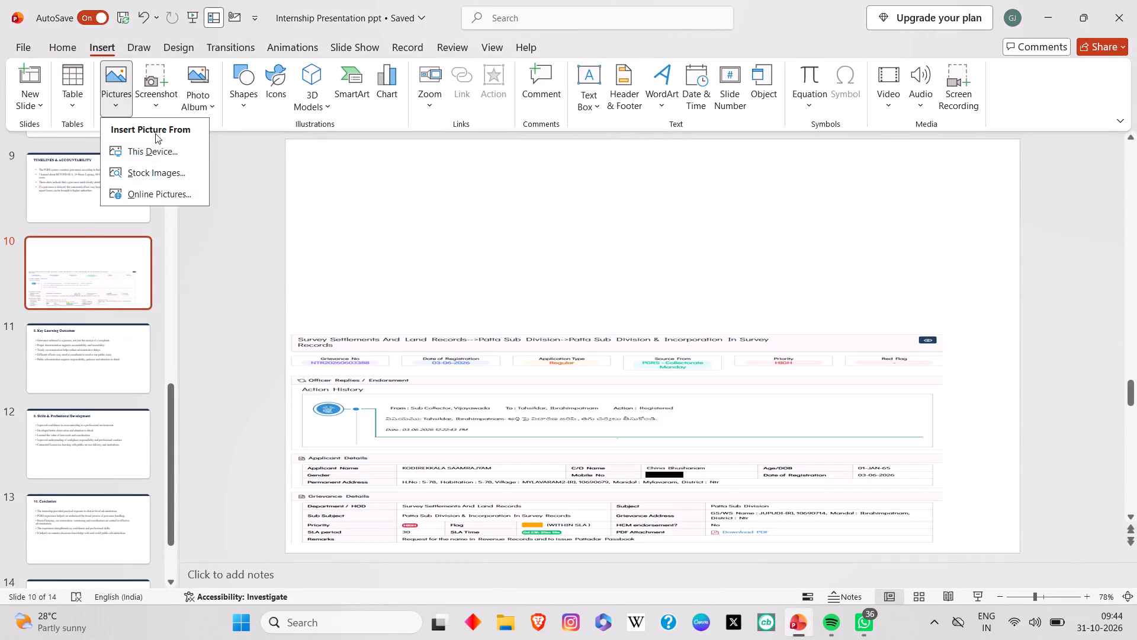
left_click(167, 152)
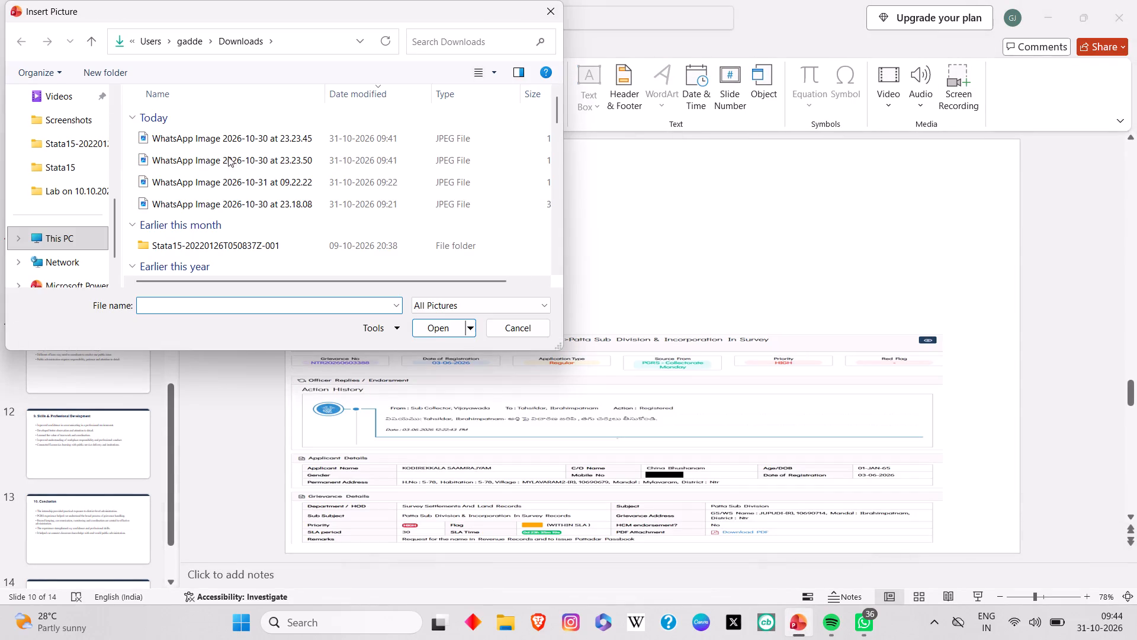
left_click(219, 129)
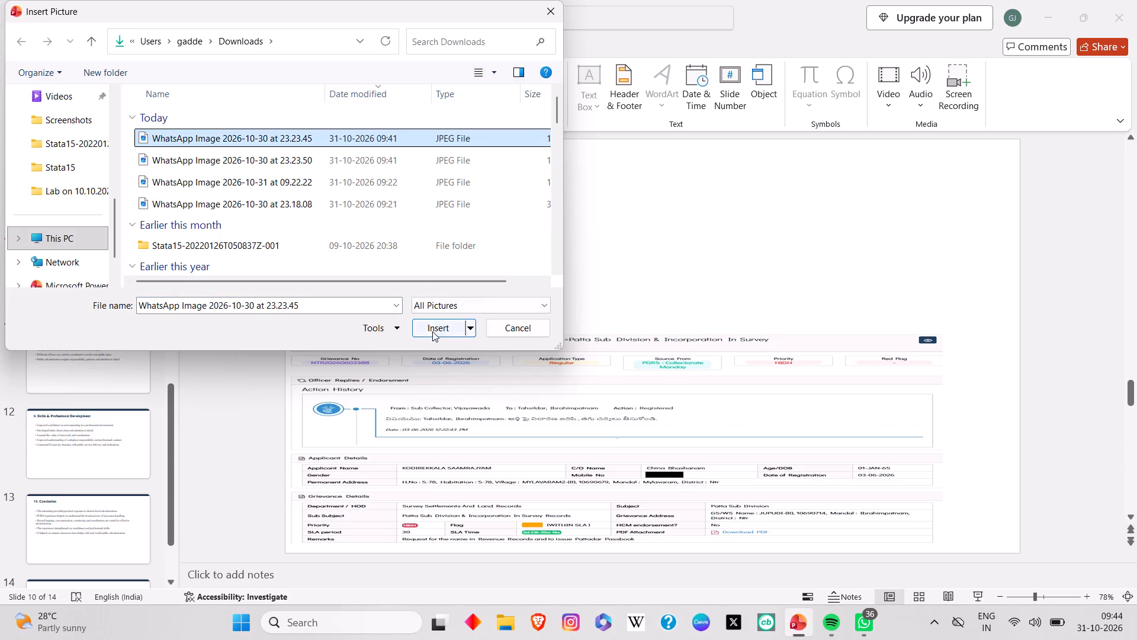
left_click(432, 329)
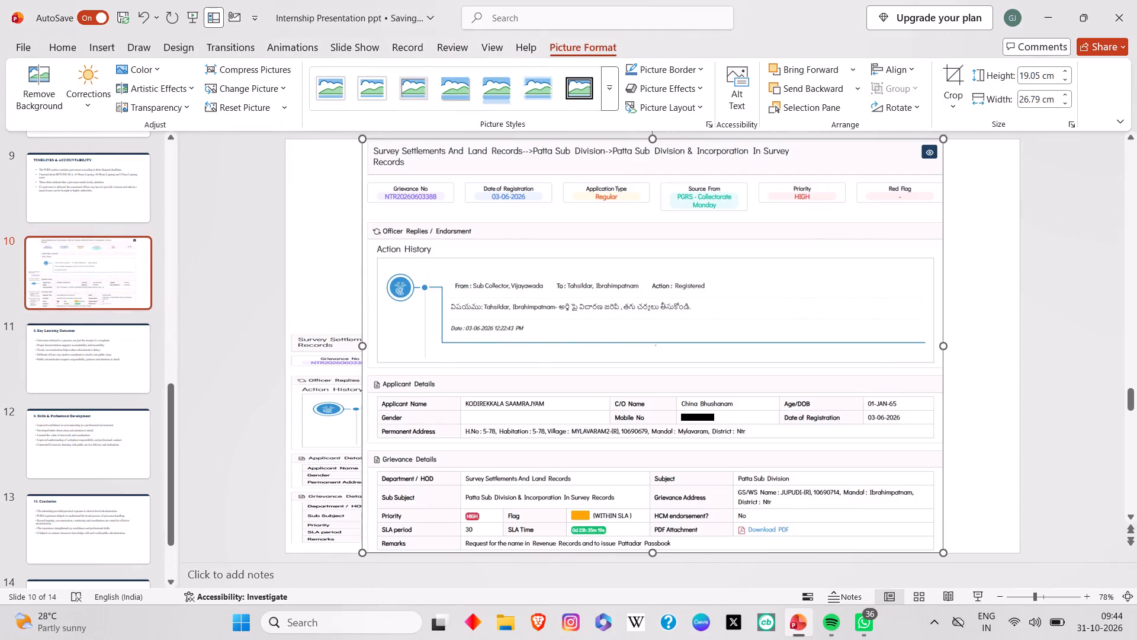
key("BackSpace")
Insert the district dashboard picture WhatsApp Image 2026-10-30 at 23.23.50 from the Downloads folder on slide 10.
left_click(104, 50)
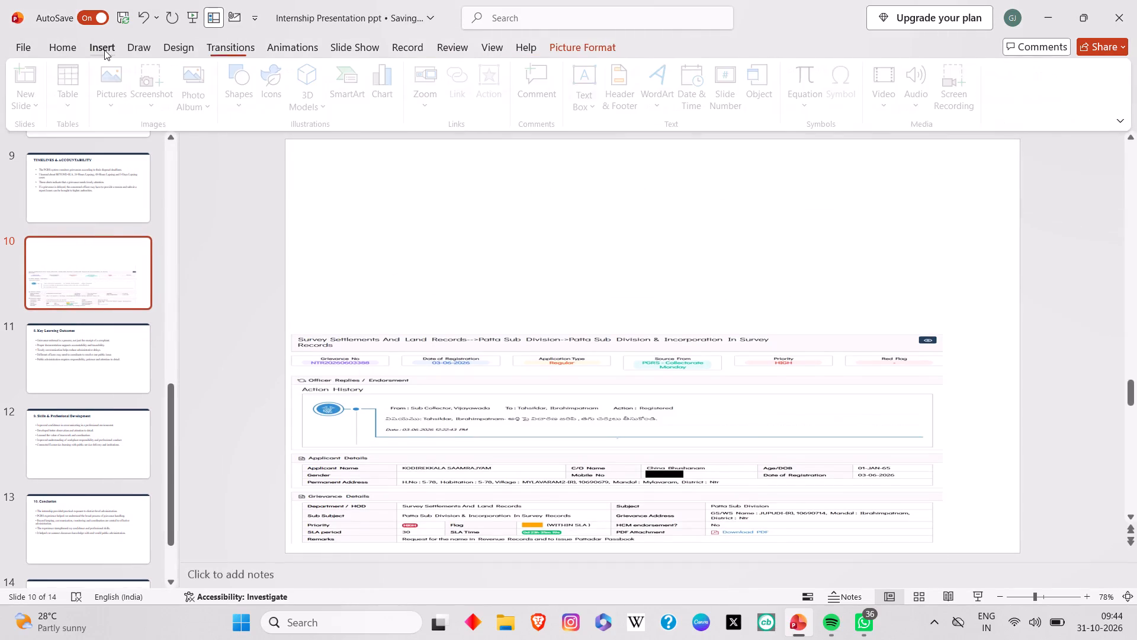
left_click(118, 76)
left_click(168, 147)
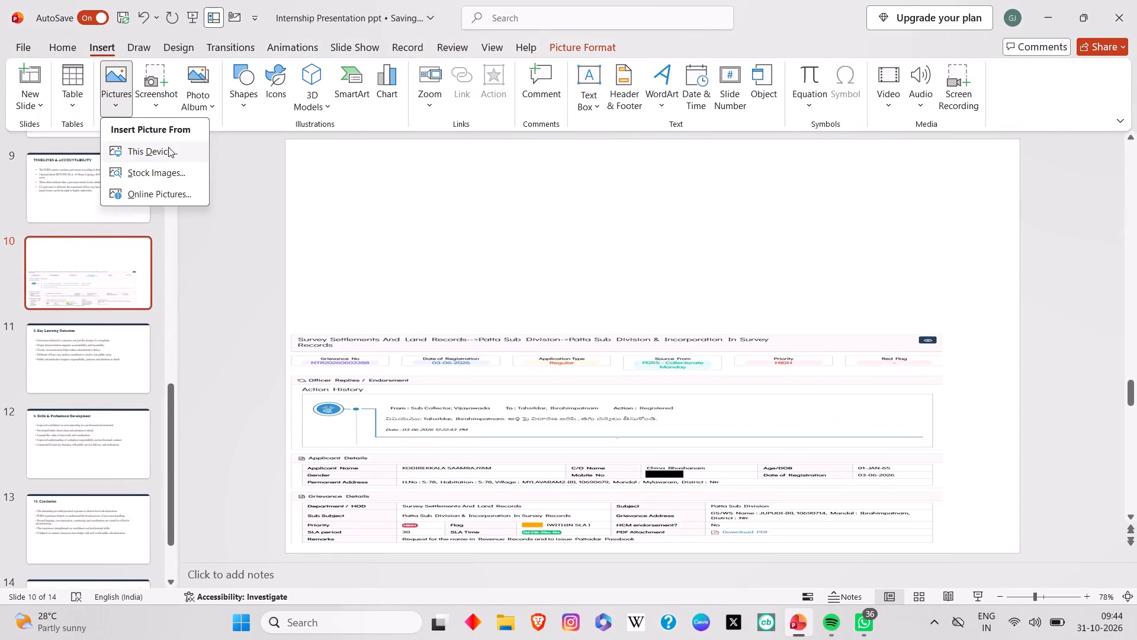
left_click(258, 159)
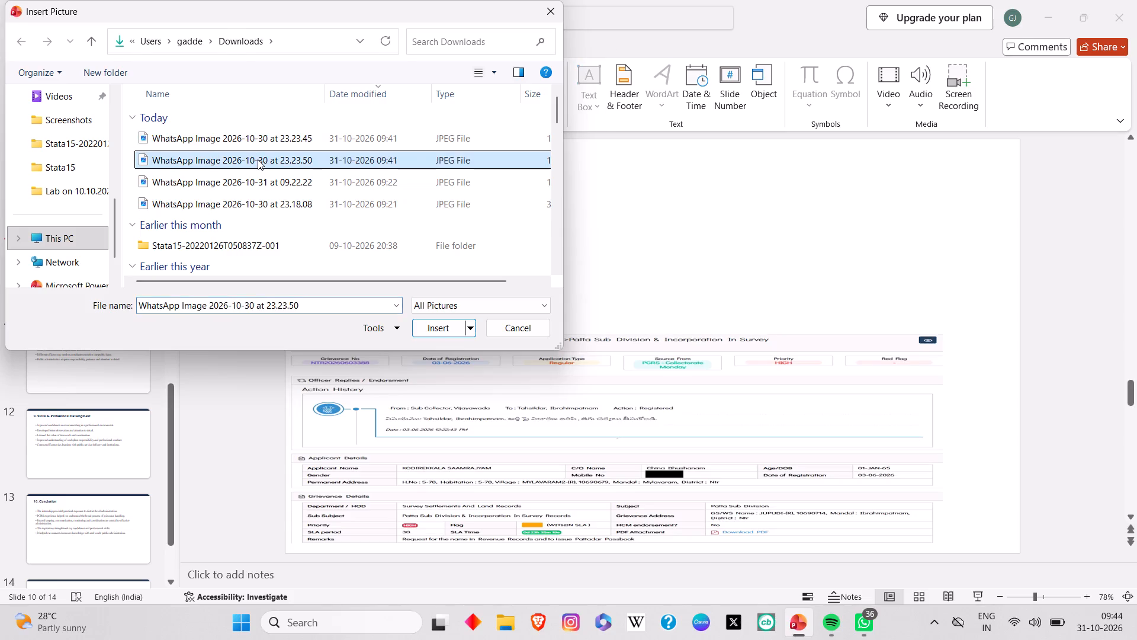
key("Return")
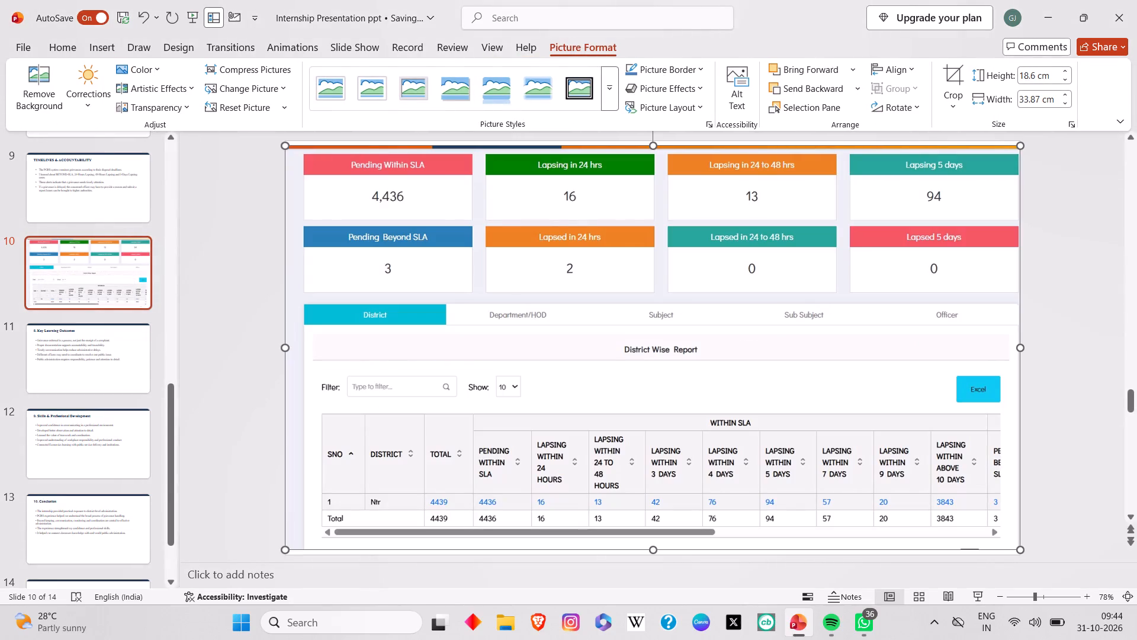
Squash the district dashboard picture's height to fit above the grievance record and narrow it to match that picture's width.
left_click_drag(654, 549, 664, 318)
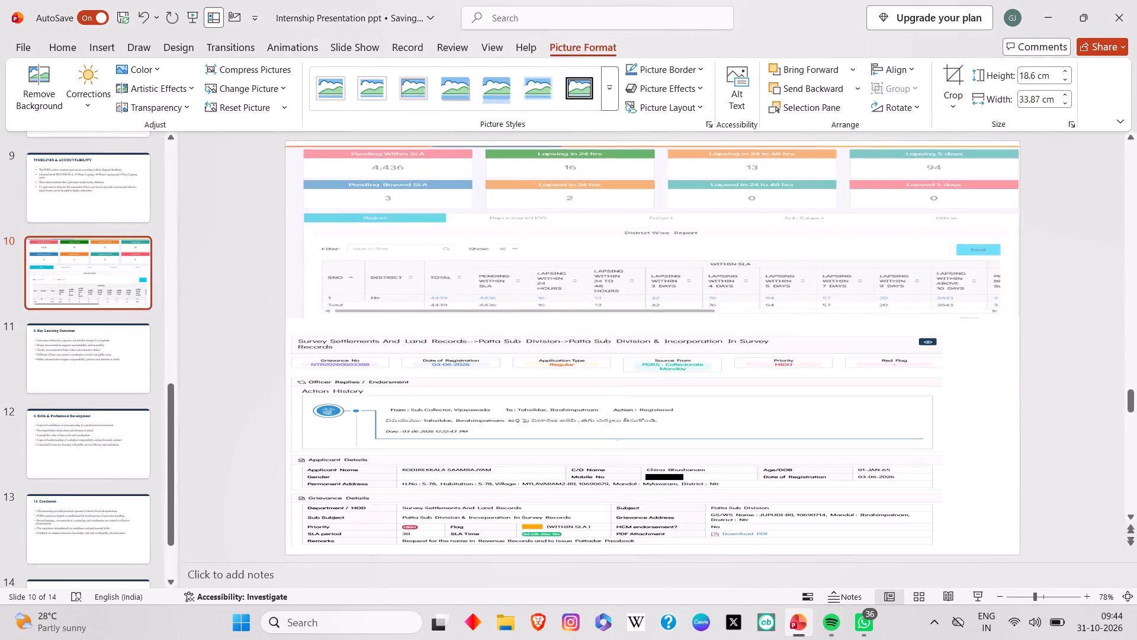
left_click_drag(664, 318, 656, 334)
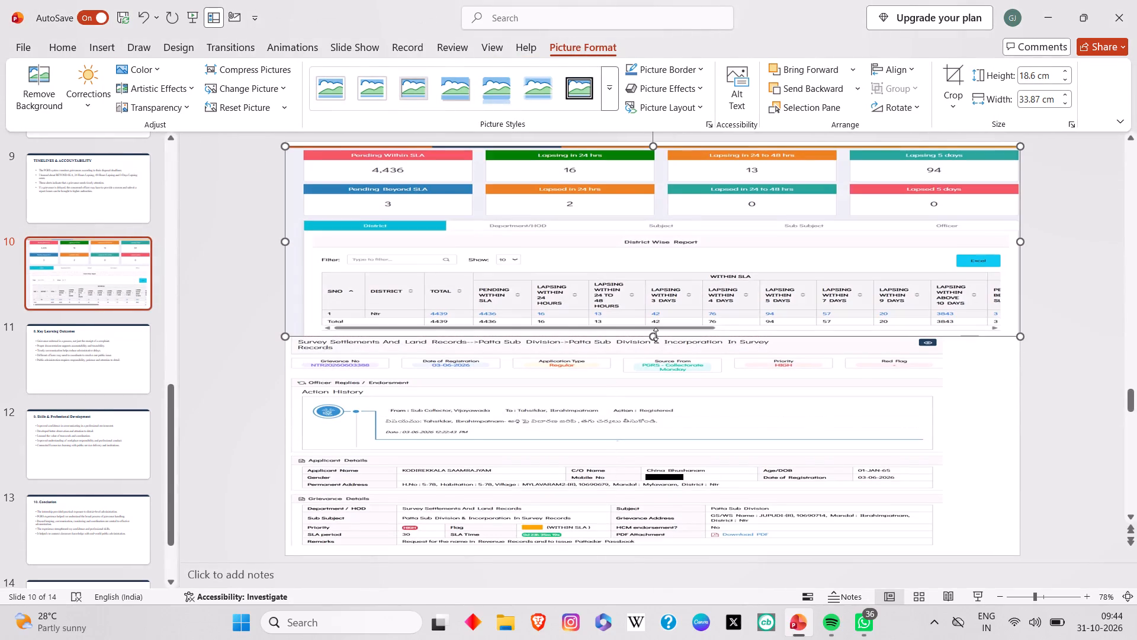
left_click(1086, 353)
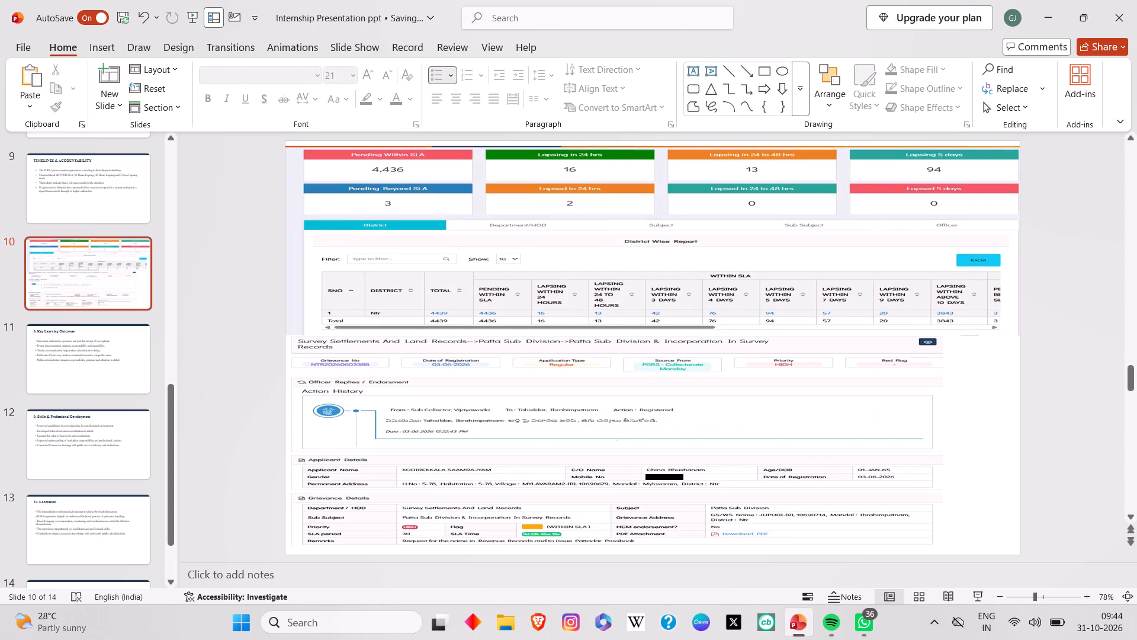
left_click(1019, 236)
left_click_drag(1020, 244, 979, 247)
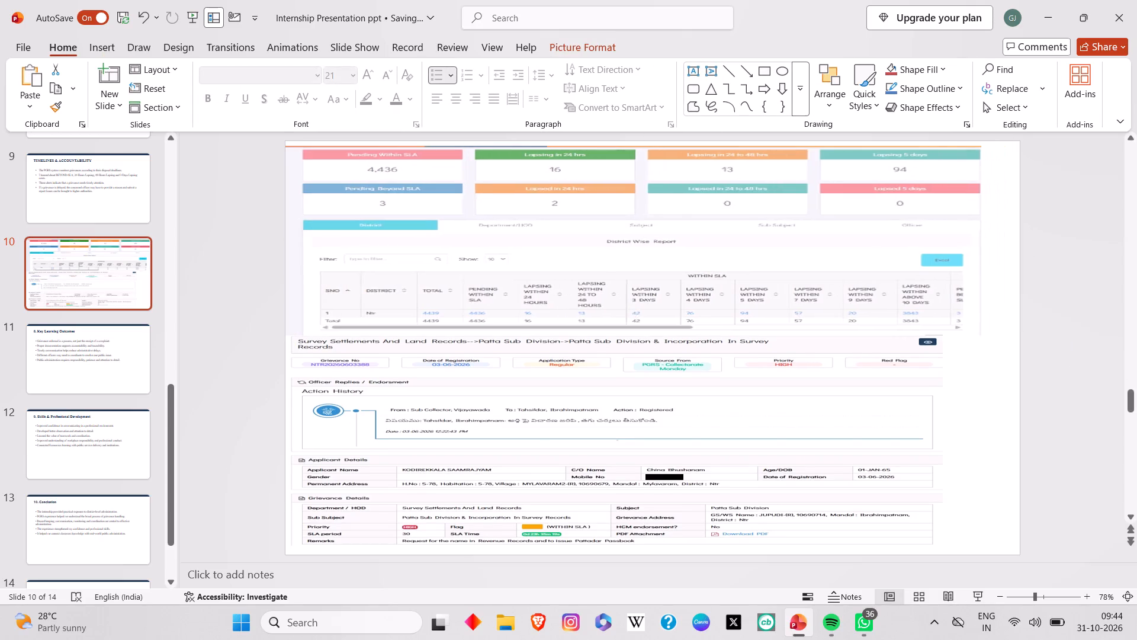
left_click_drag(979, 247, 942, 250)
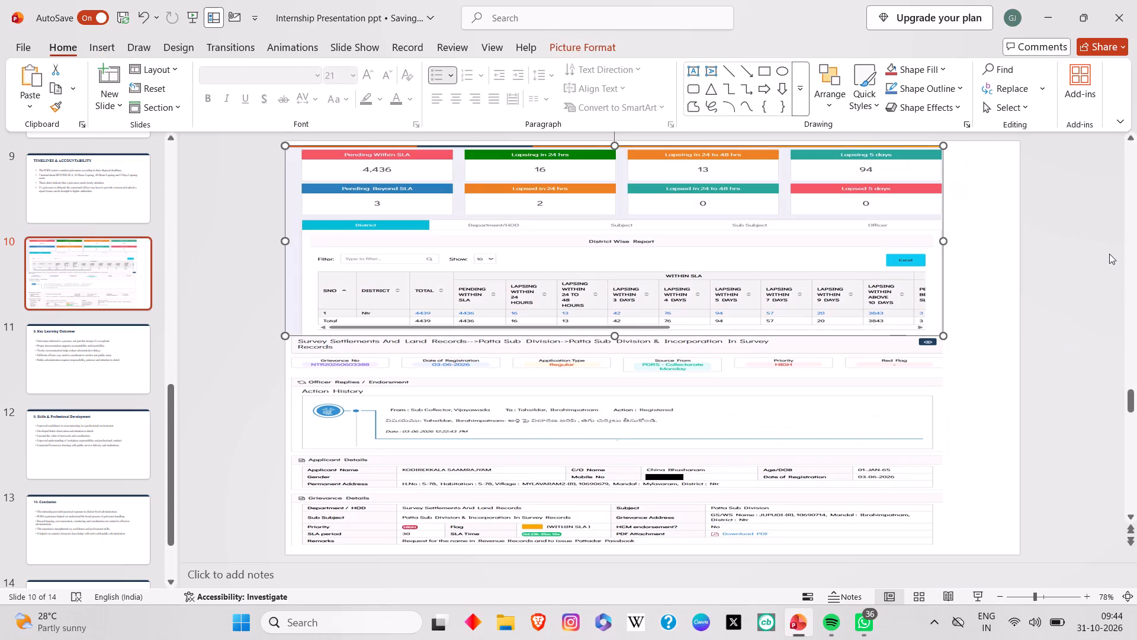
left_click(1094, 249)
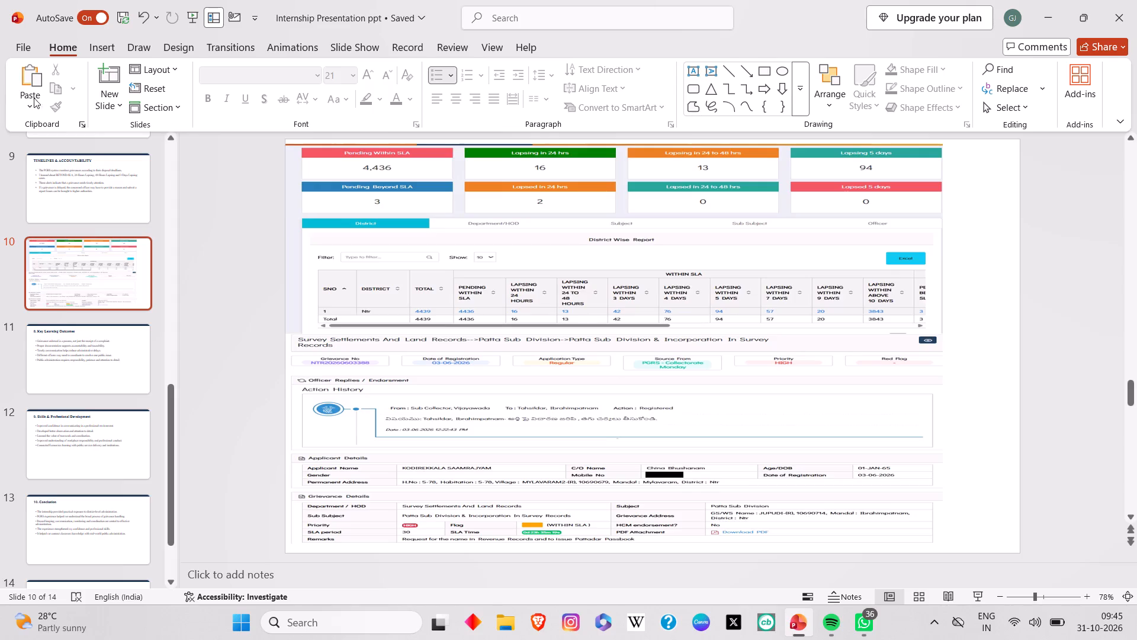
Replace the slide 11 title "8. Key Learning Outcomes" with "PERSONAL EXPERIENCE".
left_click(94, 360)
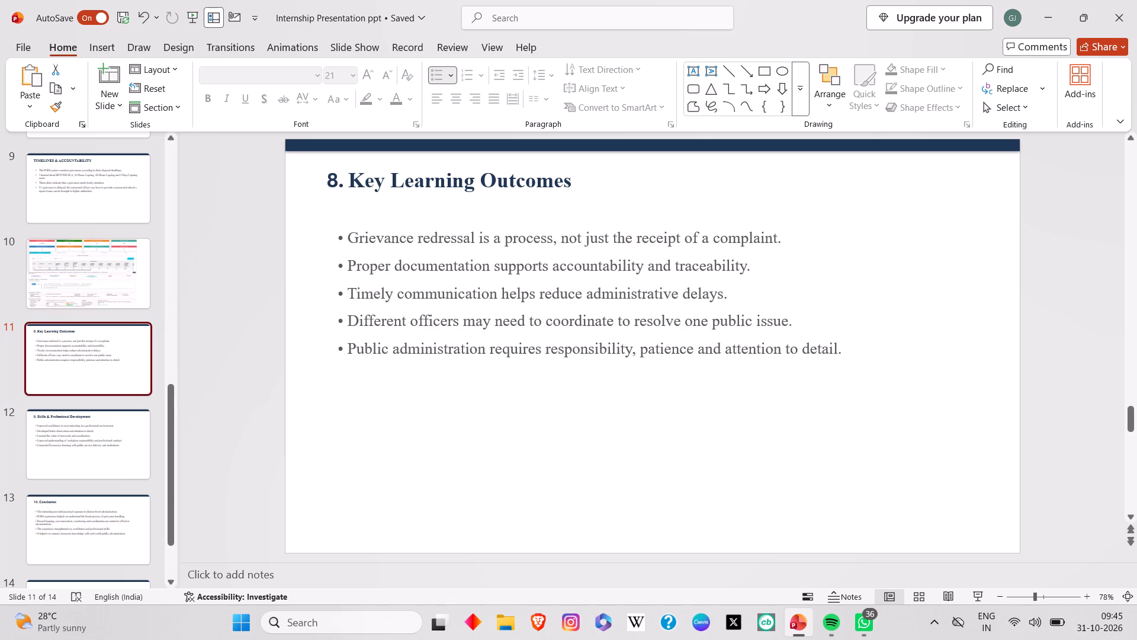
left_click(325, 175)
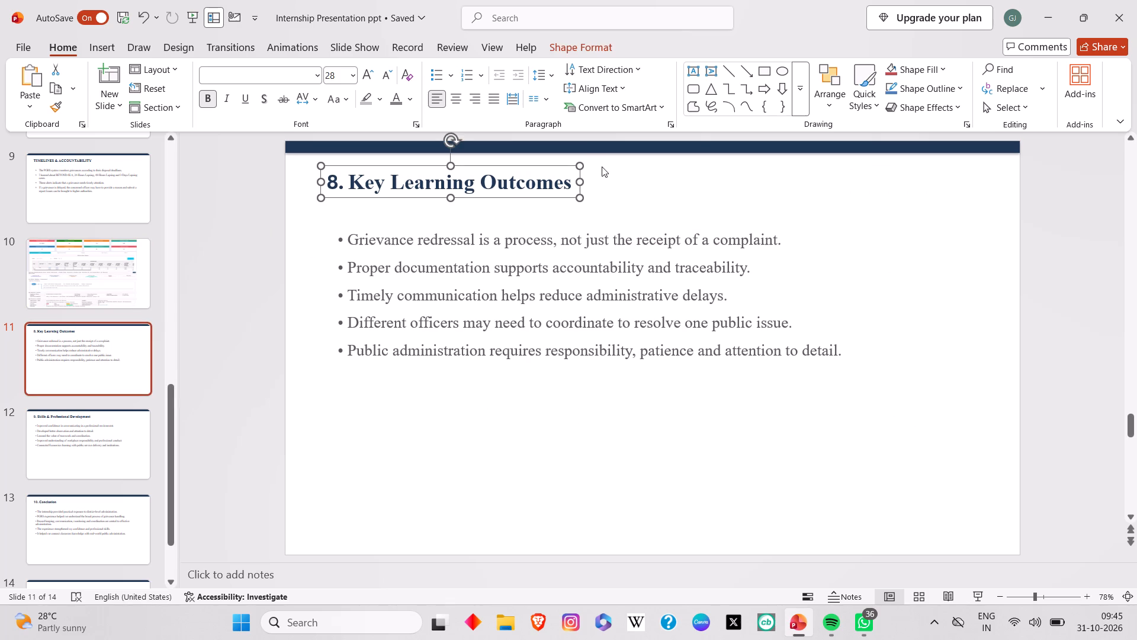
left_click(572, 176)
left_click(572, 185)
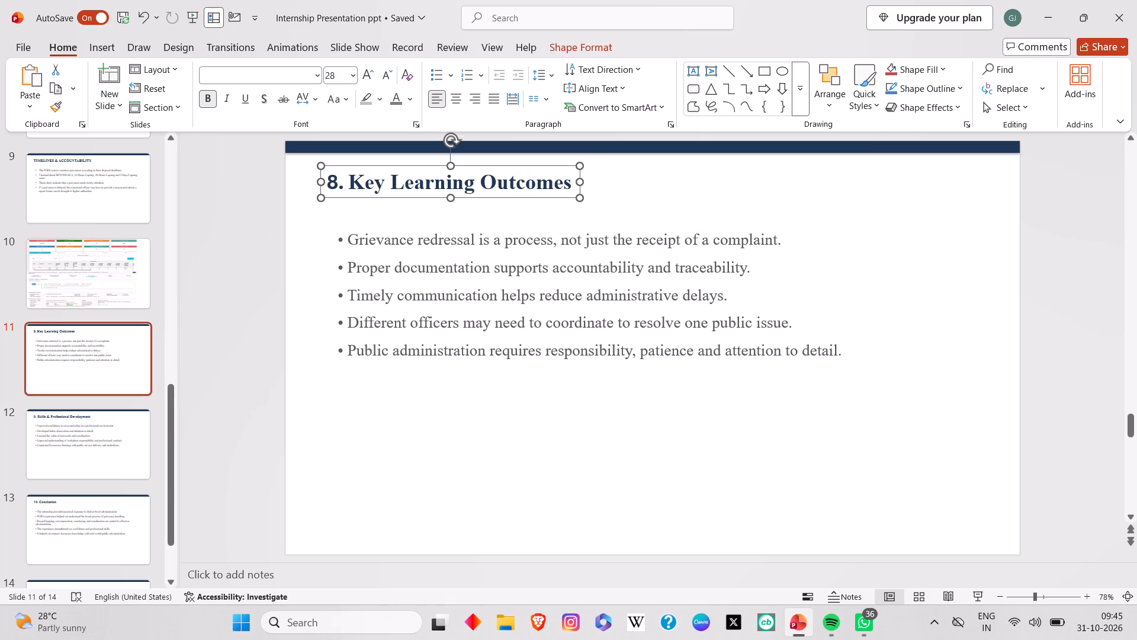
left_click(568, 184)
key("BackSpace")
key("BackSpace")
key("BackSpace")
key("BackSpace")
key("BackSpace")
key("BackSpace")
key("BackSpace")
key("BackSpace")
key("BackSpace")
key("BackSpace")
key("BackSpace")
key("BackSpace")
key("BackSpace")
key("BackSpace")
key("BackSpace")
key("BackSpace")
key("BackSpace")
key("BackSpace")
key("BackSpace")
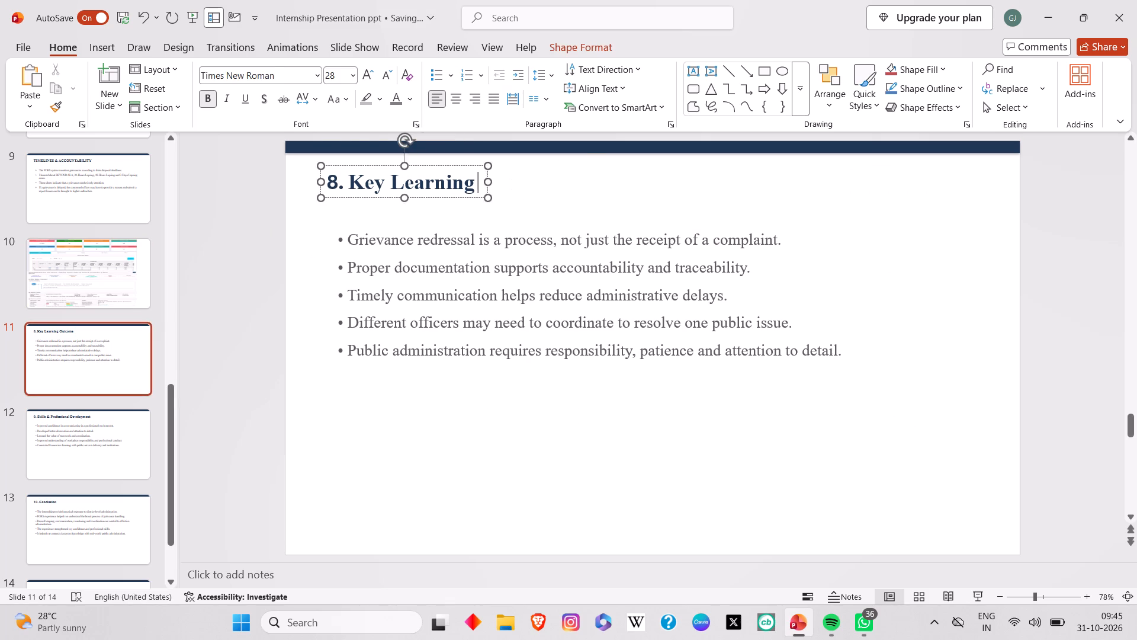
key("BackSpace")
key("BackSpace")
key("BackSpace")
key("BackSpace")
key("BackSpace")
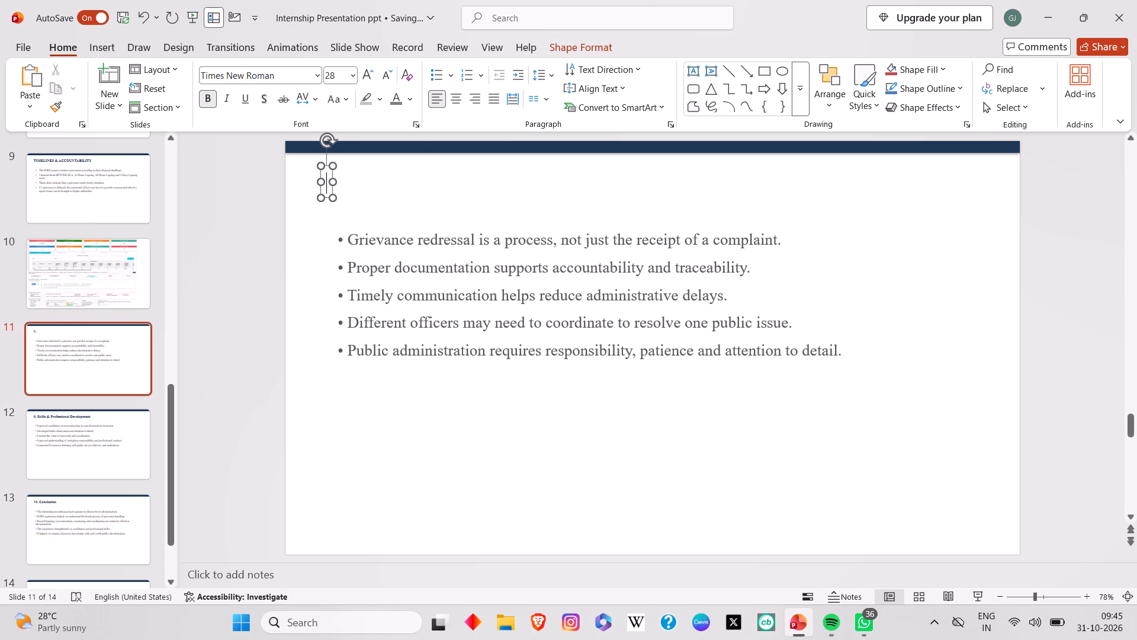
type("PERSONAL EXPER")
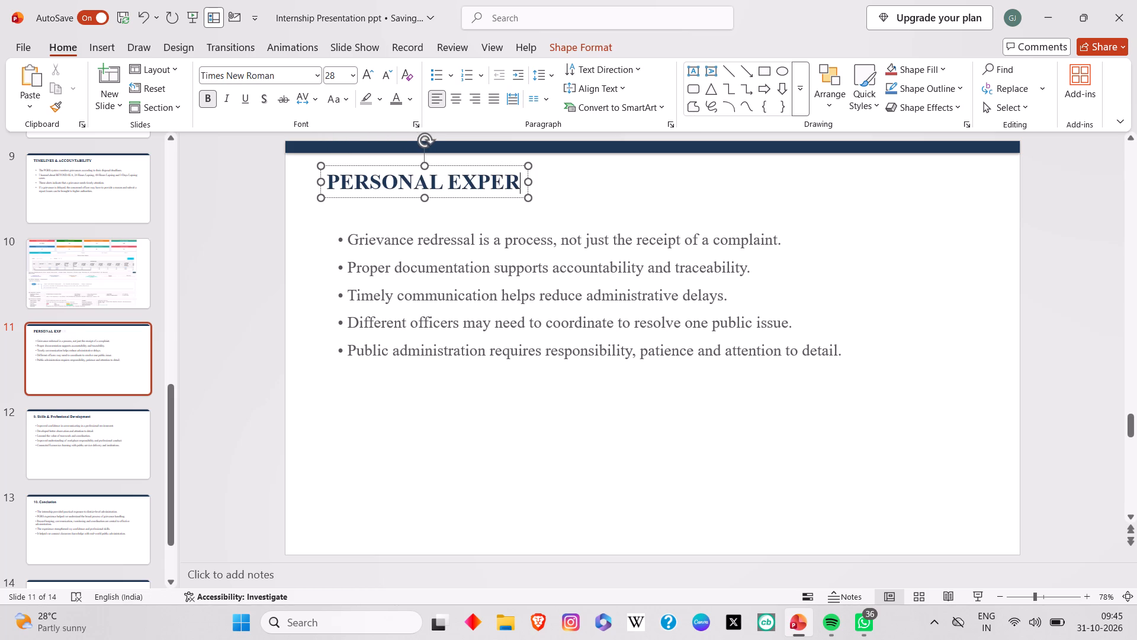
type("IENCE")
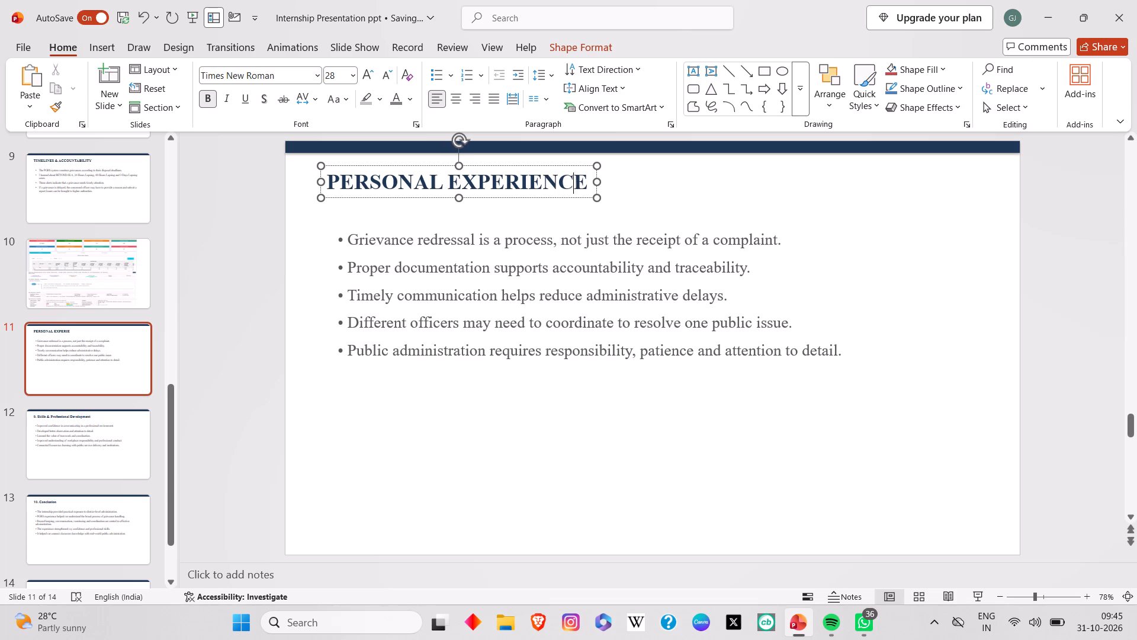
Delete all the bullet text from slide 11's body text box, keeping the empty box.
left_click(341, 236)
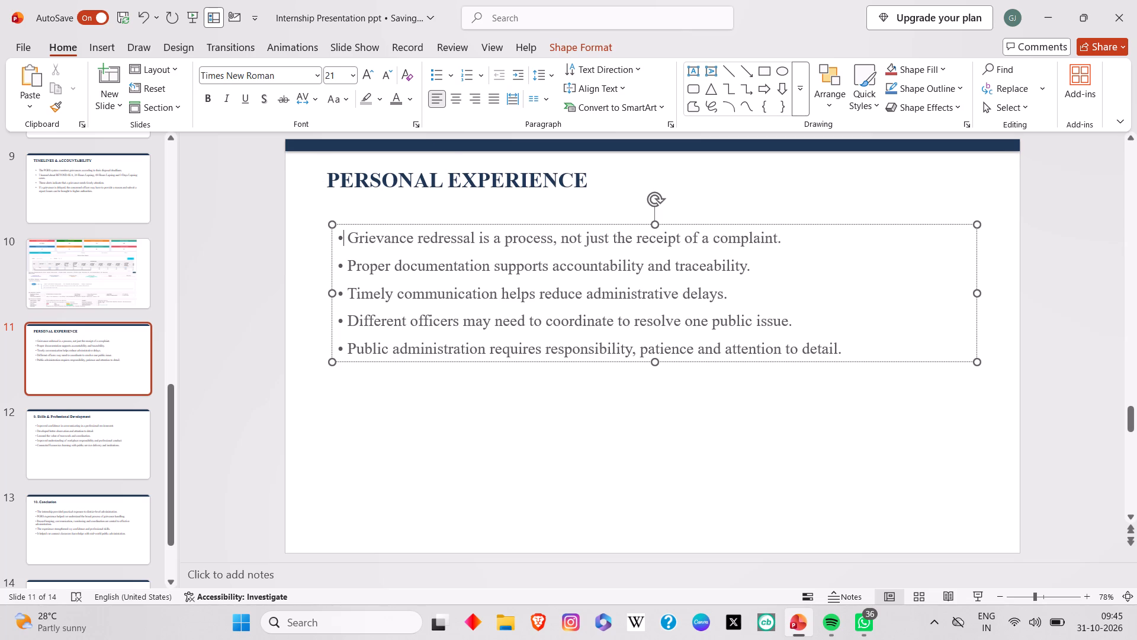
left_click_drag(342, 236, 802, 361)
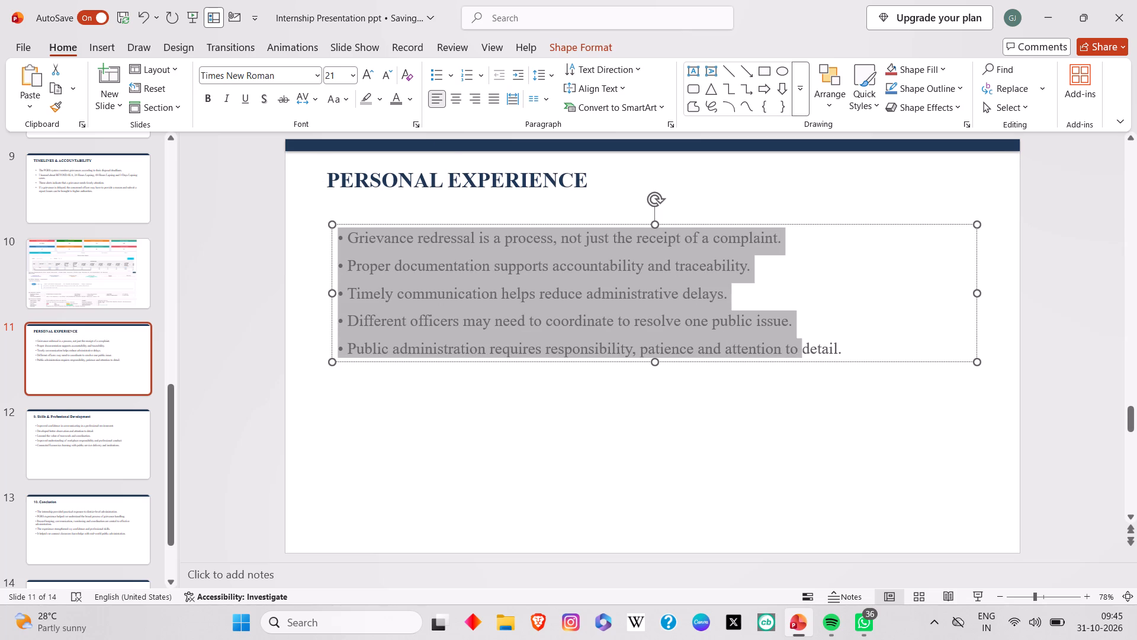
left_click_drag(802, 361, 865, 360)
key("BackSpace")
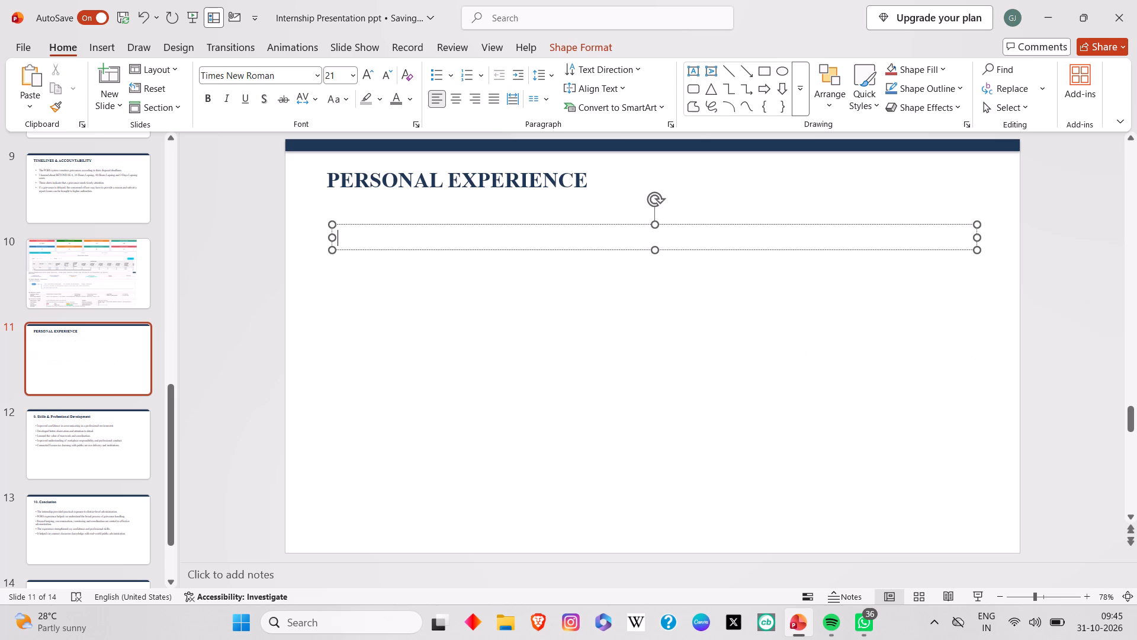
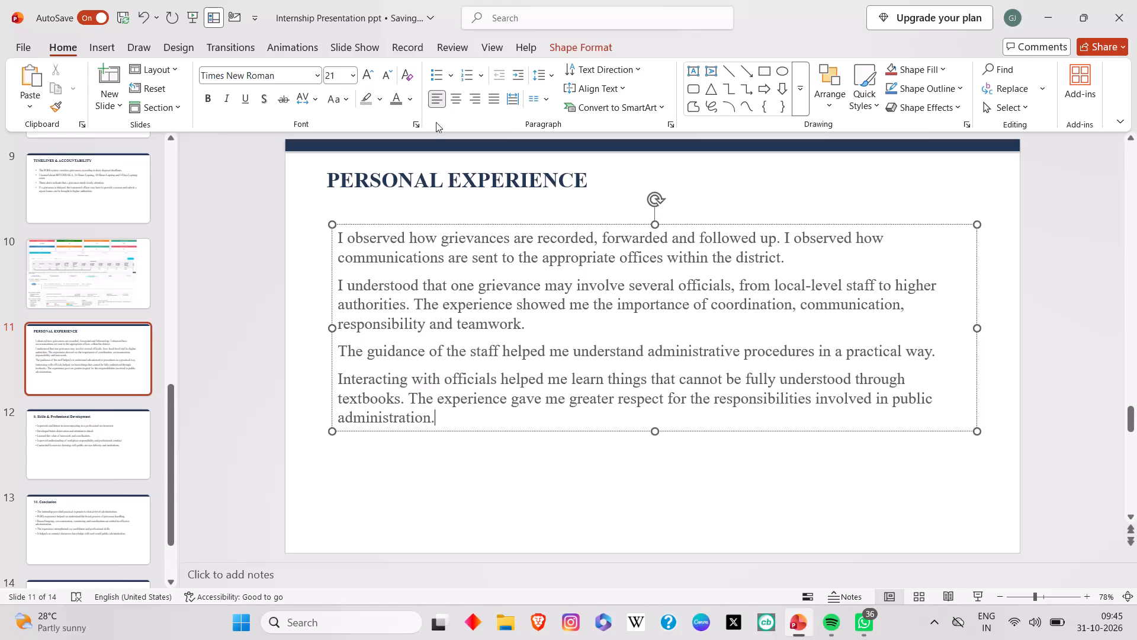
Apply bullet formatting to each of the four body paragraphs on the PERSONAL EXPERIENCE slide.
left_click(438, 76)
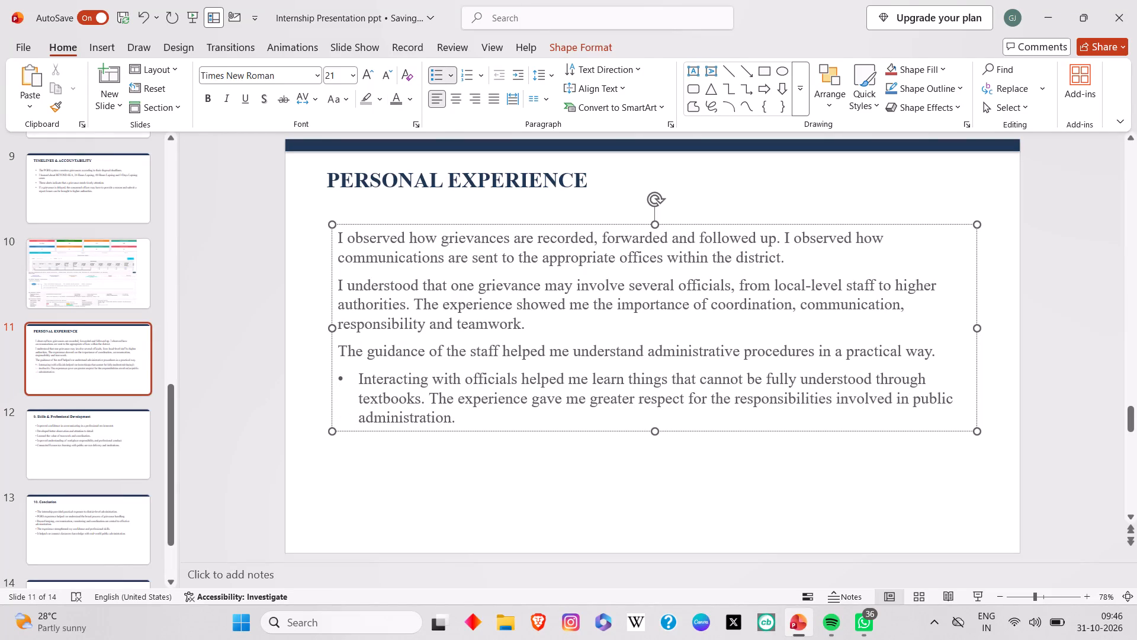
left_click(341, 348)
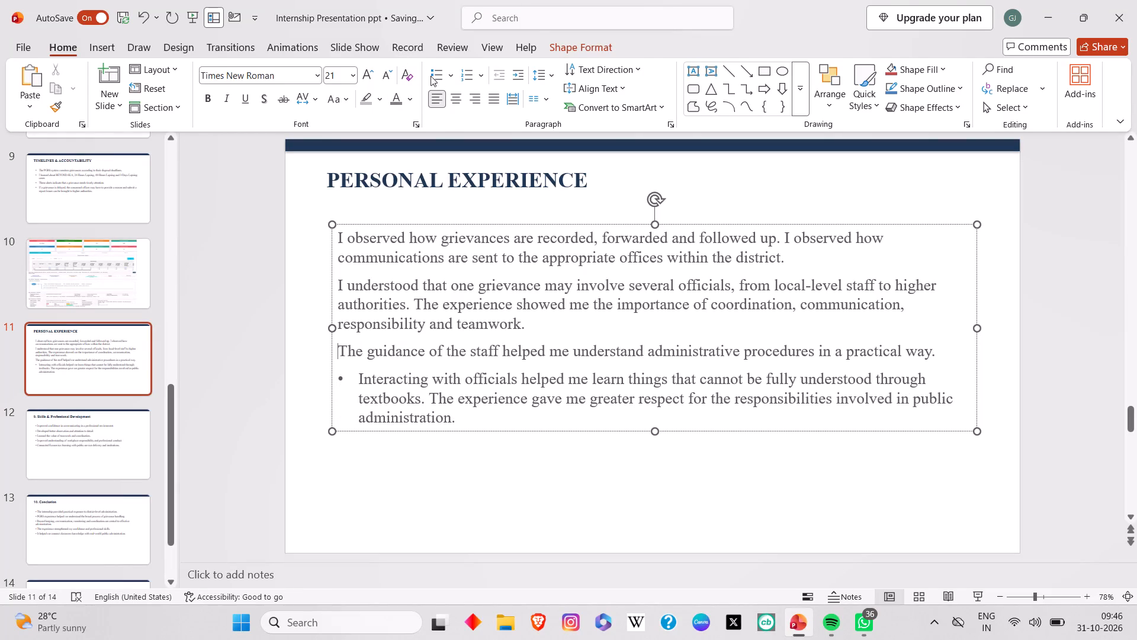
left_click(436, 68)
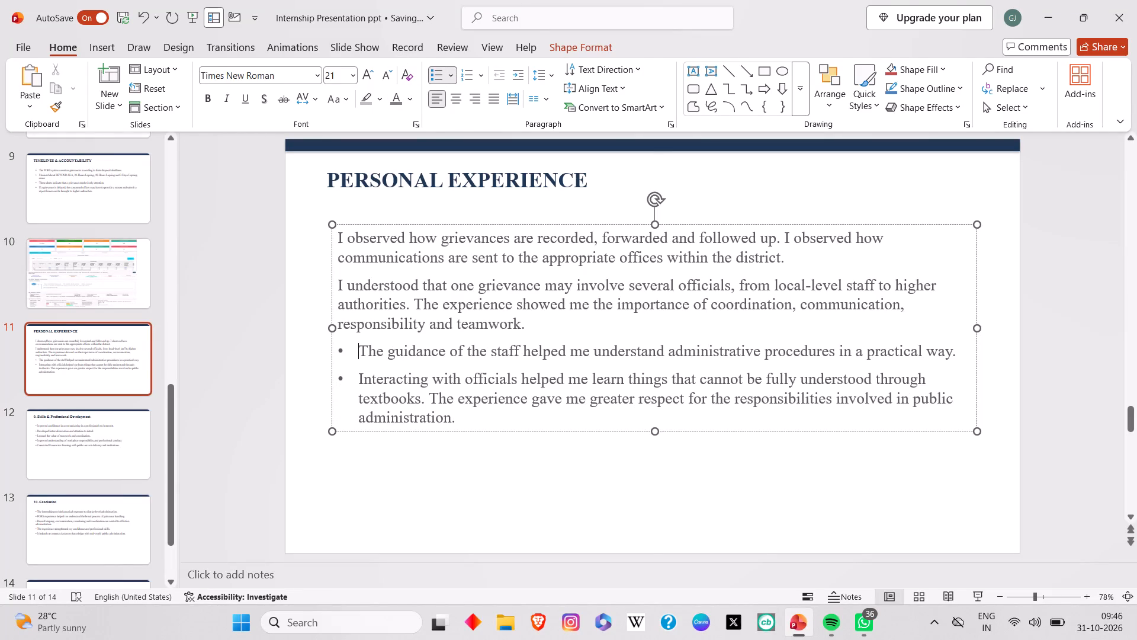
left_click(336, 241)
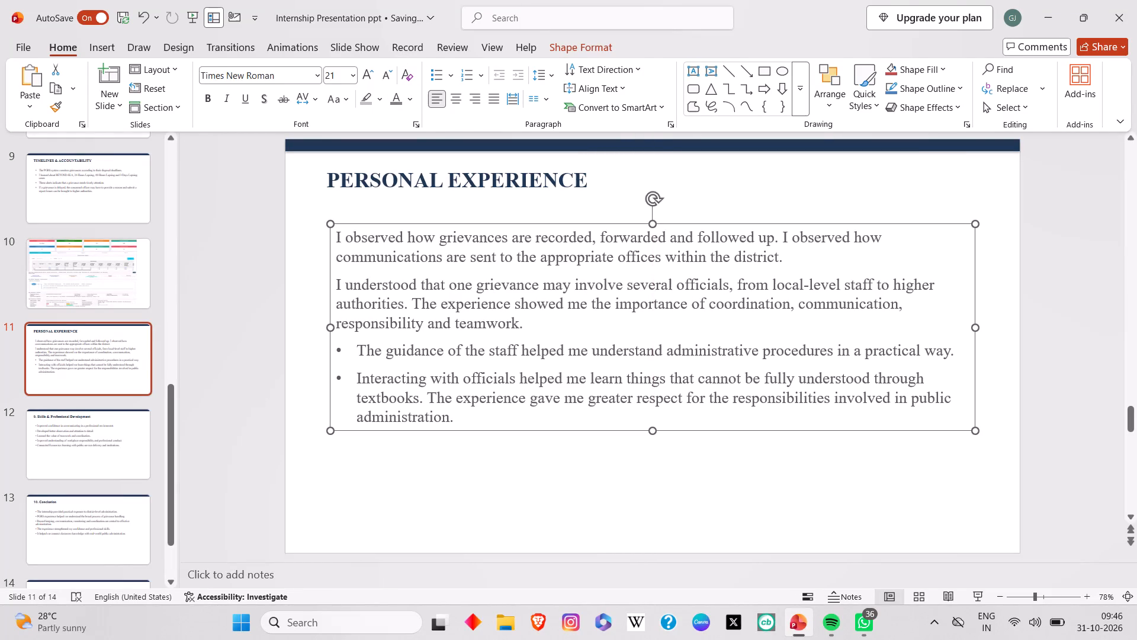
left_click(338, 239)
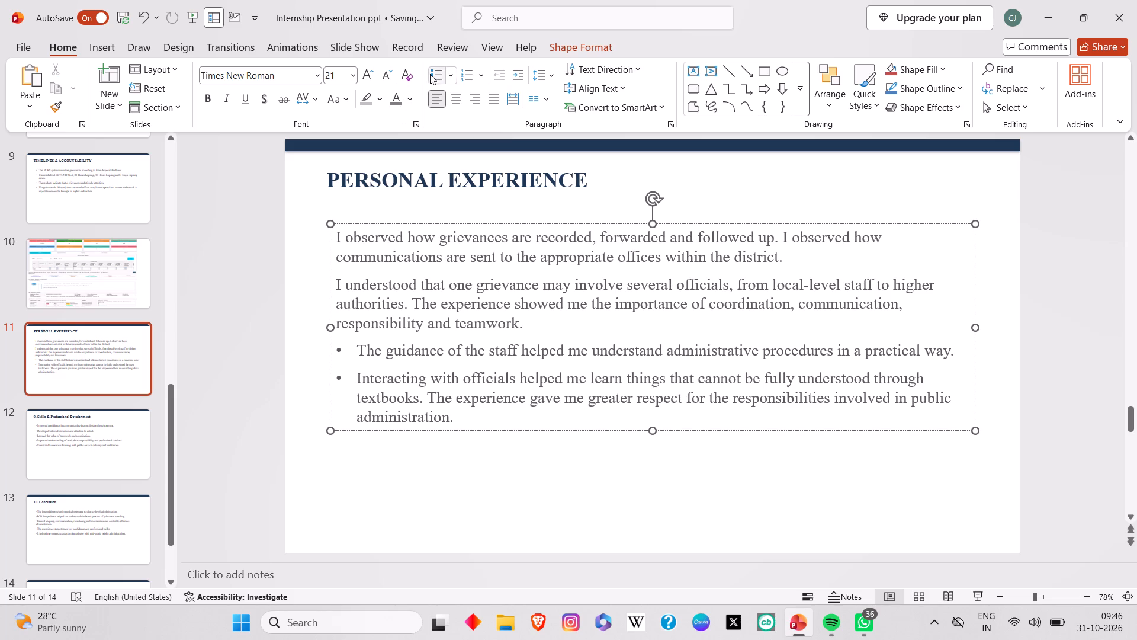
left_click(433, 75)
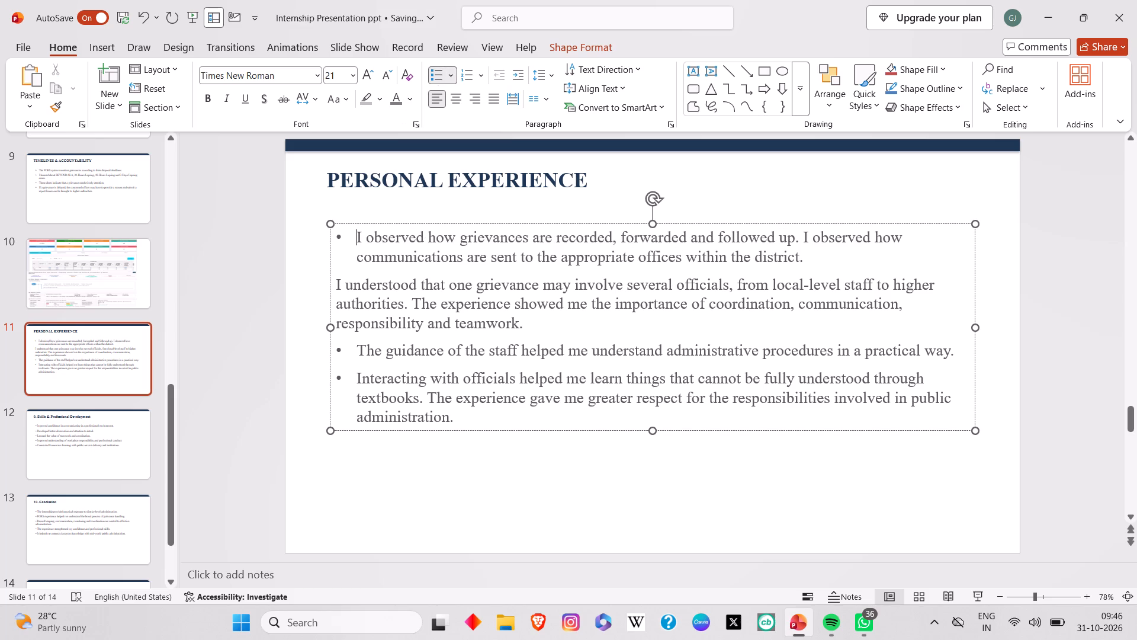
left_click(336, 283)
left_click(439, 72)
left_click(438, 457)
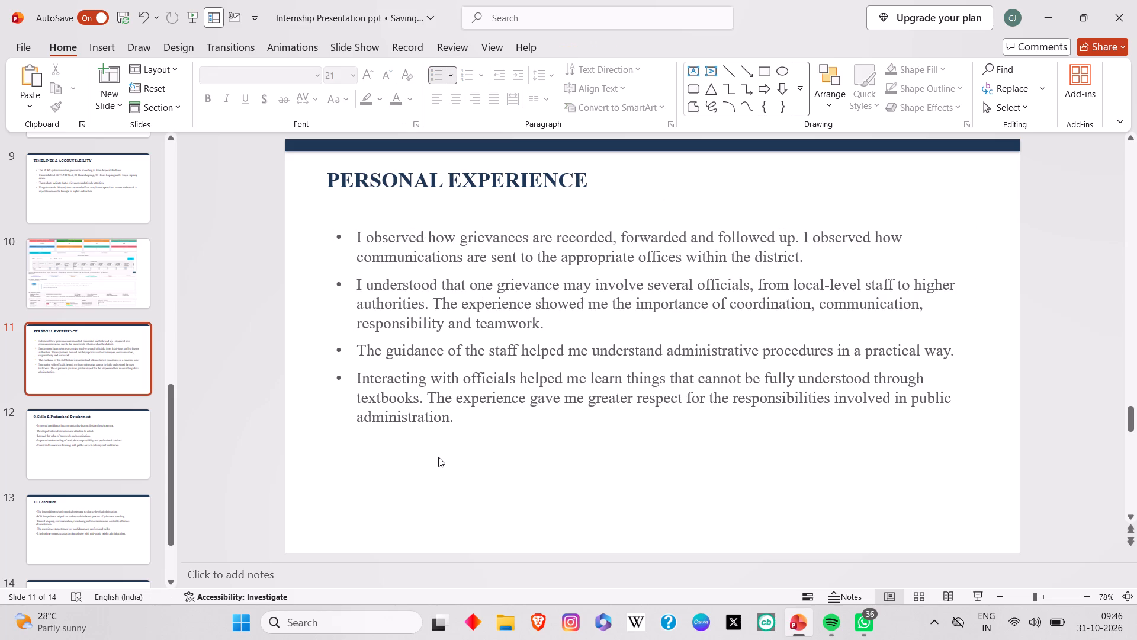
Delete slide 12, "9. Skills & Professional Development", from the presentation.
left_click(110, 427)
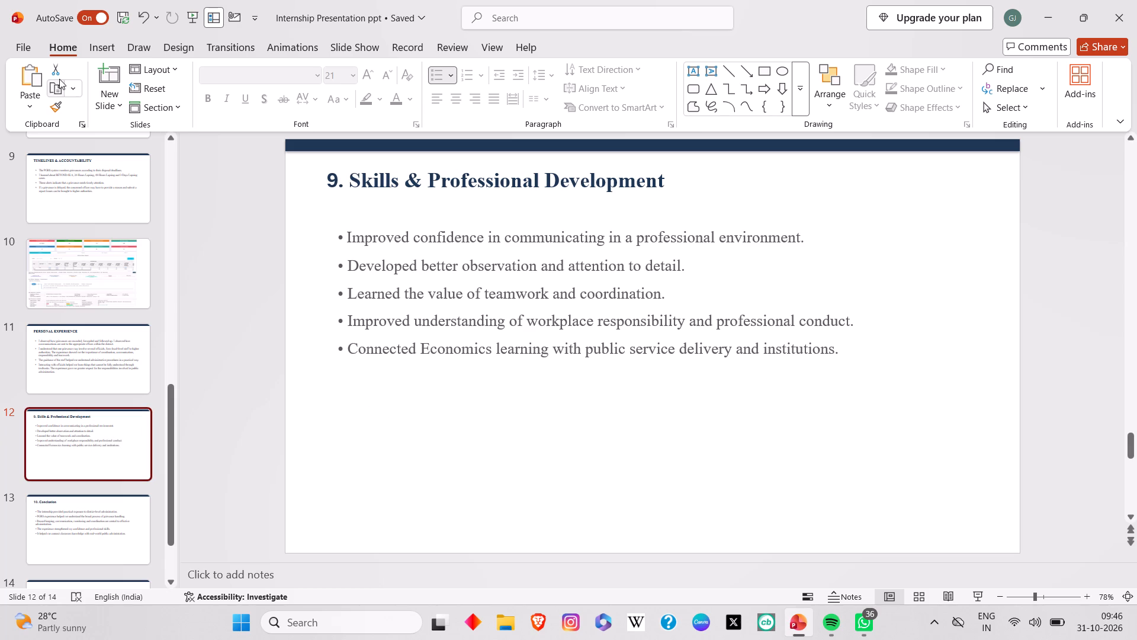
left_click(68, 434)
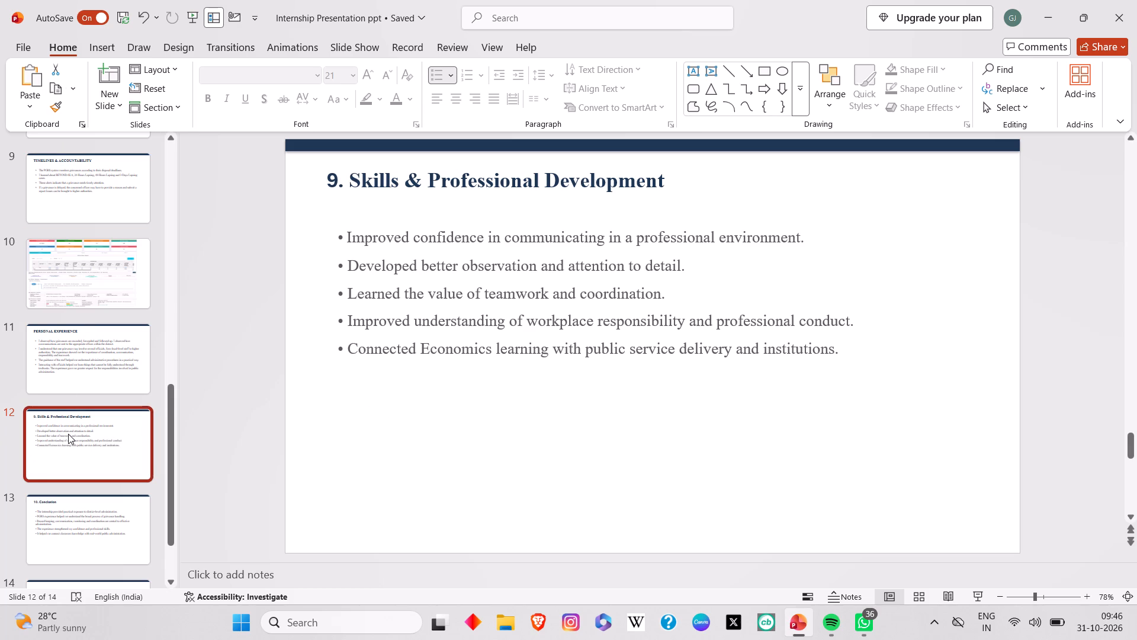
right_click(68, 434)
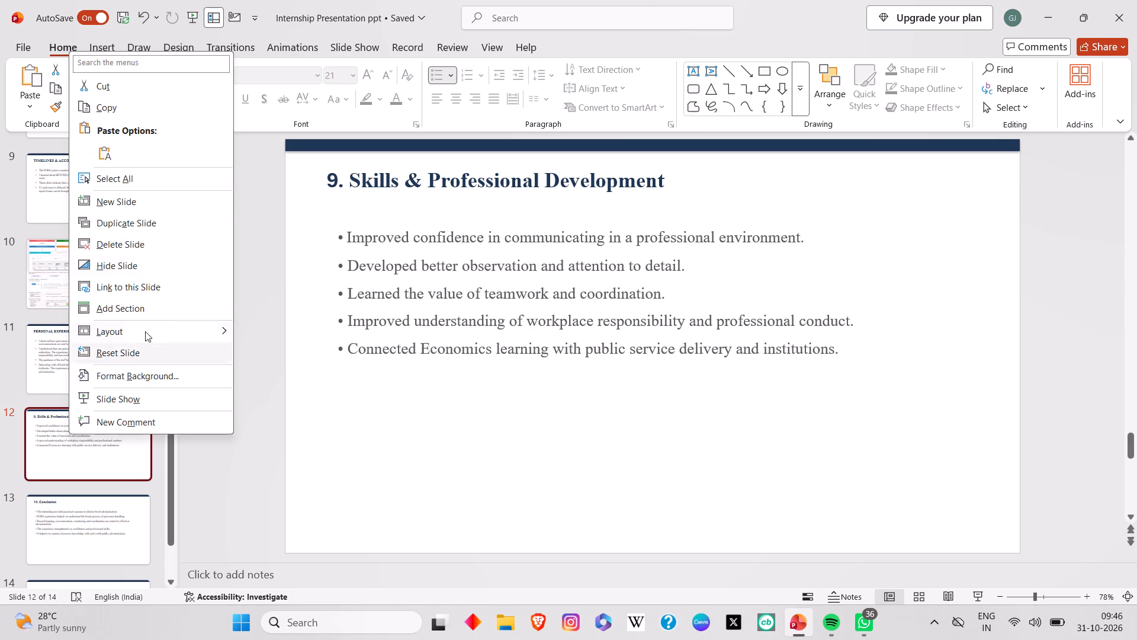
left_click(122, 248)
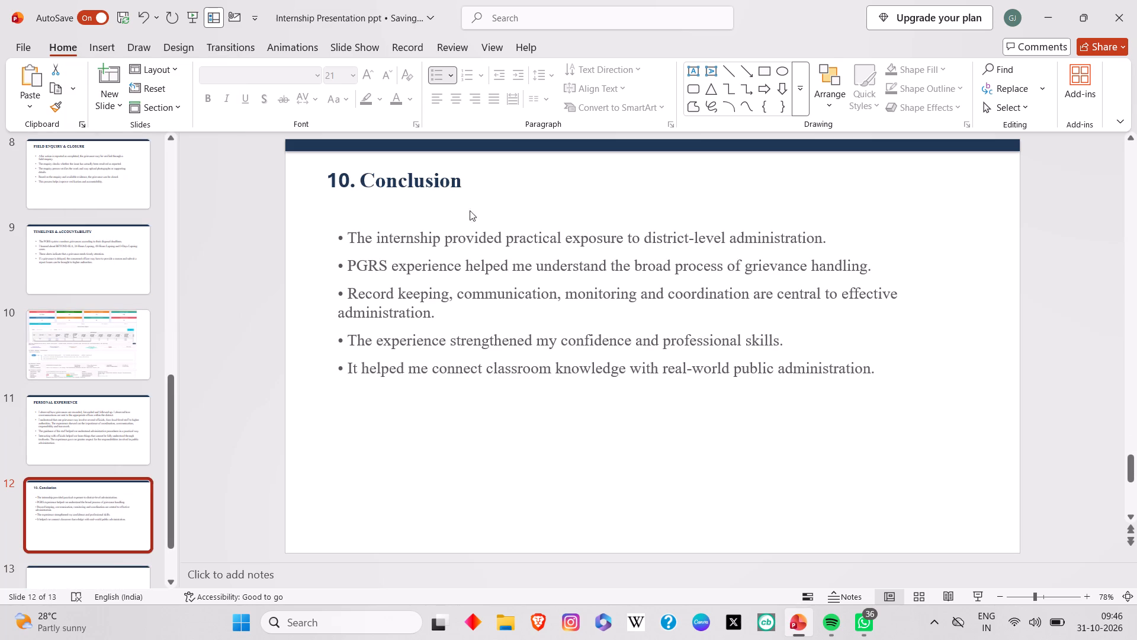
Replace the slide title "10. Conclusion" with "CONCLUSION".
left_click(464, 182)
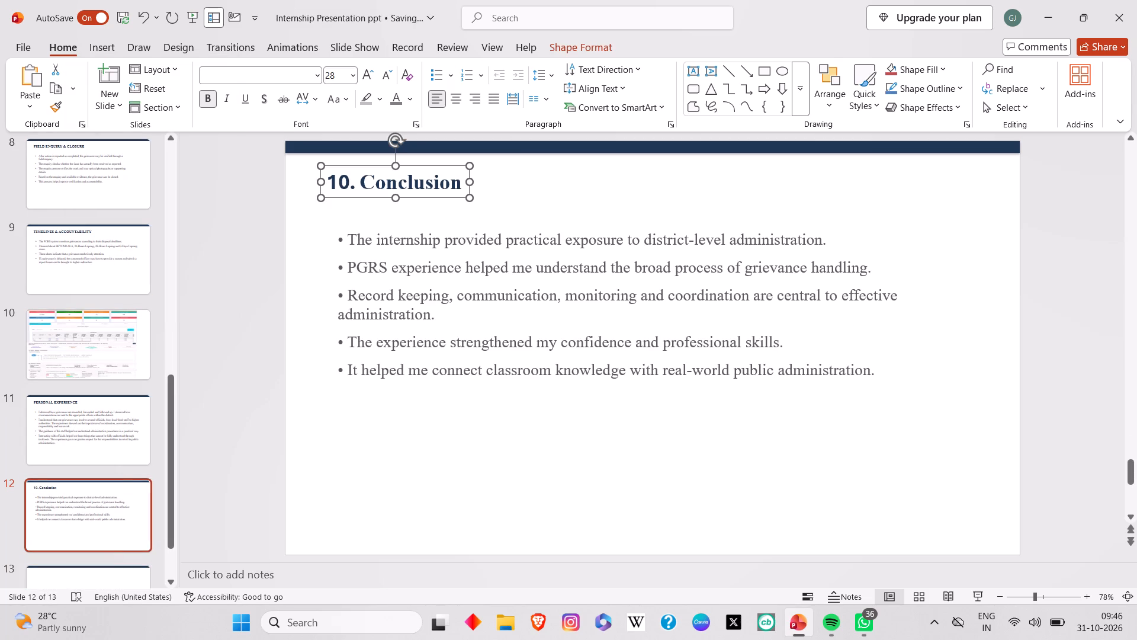
left_click(458, 181)
key("BackSpace")
key("BackSpace")
key("BackSpace")
key("BackSpace")
key("BackSpace")
key("BackSpace")
key("BackSpace")
key("BackSpace")
key("BackSpace")
key("BackSpace")
key("BackSpace")
key("BackSpace")
key("BackSpace")
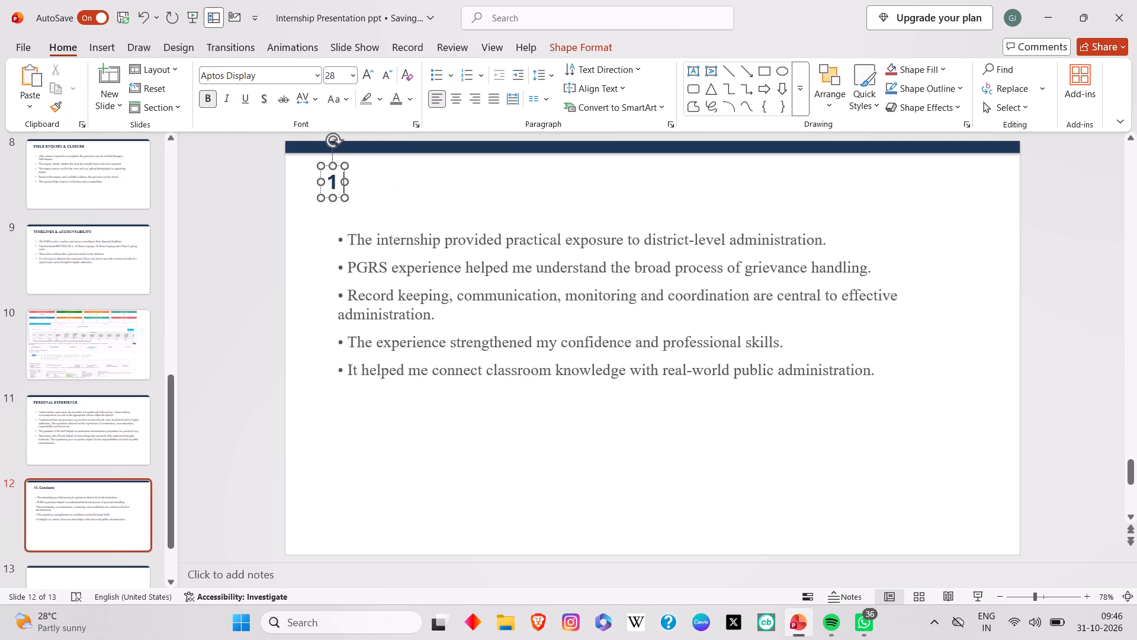
key("BackSpace")
key("c")
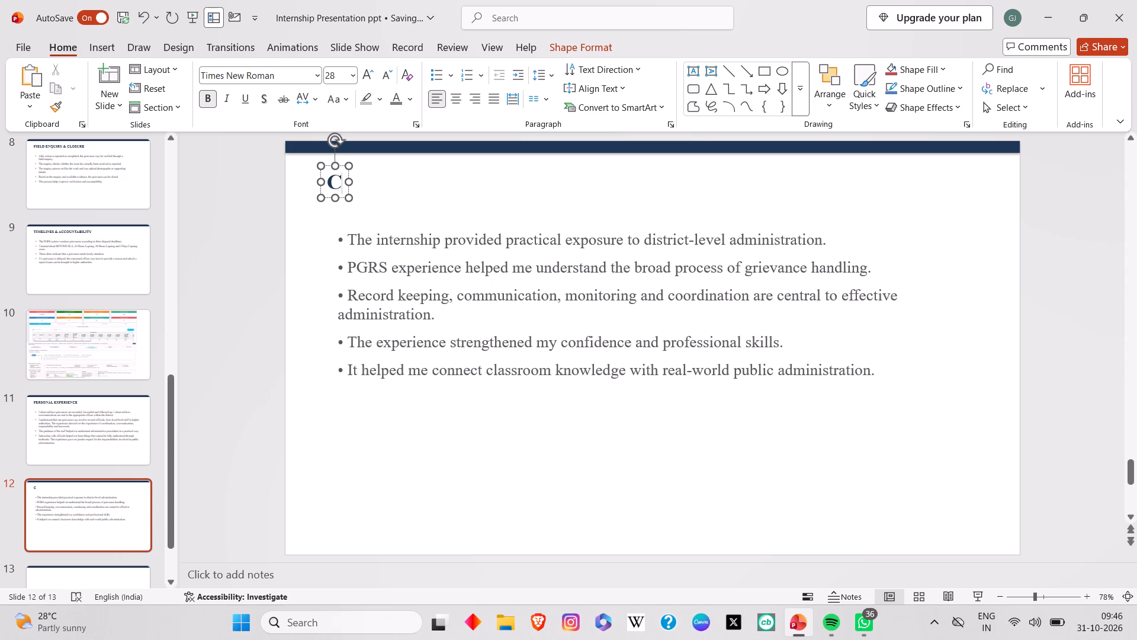
type("OCLUSION")
key("Left")
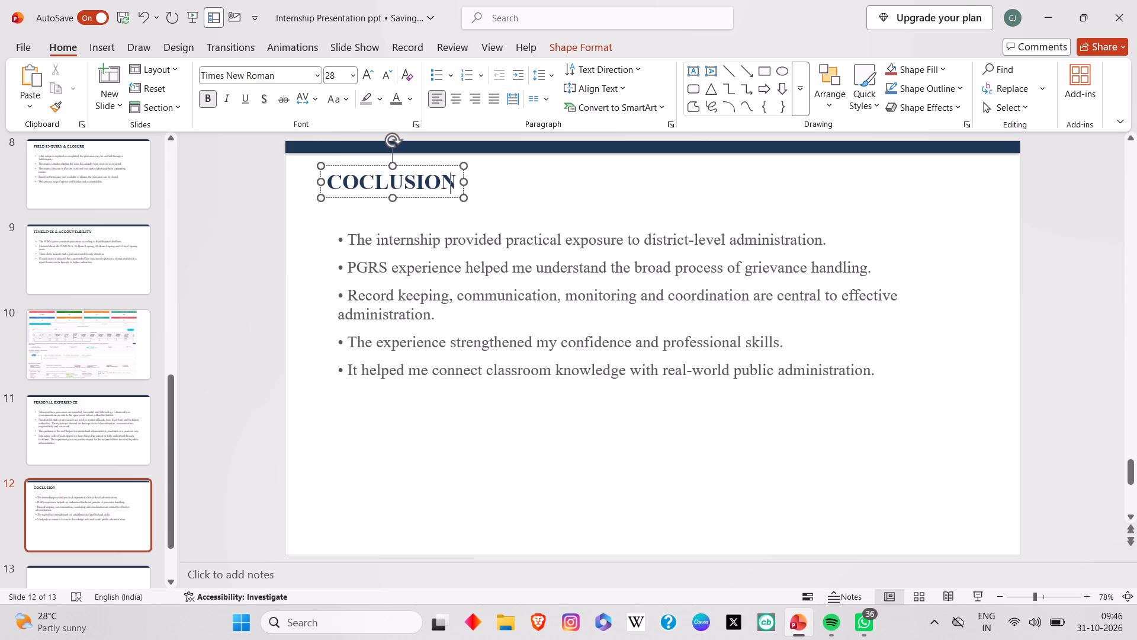
key("Left")
key("Left")
key("Left")
key("Left")
key("Left")
key("Left")
key("n")
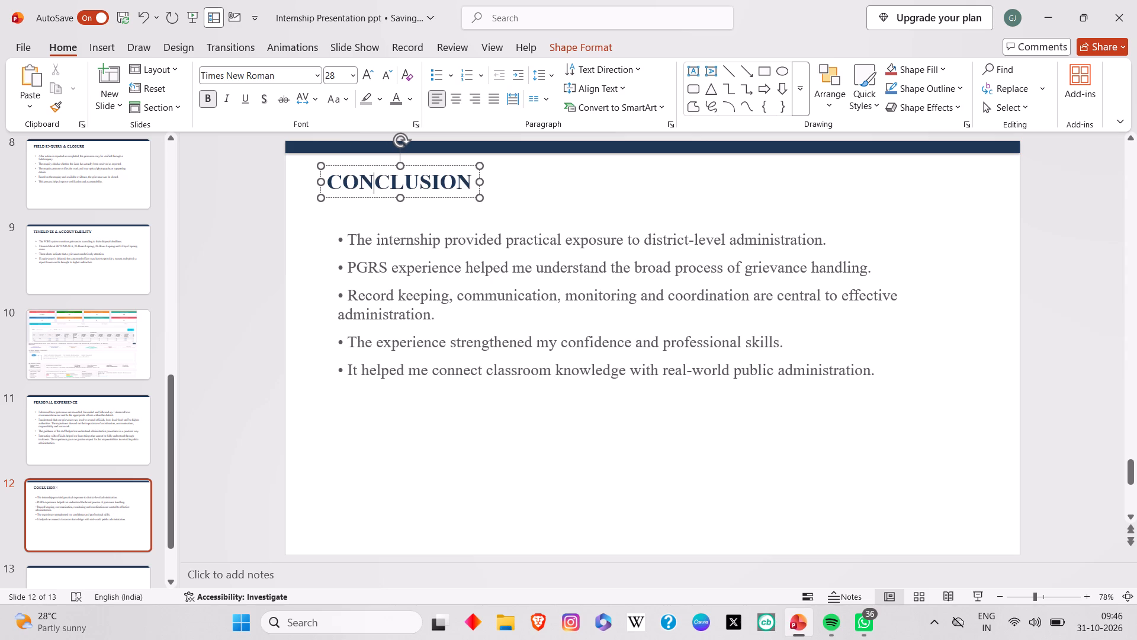
left_click(504, 455)
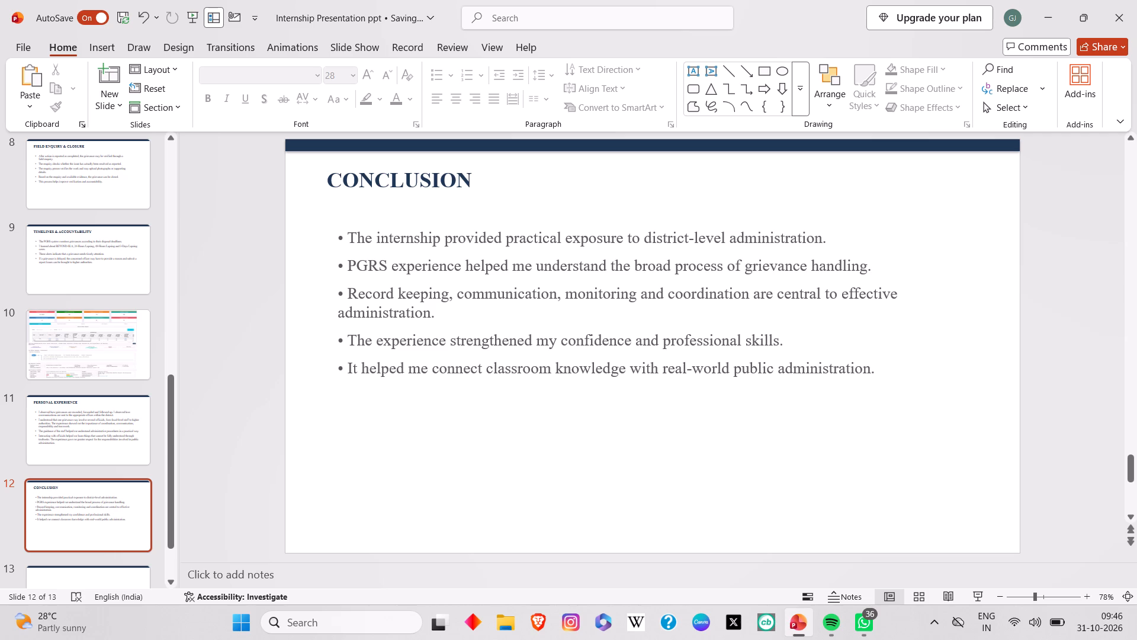
Delete all the bullet text from the CONCLUSION slide's body text box, keeping the empty box.
left_click_drag(338, 238, 375, 274)
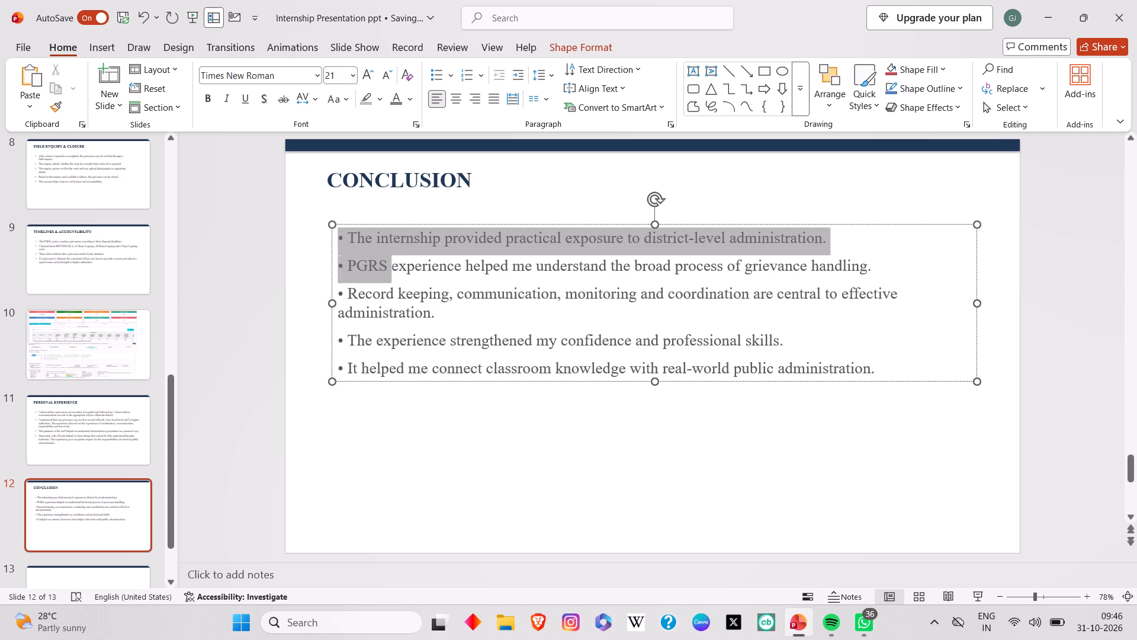
left_click_drag(375, 274, 918, 374)
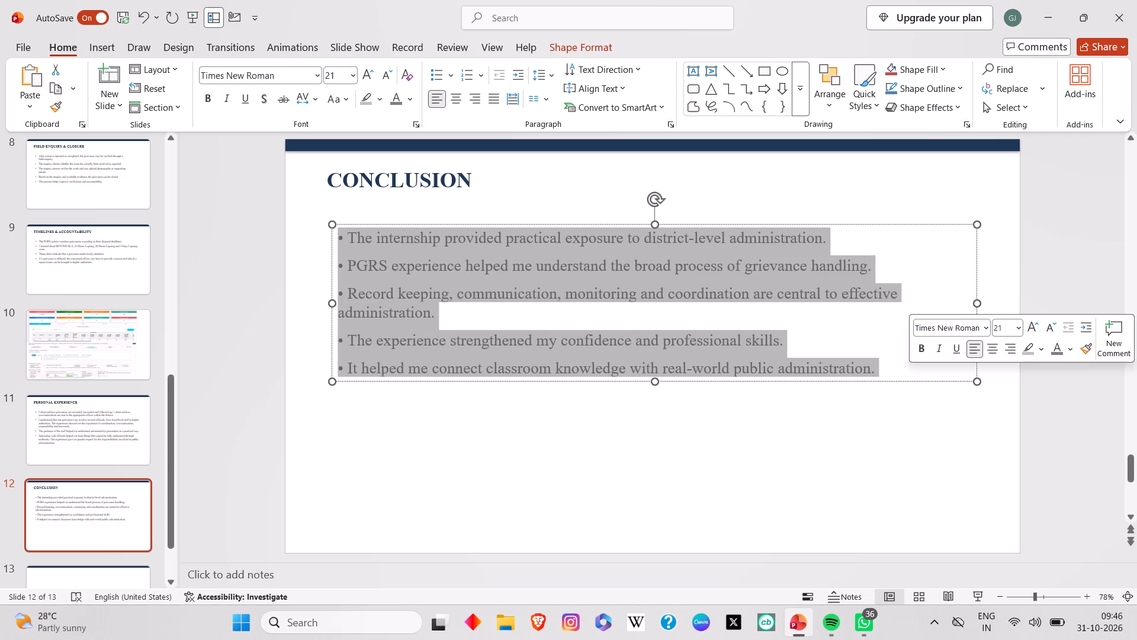
key("BackSpace")
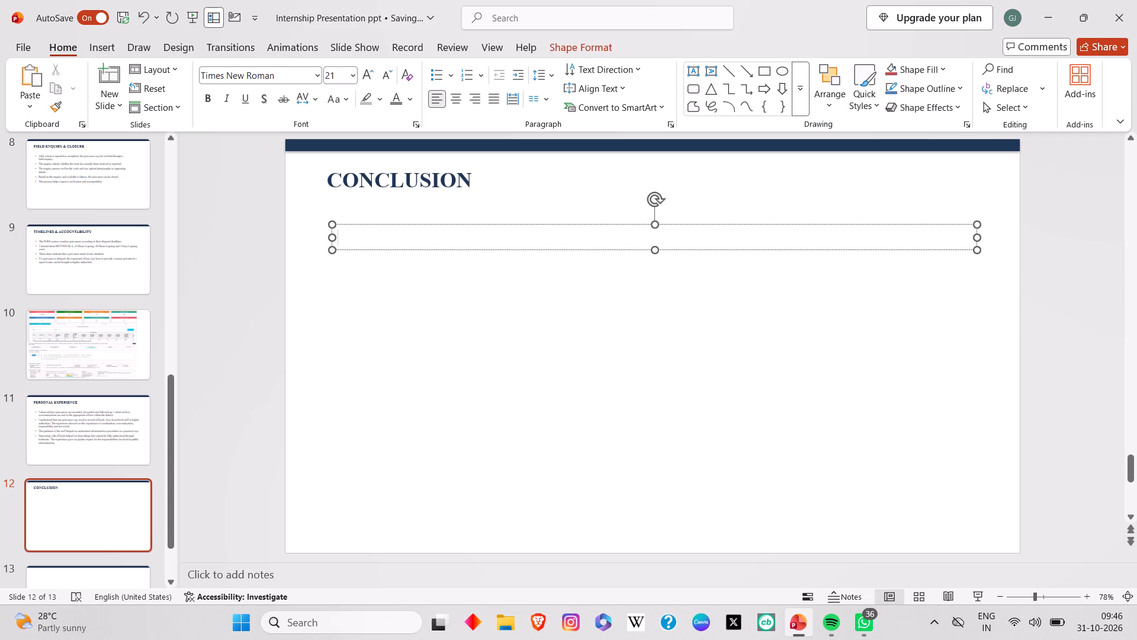
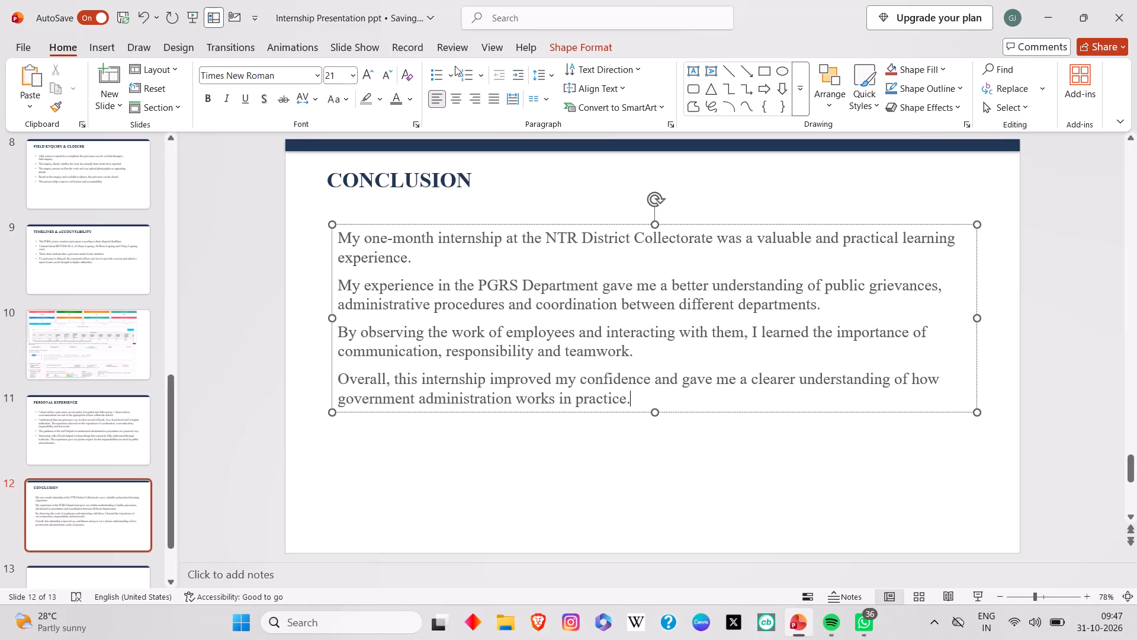
Apply bullet formatting to all four body paragraphs on the CONCLUSION slide.
left_click(431, 68)
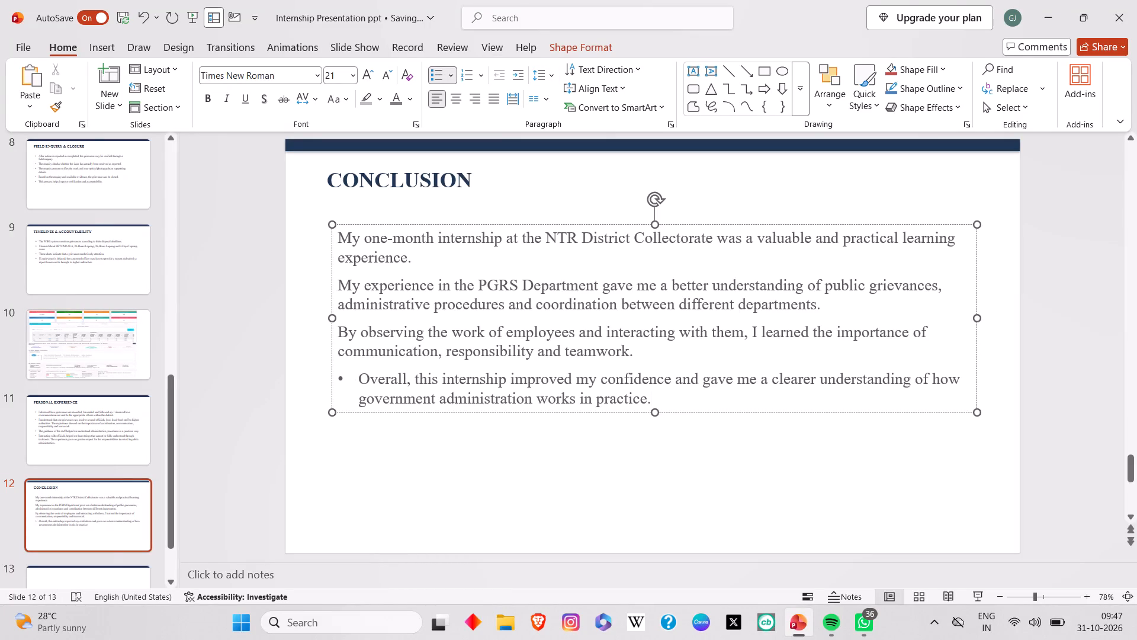
left_click(335, 235)
left_click_drag(338, 235, 372, 277)
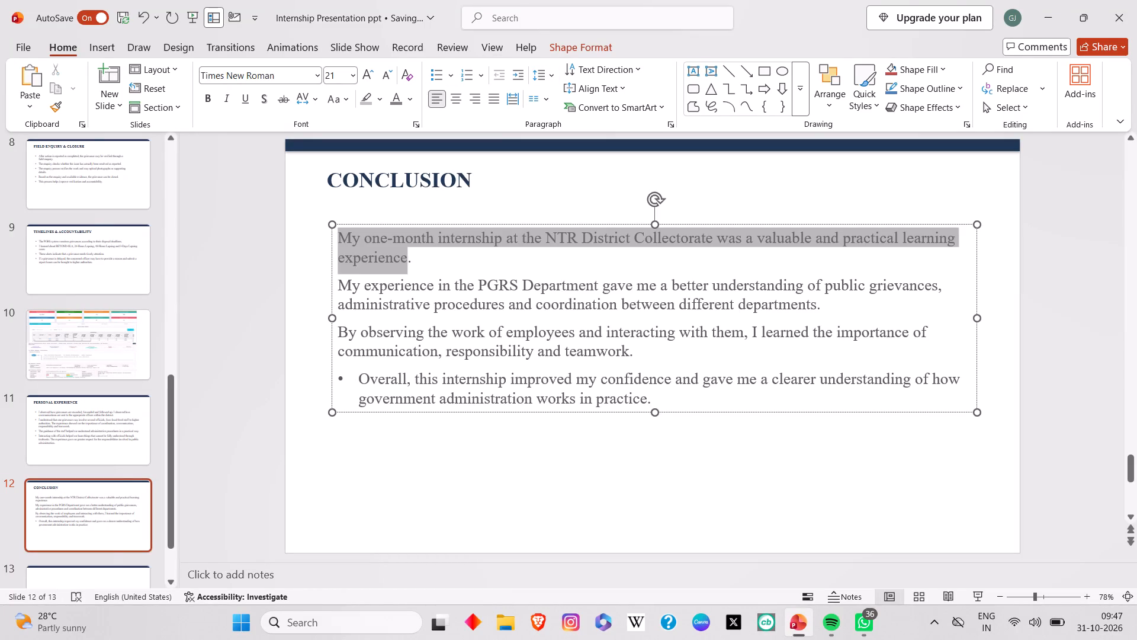
left_click_drag(372, 277, 633, 345)
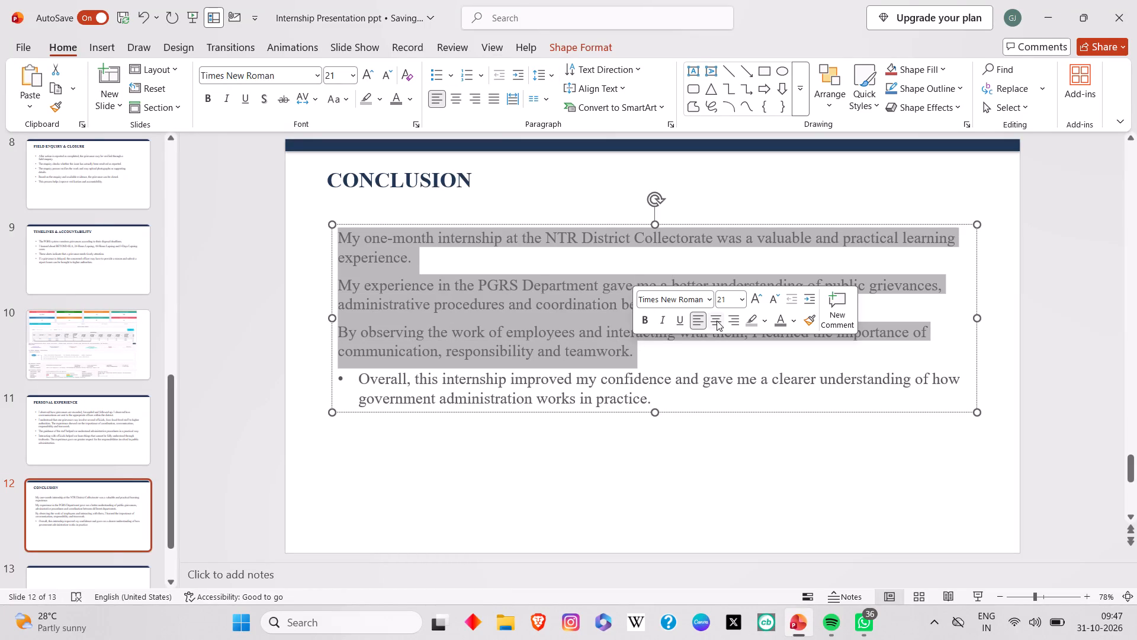
left_click(432, 72)
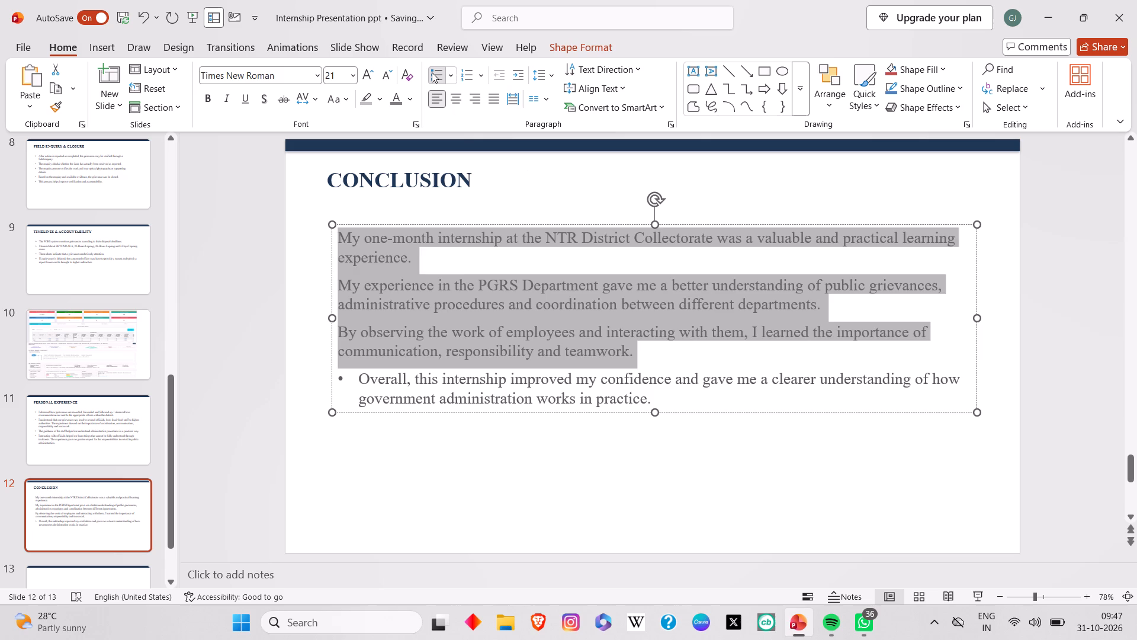
left_click(579, 450)
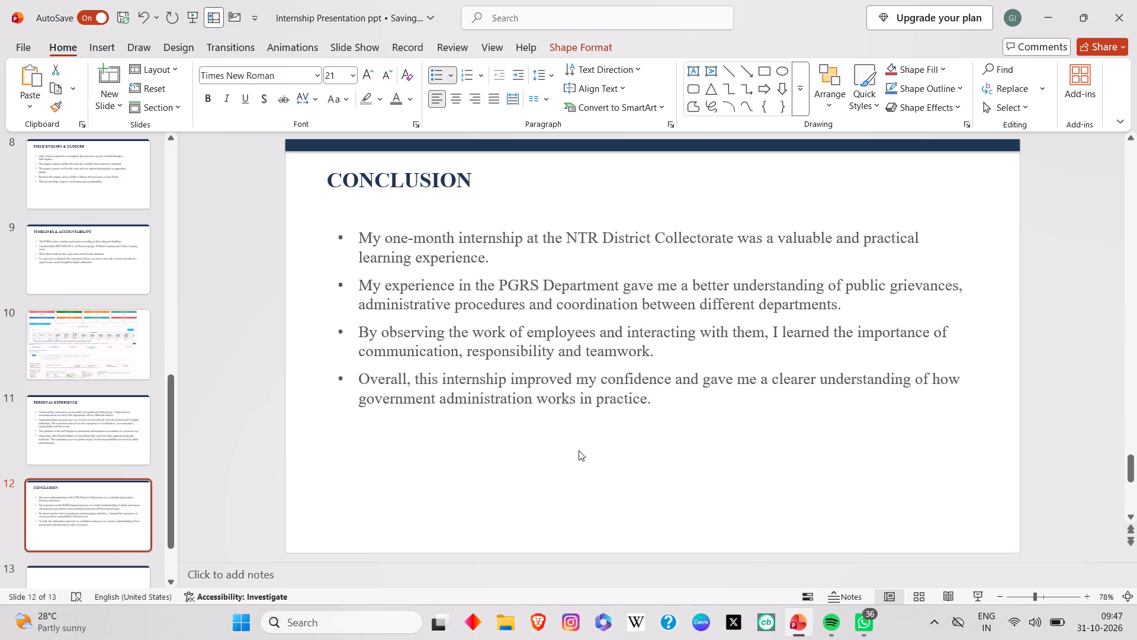
Delete the "Questions & Discussion" text box from the THANK YOU slide.
scroll(431, 424, "down", 1)
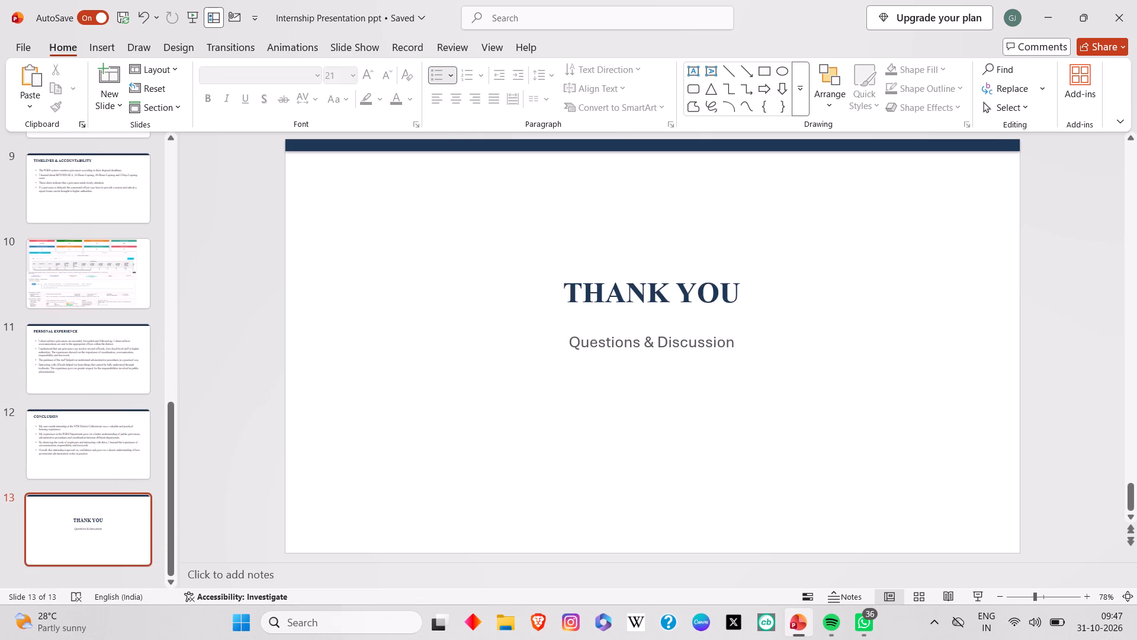
left_click(743, 341)
key("BackSpace")
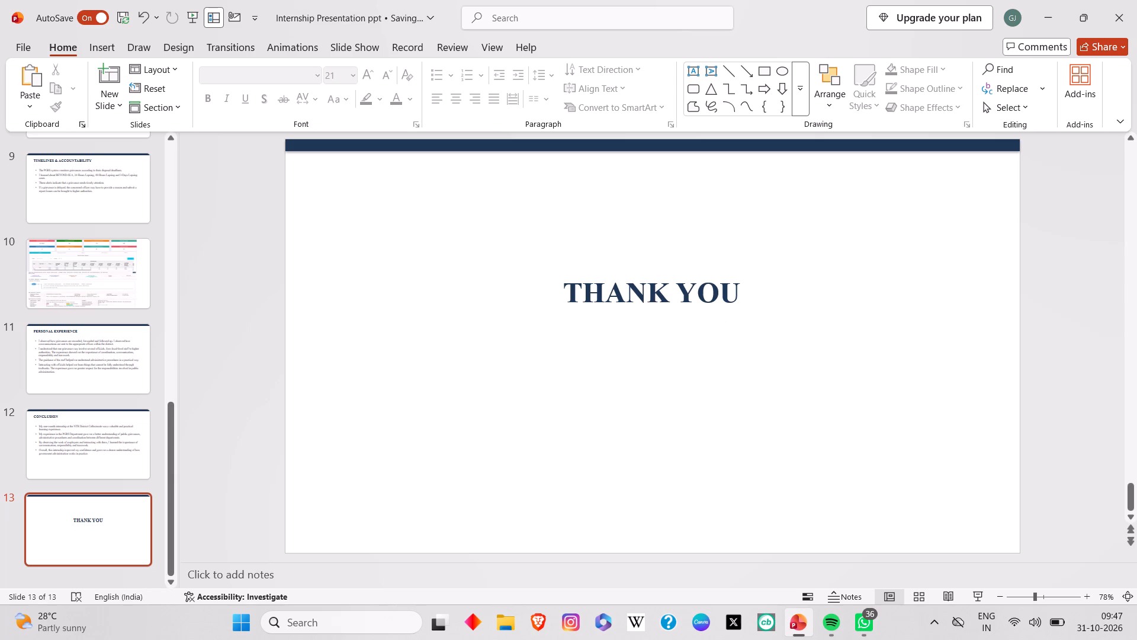
Set the font size of both words in the "THANK YOU" text to 54.
left_click(686, 293)
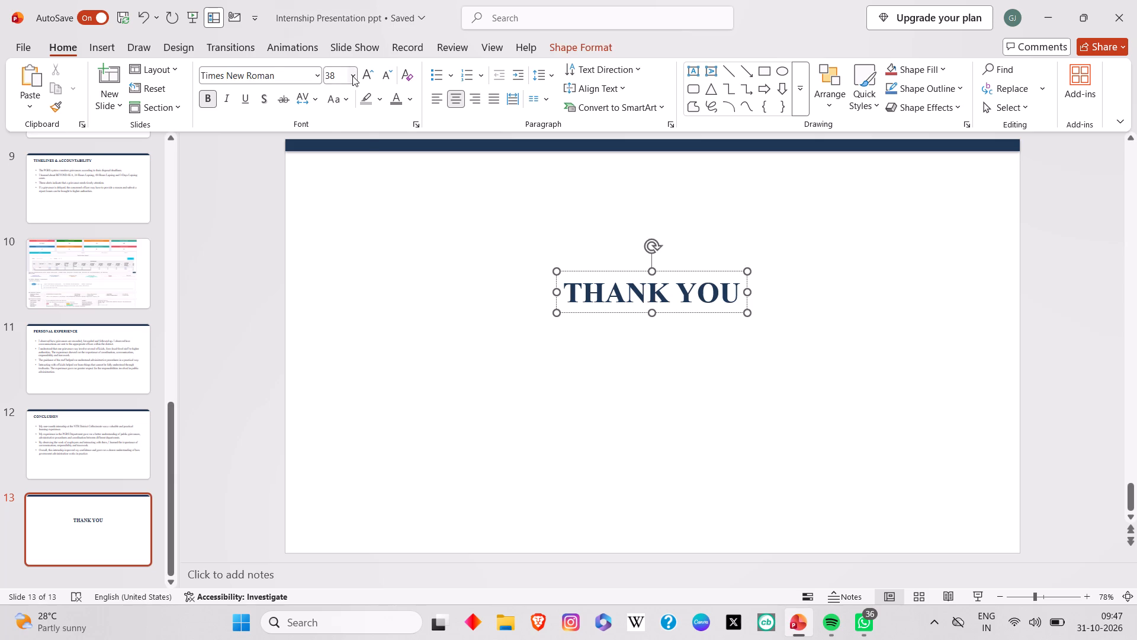
left_click(352, 76)
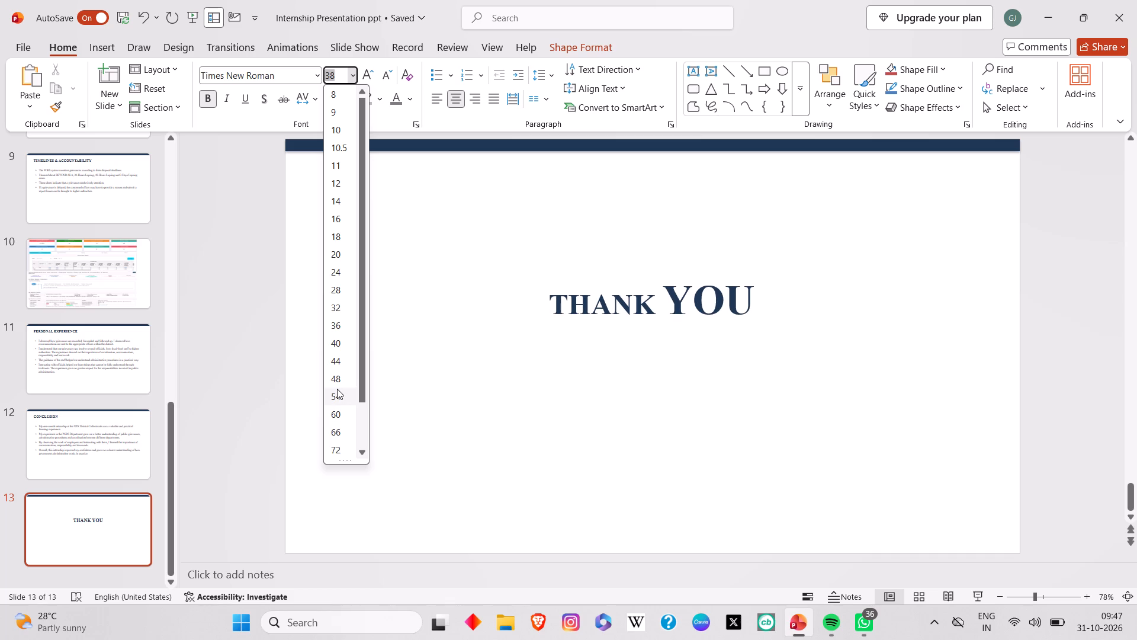
left_click(337, 389)
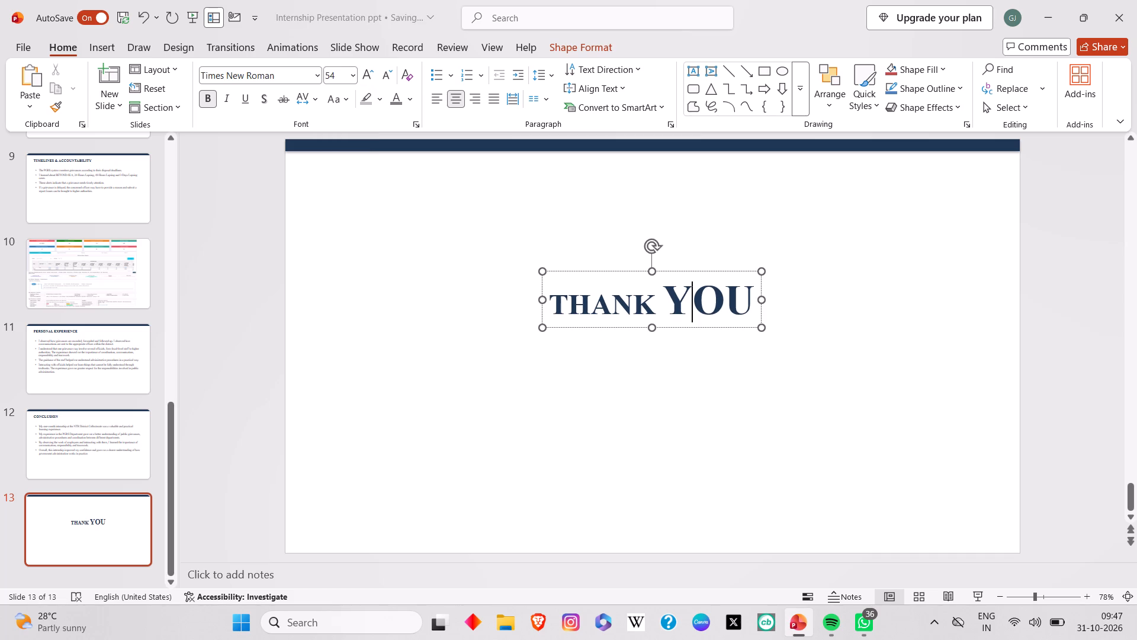
left_click(615, 296)
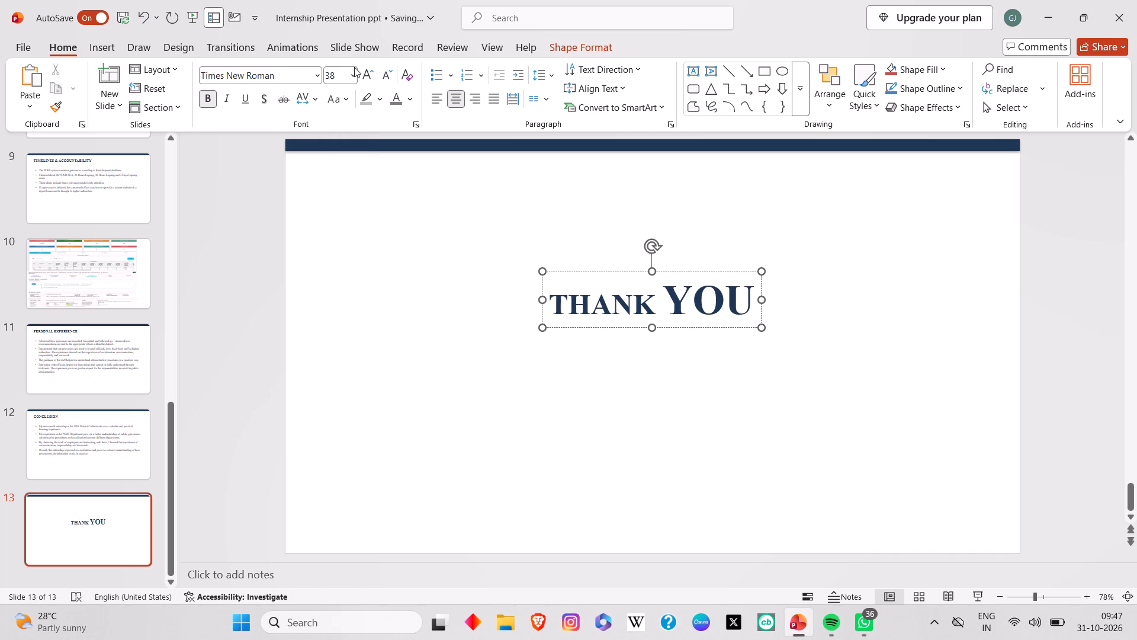
left_click(353, 69)
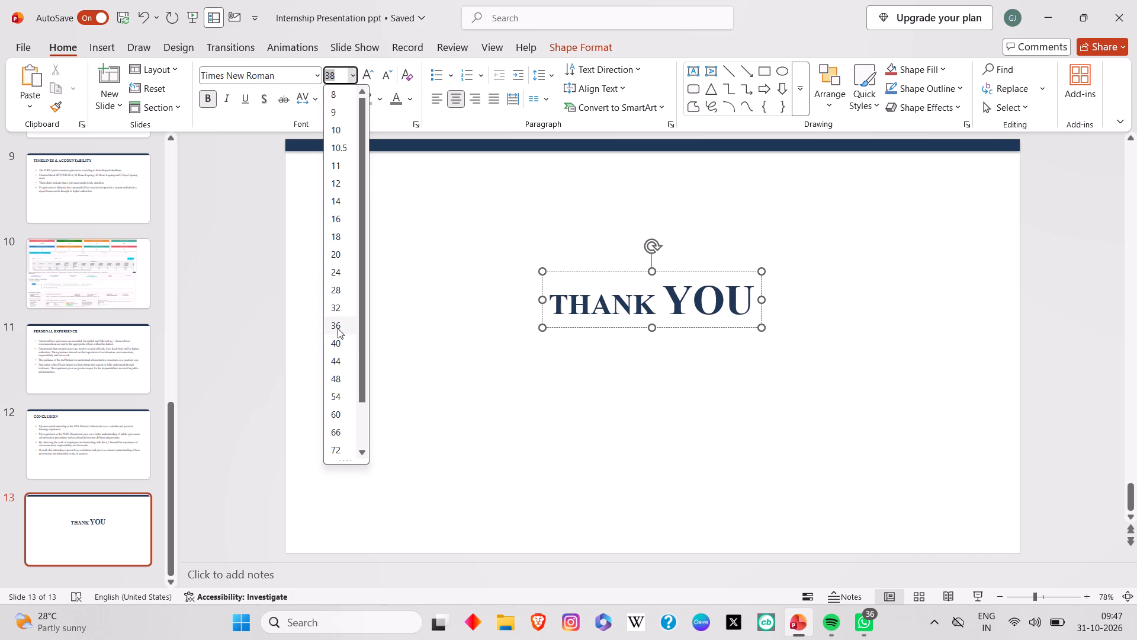
left_click(336, 394)
left_click(509, 424)
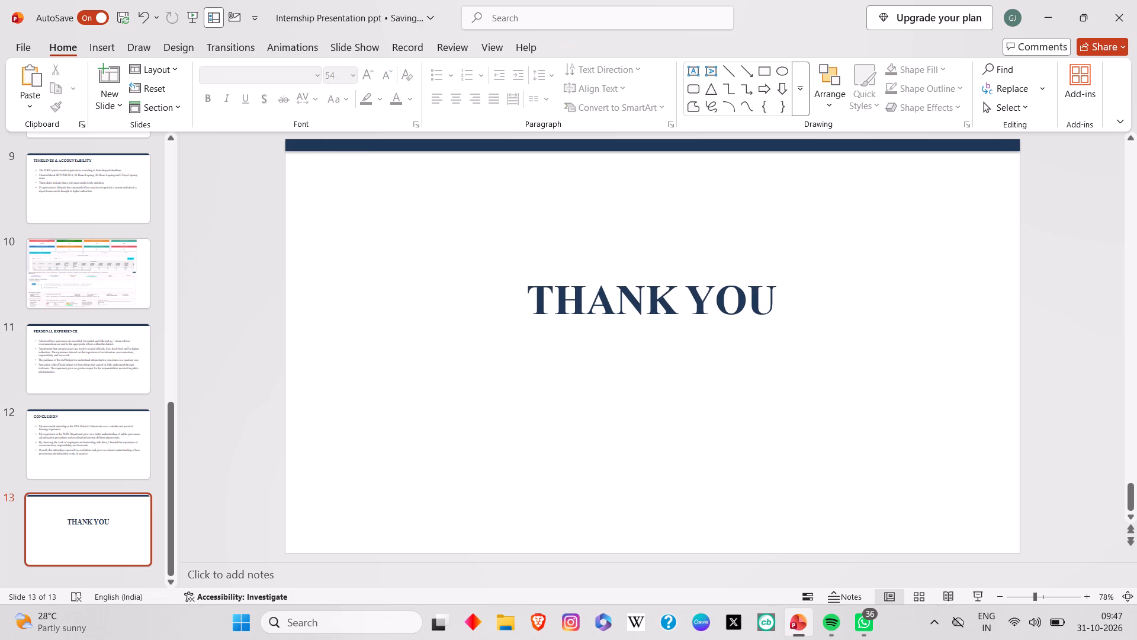
Move the "THANK YOU" text box down to about the vertical middle of the slide, keeping it horizontally centred.
left_click_drag(647, 270, 644, 289)
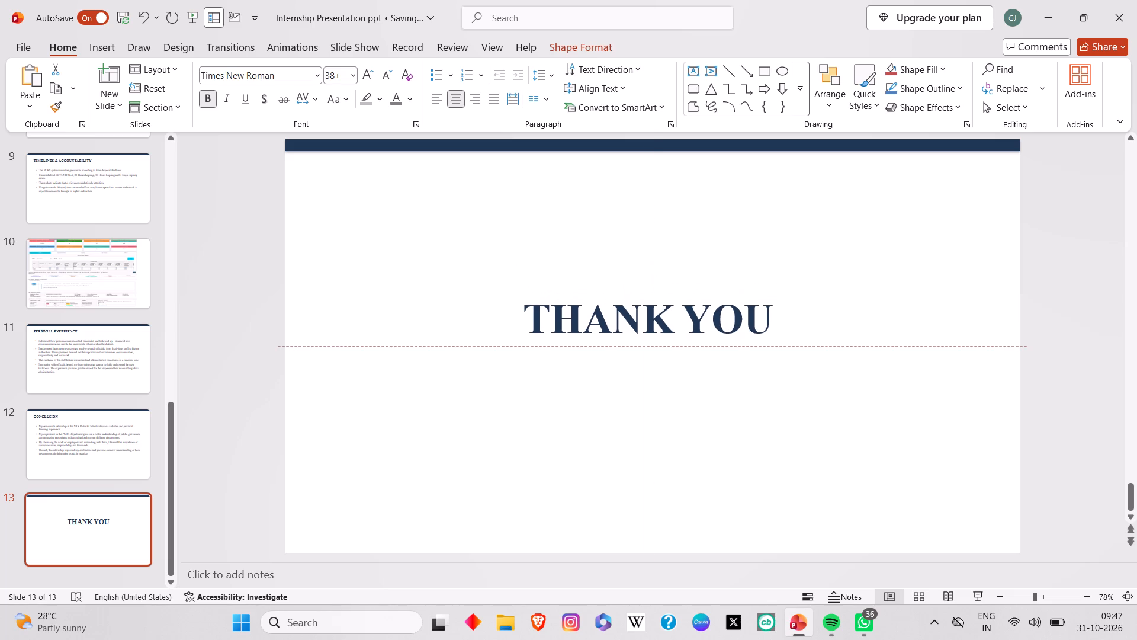
left_click_drag(644, 289, 649, 327)
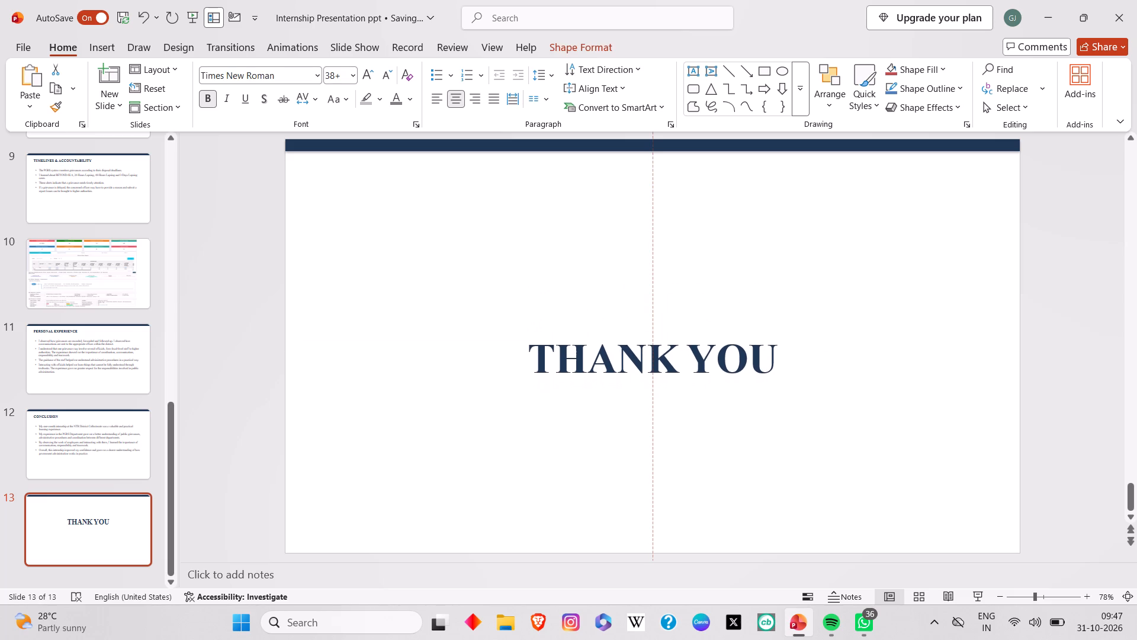
left_click_drag(649, 327, 648, 306)
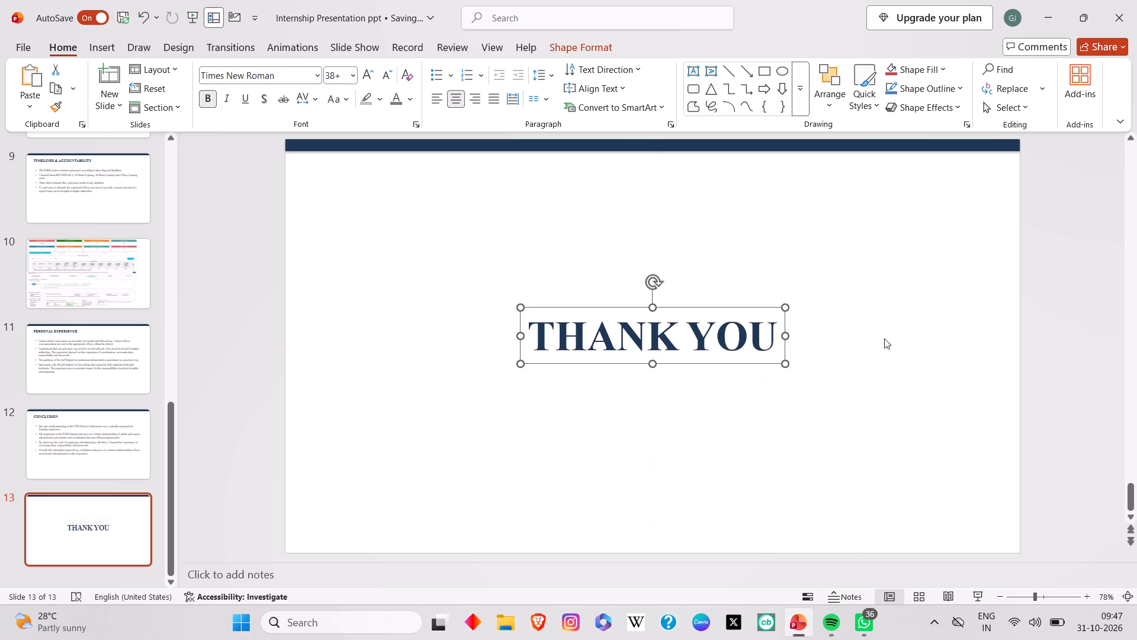
left_click(677, 259)
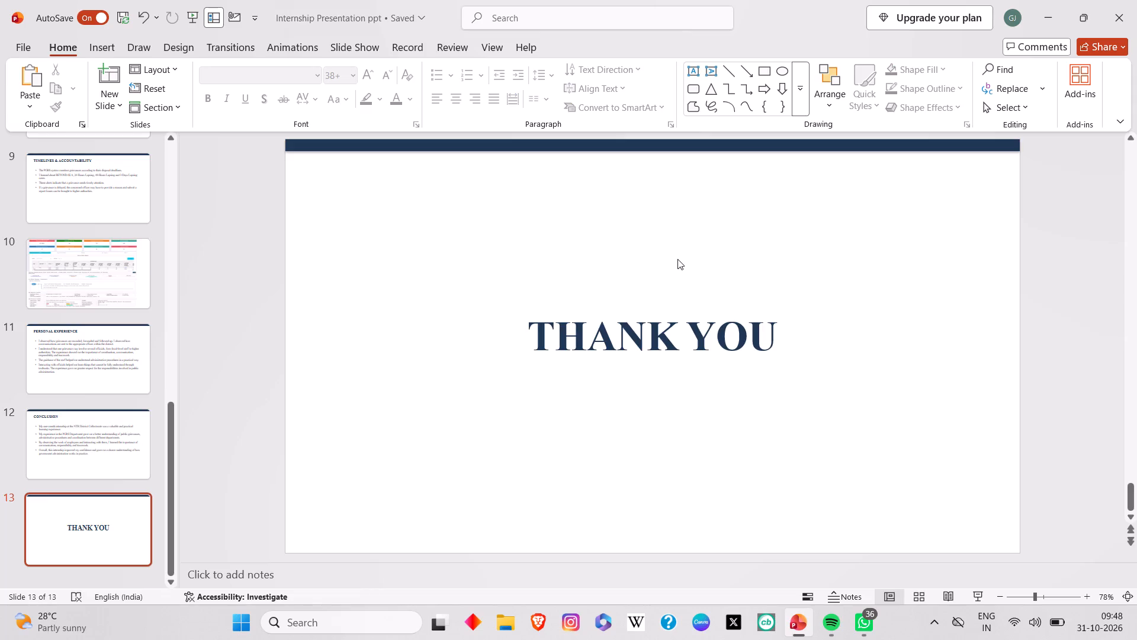
Review the slides from CONCLUSION back to the title slide, checking their content and layout.
left_click_drag(69, 447, 89, 376)
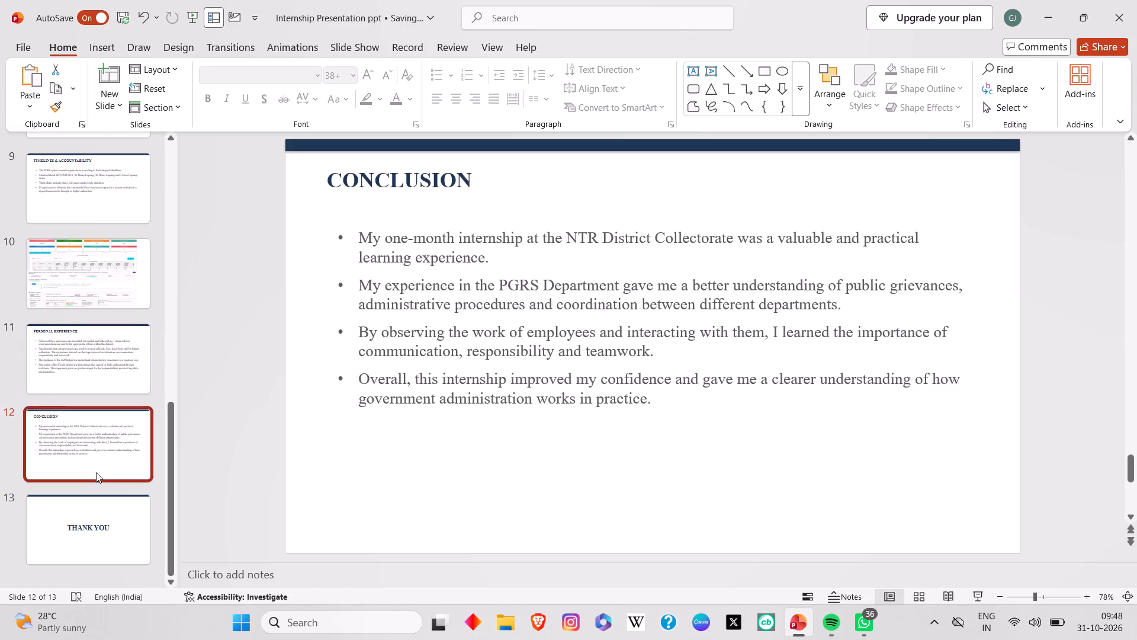
left_click(95, 286)
left_click(99, 369)
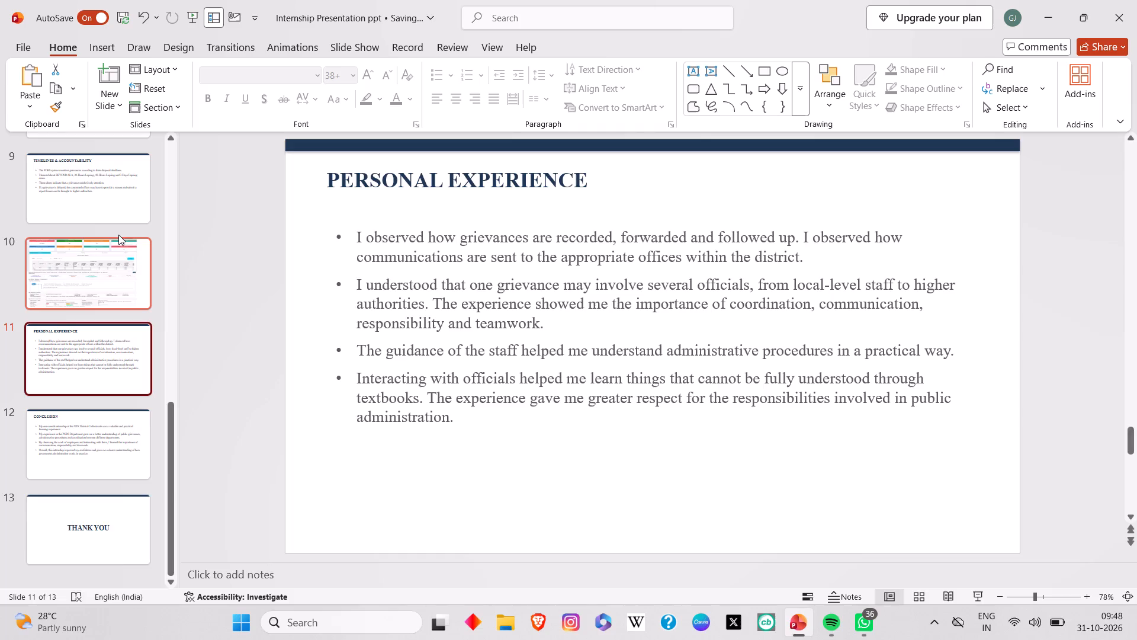
key("Up")
key("Up")
key("Up")
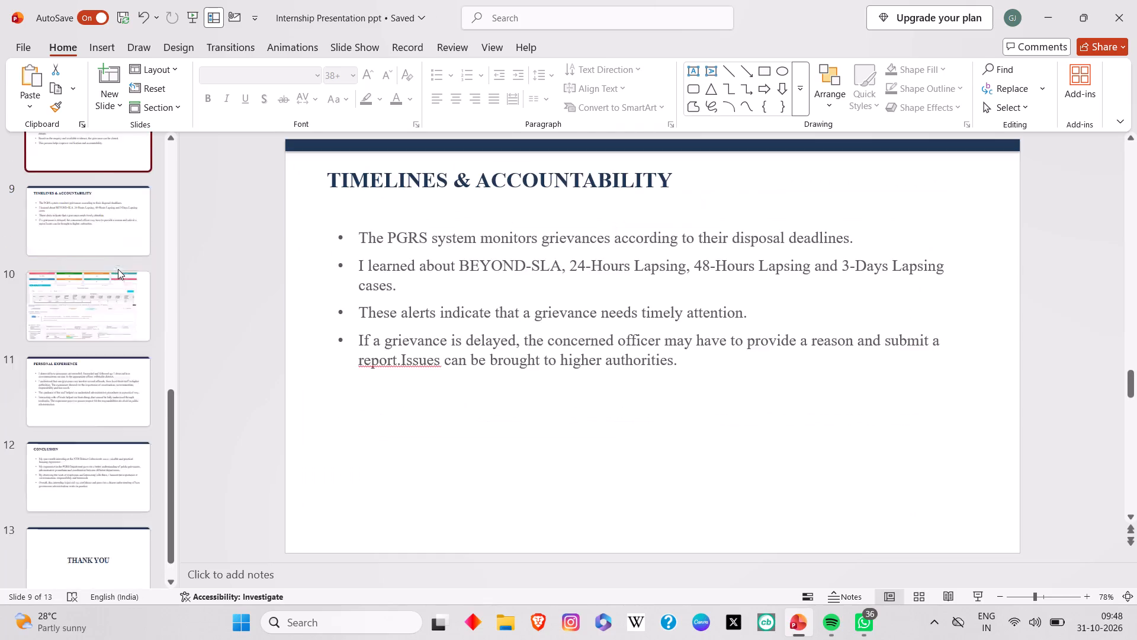
key("Up")
key("Up")
key("Up")
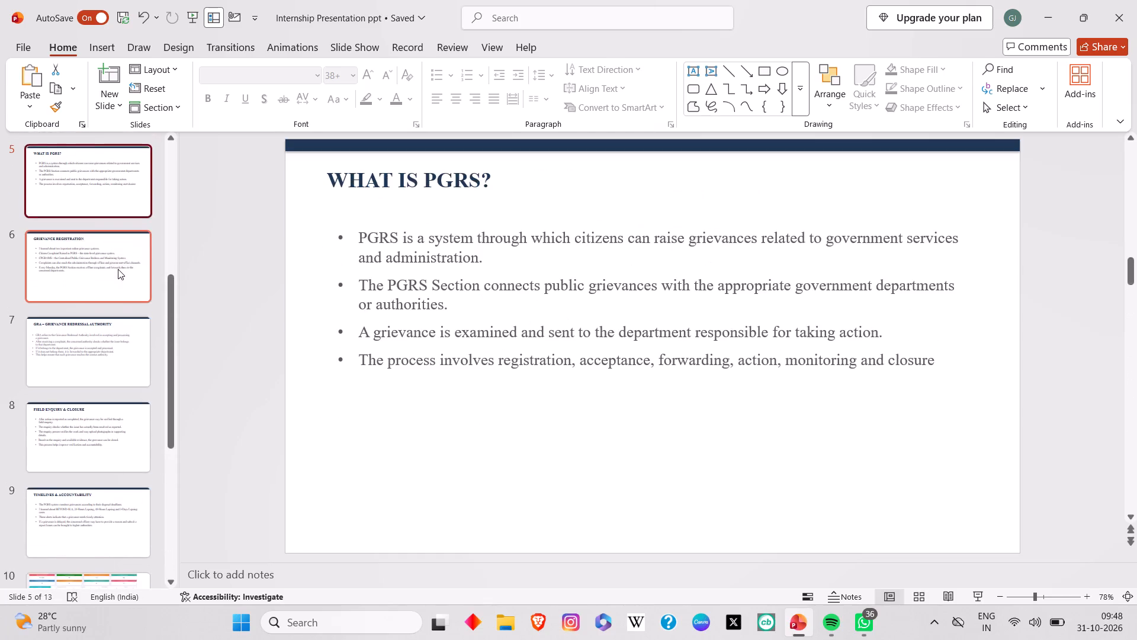
key("Up")
key("Up")
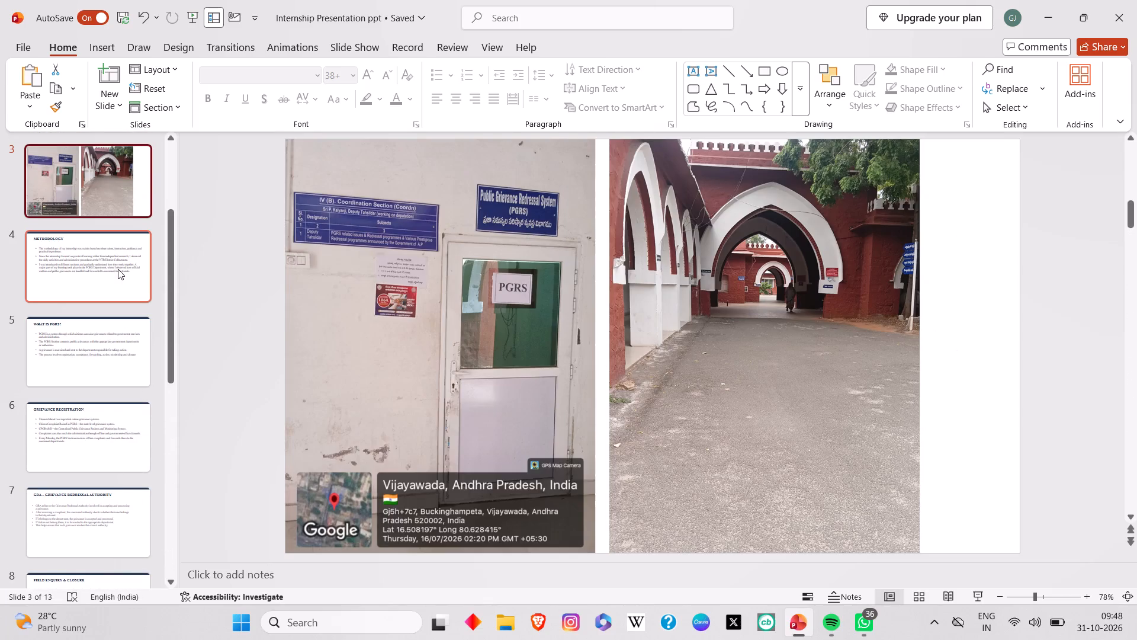
key("Up")
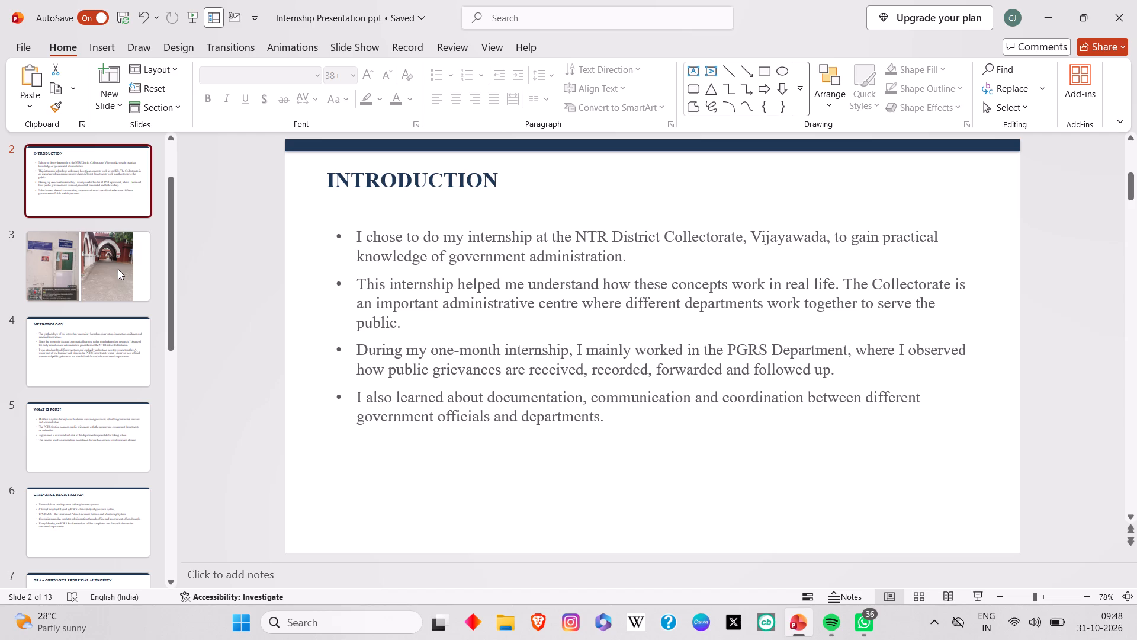
left_click(68, 287)
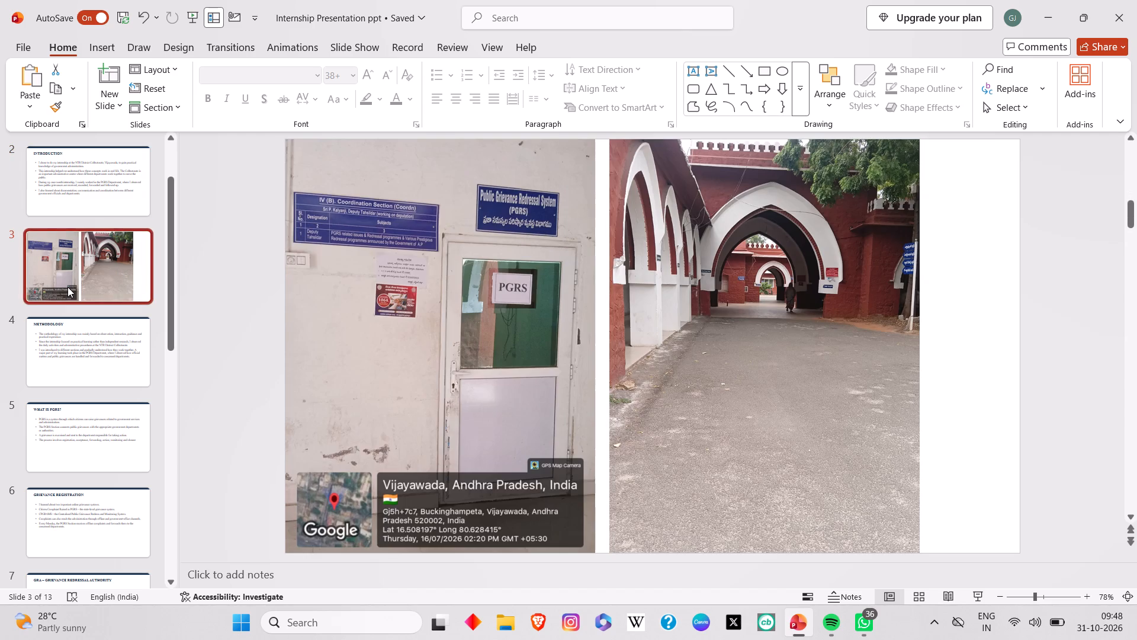
left_click(107, 358)
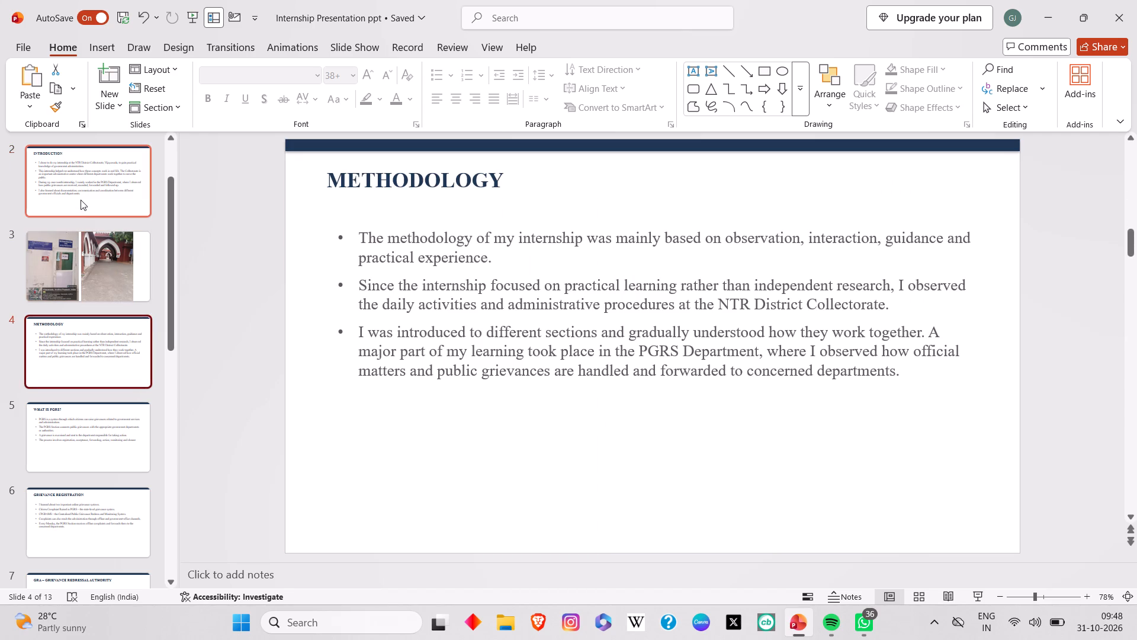
left_click(81, 200)
scroll(81, 200, "up", 6)
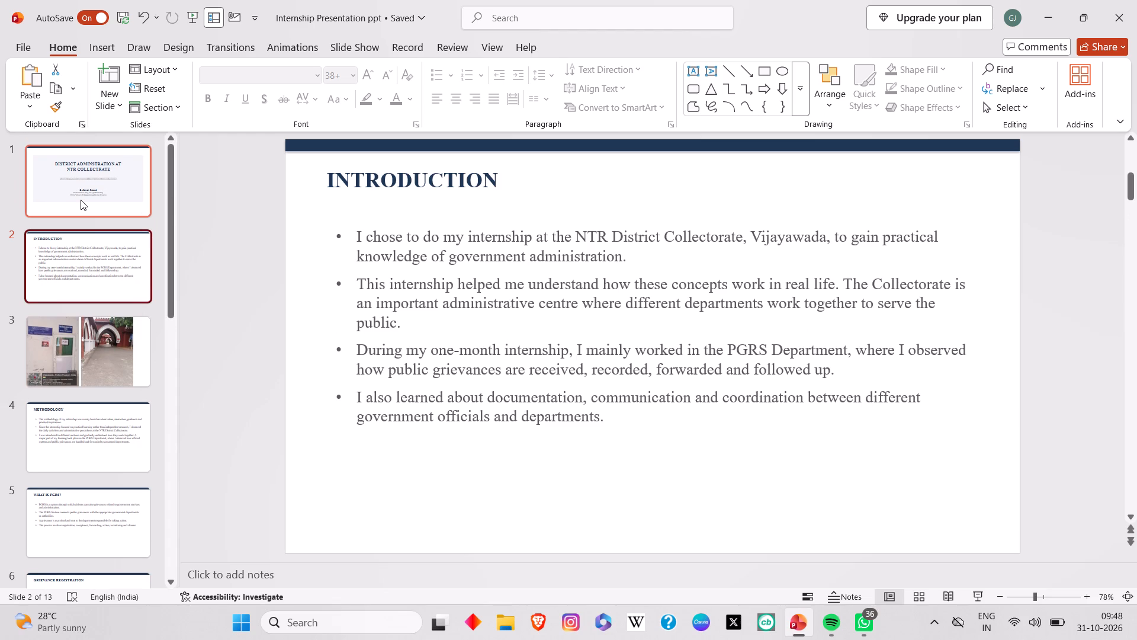
left_click(95, 242)
left_click(92, 200)
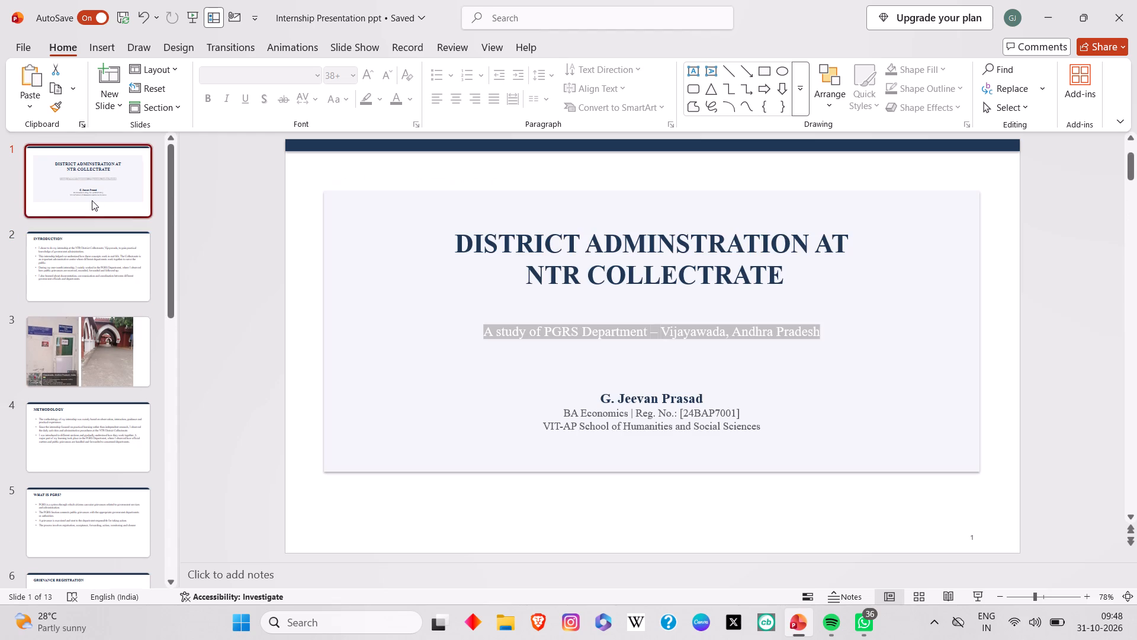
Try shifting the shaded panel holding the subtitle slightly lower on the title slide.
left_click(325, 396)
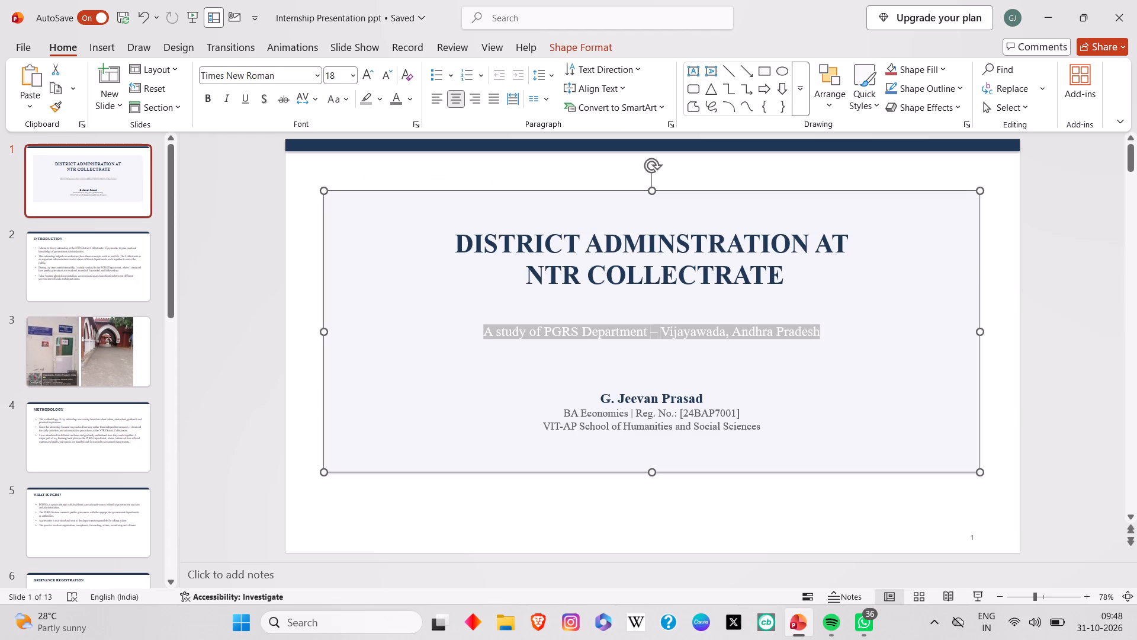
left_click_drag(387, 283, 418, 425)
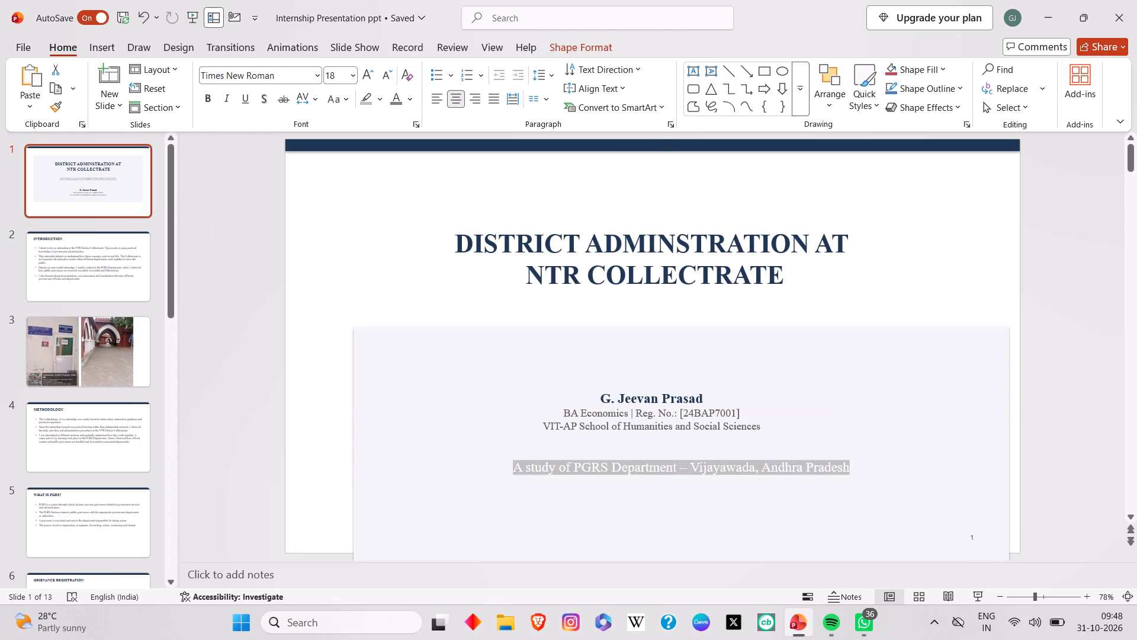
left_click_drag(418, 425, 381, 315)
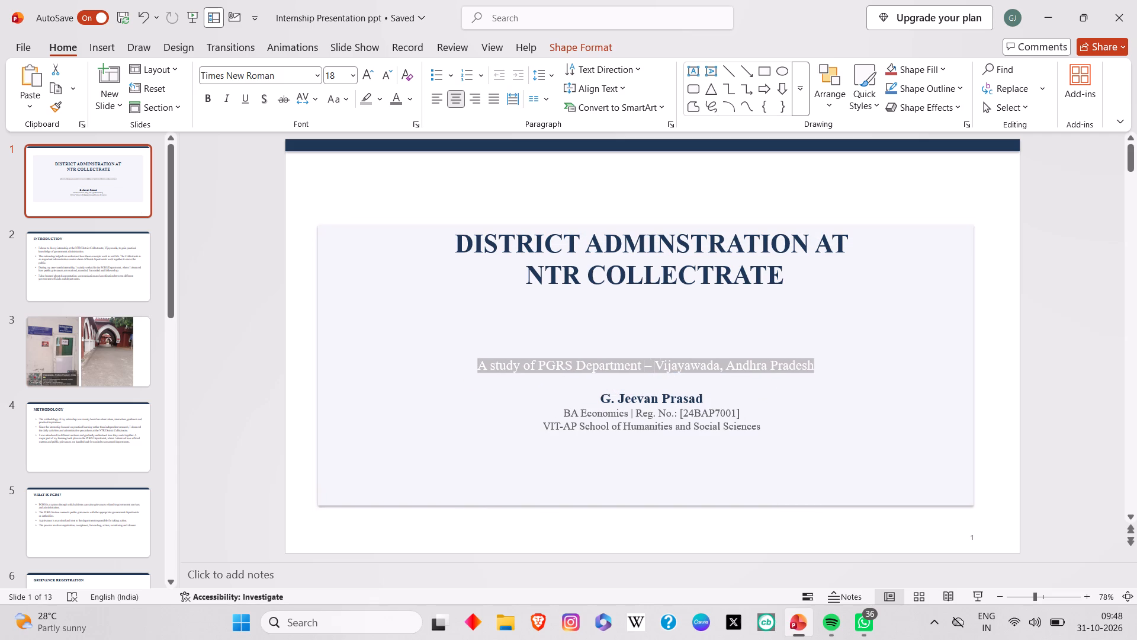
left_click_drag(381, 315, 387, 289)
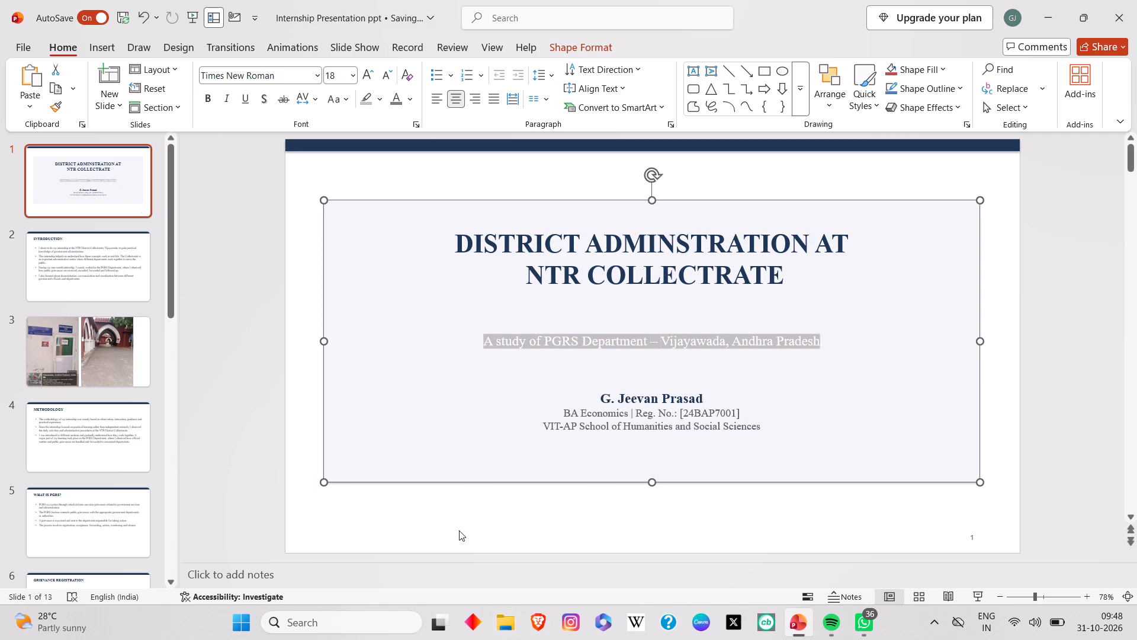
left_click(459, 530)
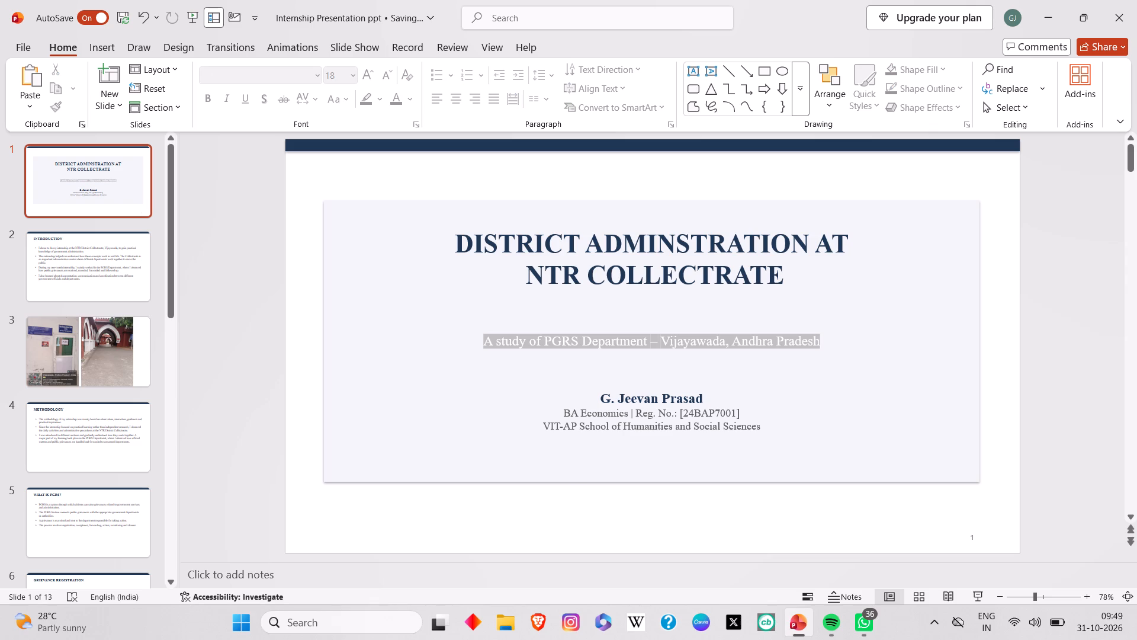
Delete the shaded panel with the subtitle "A study of PGRS Department – Vijayawada, Andhra Pradesh" from the title slide.
left_click(465, 394)
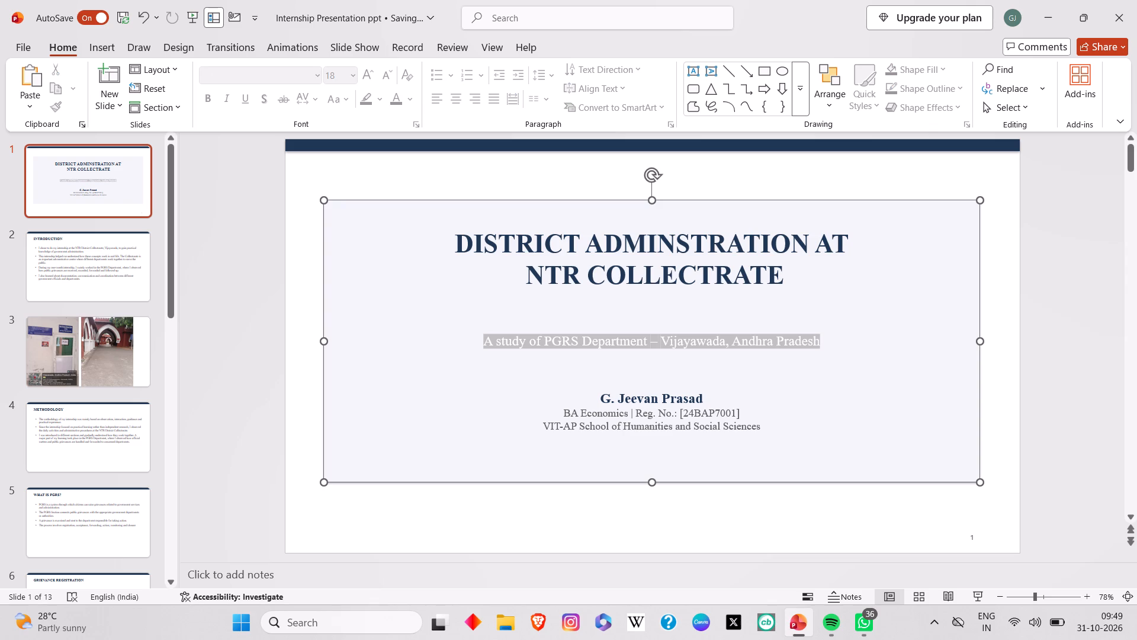
key("BackSpace")
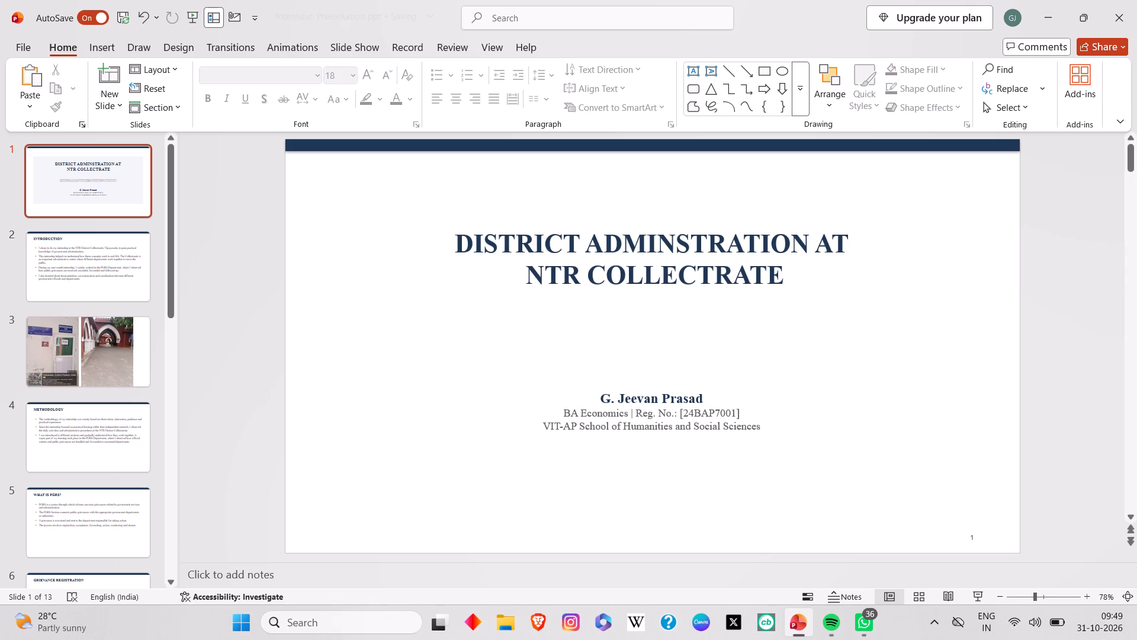
left_click(609, 322)
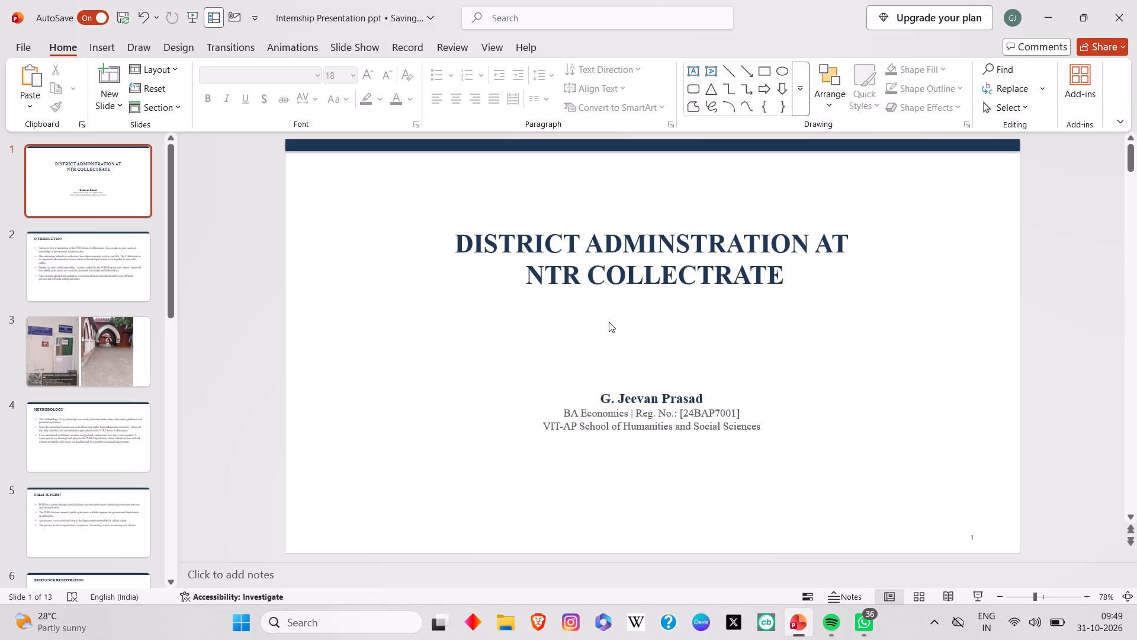
Add a text box below the title on the title slide reading "A Study of the PGRS Department".
double_click(614, 342)
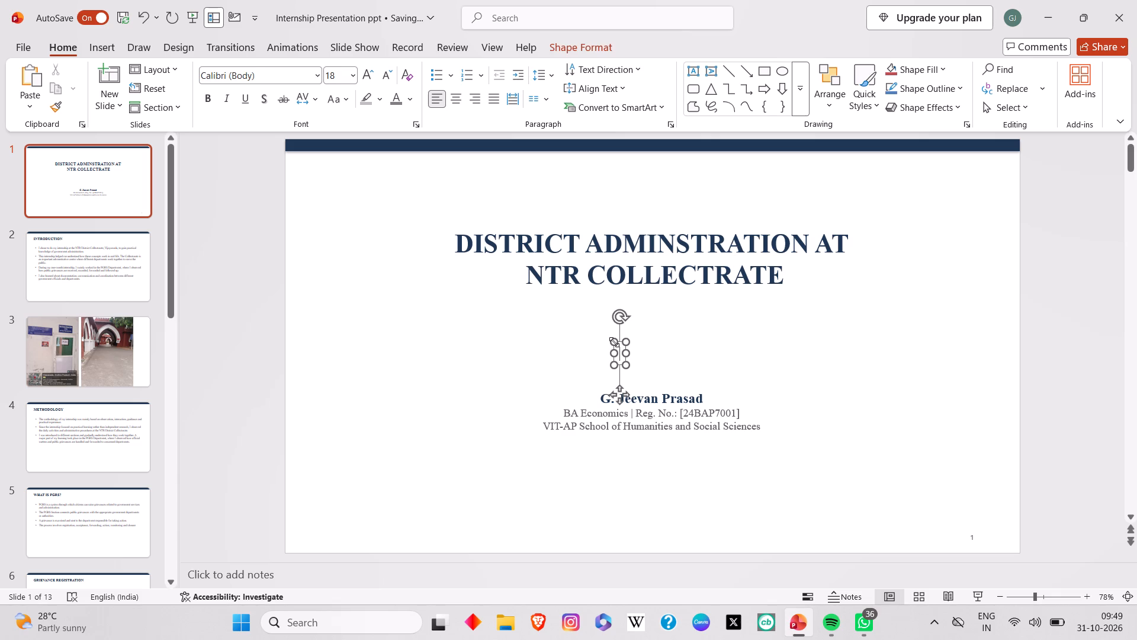
key("a")
key("space")
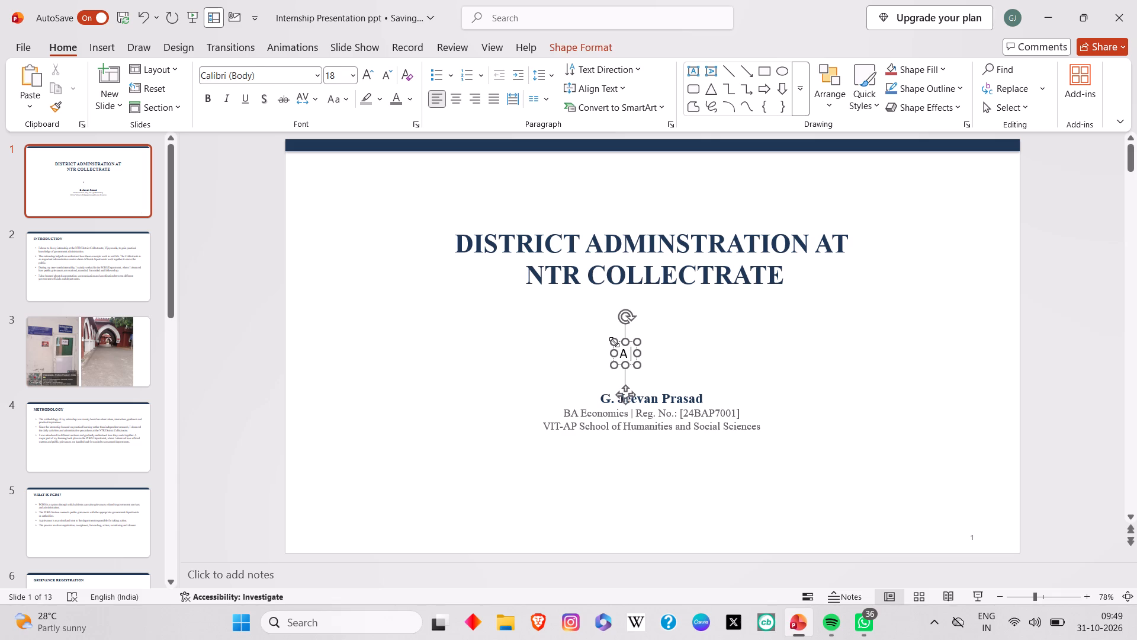
type("S")
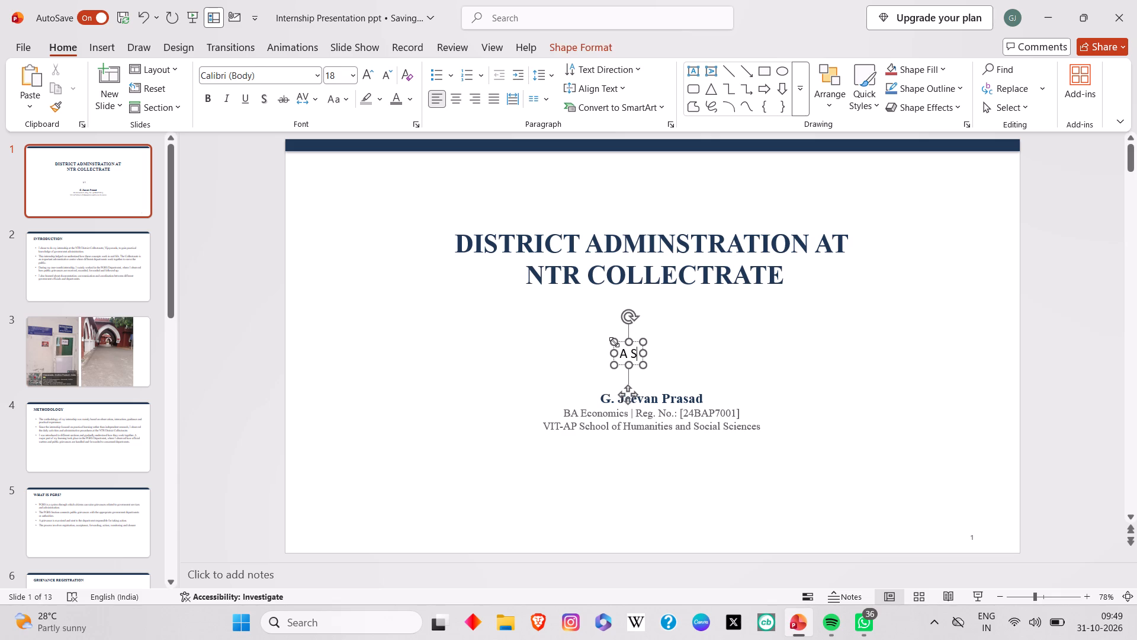
type("tudy of")
key("space")
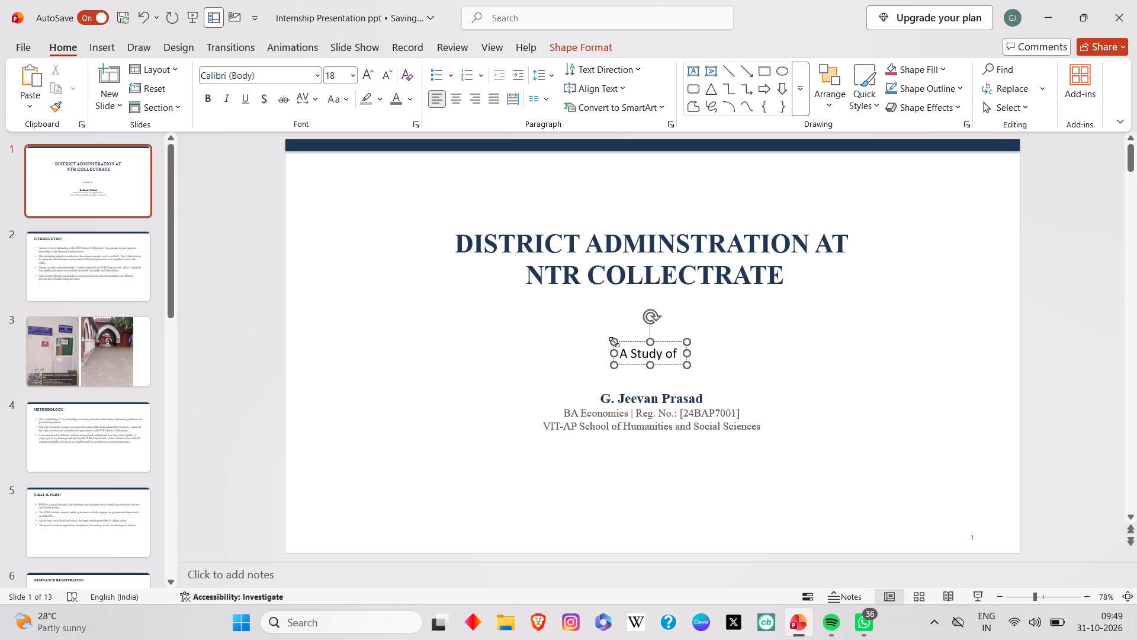
type("the")
key("space")
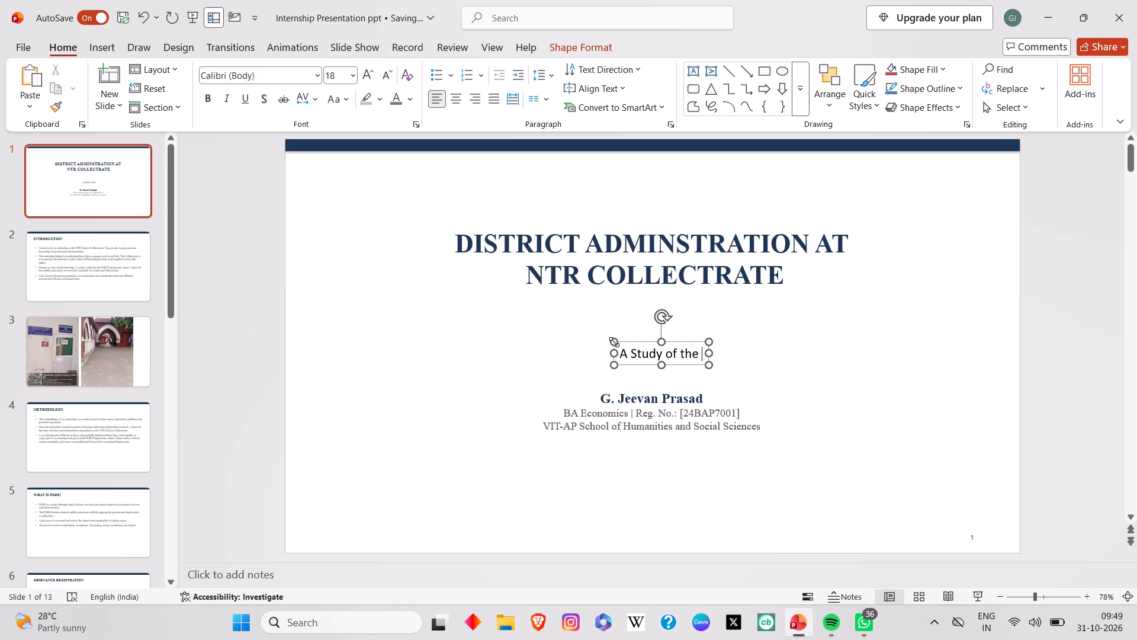
type("PGRS")
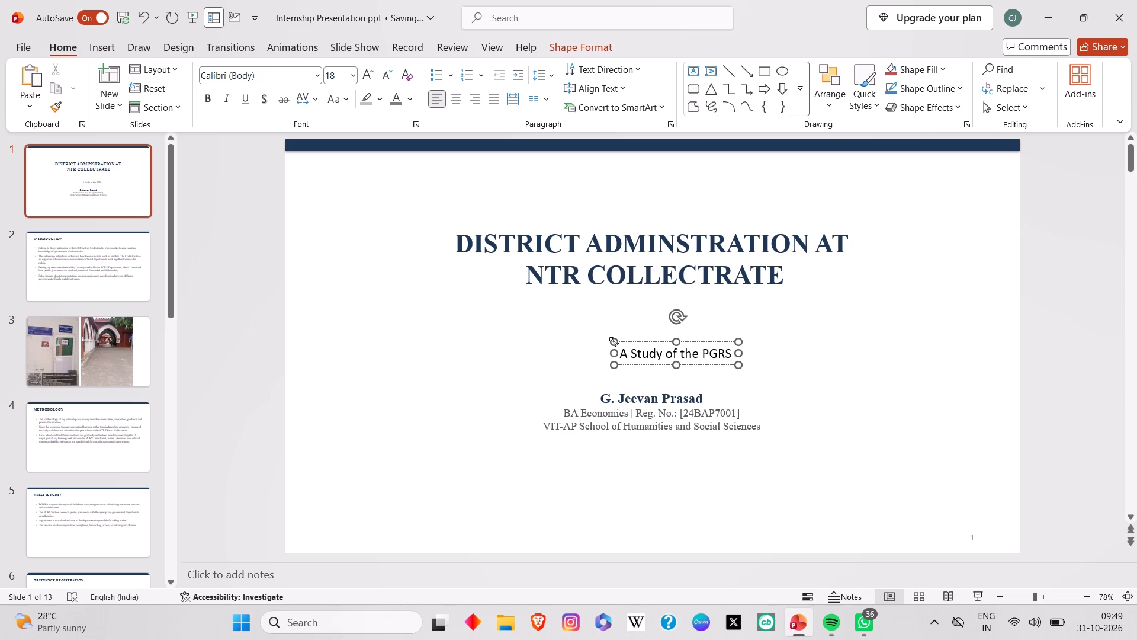
key("space")
type("D")
key("e")
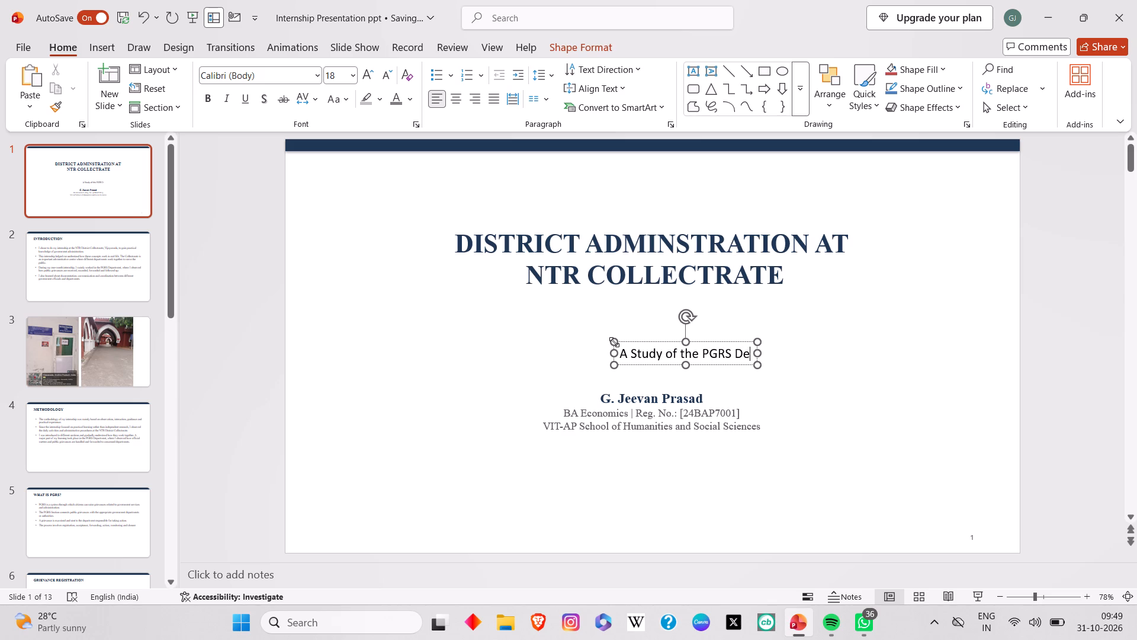
type("ray")
key("BackSpace")
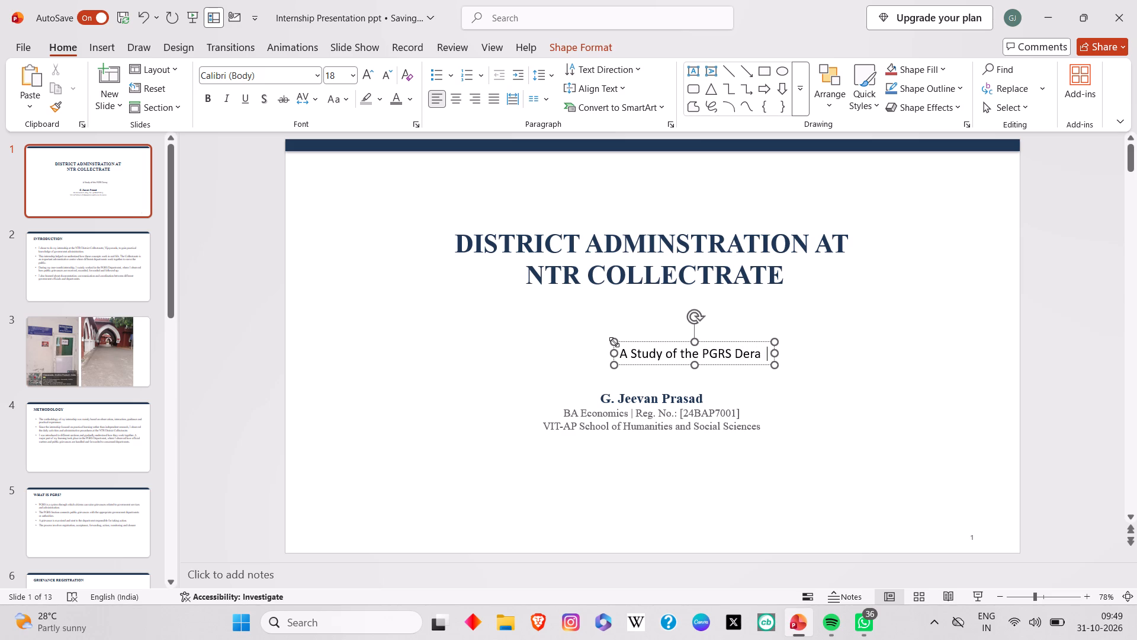
type("tment")
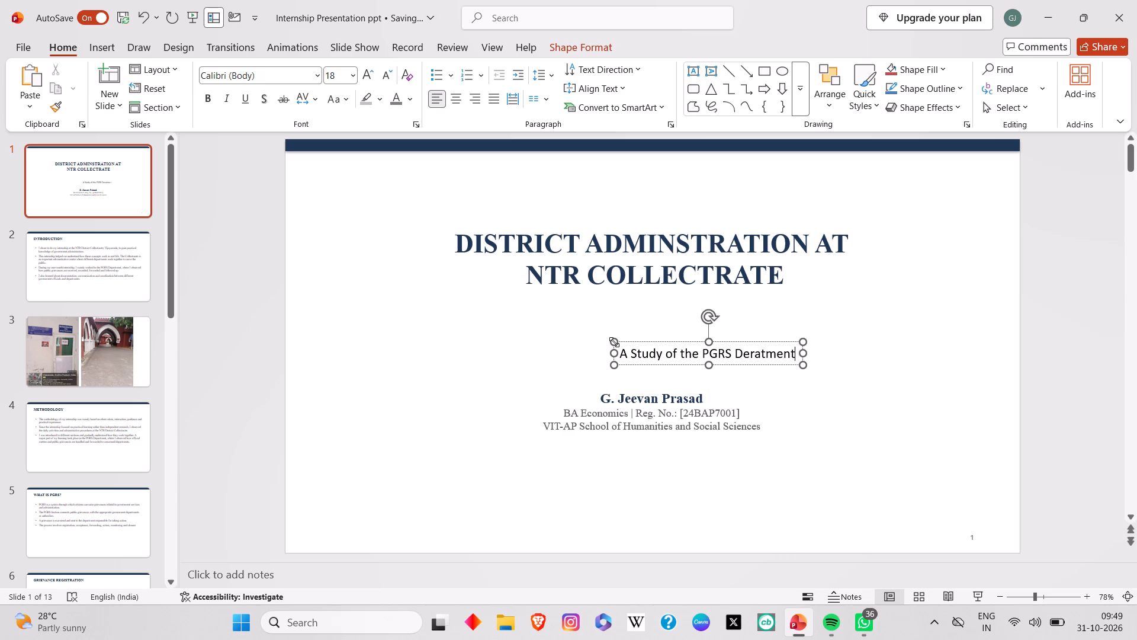
key("Left")
key("Left")
key("Left")
key("Left")
key("Left")
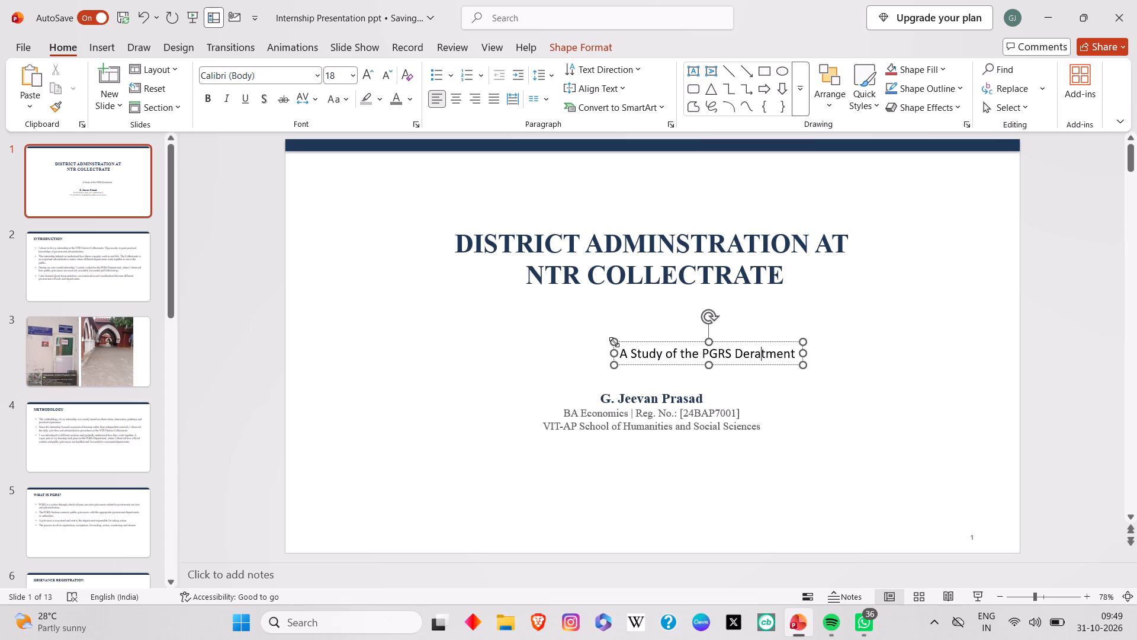
key("Left")
key("Left")
key("p")
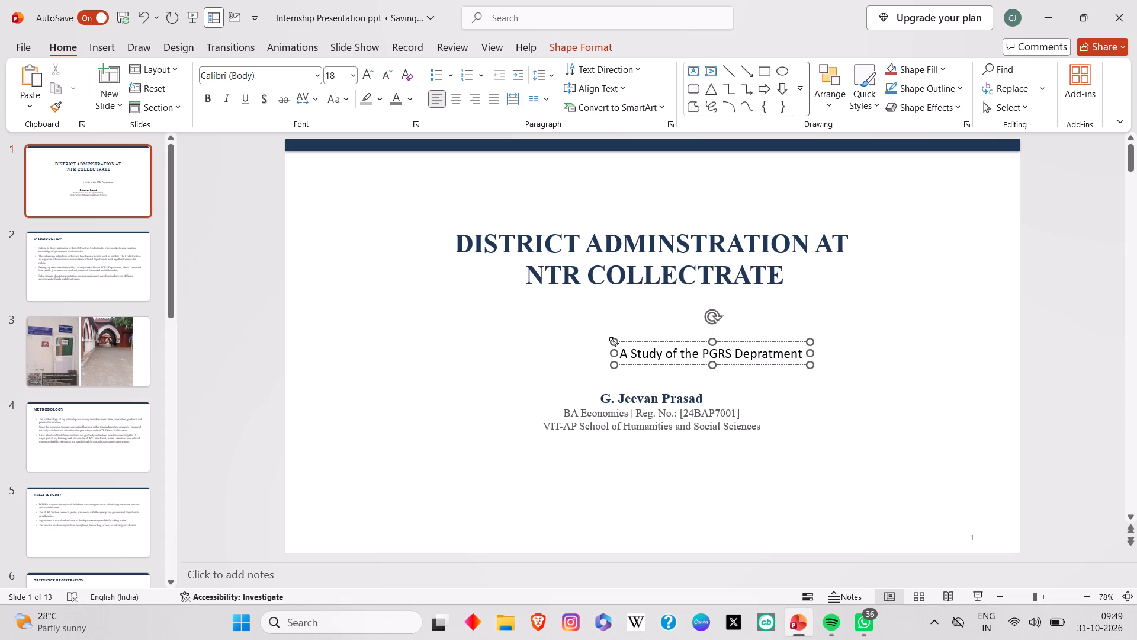
key("Right")
key("BackSpace")
key("Right")
key("r")
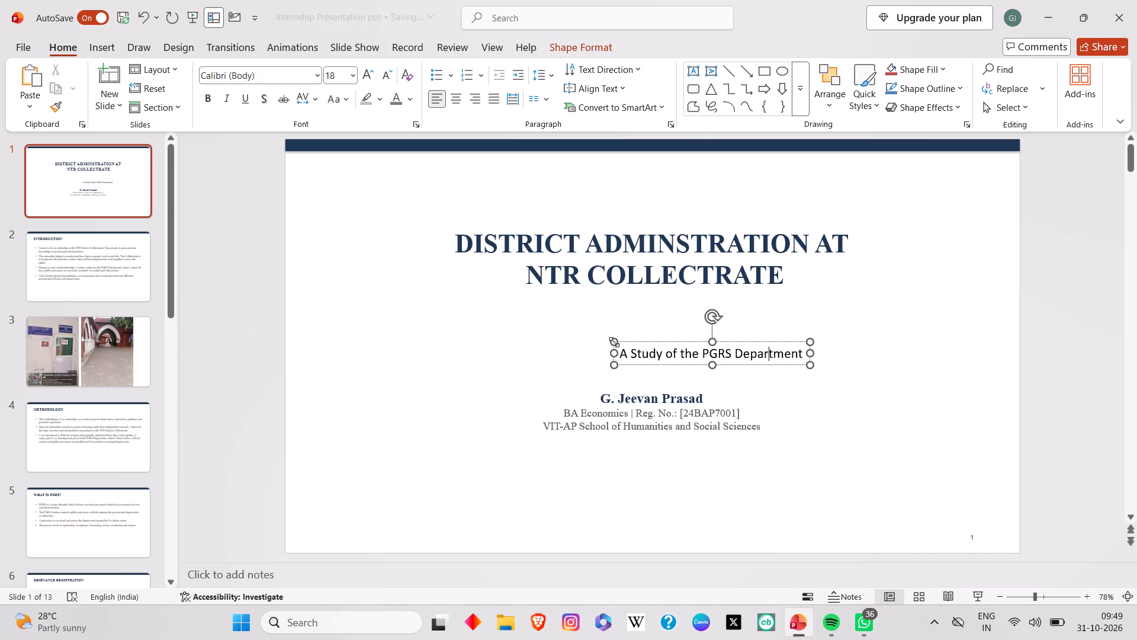
key("Right")
key("Right")
key("Right")
key("Right")
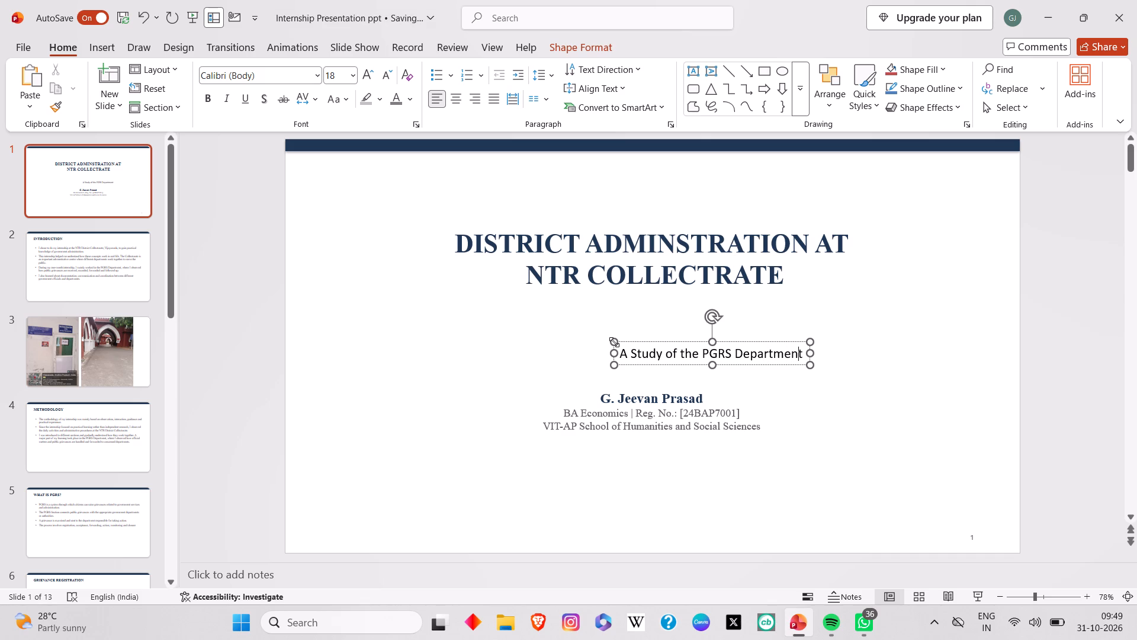
key("Right")
Extend the new subtitle text with "– Vijayawada, Andhra Pradesh".
key("space")
type("-")
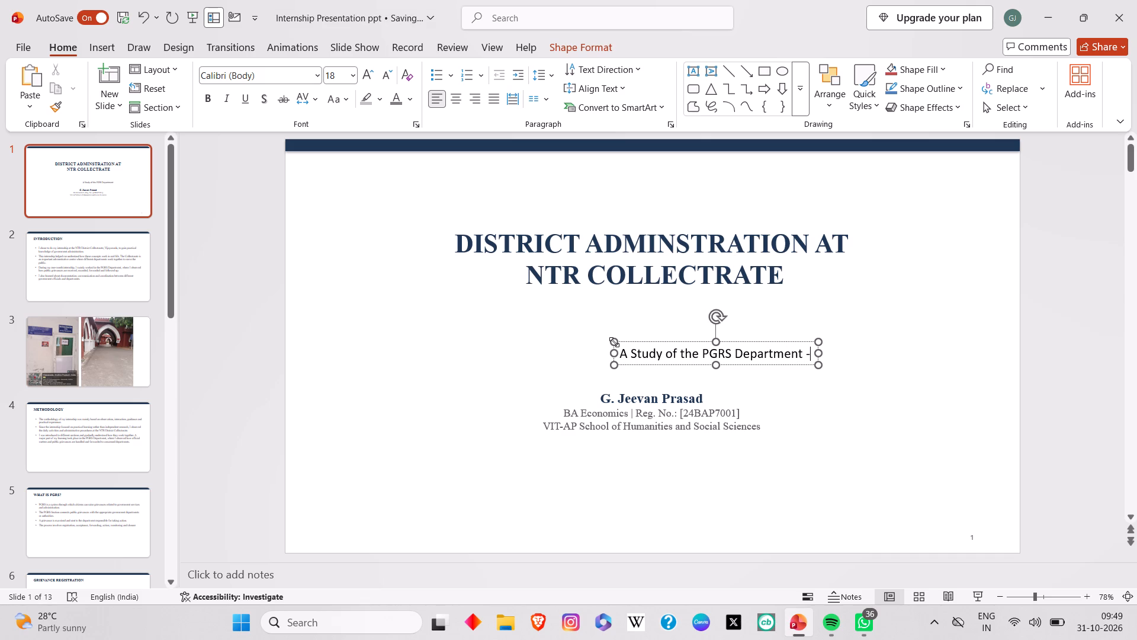
key("space")
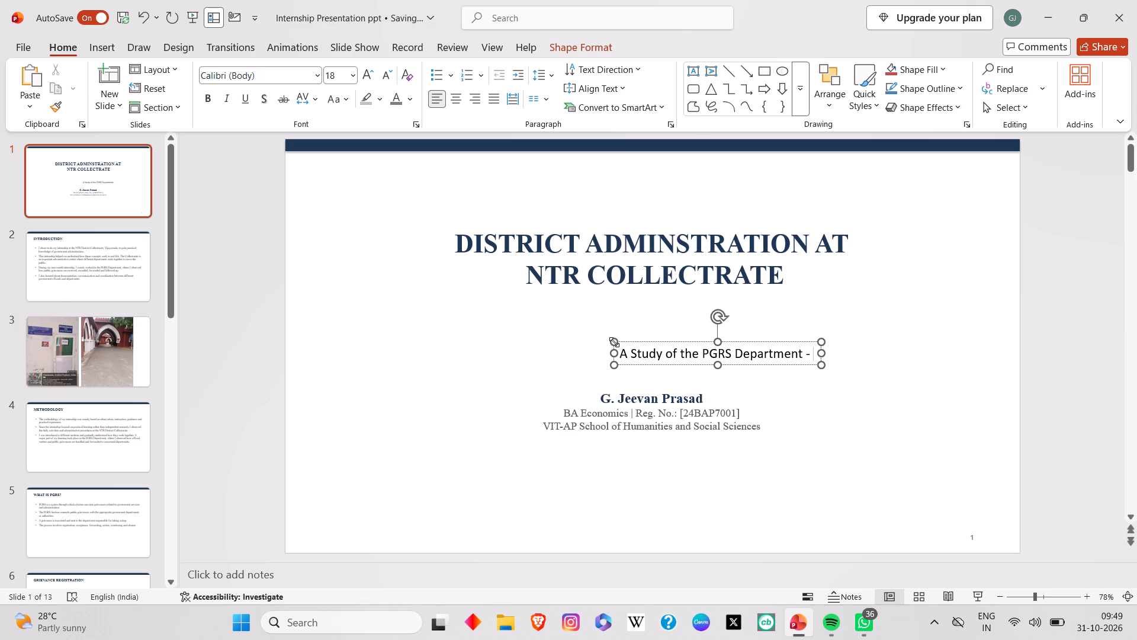
key("v")
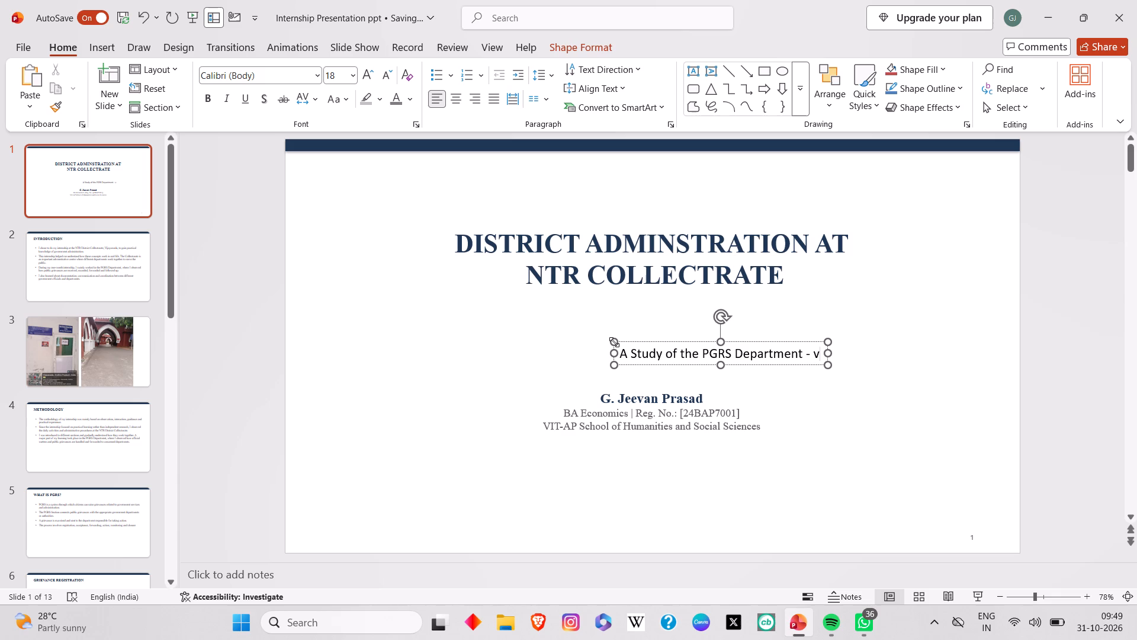
key("BackSpace")
key("v")
type("ijayawada")
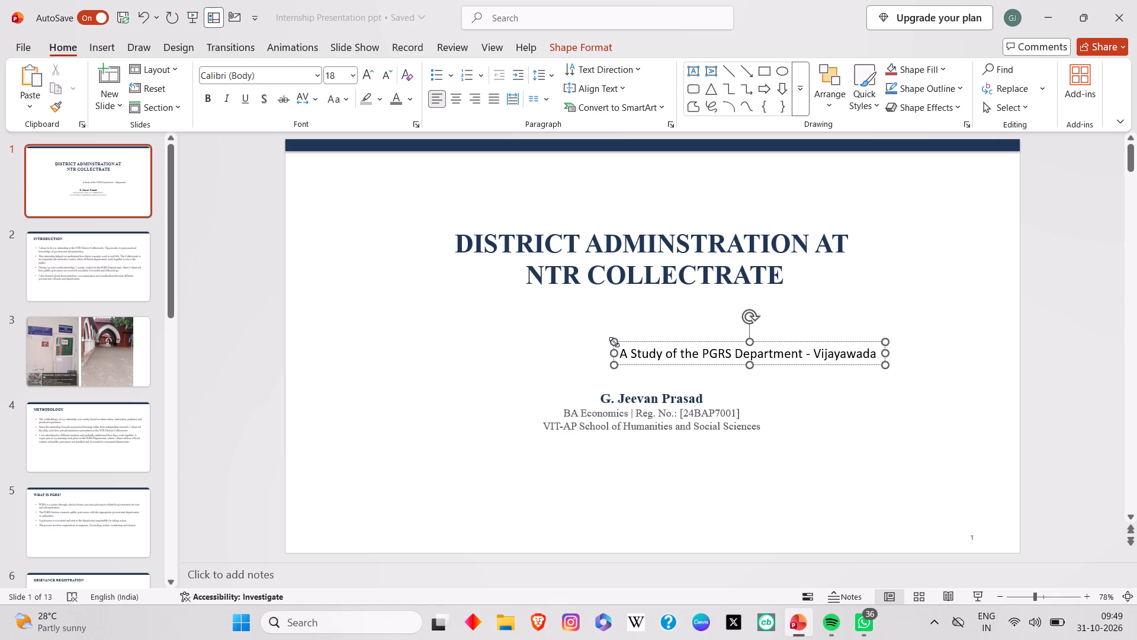
type(",")
key("space")
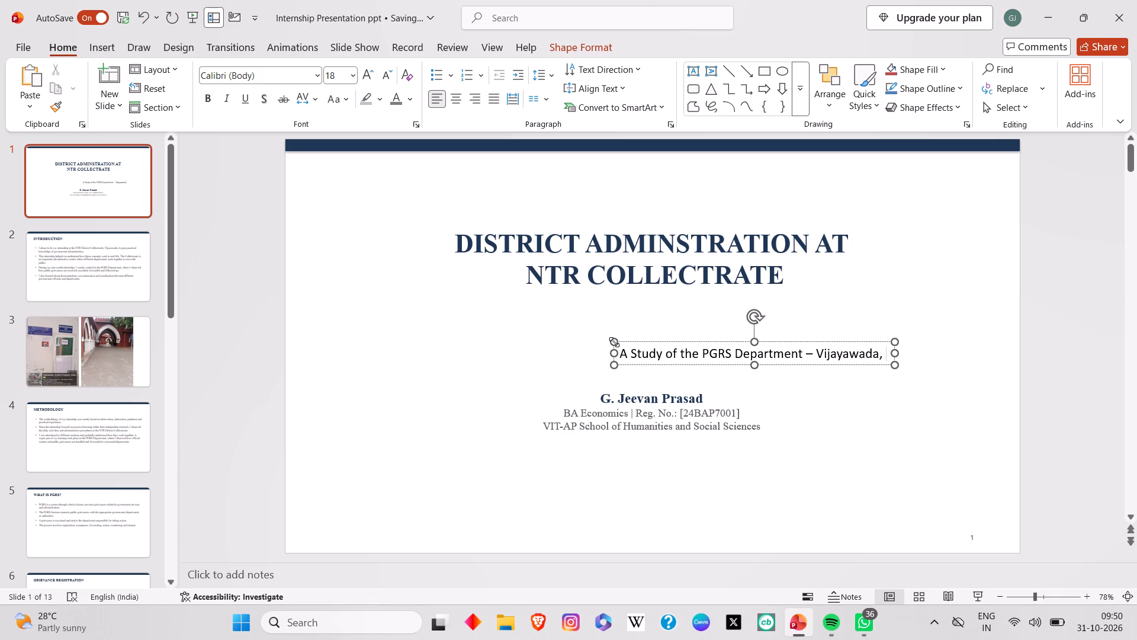
key("a")
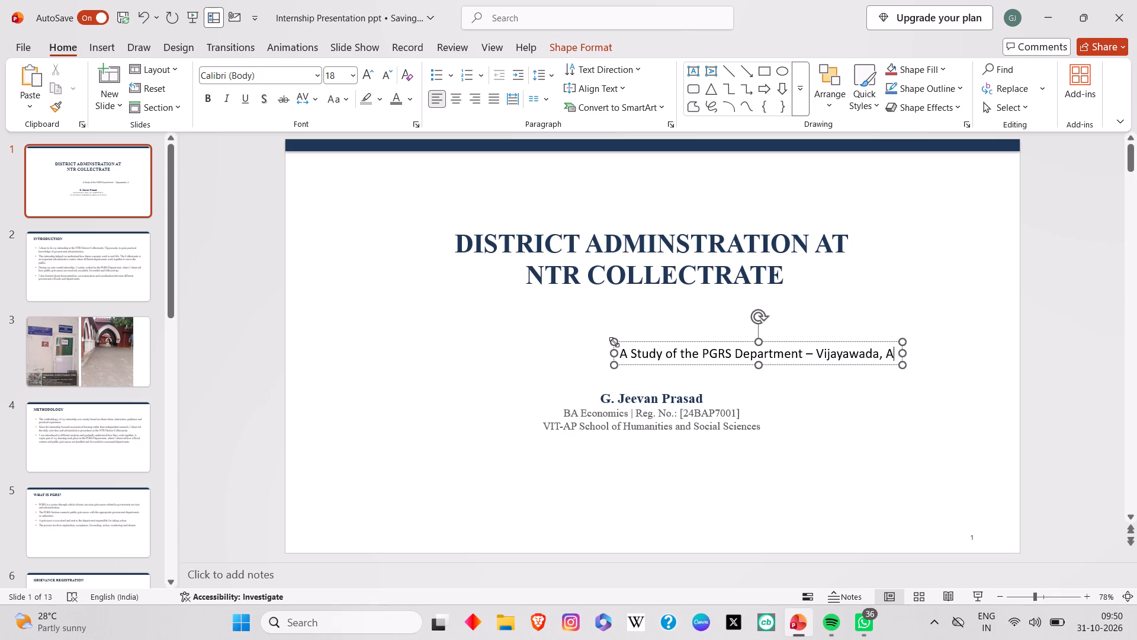
type("ndhra")
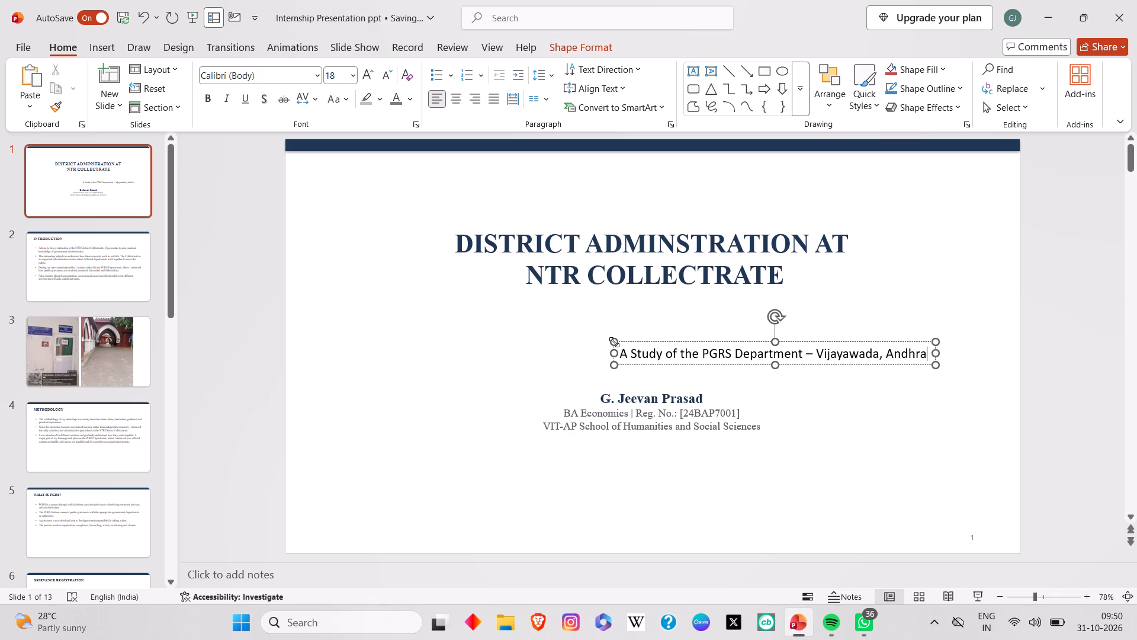
key("space")
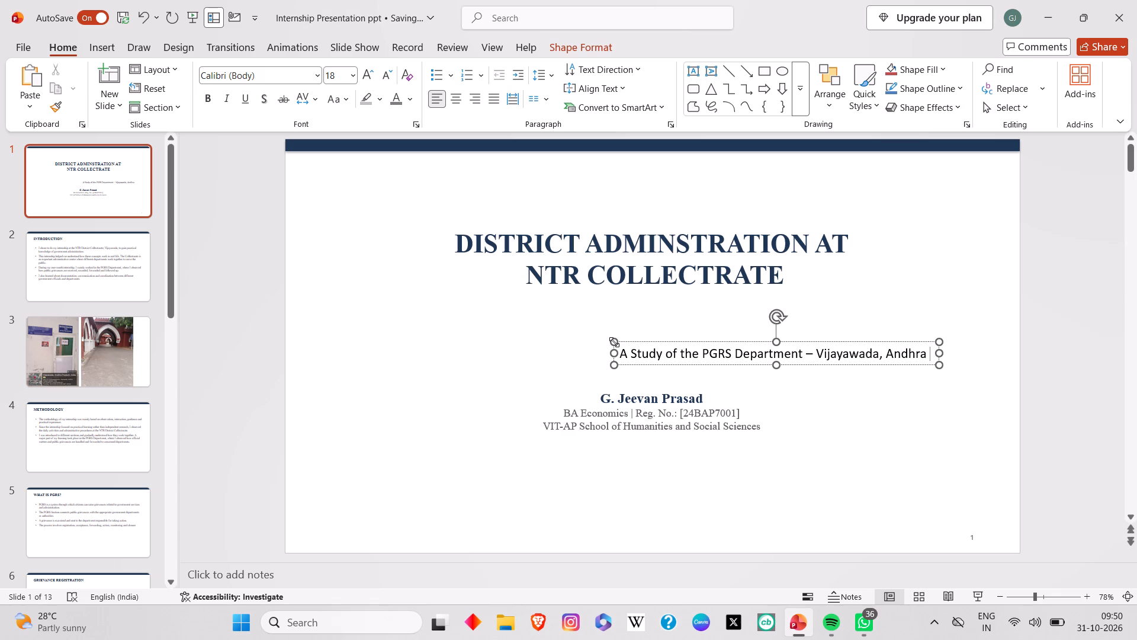
key("p")
type("radesh")
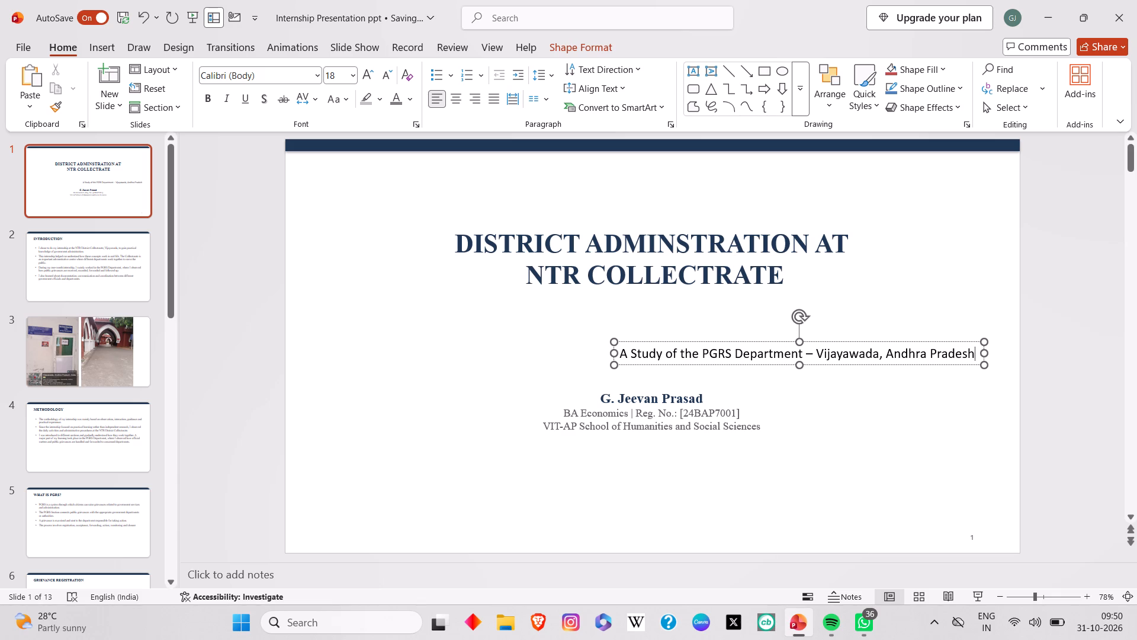
left_click(837, 394)
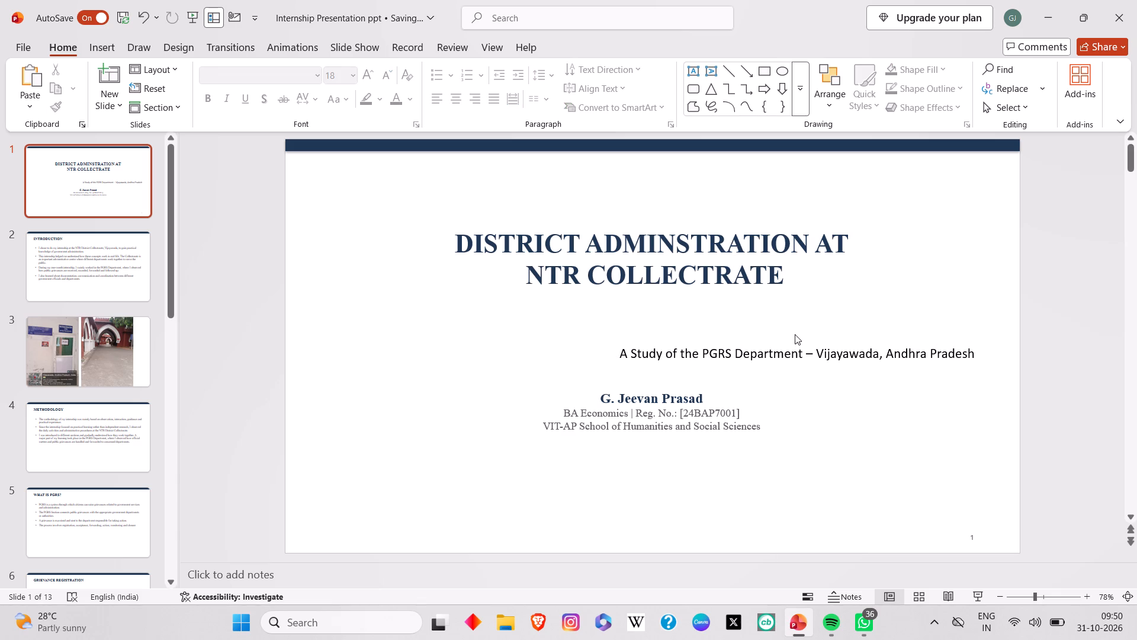
Move the subtitle text box directly beneath the "NTR COLLECTRATE" title line, horizontally centred on the slide.
left_click_drag(795, 342, 634, 340)
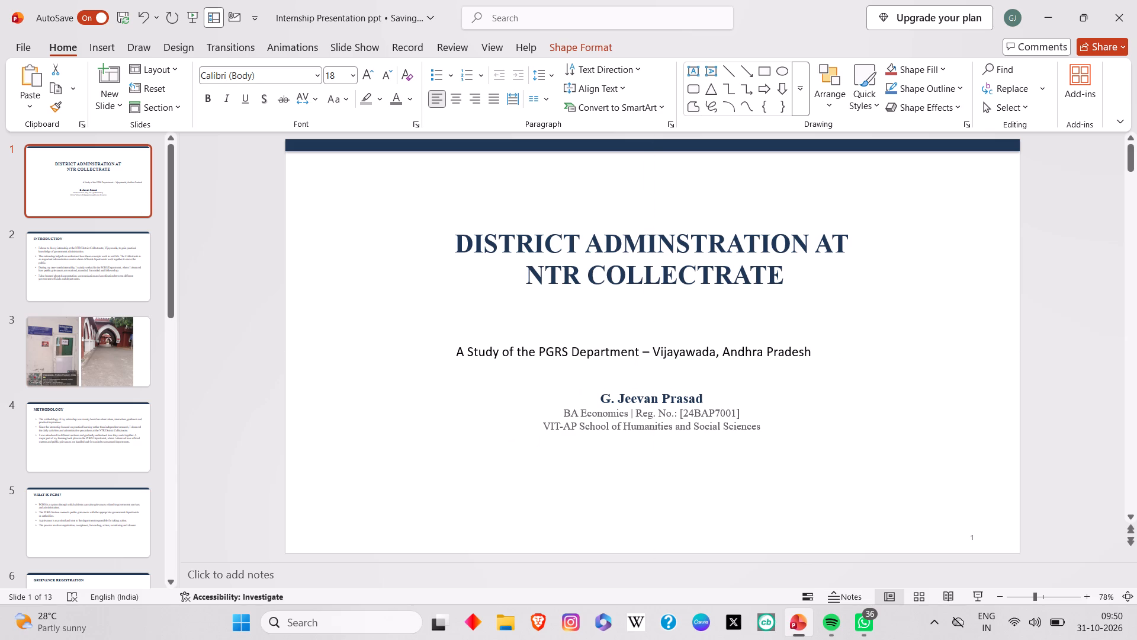
left_click_drag(634, 340, 639, 335)
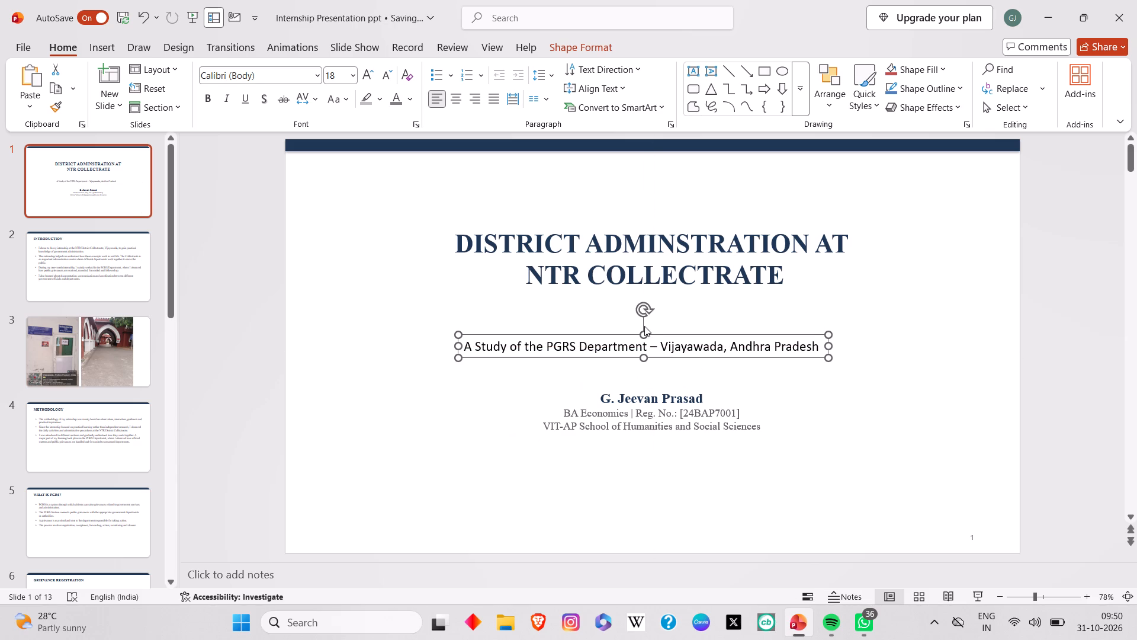
left_click(656, 321)
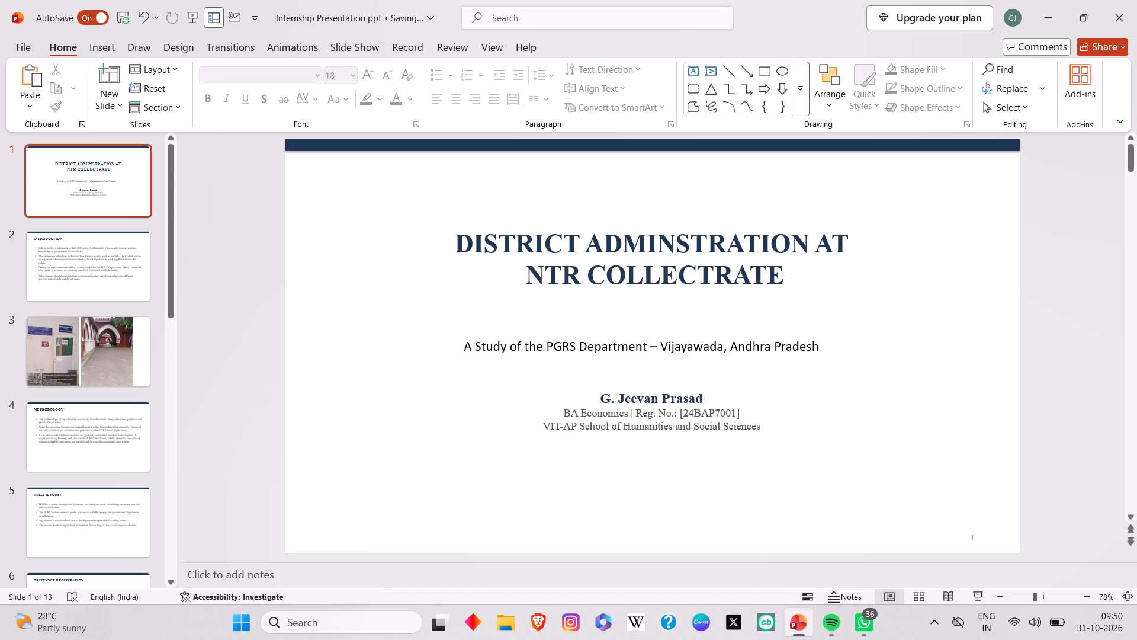
left_click_drag(640, 335, 641, 306)
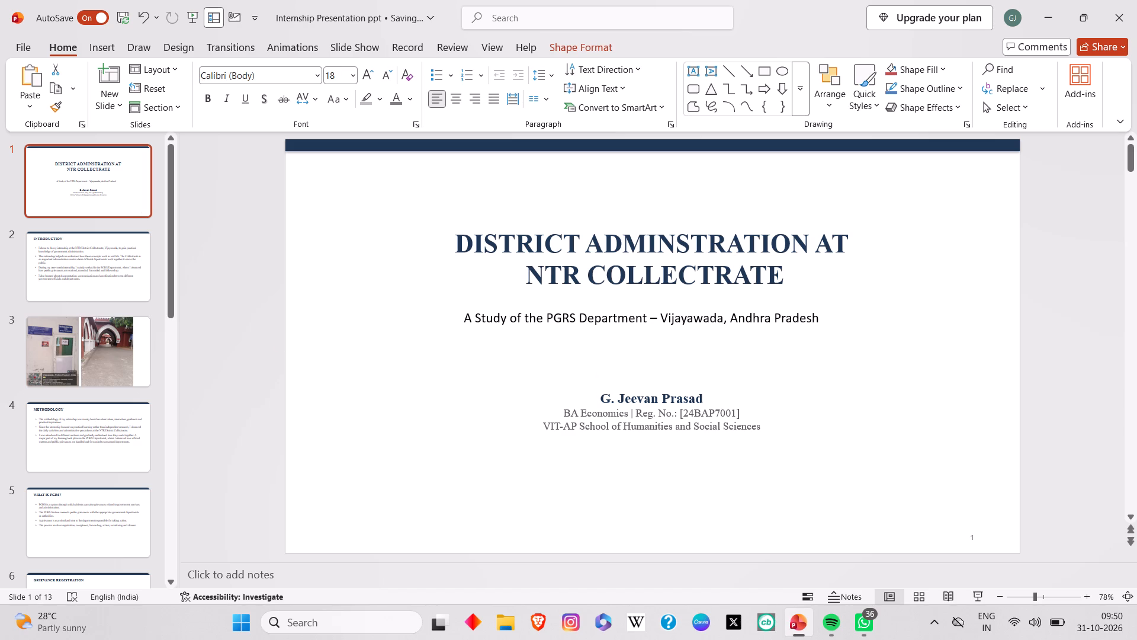
left_click_drag(641, 306, 649, 299)
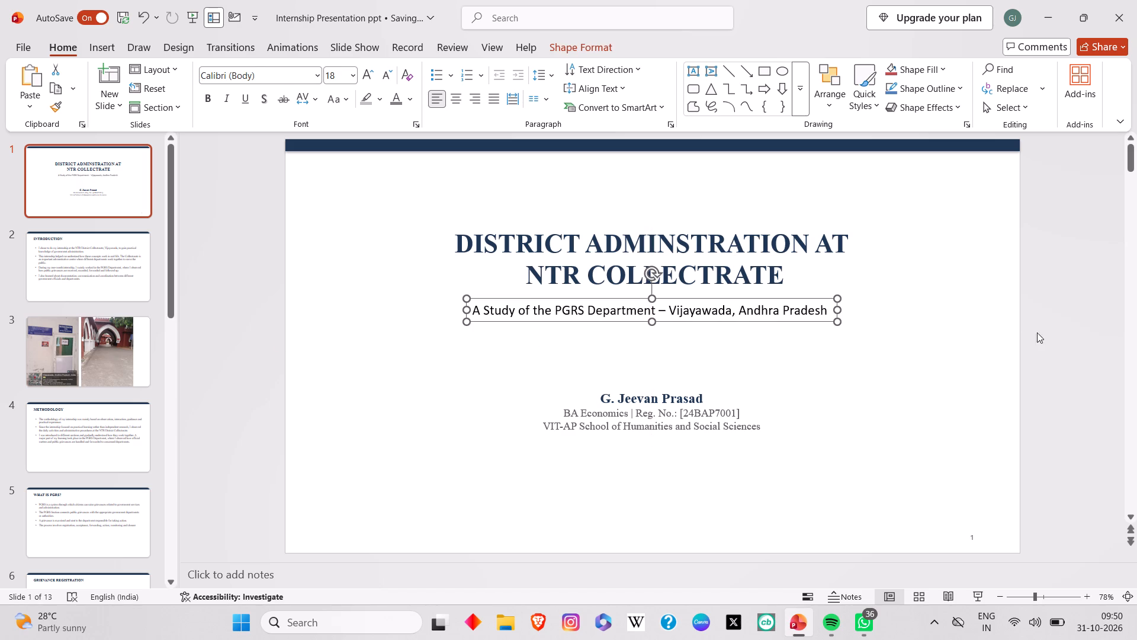
left_click(1049, 329)
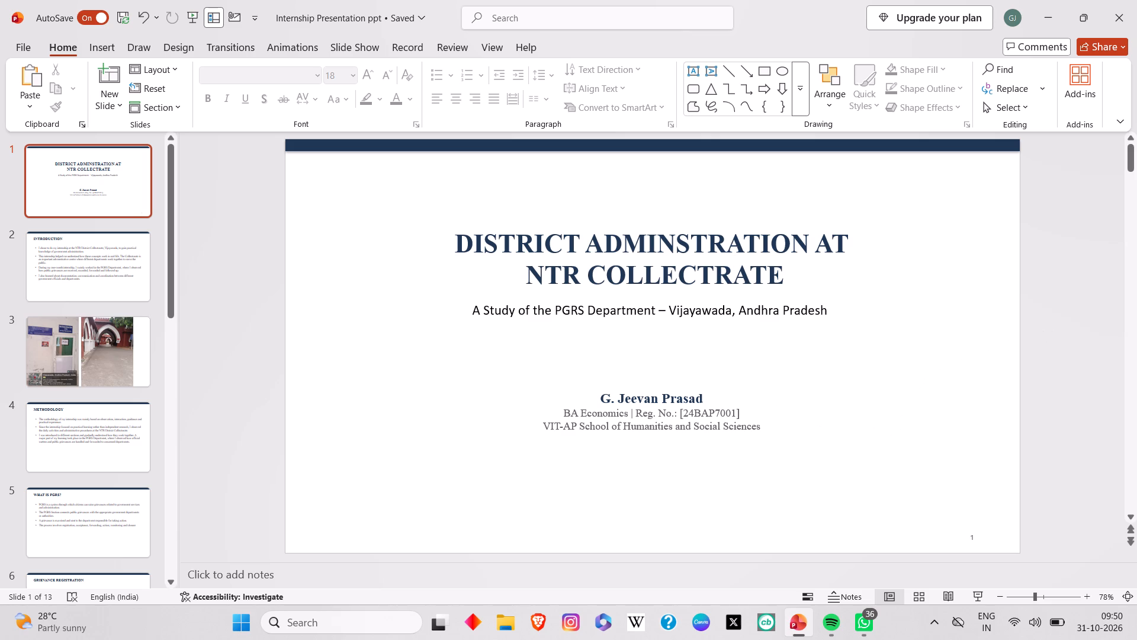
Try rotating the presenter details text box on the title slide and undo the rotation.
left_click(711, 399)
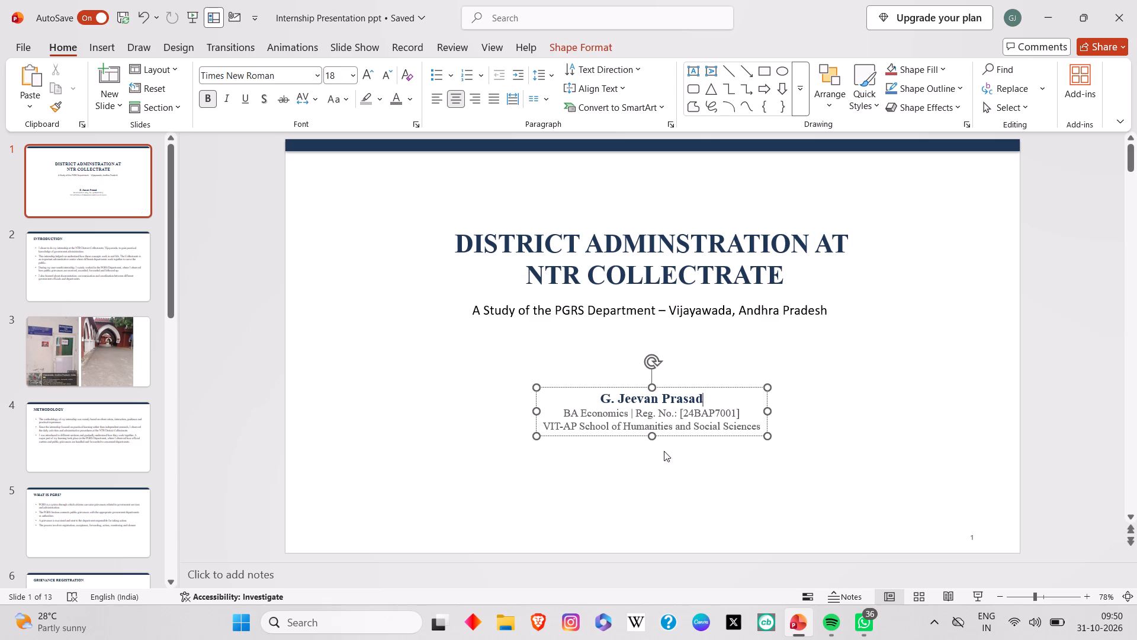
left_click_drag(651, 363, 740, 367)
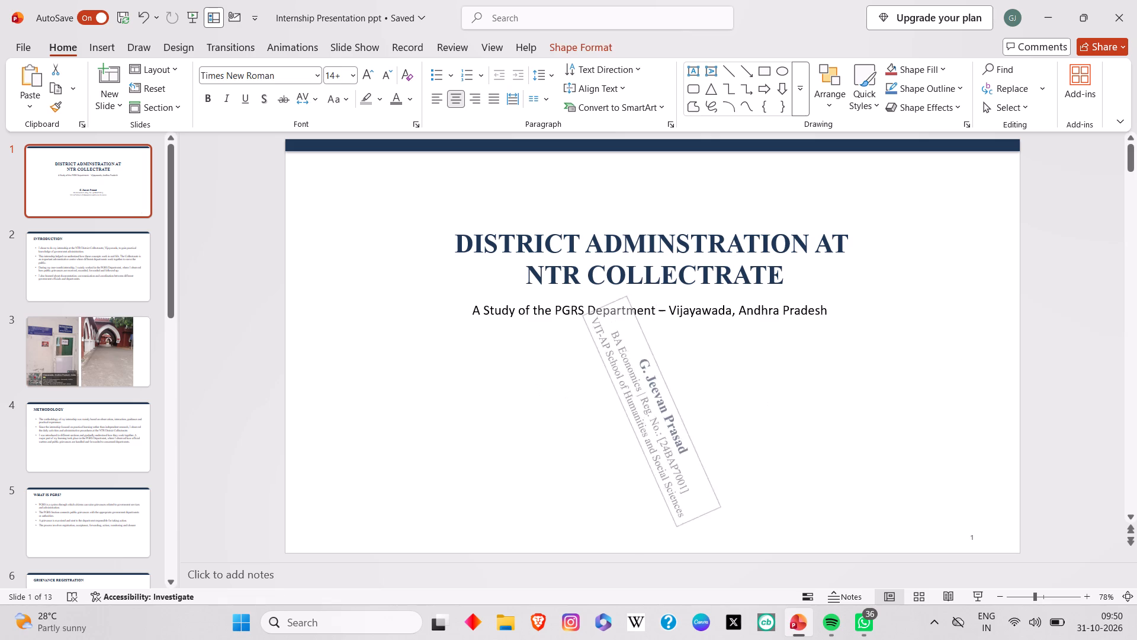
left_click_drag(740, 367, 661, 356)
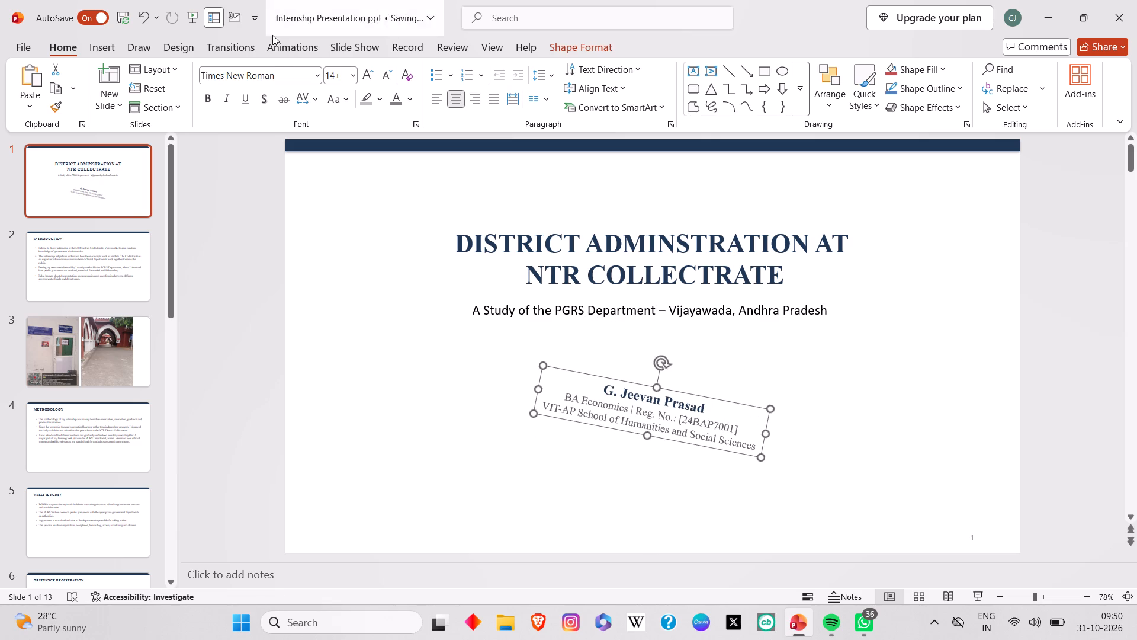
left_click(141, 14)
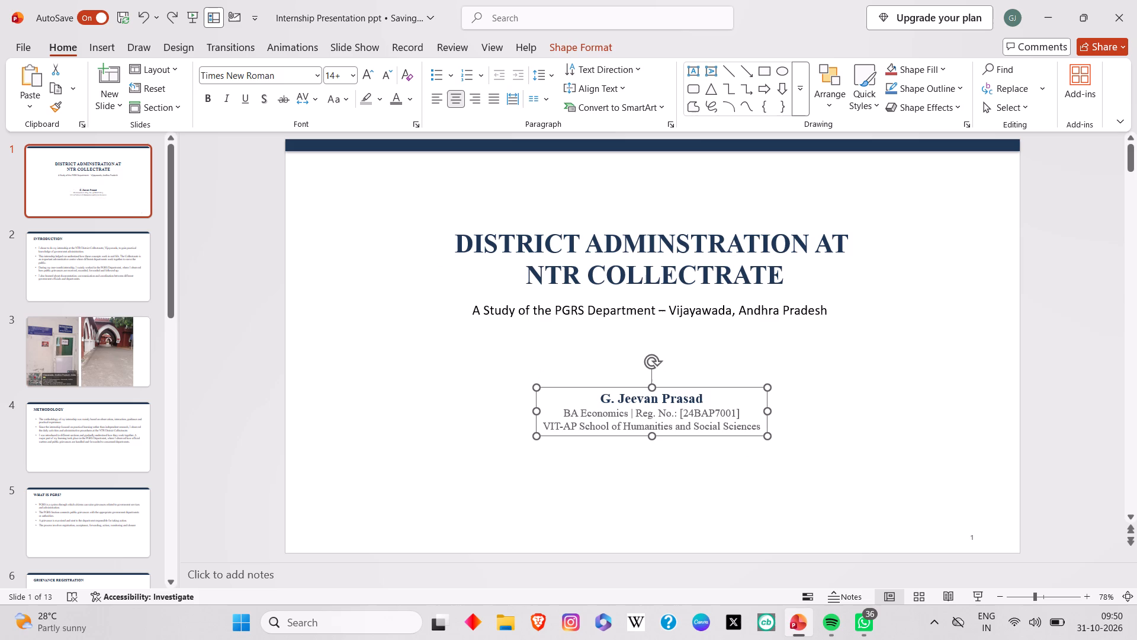
Move the presenter details text box to the lower-right area of the title slide, near the slide's right edge.
left_click(616, 479)
left_click(644, 383)
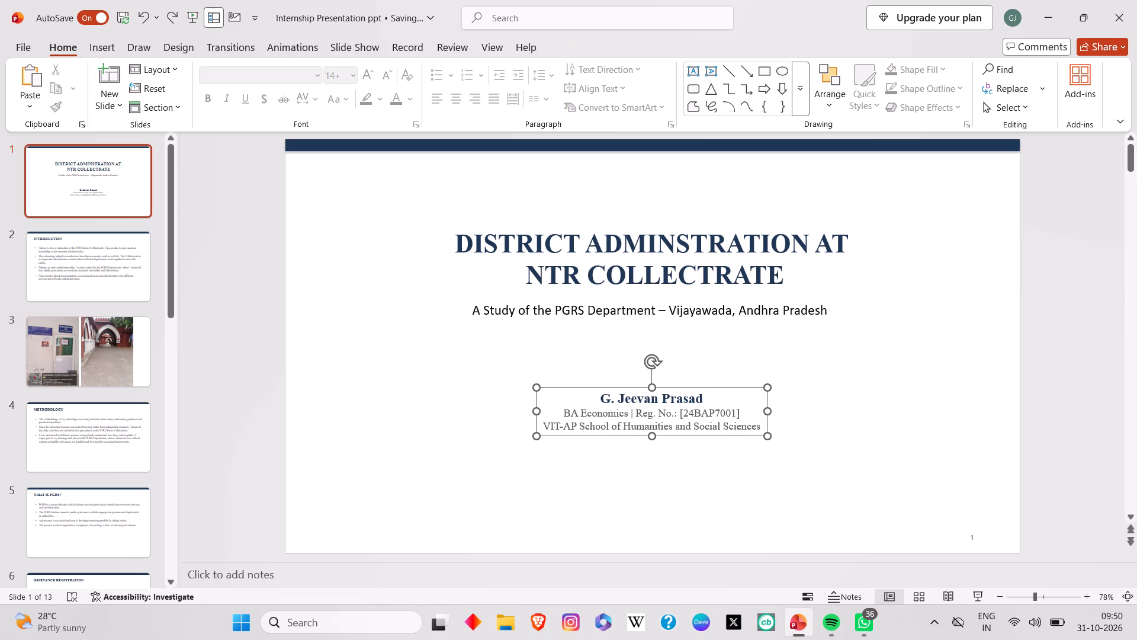
left_click_drag(644, 383, 869, 389)
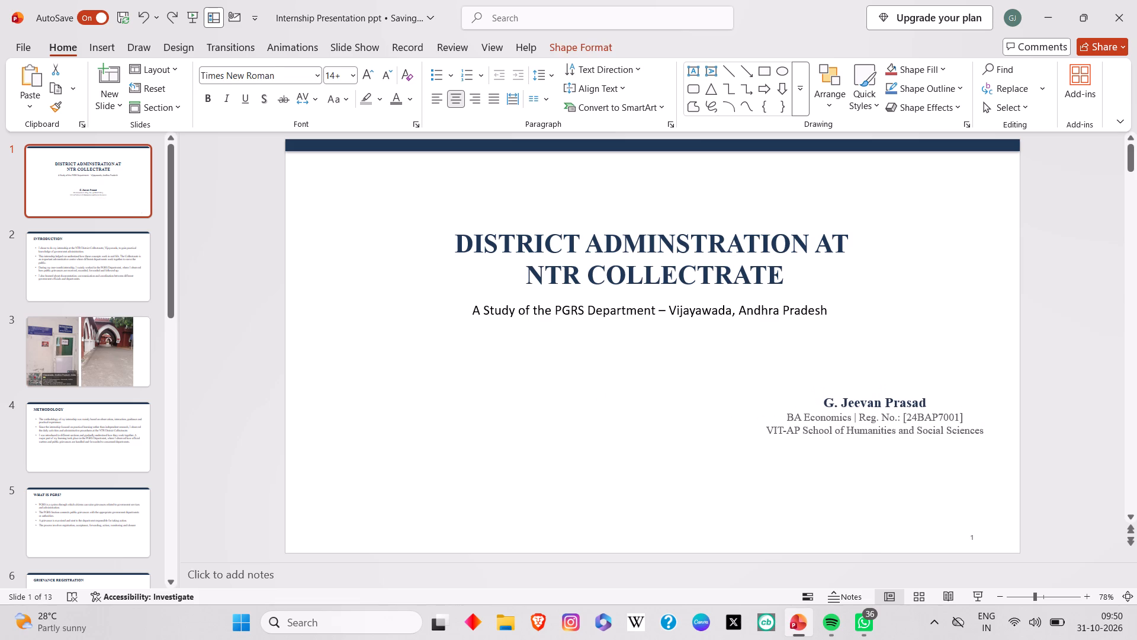
left_click_drag(869, 389, 873, 395)
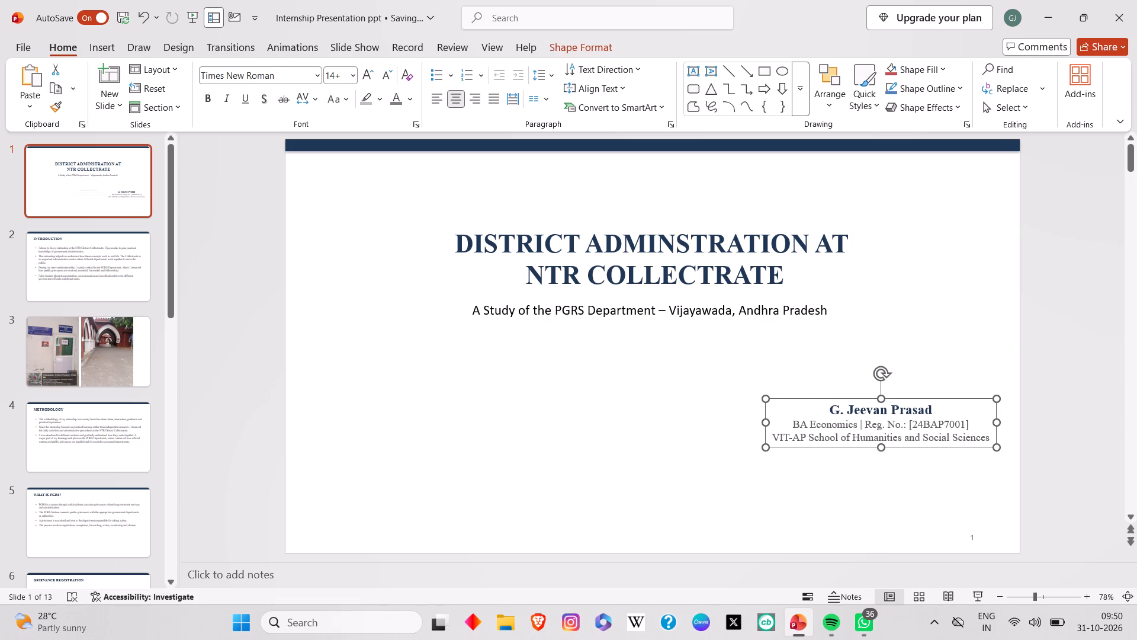
left_click_drag(883, 447, 886, 462)
left_click_drag(997, 449, 1000, 454)
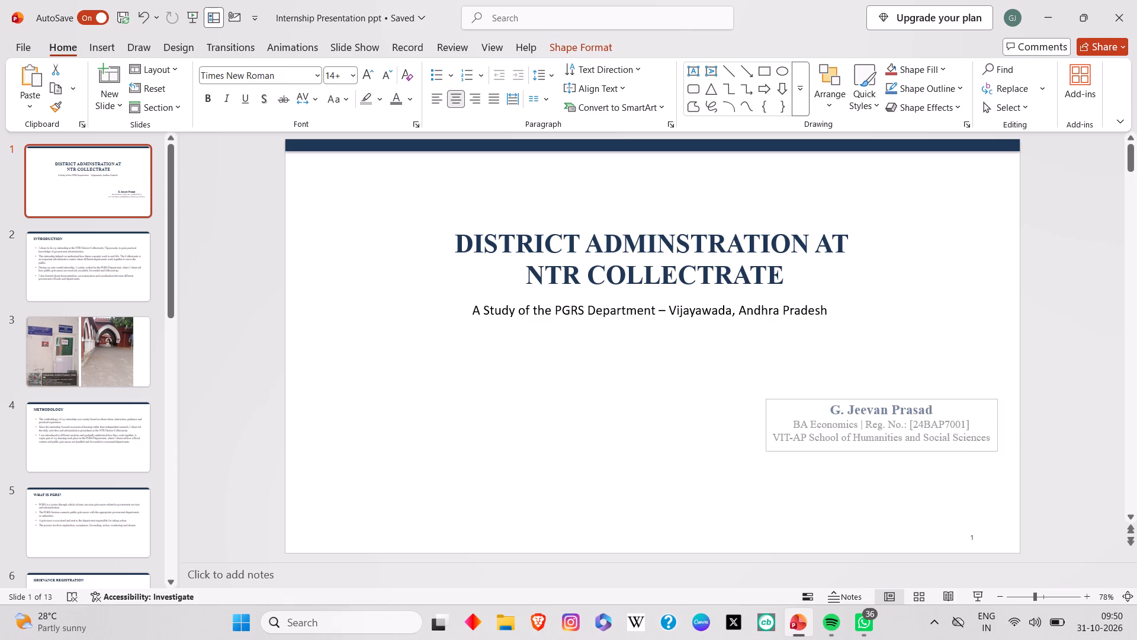
left_click_drag(1000, 454, 1009, 460)
left_click(1075, 401)
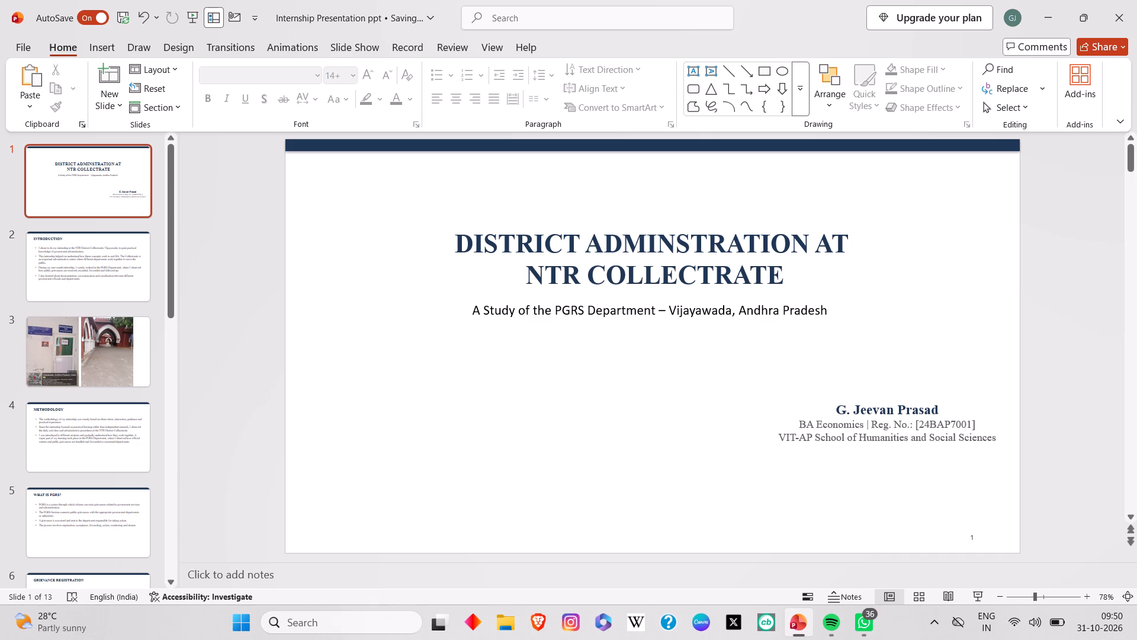
Break the title slide's heading after "DISTRICT" so that "ADMINSTRATION AT" starts on a new line.
left_click(583, 242)
key("Return")
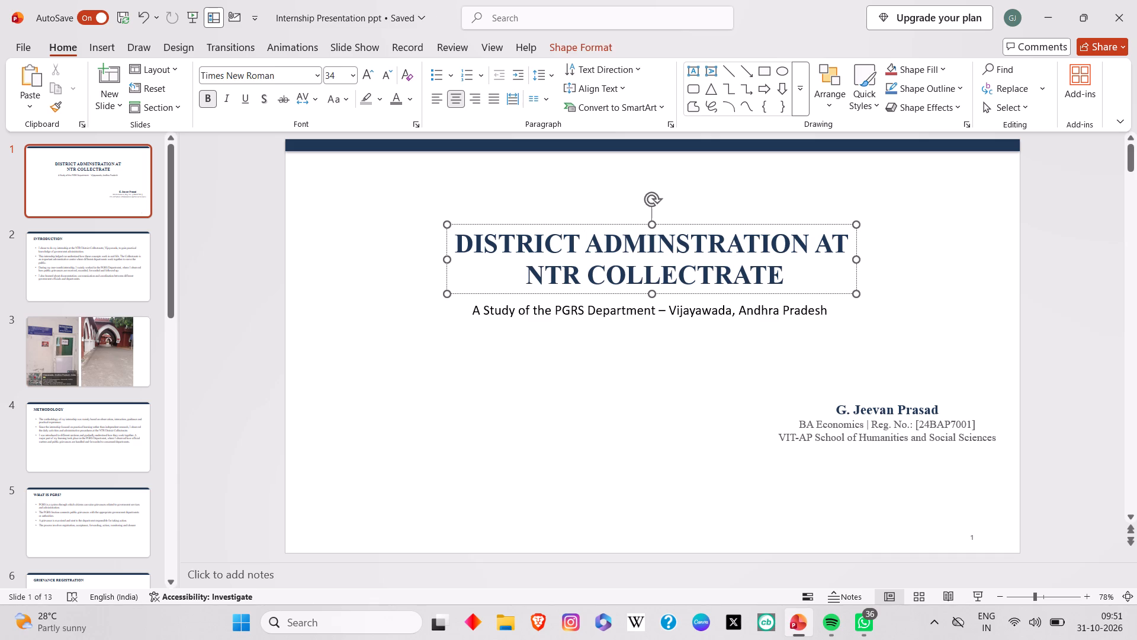
Reposition the three-line title and the subtitle on the title slide so they no longer overlap, keeping the title horizontally centred.
left_click(811, 315)
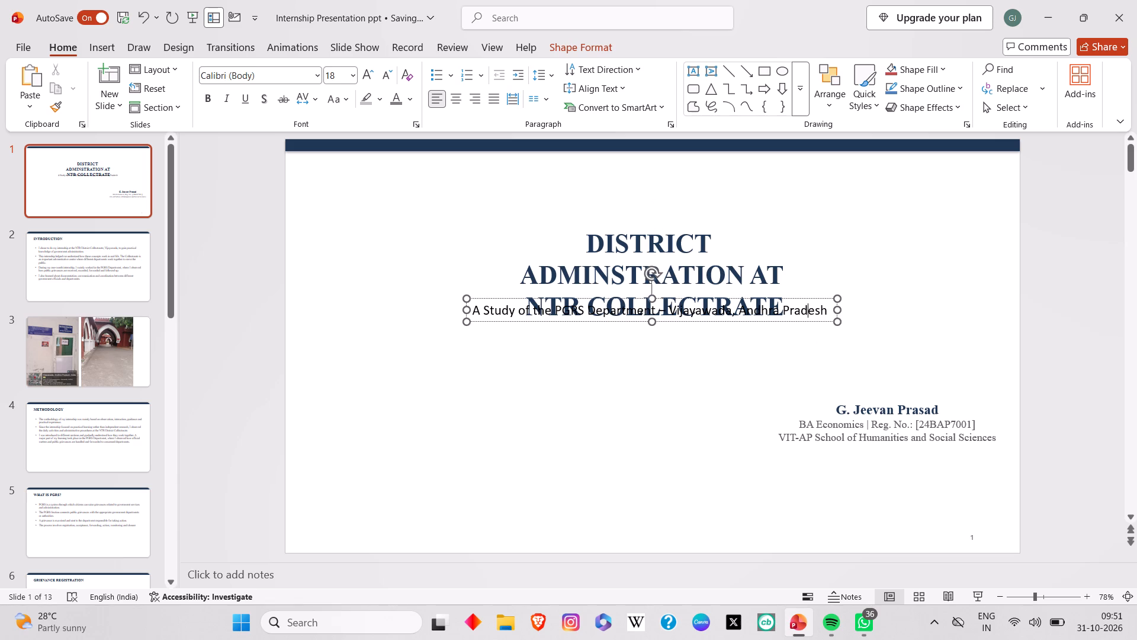
left_click_drag(650, 323, 654, 329)
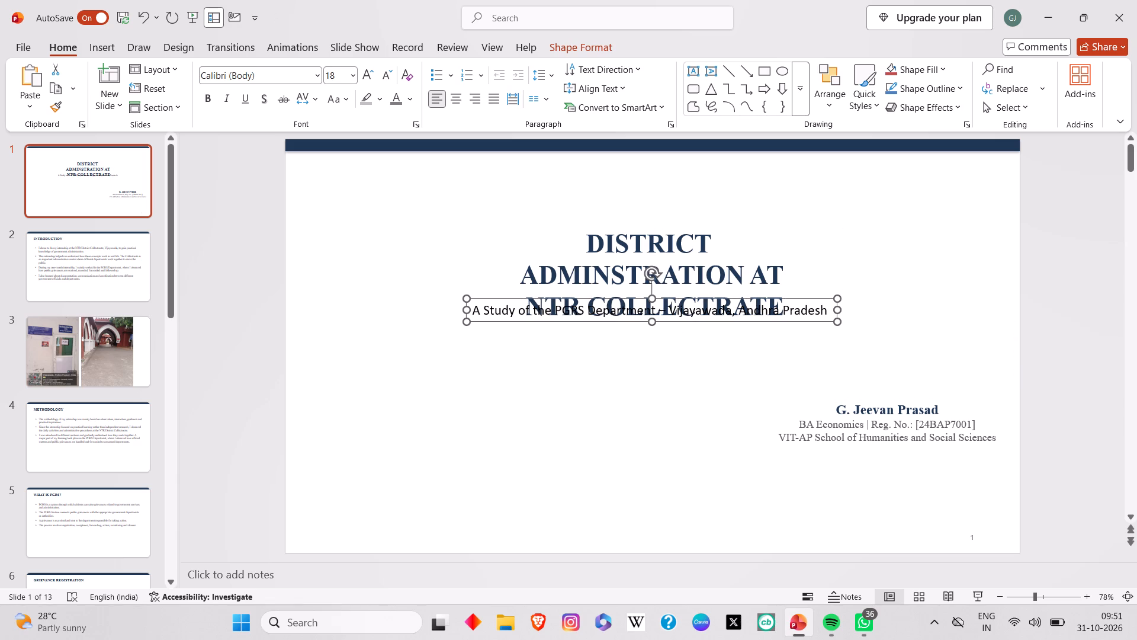
left_click_drag(664, 328, 662, 303)
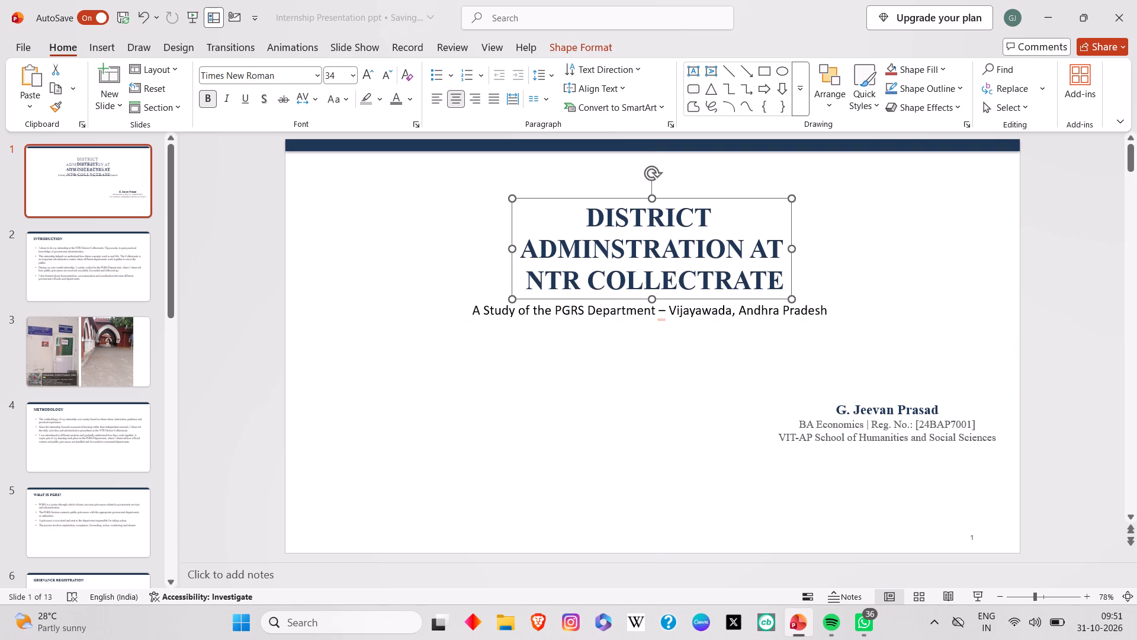
left_click_drag(707, 324, 714, 345)
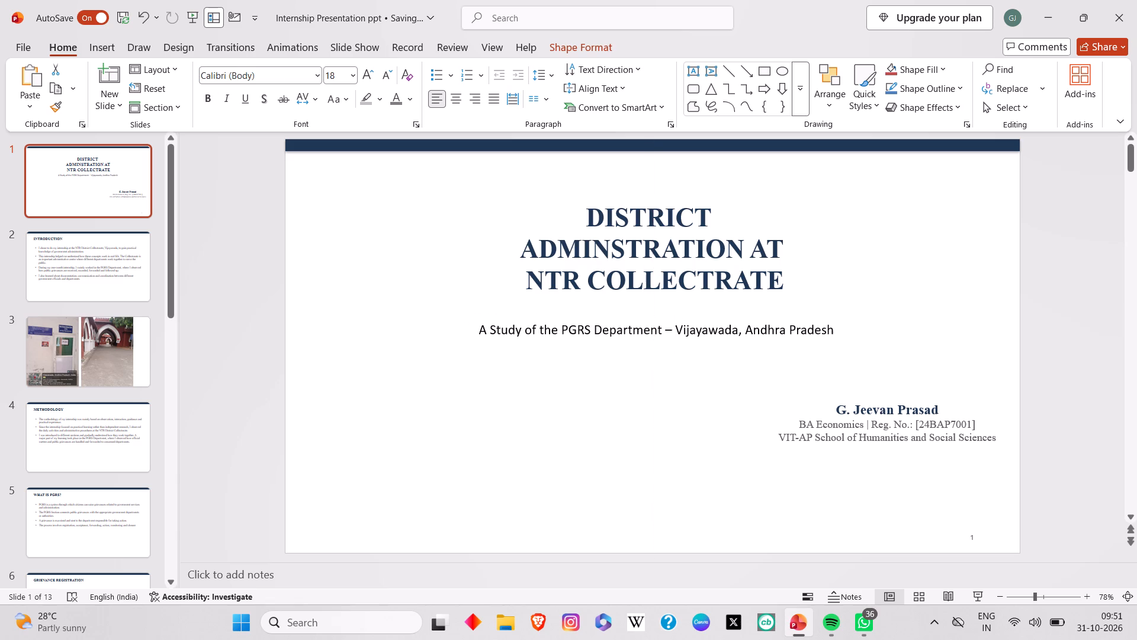
left_click_drag(714, 345, 718, 357)
left_click_drag(701, 297, 702, 308)
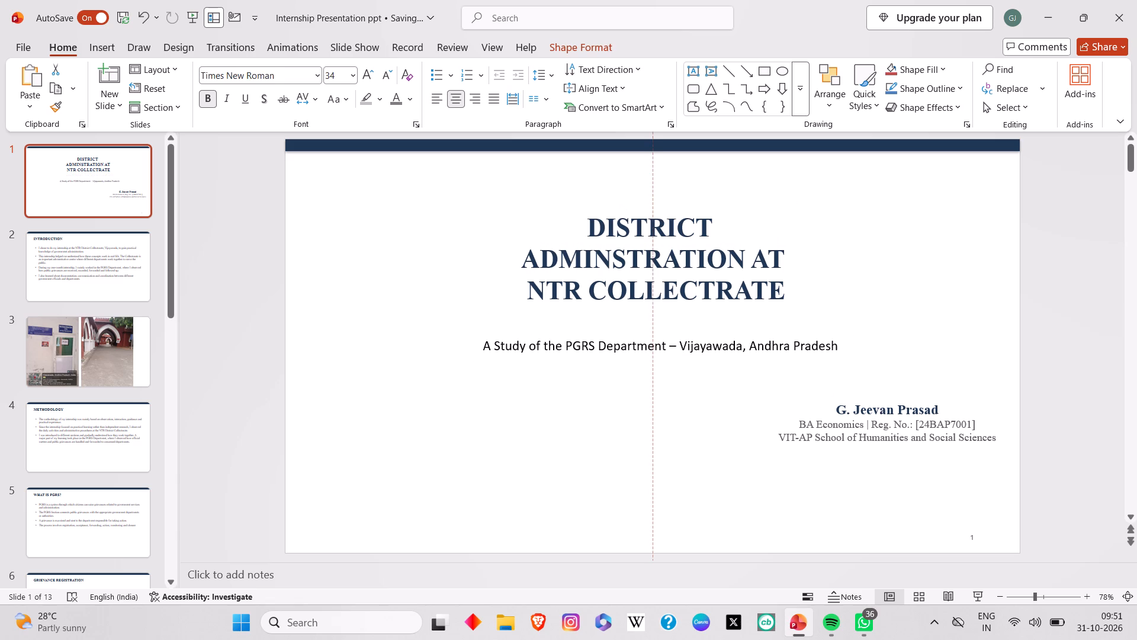
left_click_drag(702, 308, 704, 319)
left_click(738, 420)
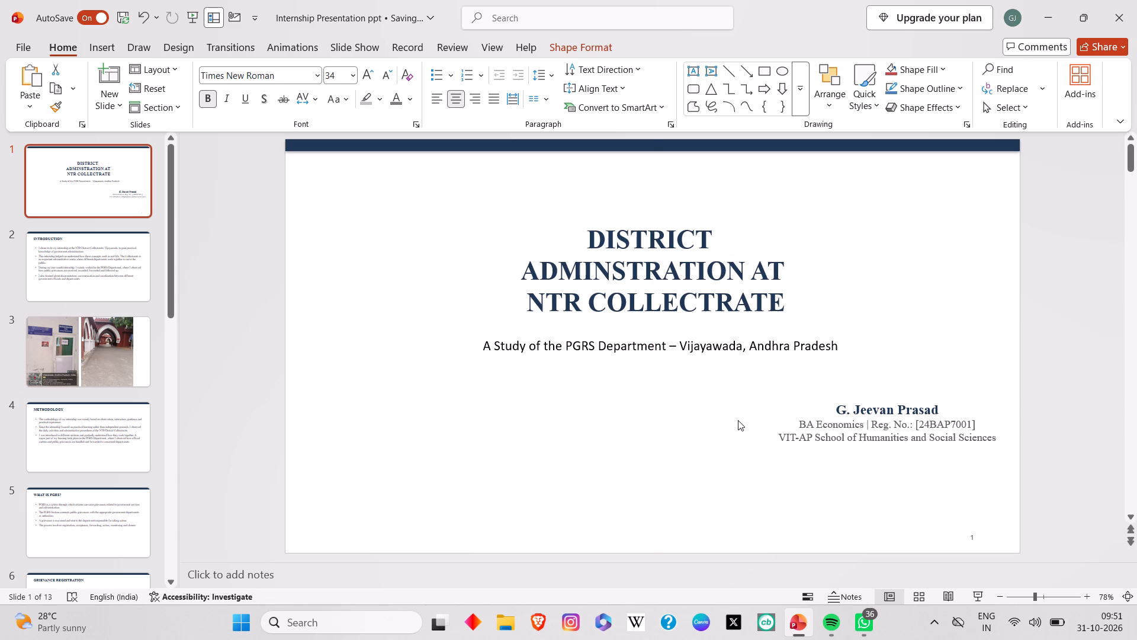
Fine-tune the subtitle's position beneath the "NTR COLLECTRATE" line, leaving a small gap below the title.
left_click_drag(711, 335, 709, 325)
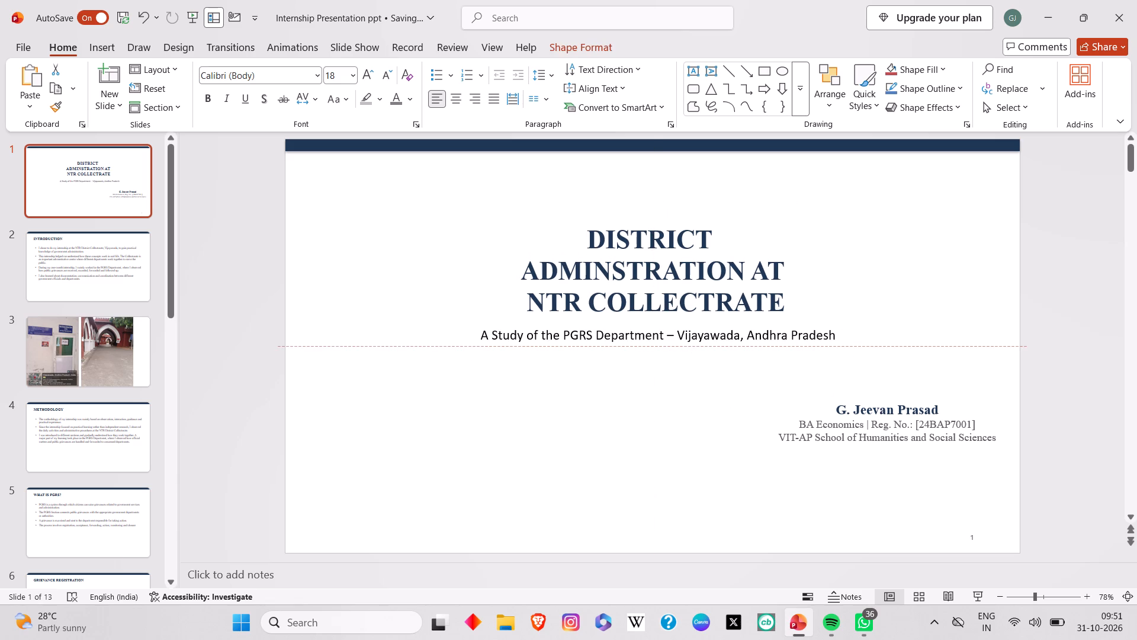
left_click_drag(709, 325, 718, 323)
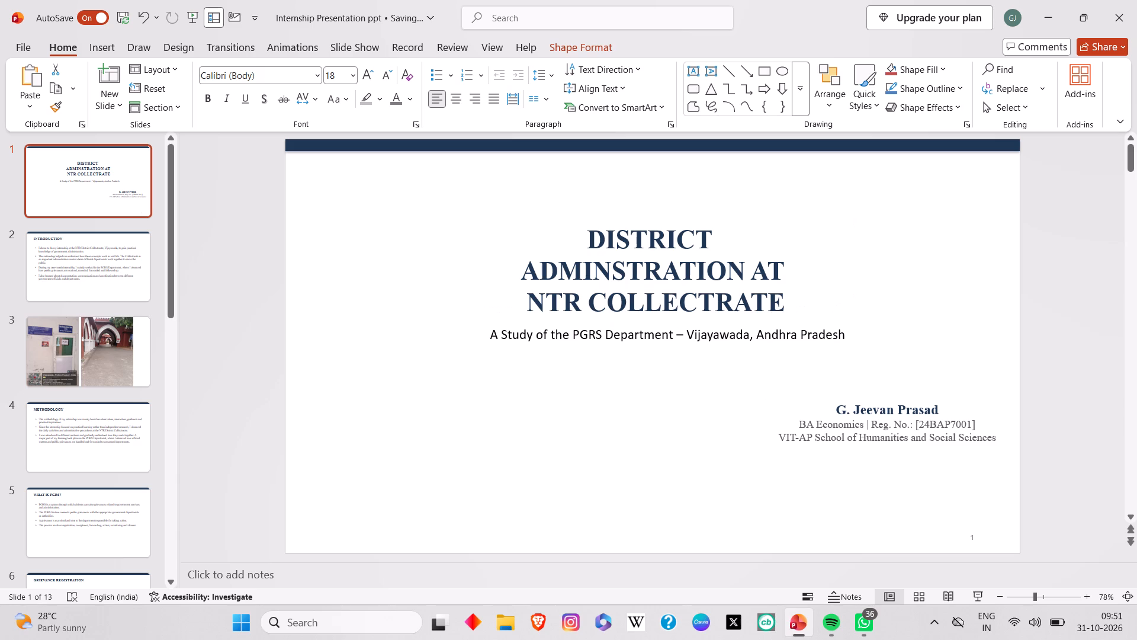
left_click_drag(718, 323, 719, 323)
left_click(735, 464)
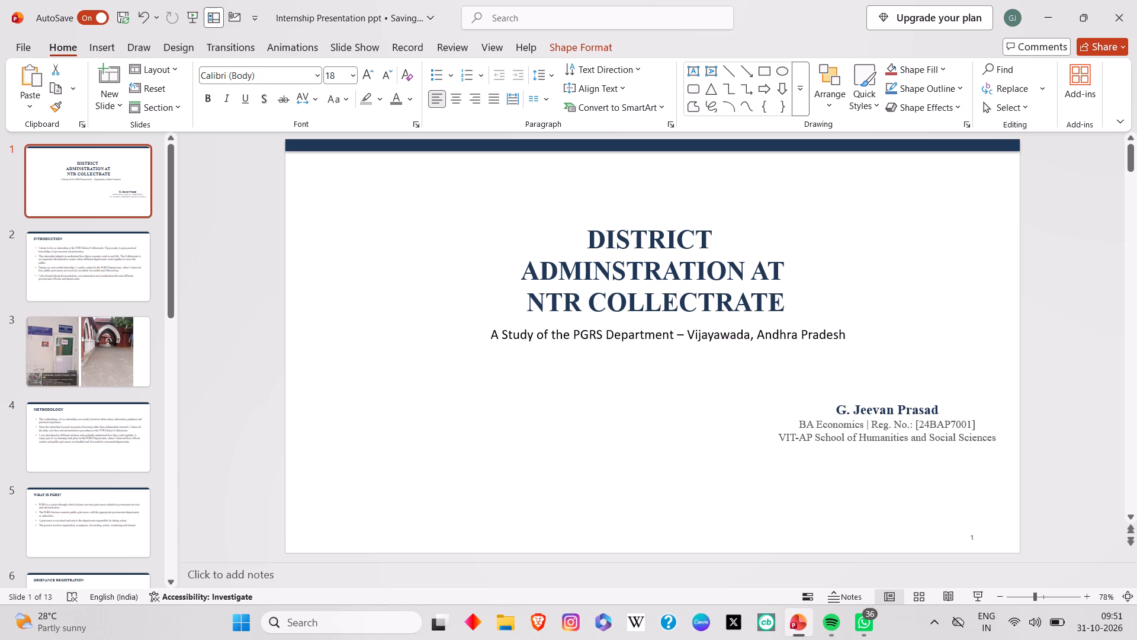
left_click_drag(687, 324, 682, 334)
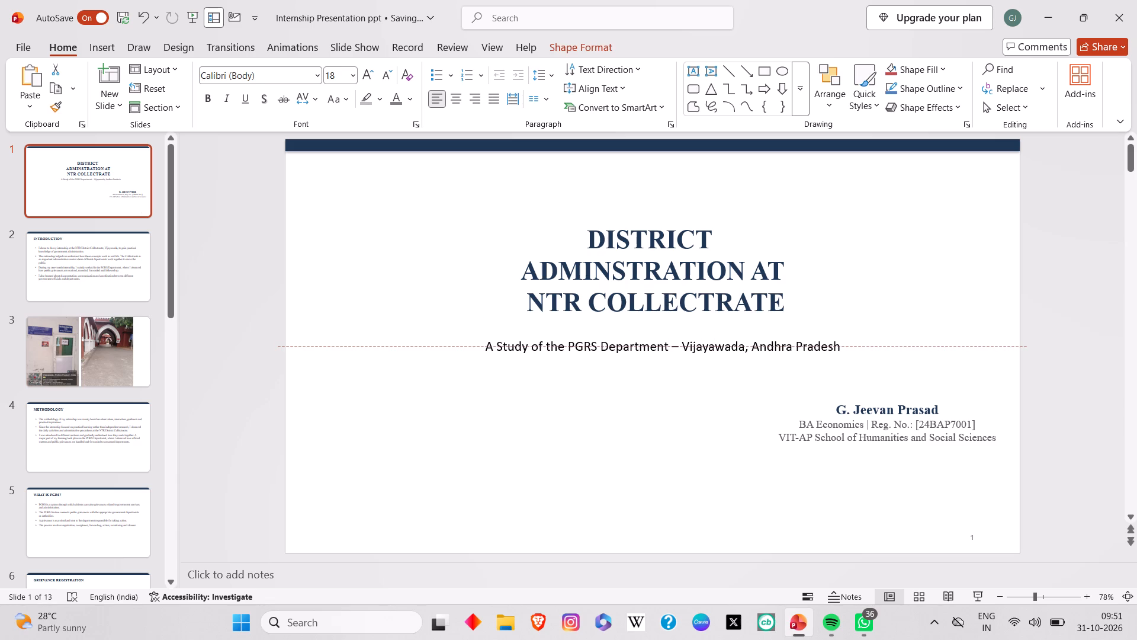
left_click_drag(682, 334, 682, 333)
left_click(678, 423)
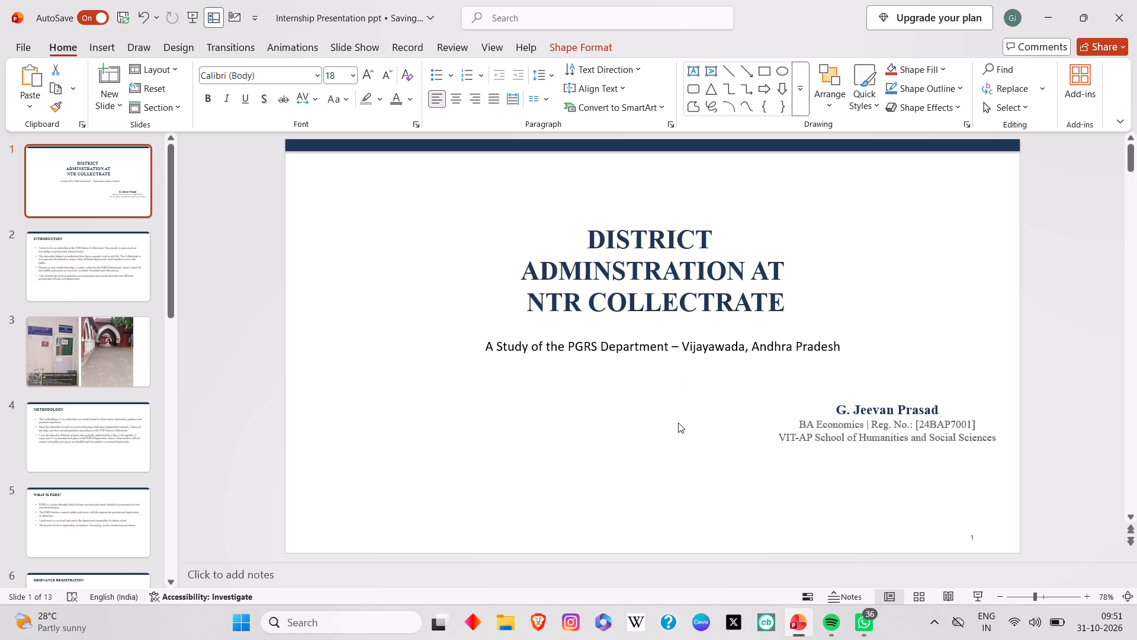
Review the layout of slides 2 to 7, then go back to the METHODOLOGY slide.
left_click(101, 226)
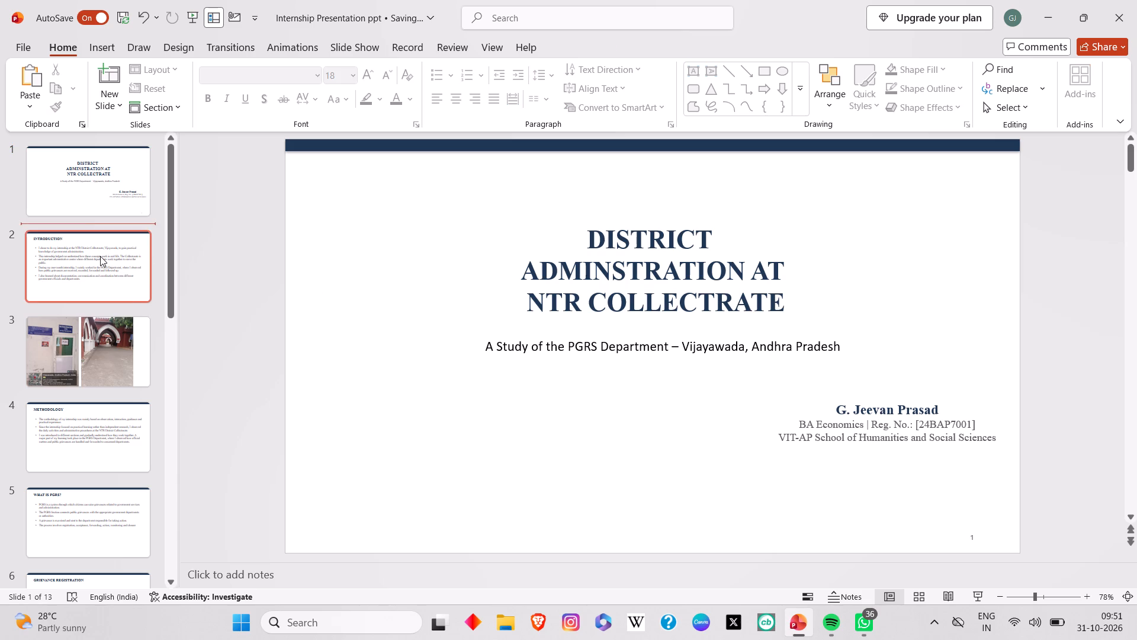
left_click(100, 257)
key("Down")
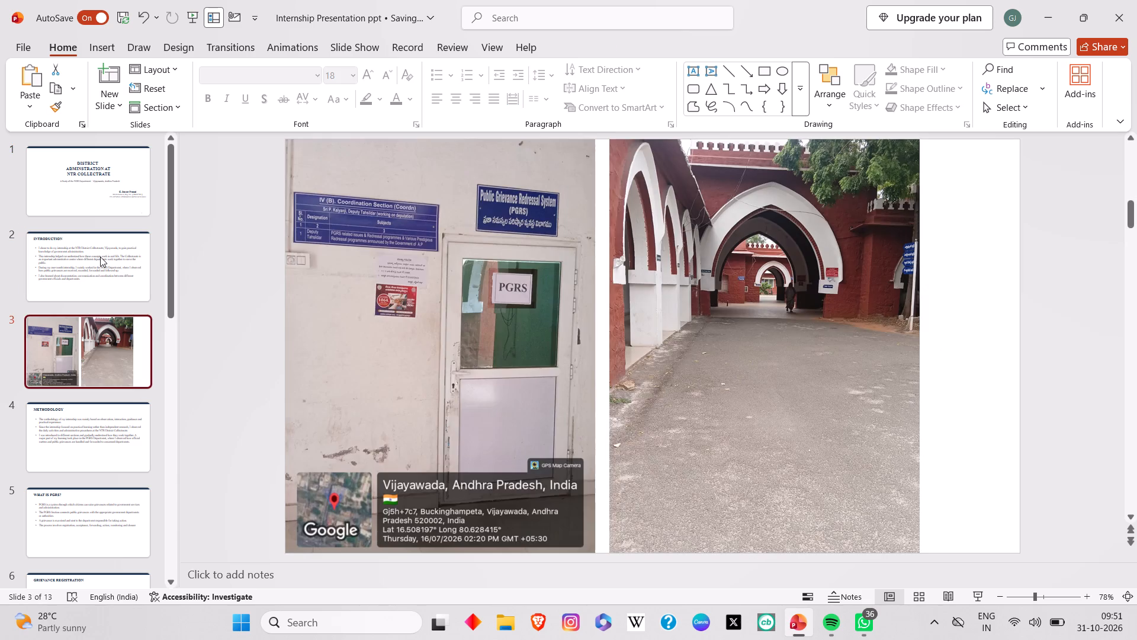
key("Down")
key("Down")
key("Down")
key("Down")
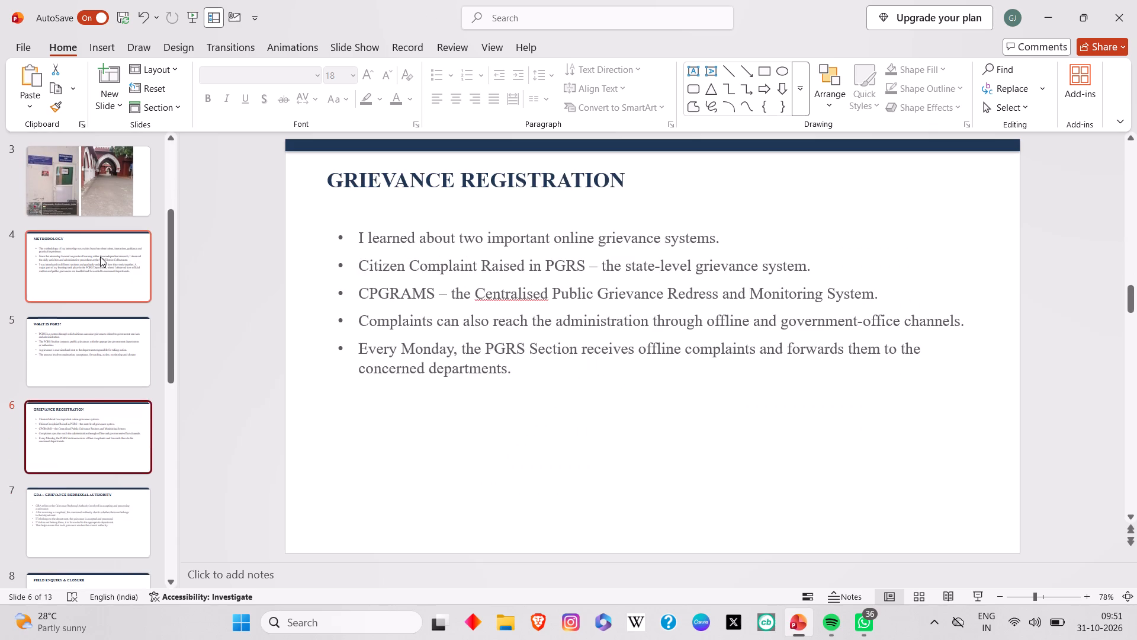
key("Down")
key("Up")
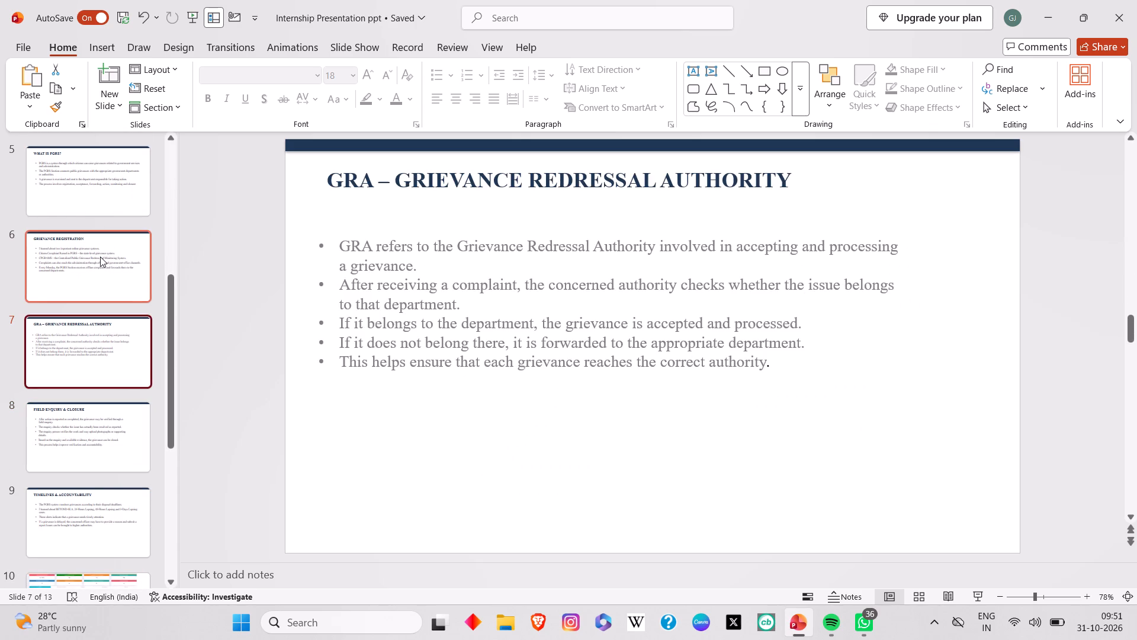
key("Up")
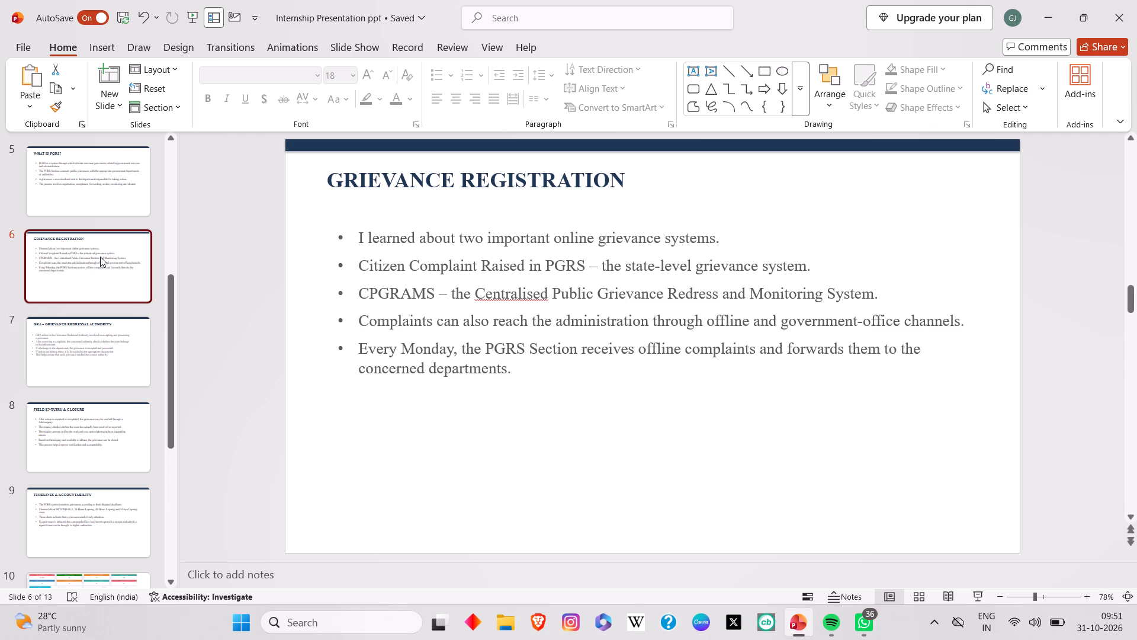
key("Up")
key("Up")
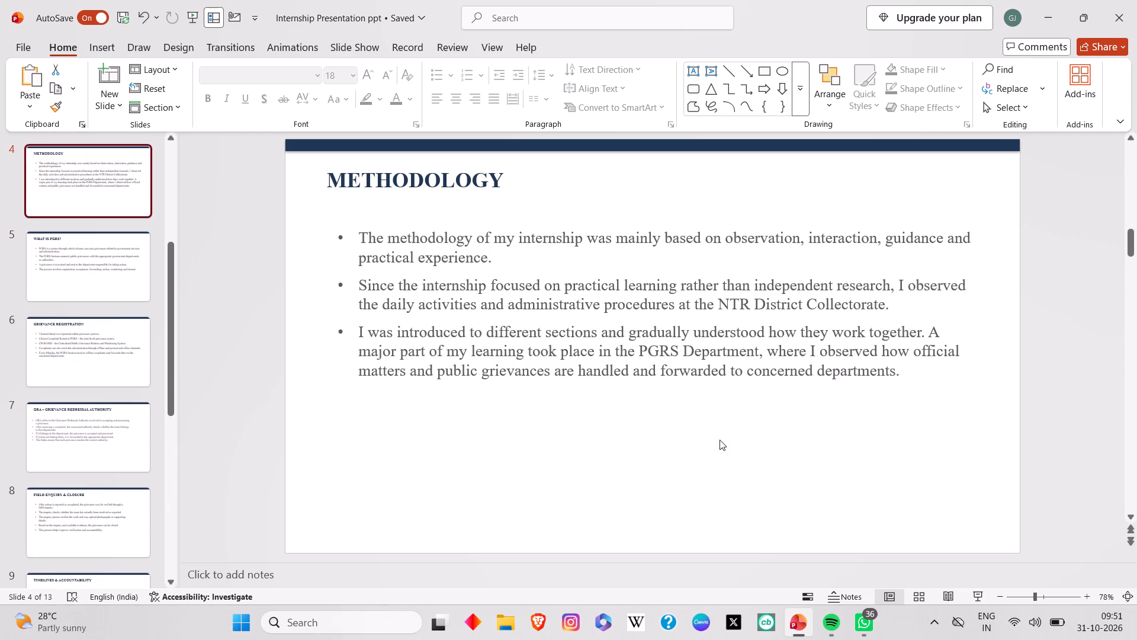
Shift the METHODOLOGY slide's bullet text box slightly left and narrow it from its right edge to widen the right margin.
left_click(973, 273)
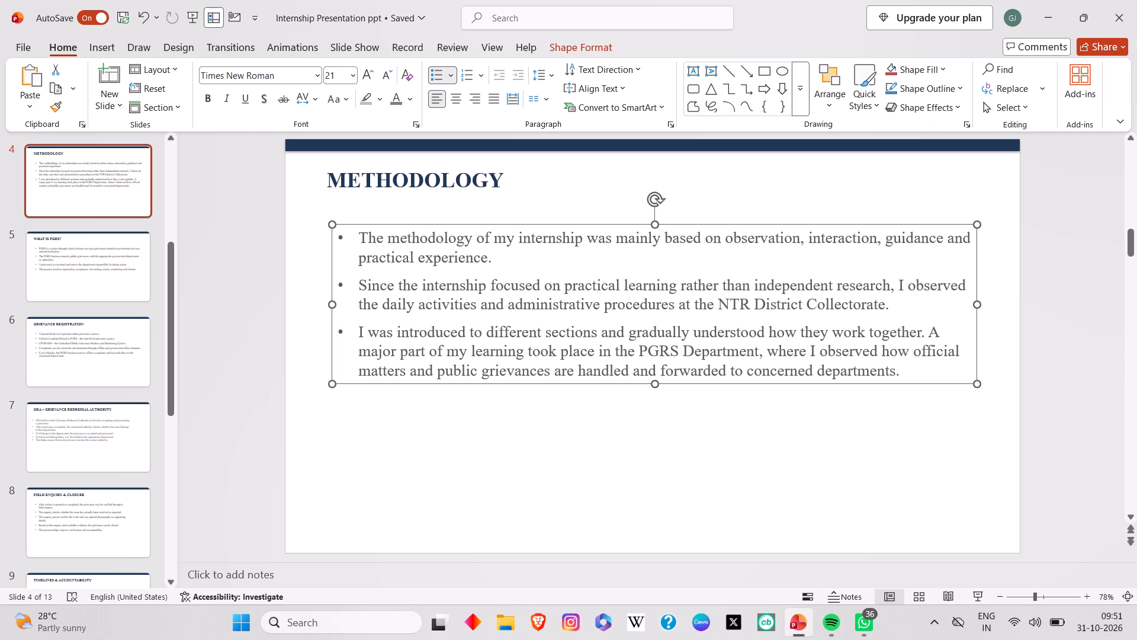
left_click_drag(978, 309, 957, 312)
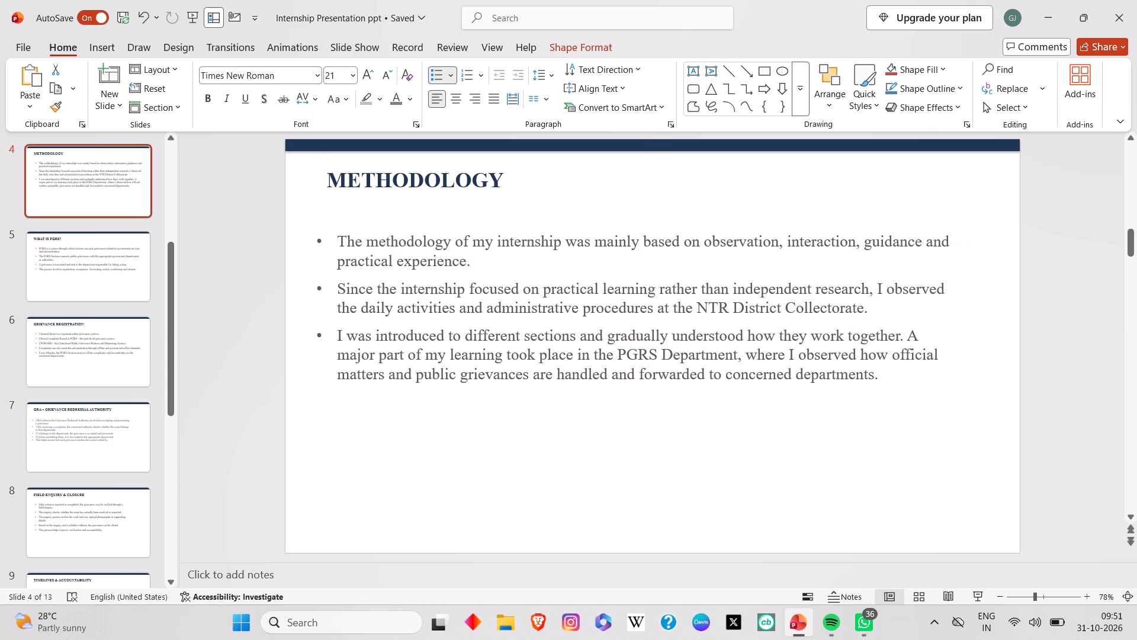
left_click_drag(957, 312, 968, 308)
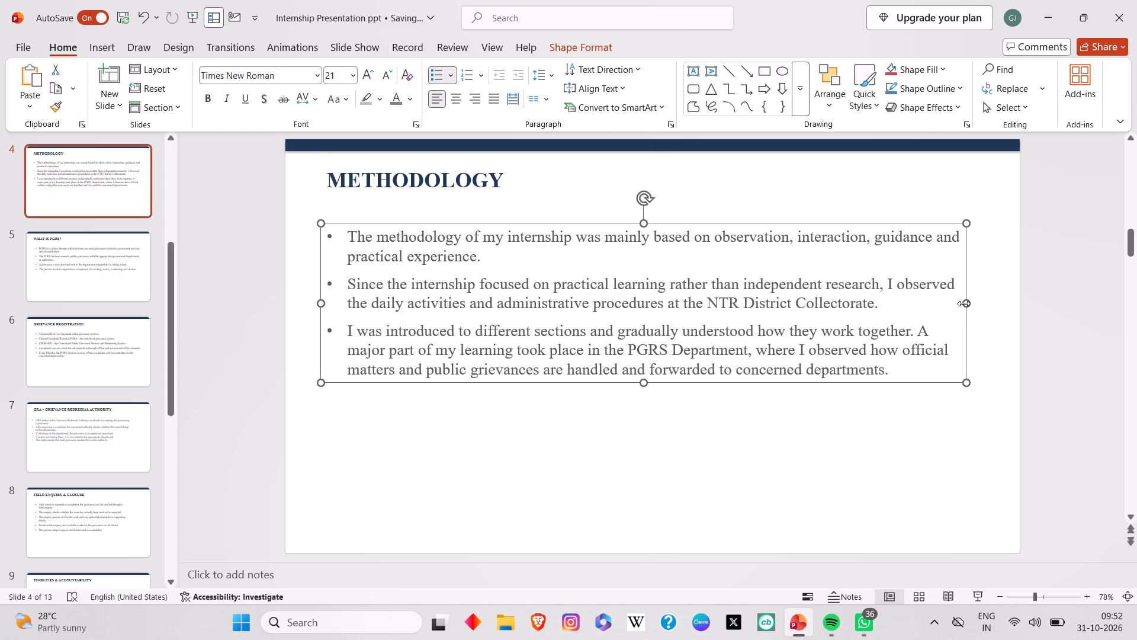
left_click(960, 303)
left_click_drag(969, 303, 947, 305)
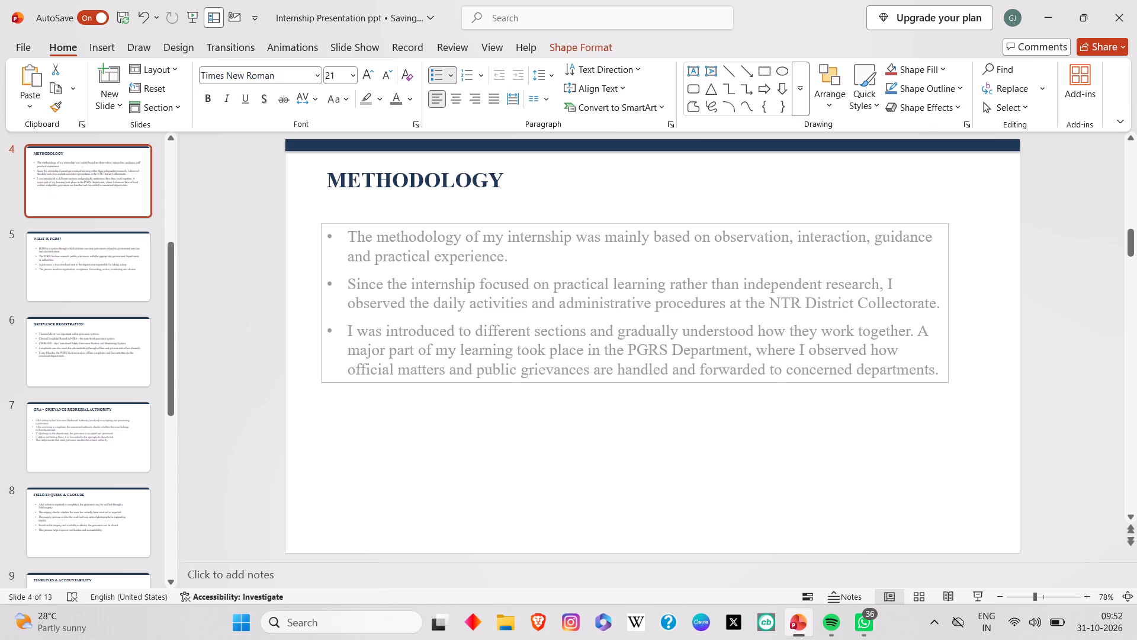
left_click_drag(947, 305, 944, 305)
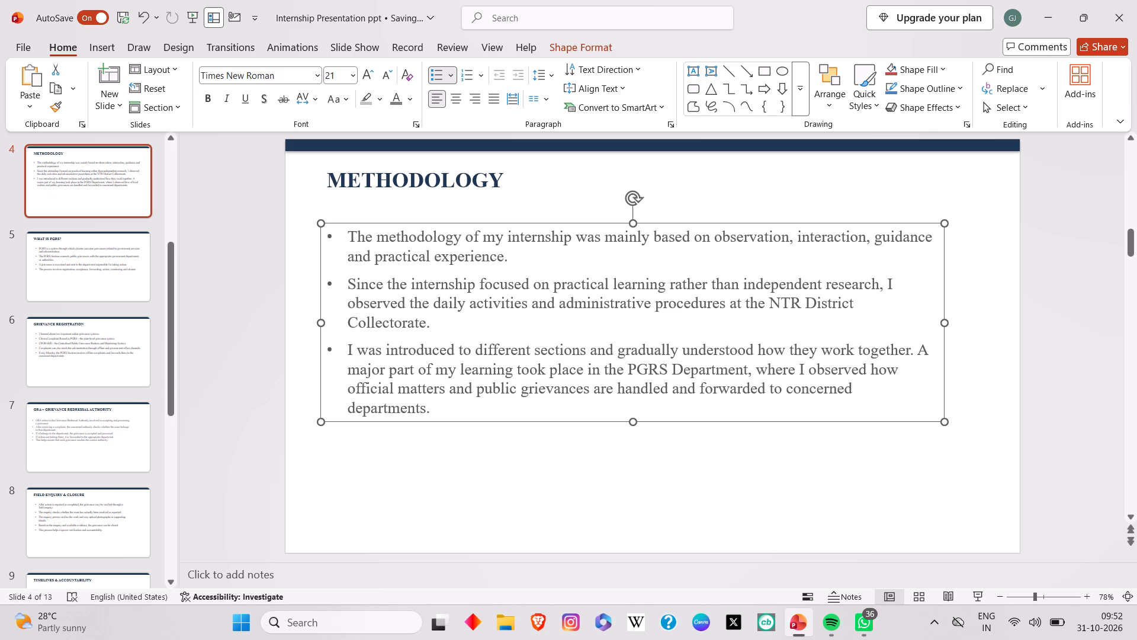
left_click(1101, 323)
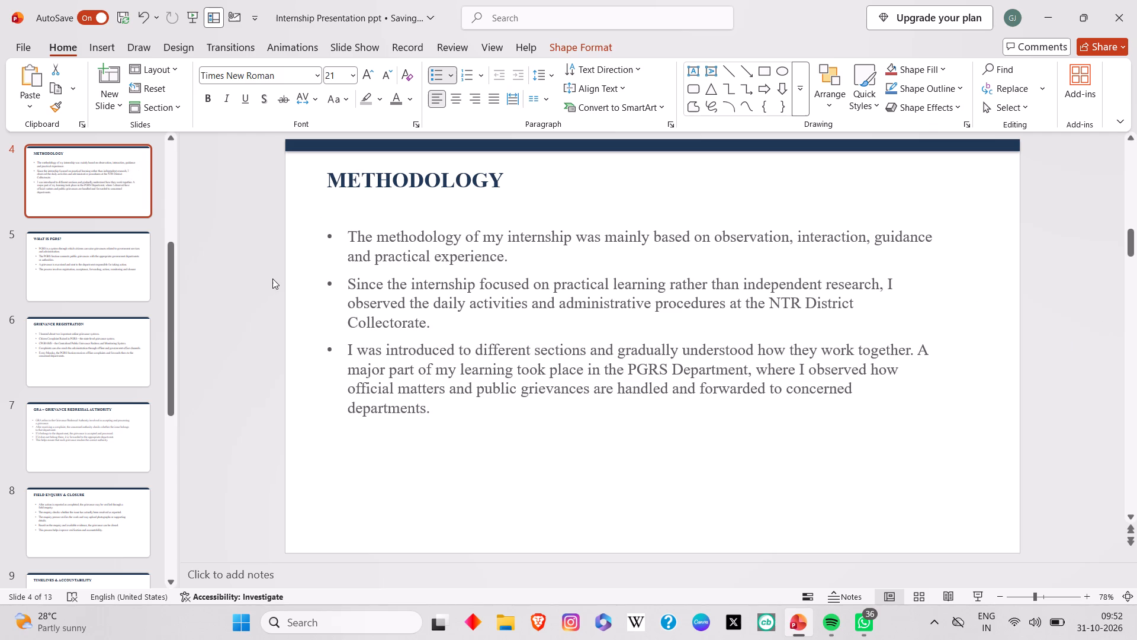
Narrow the bullet text box on the GRIEVANCE REGISTRATION slide from its right edge to leave a wider right margin.
left_click(133, 331)
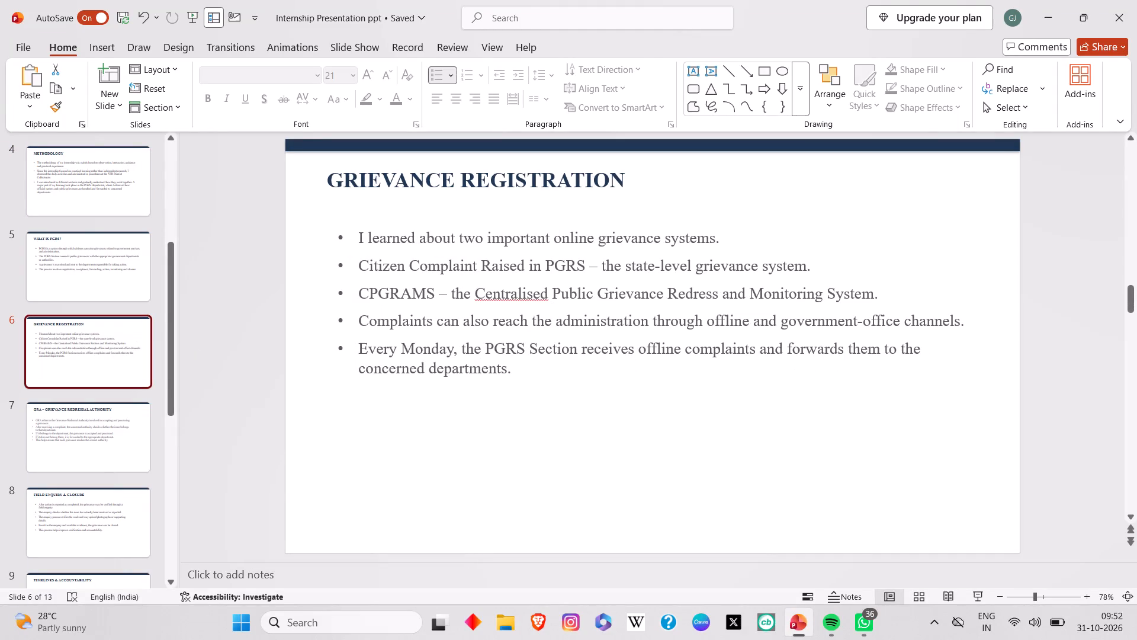
left_click(919, 270)
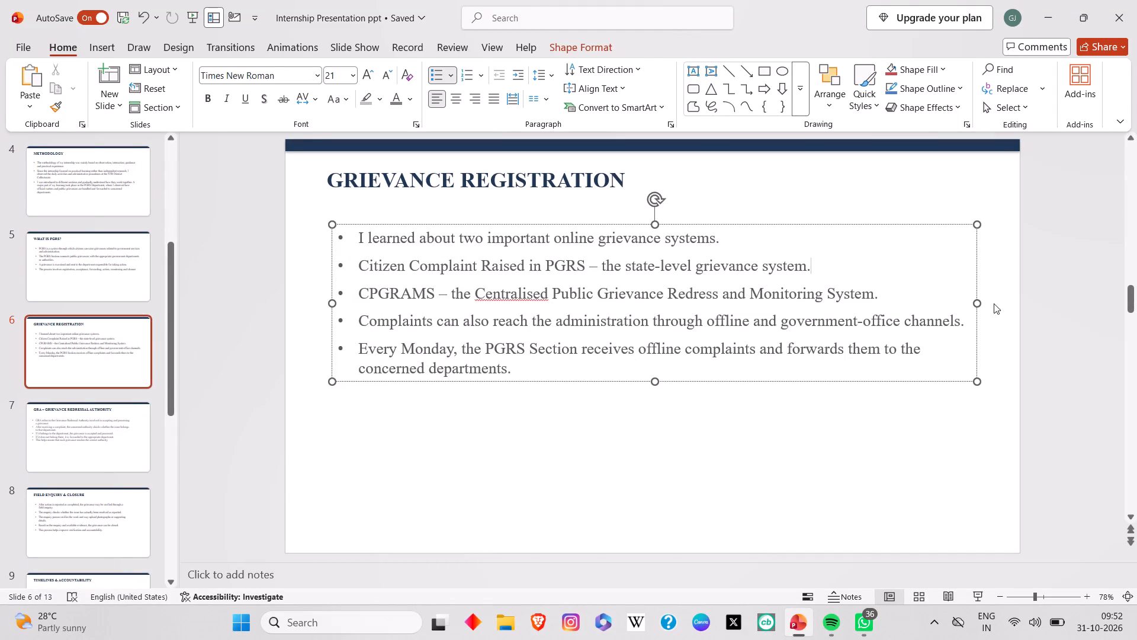
left_click_drag(977, 299, 928, 305)
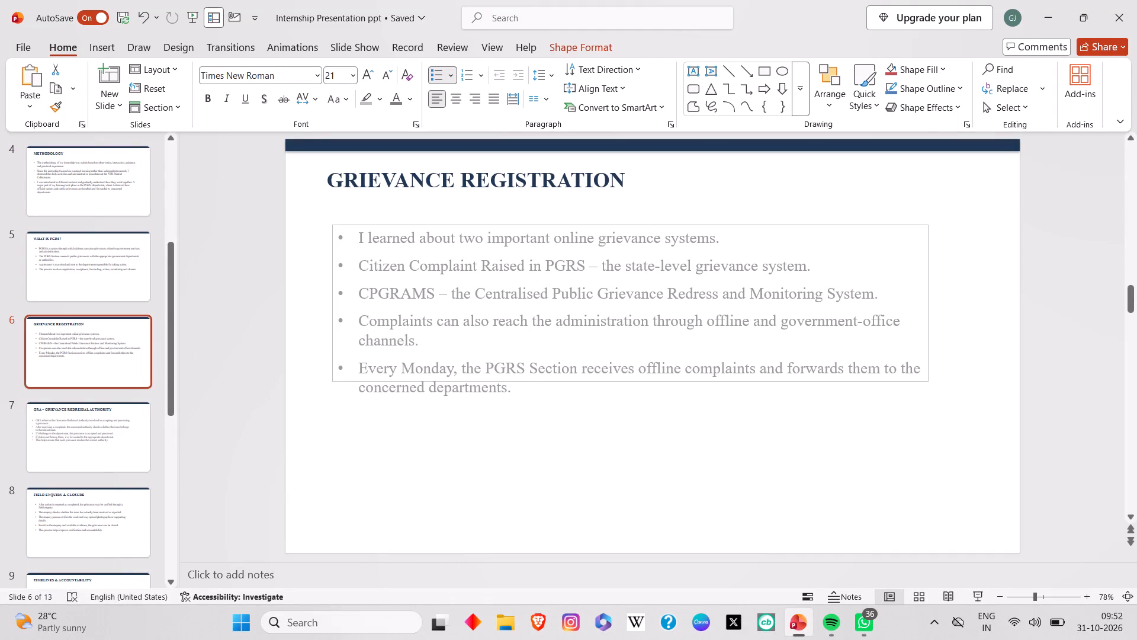
left_click_drag(928, 305, 917, 306)
left_click(858, 467)
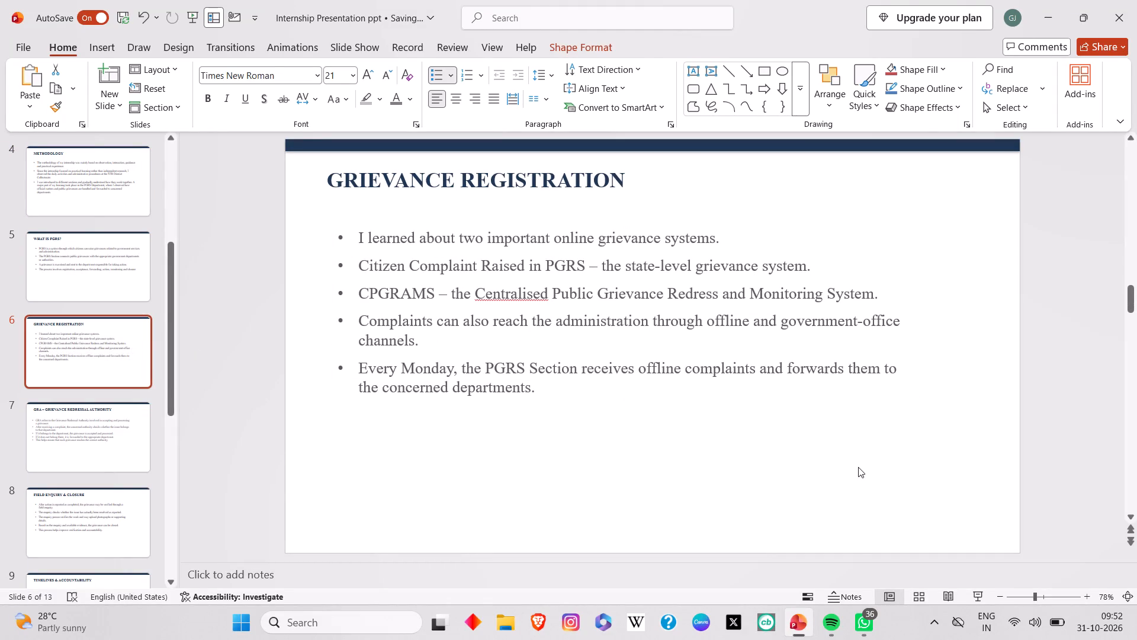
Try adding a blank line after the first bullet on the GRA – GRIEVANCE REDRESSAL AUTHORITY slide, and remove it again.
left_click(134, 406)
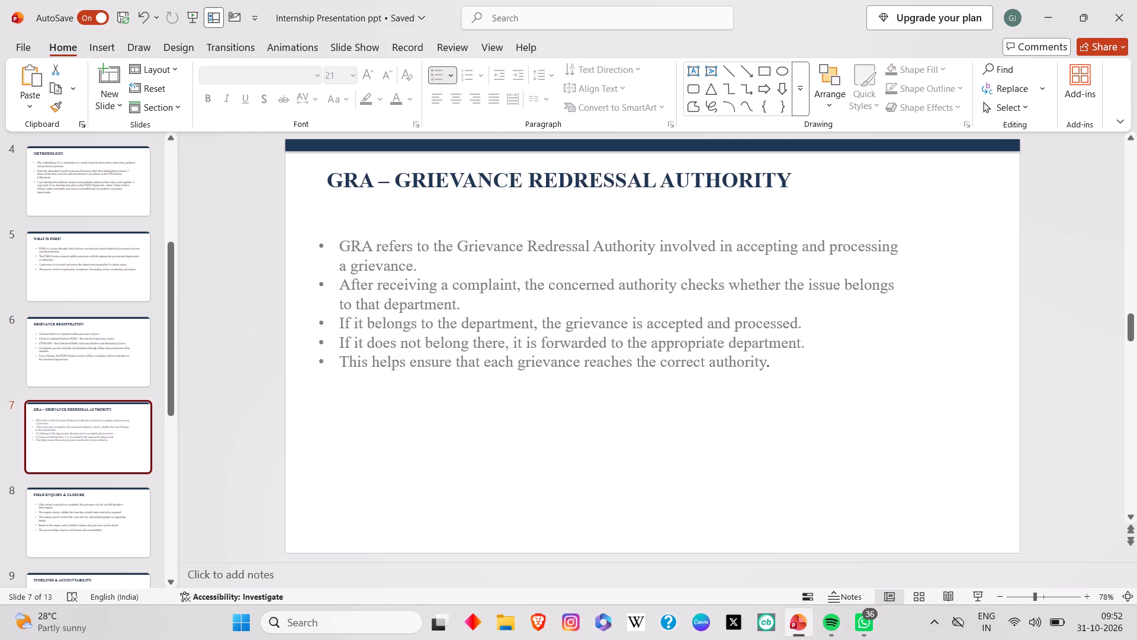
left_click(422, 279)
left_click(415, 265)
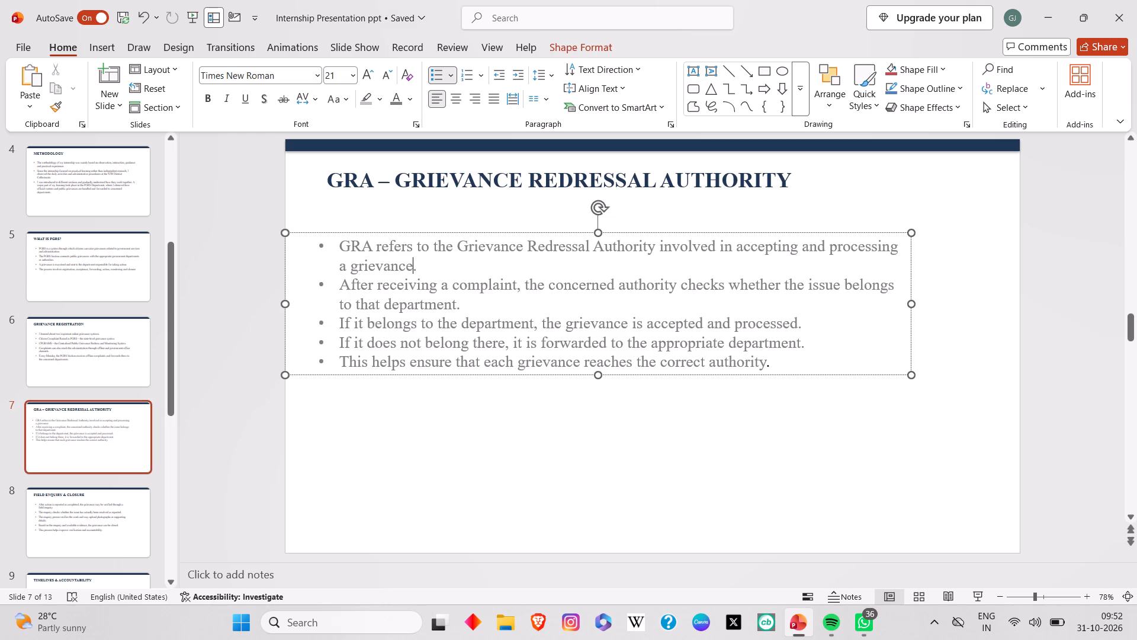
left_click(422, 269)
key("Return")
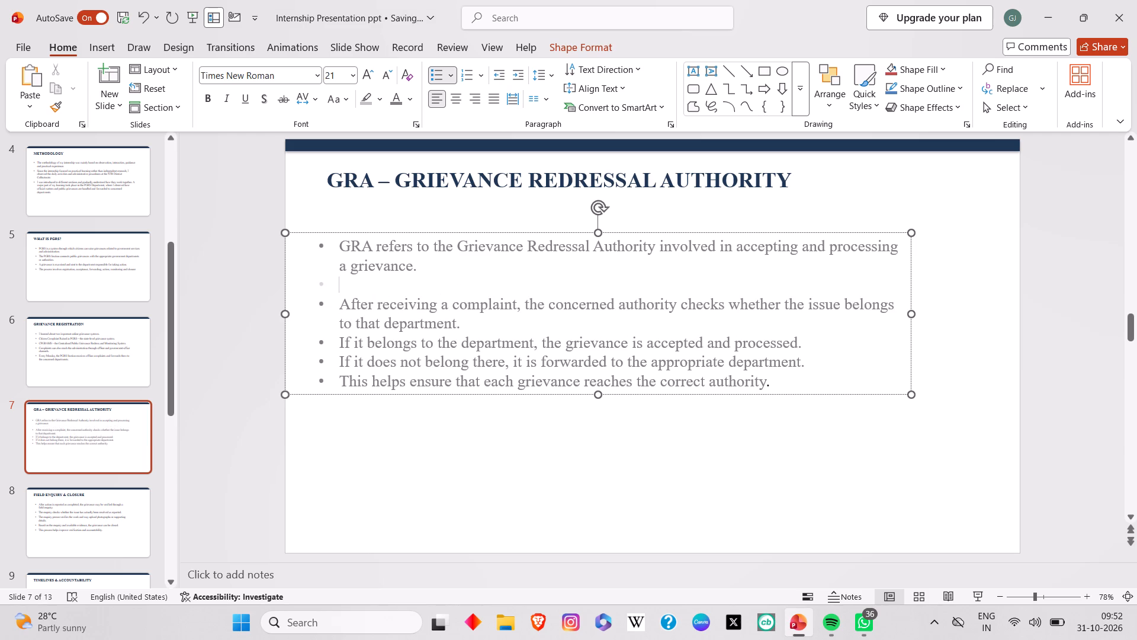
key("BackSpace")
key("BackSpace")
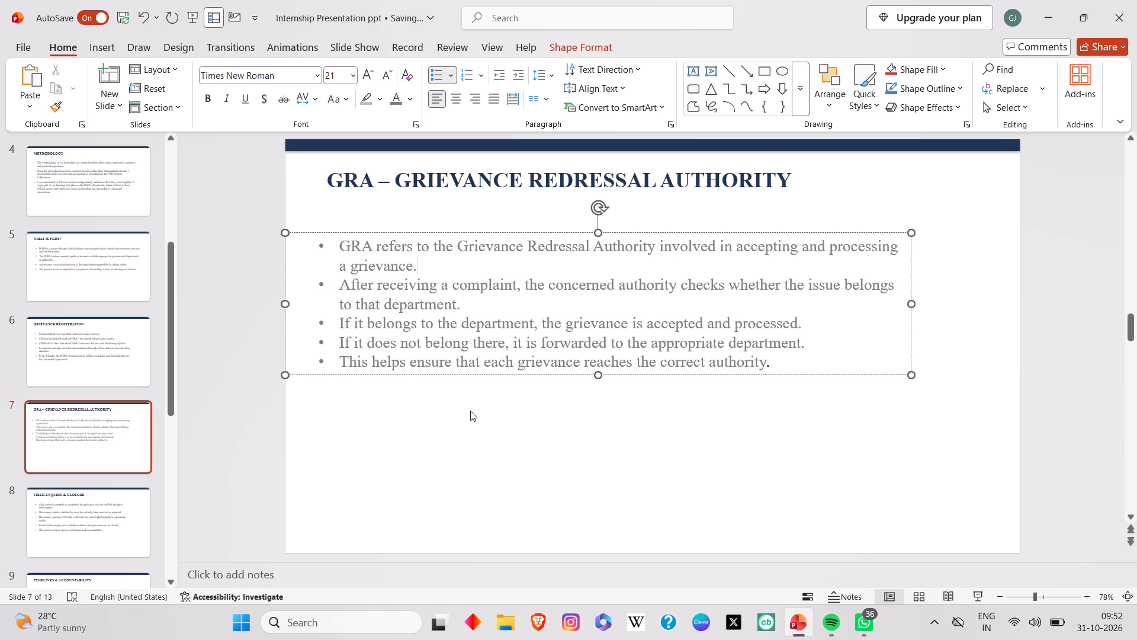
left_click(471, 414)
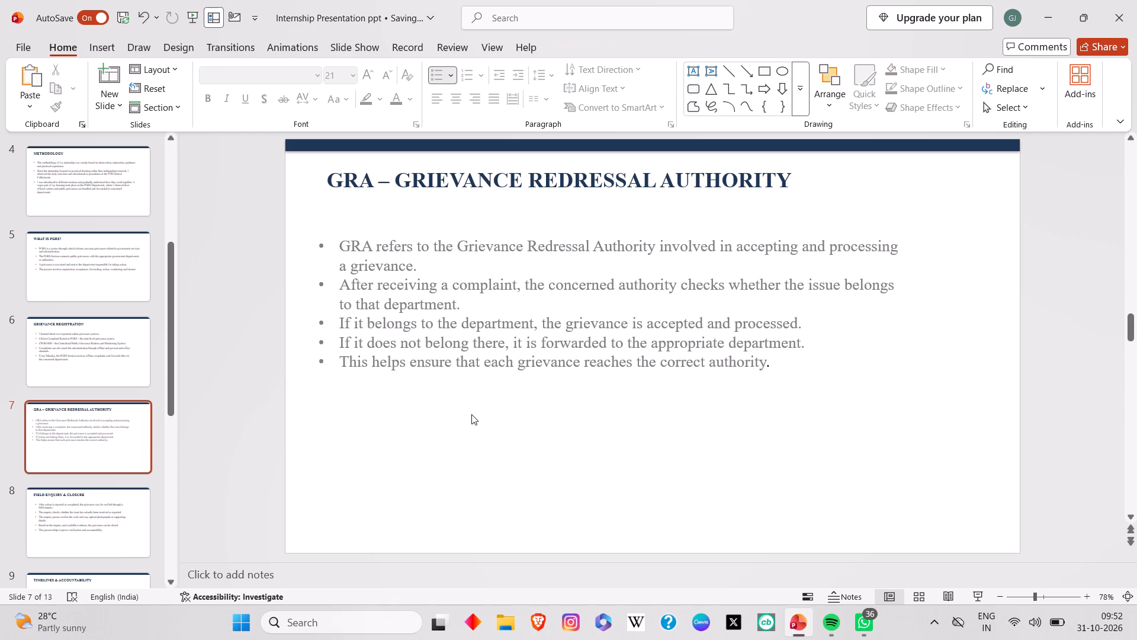
Review the body text layout on the slides from GRIEVANCE REGISTRATION through PERSONAL EXPERIENCE.
left_click(119, 372)
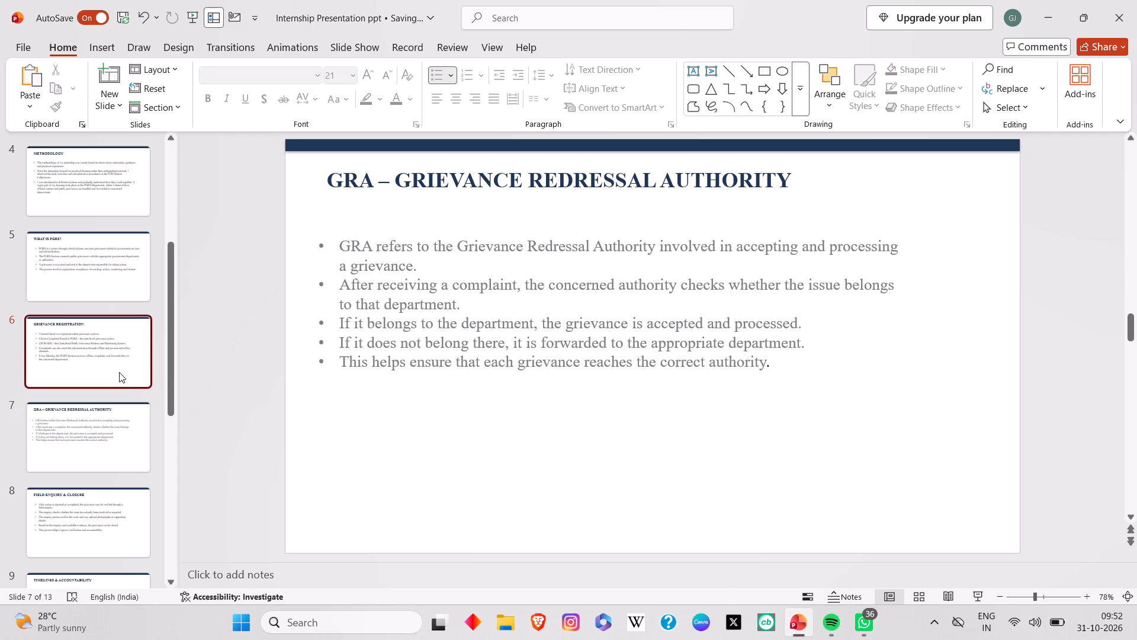
left_click(463, 455)
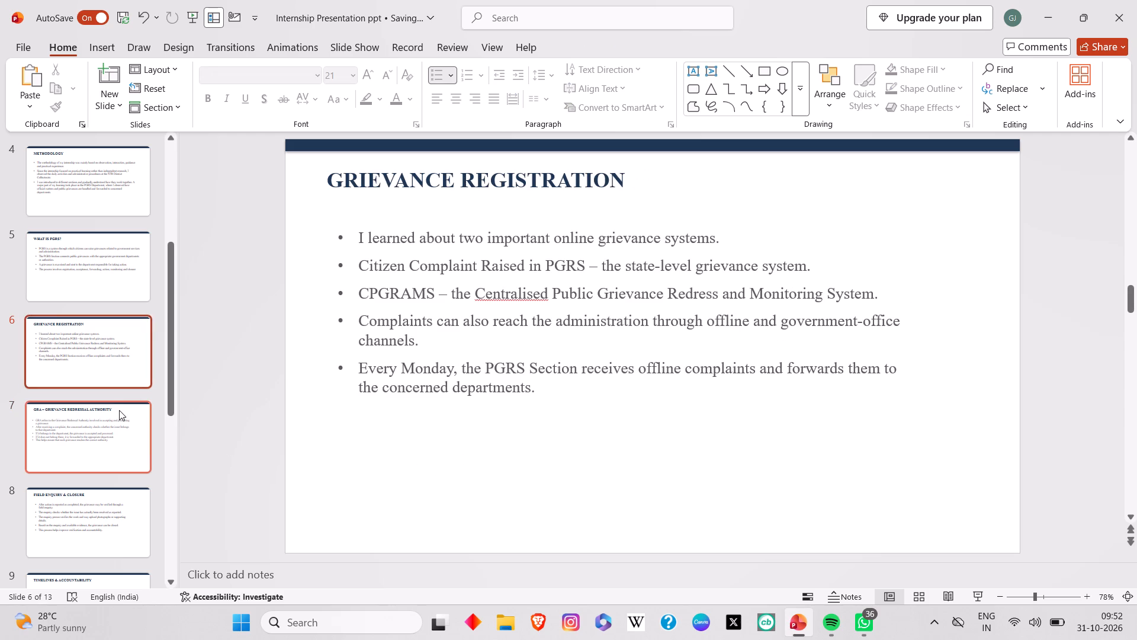
left_click(121, 430)
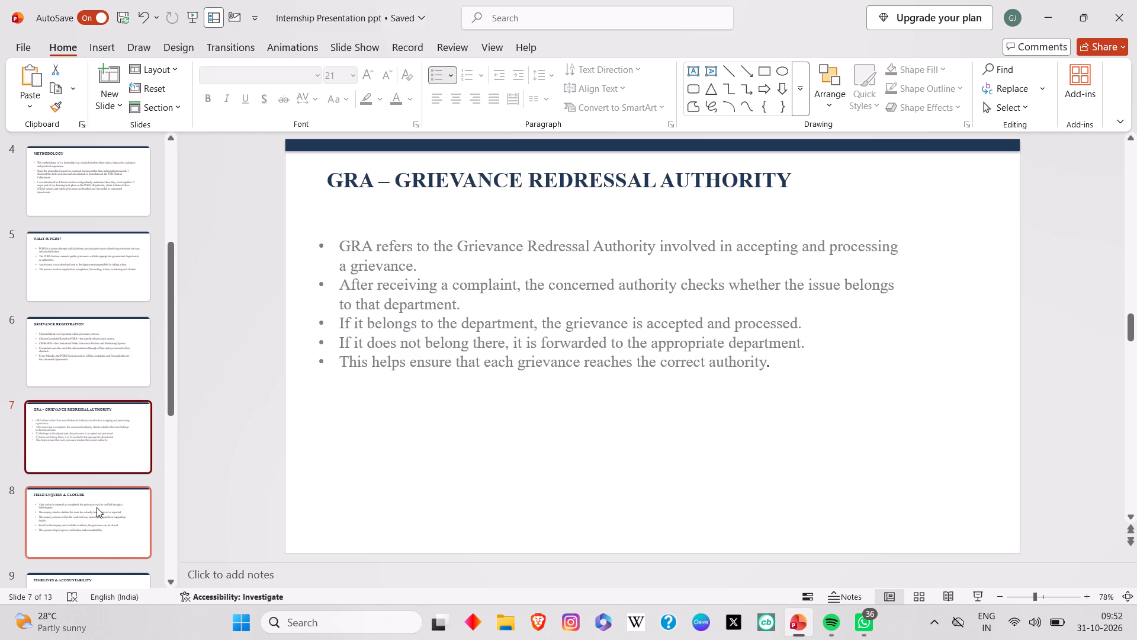
left_click(97, 507)
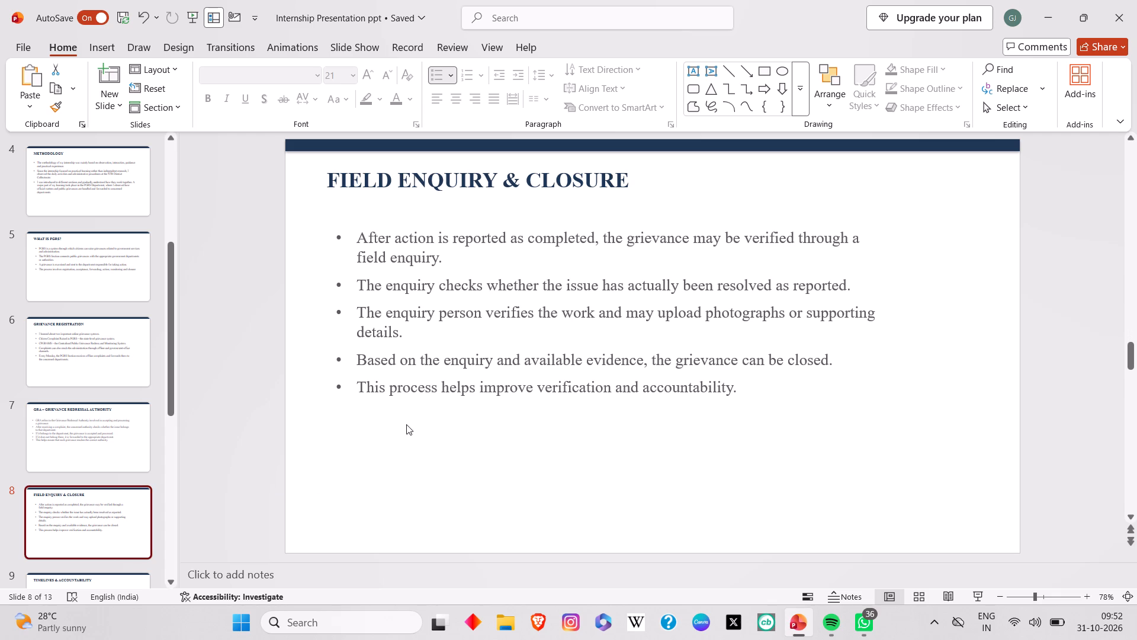
scroll(58, 370, "down", 4)
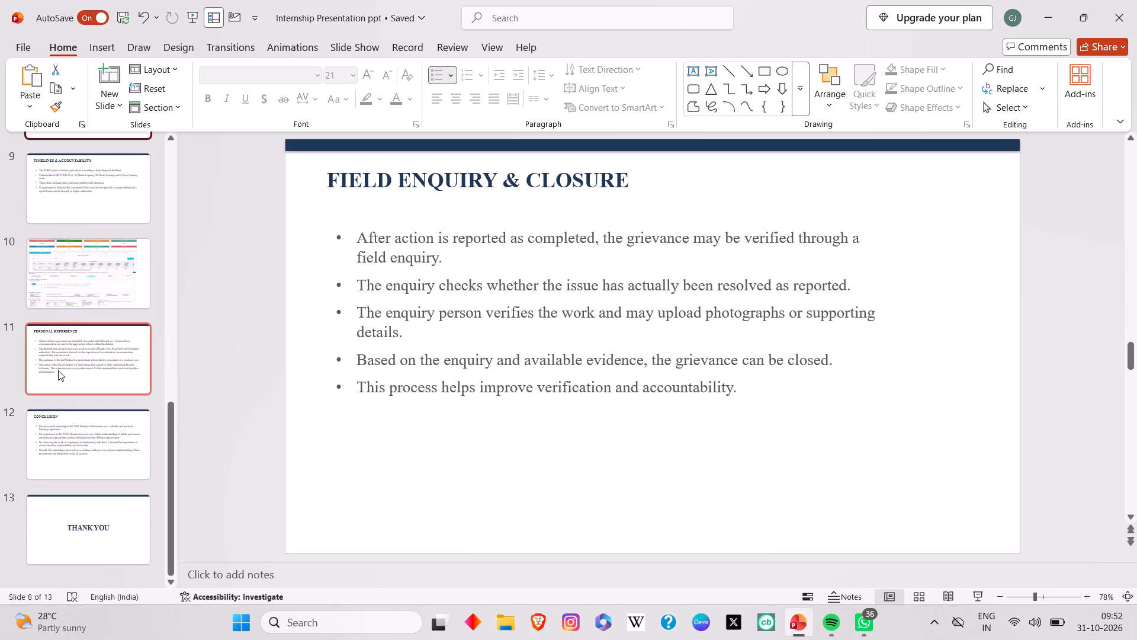
scroll(110, 264, "up", 5)
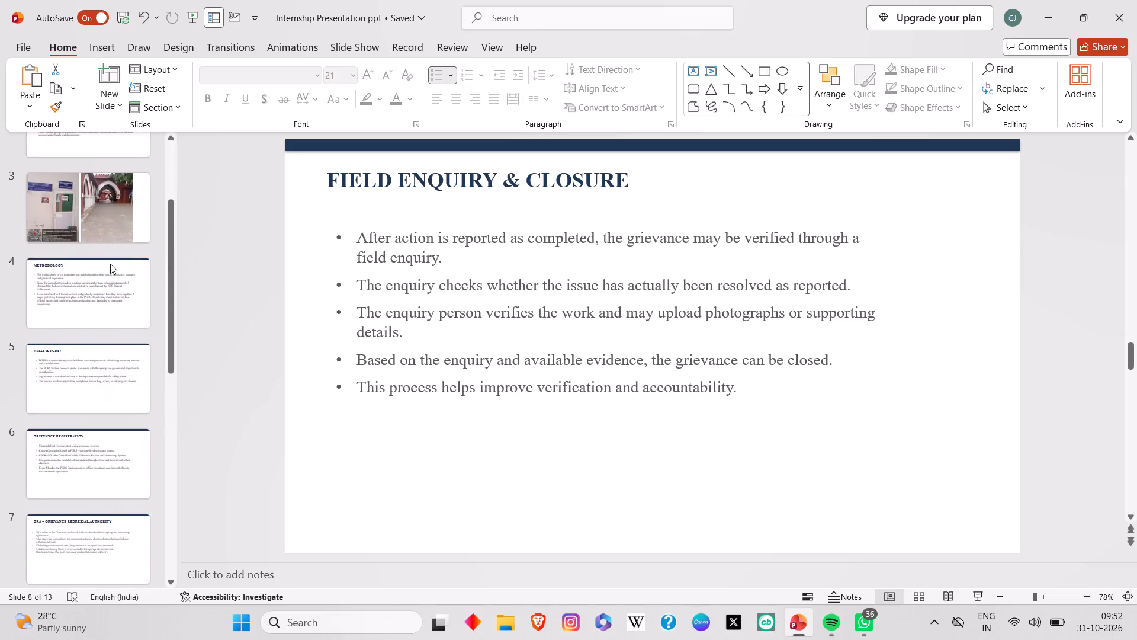
scroll(110, 264, "down", 4)
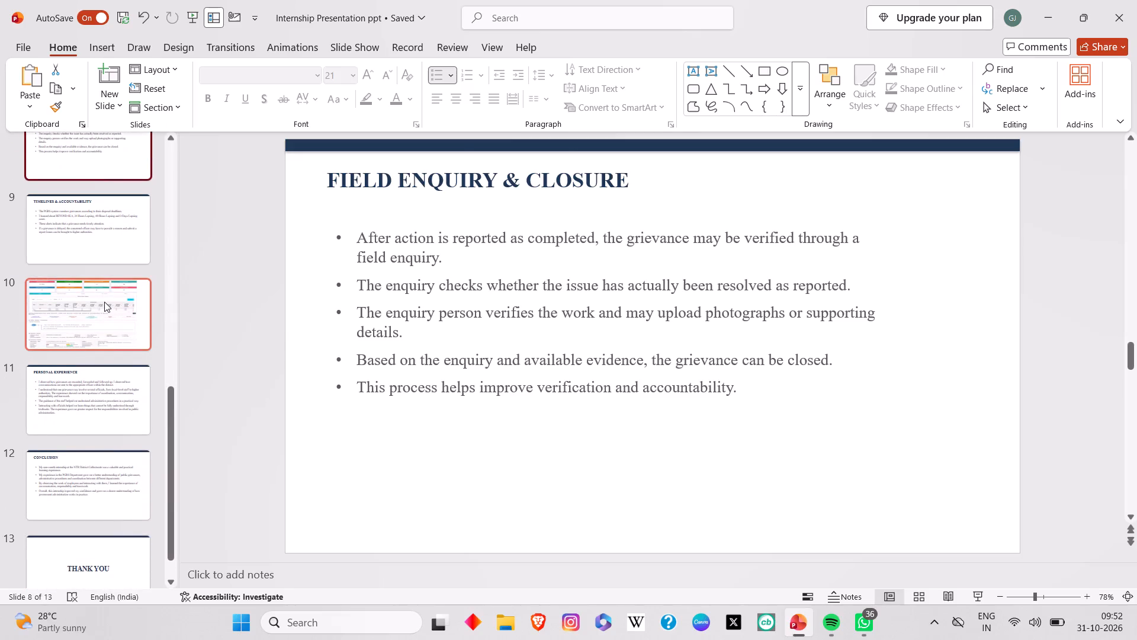
left_click(104, 302)
scroll(104, 302, "down", 1)
left_click(101, 343)
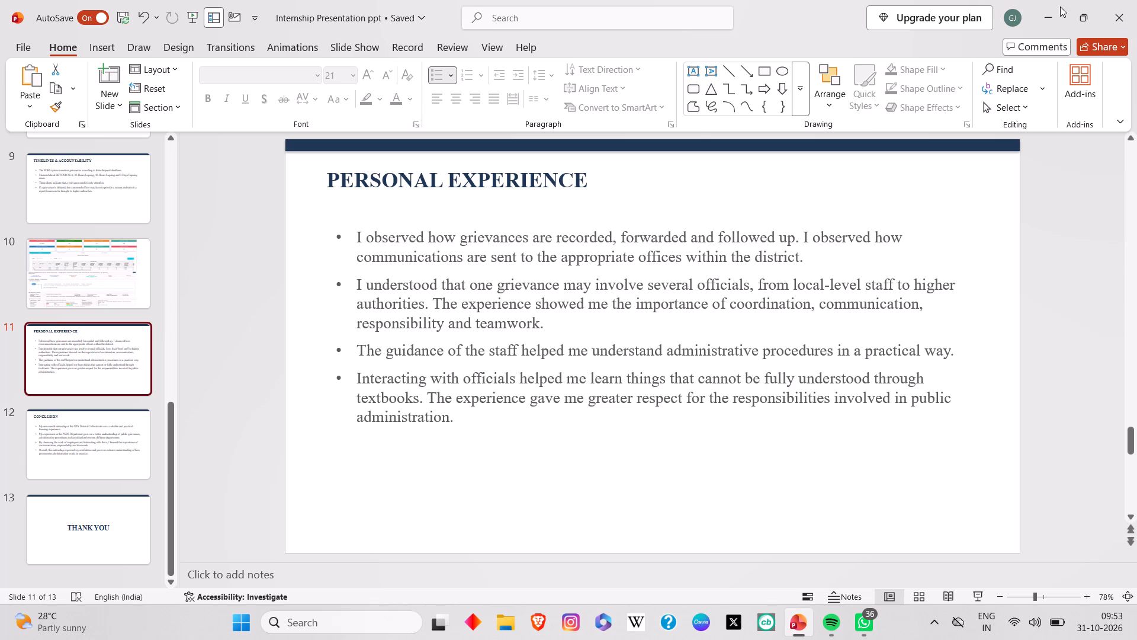
Save a copy of the presentation in the Downloads folder under the name "Internshipp Presentation ppt".
left_click(19, 53)
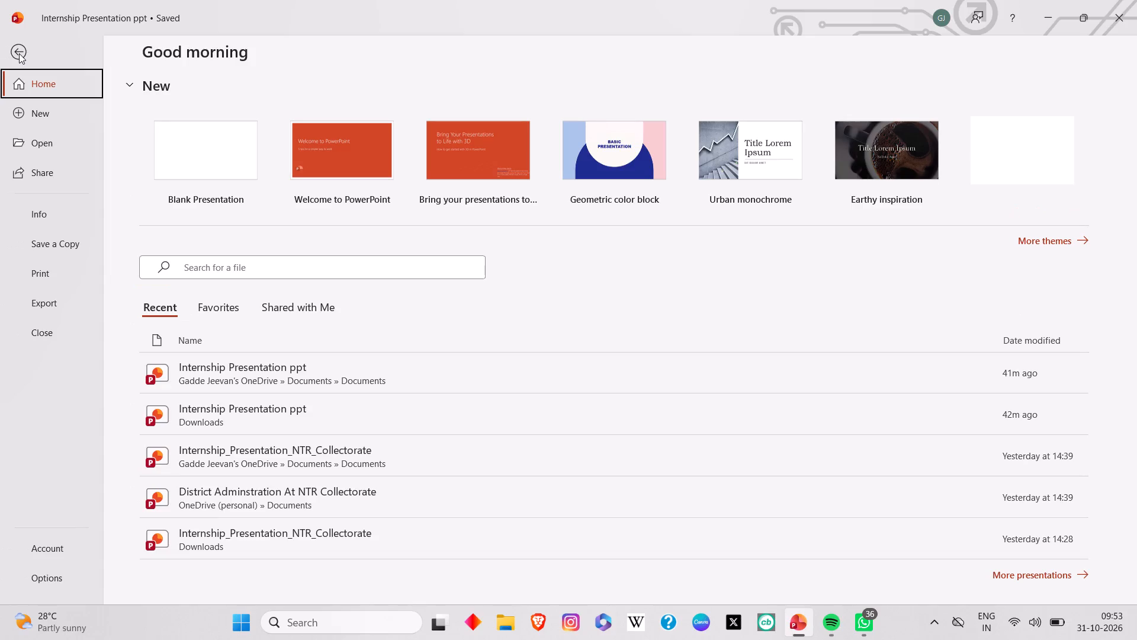
left_click(56, 238)
left_click(208, 310)
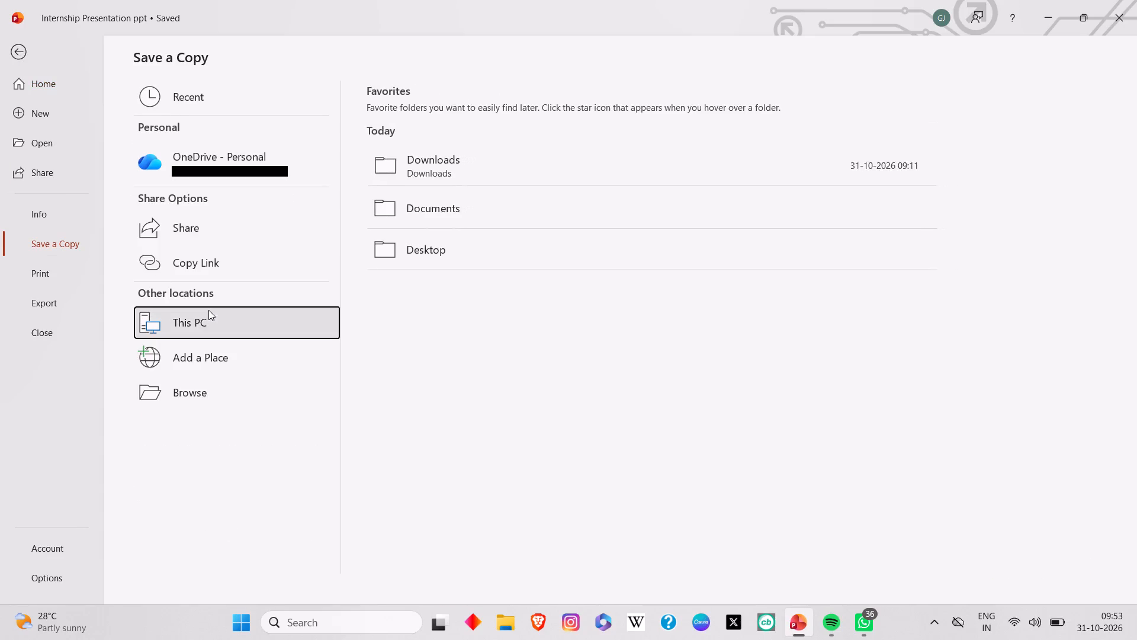
left_click(546, 167)
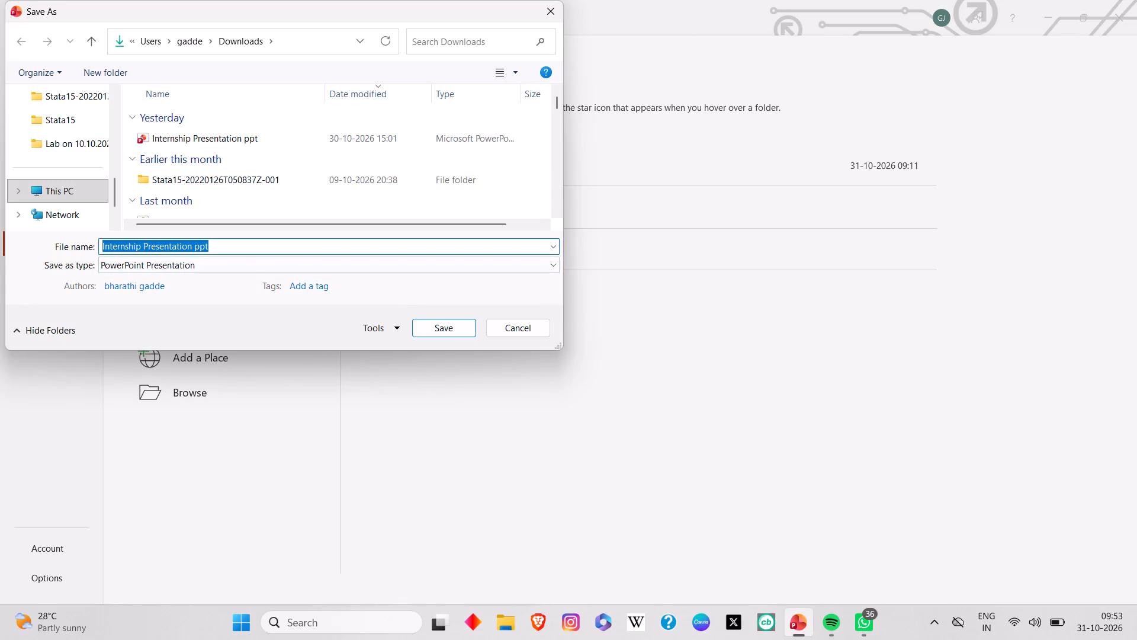
left_click(191, 247)
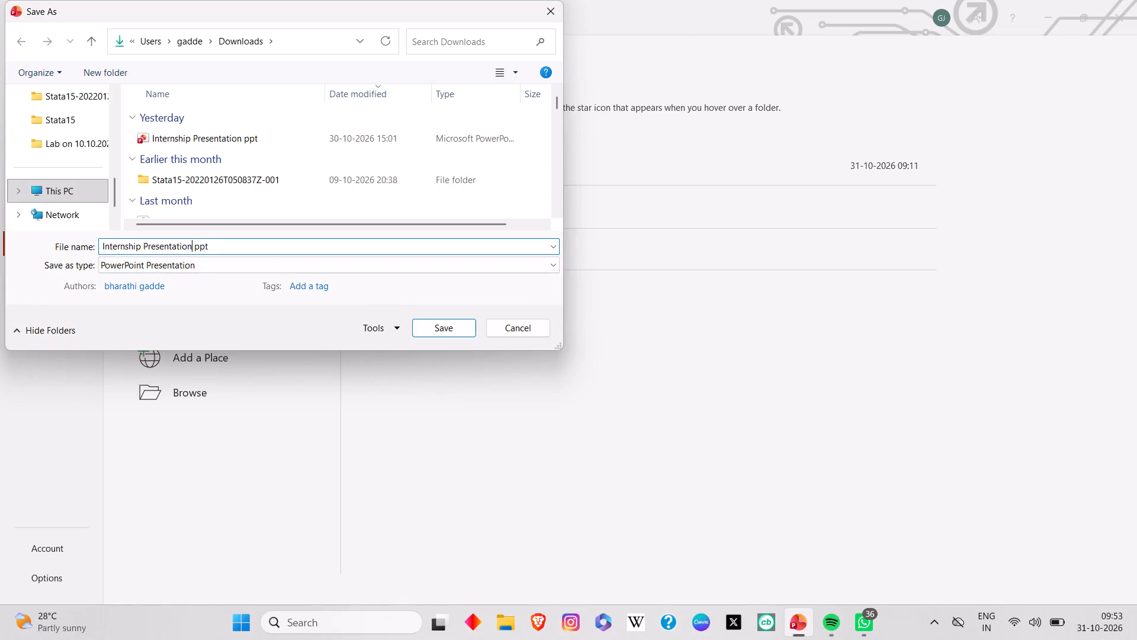
left_click(140, 245)
key("p")
key("Return")
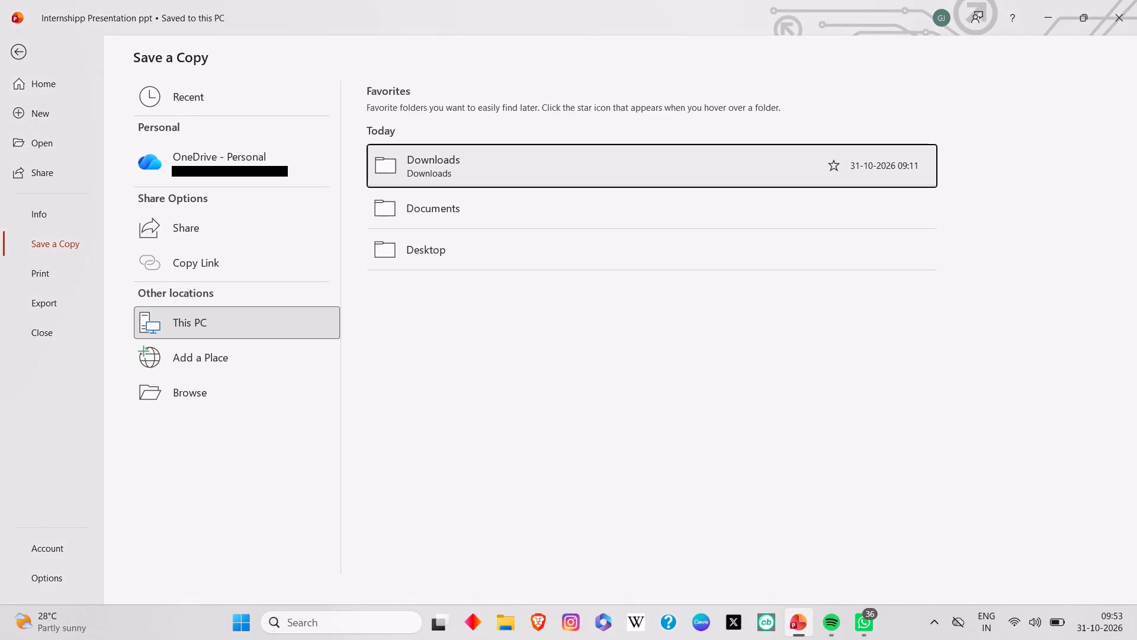
Return to the saved copy "Internshipp Presentation ppt" and check slides 1 to 5, from the title slide to WHAT IS PGRS?.
left_click(36, 53)
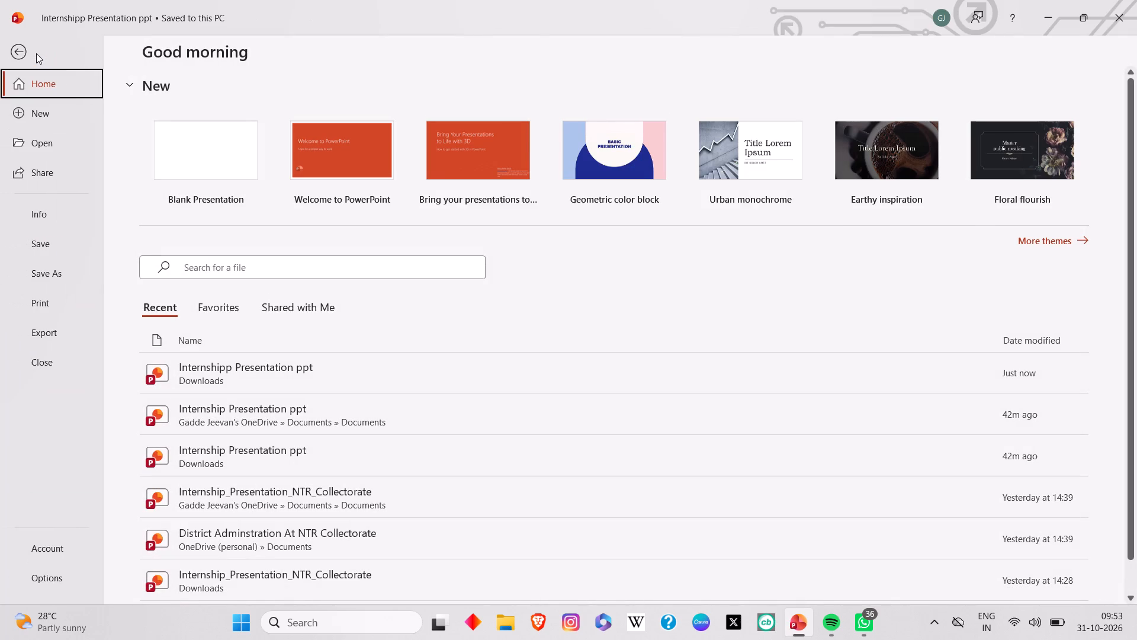
left_click(304, 361)
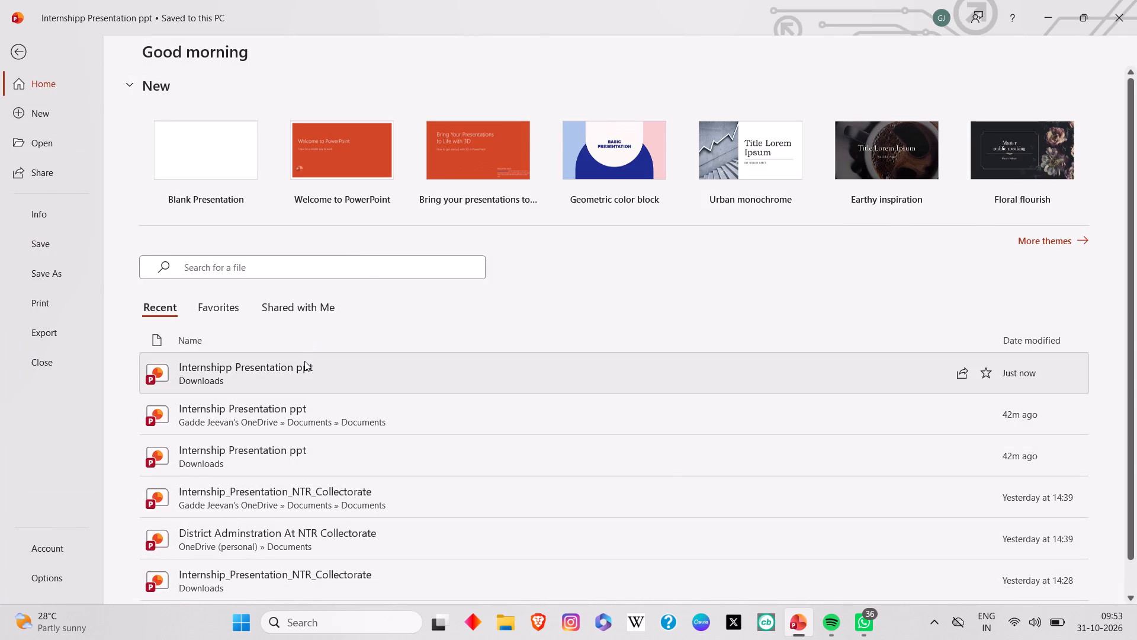
scroll(83, 226, "up", 10)
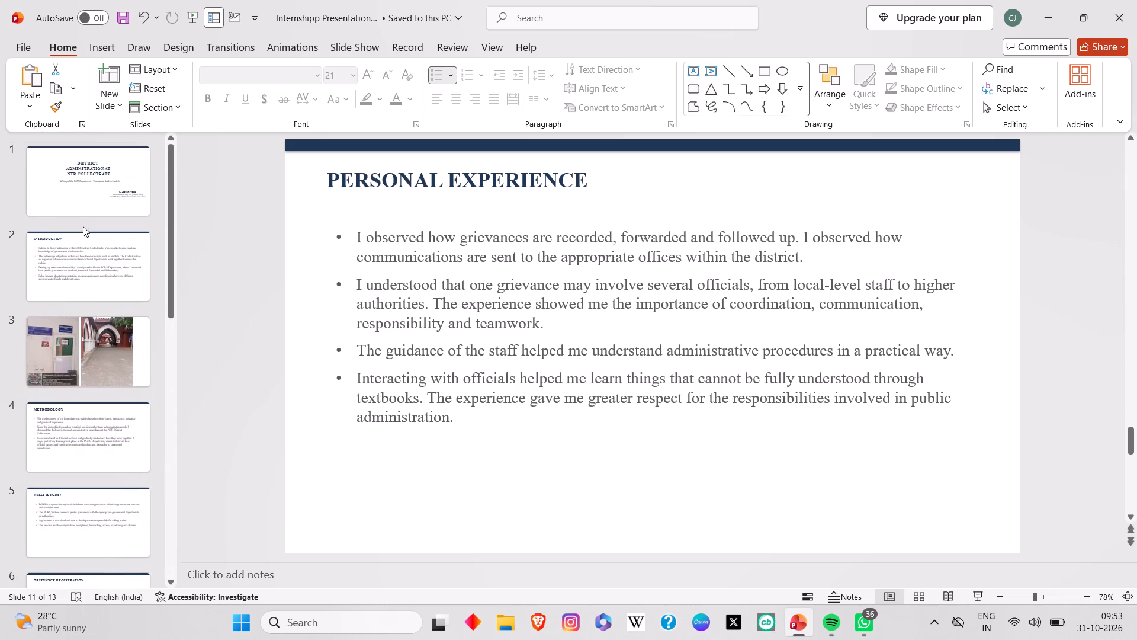
left_click(84, 185)
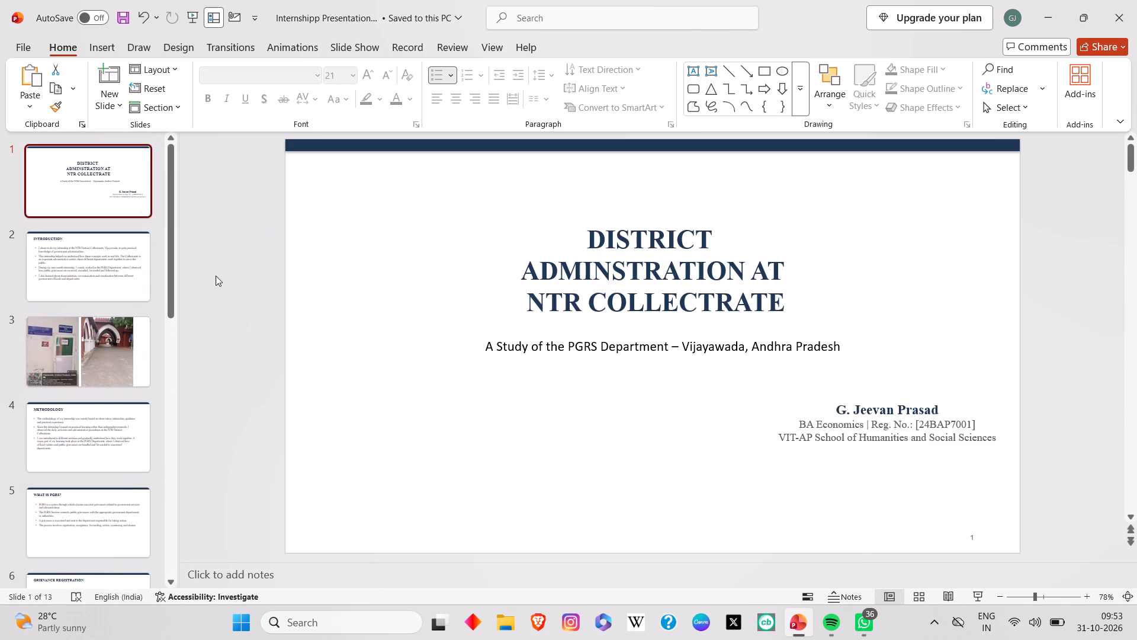
left_click(139, 264)
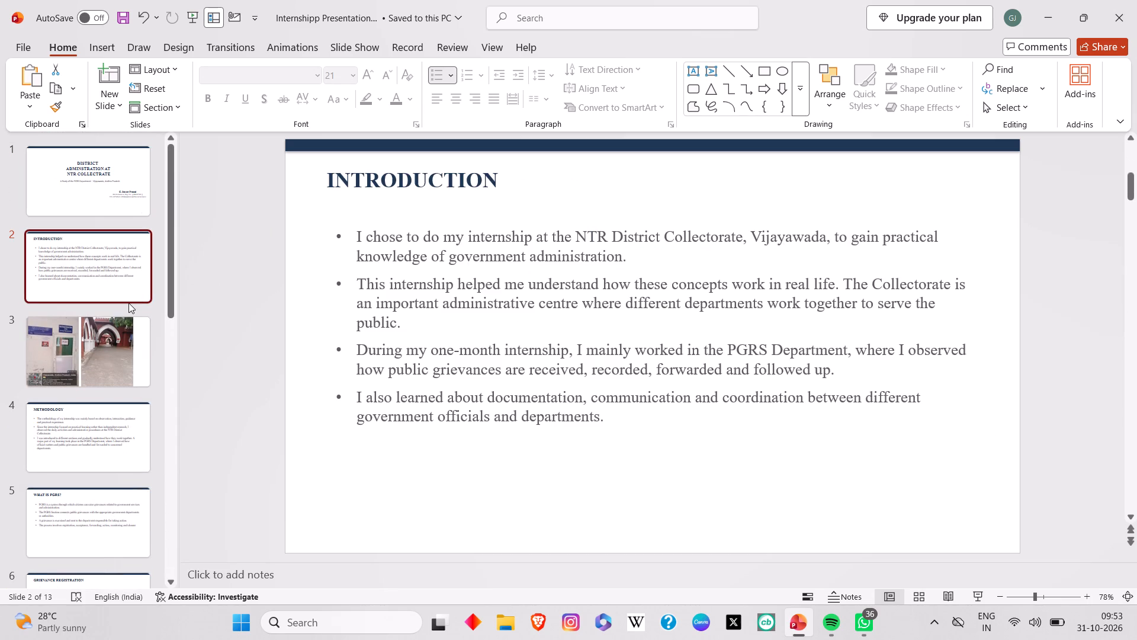
left_click(126, 344)
left_click(125, 444)
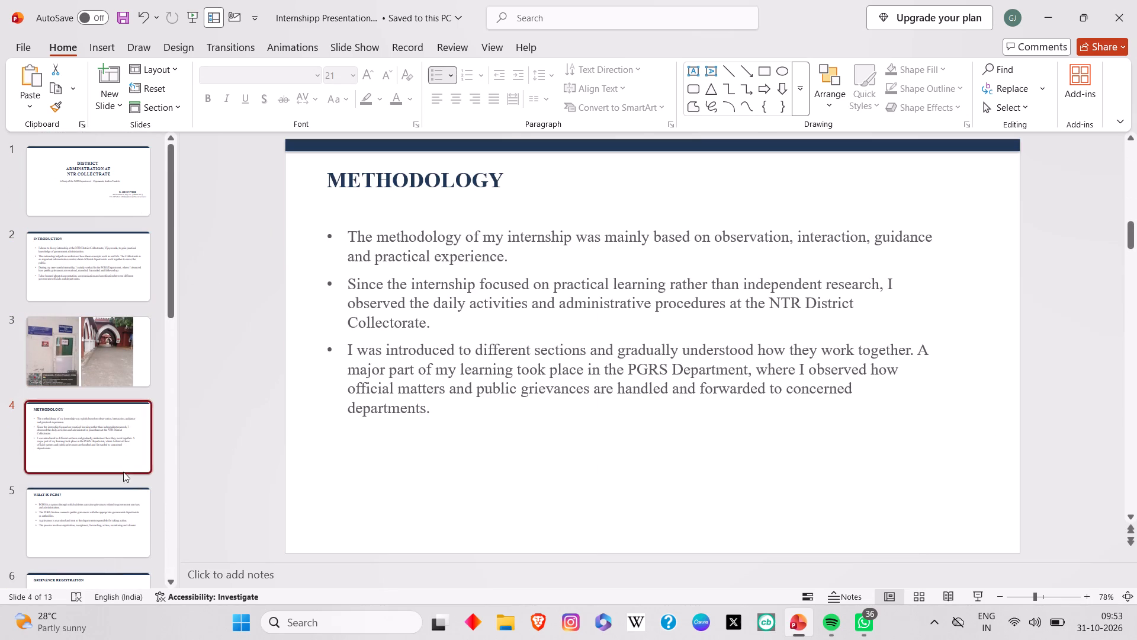
left_click(117, 511)
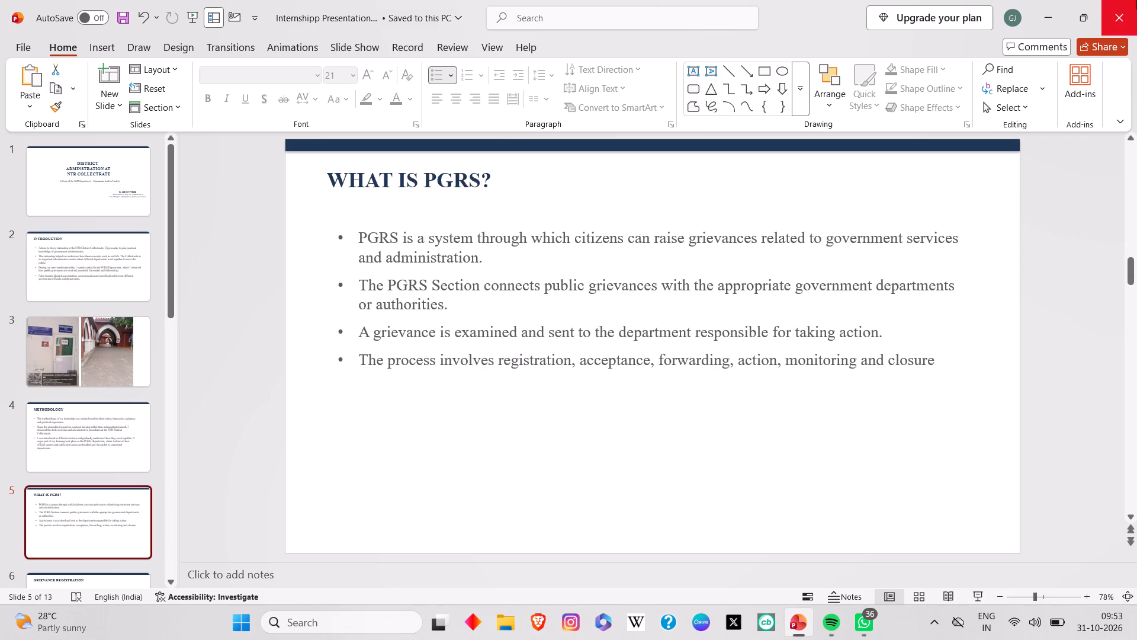
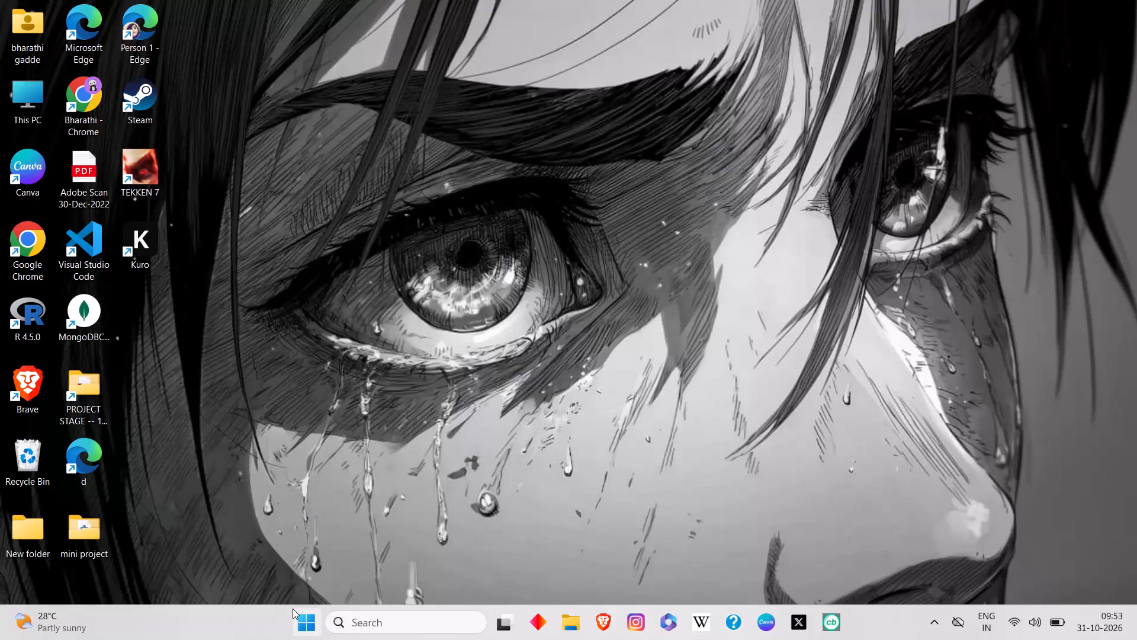
Launch PowerPoint and reopen the saved "Internshipp Presentation ppt" deck.
left_click(303, 616)
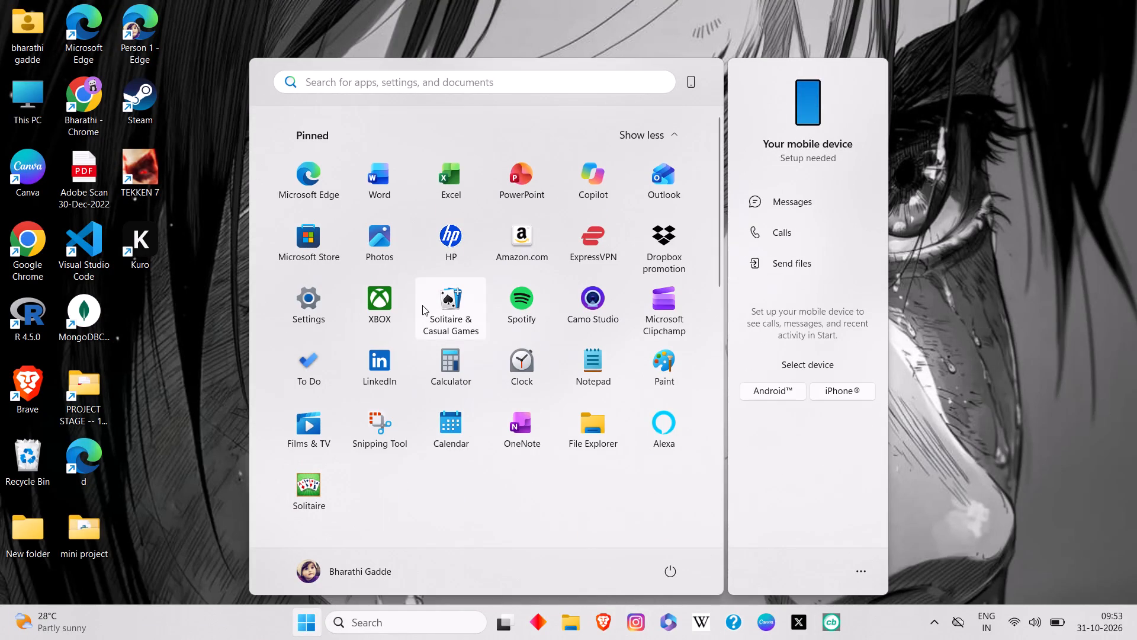
left_click(503, 193)
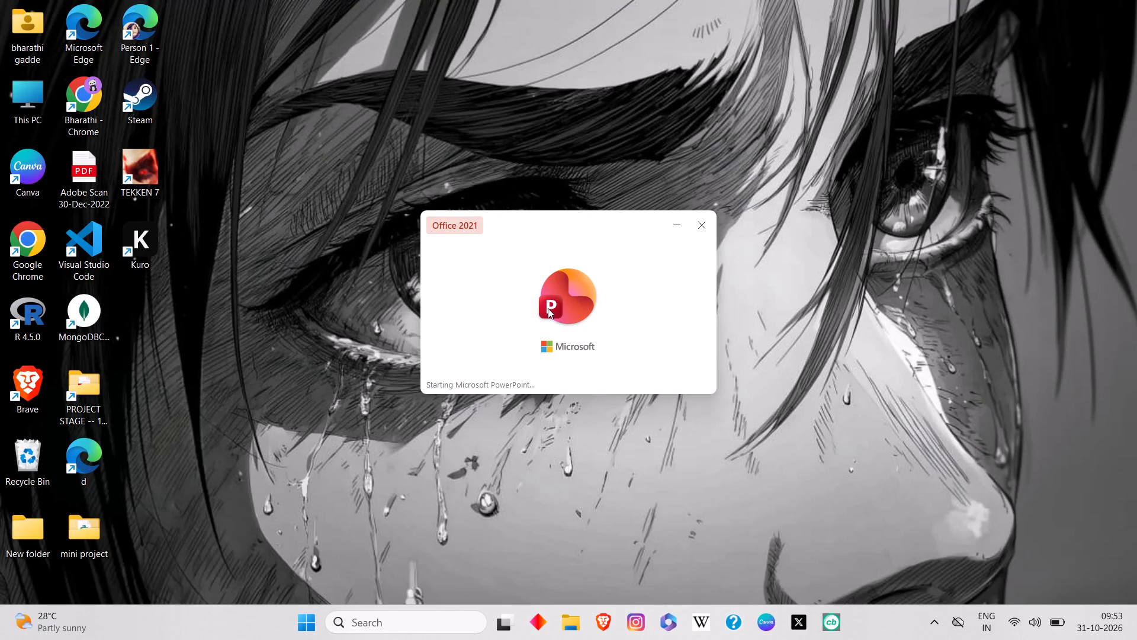
double_click(295, 378)
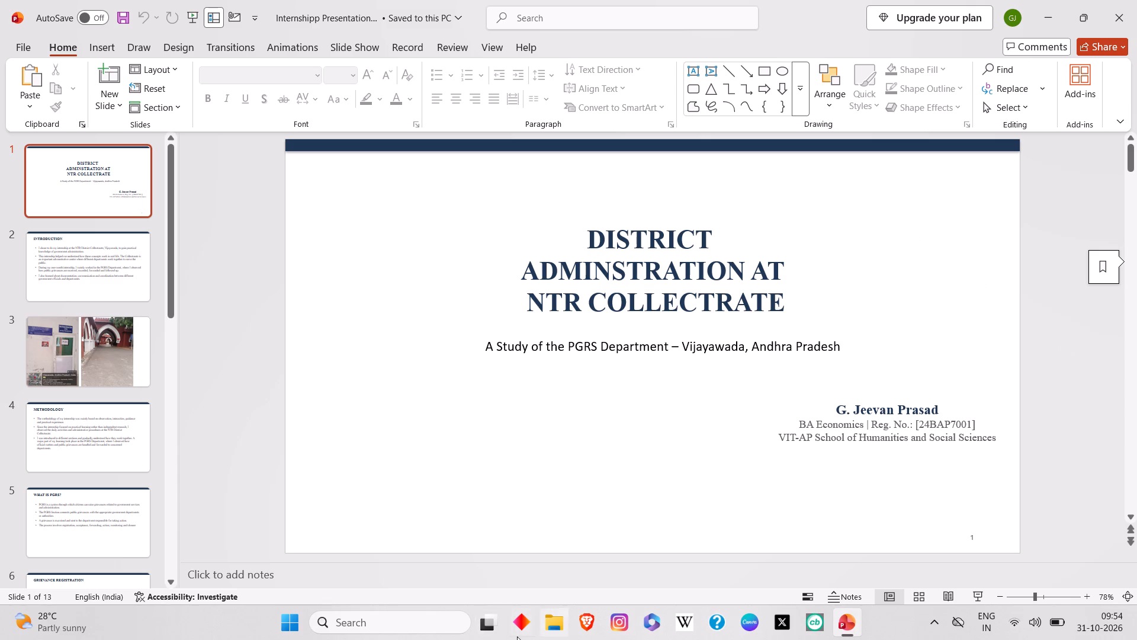
Put the computer to sleep with the presentation left open.
left_click(285, 625)
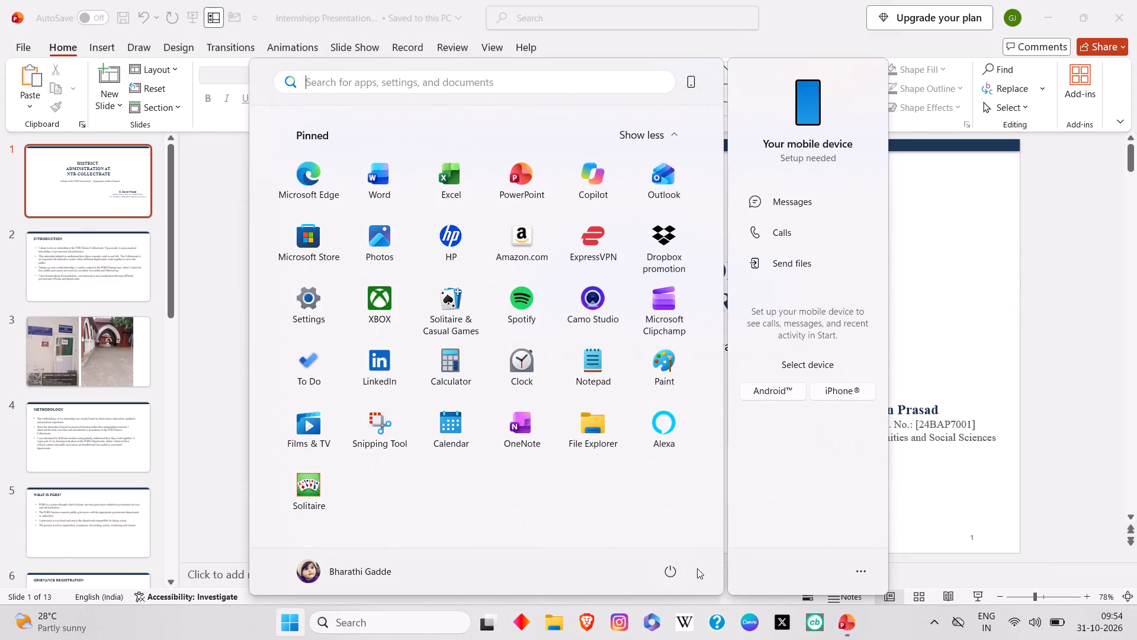
left_click(663, 570)
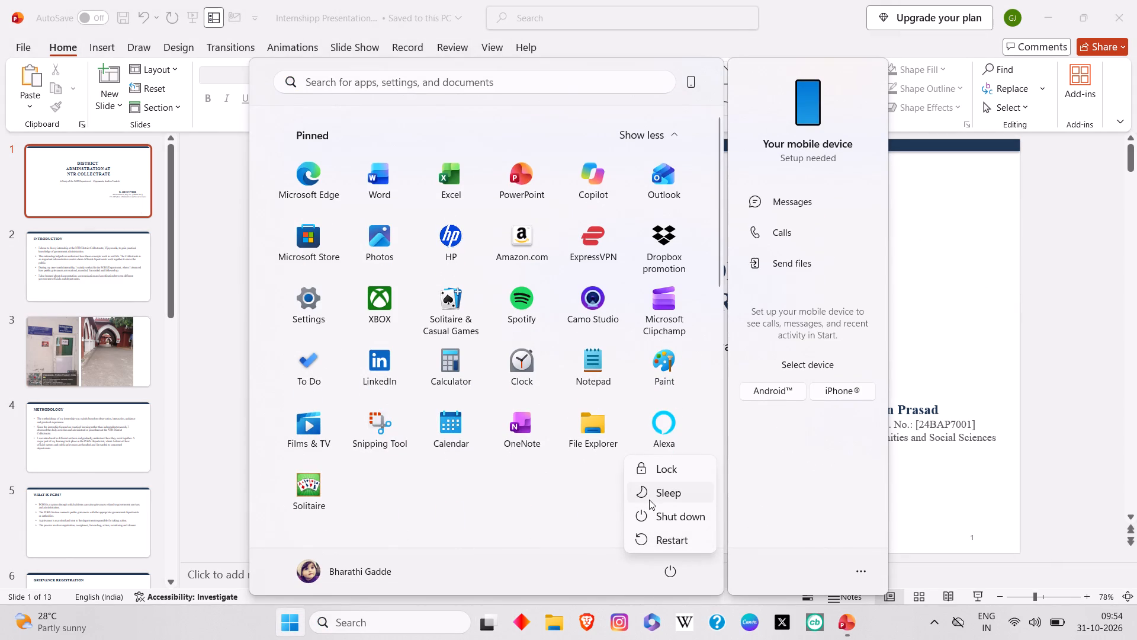
left_click(648, 496)
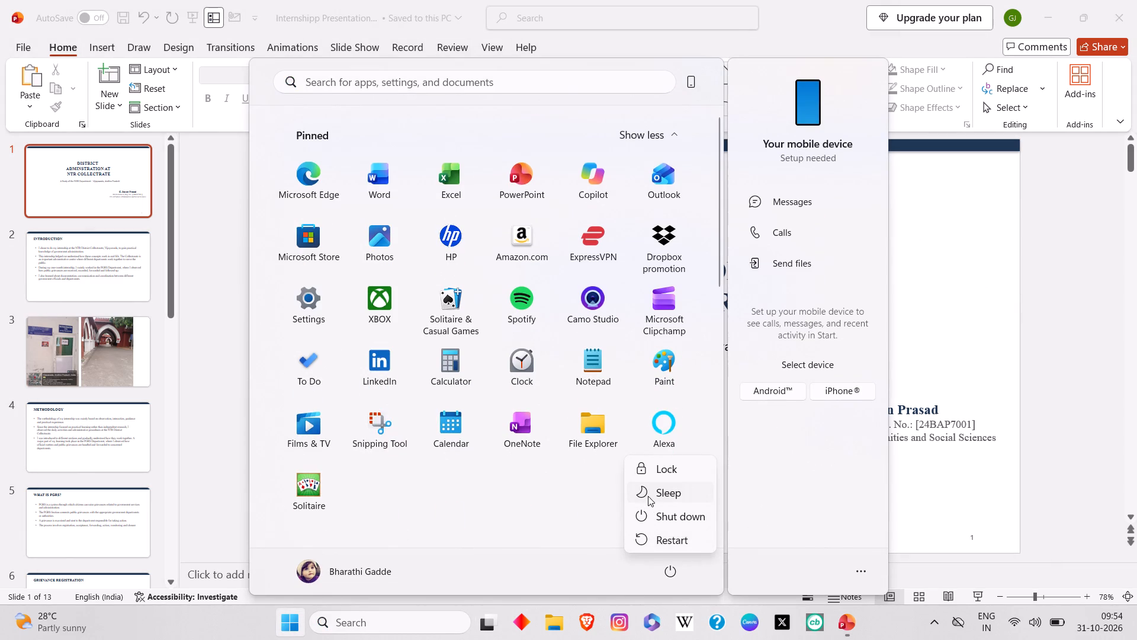
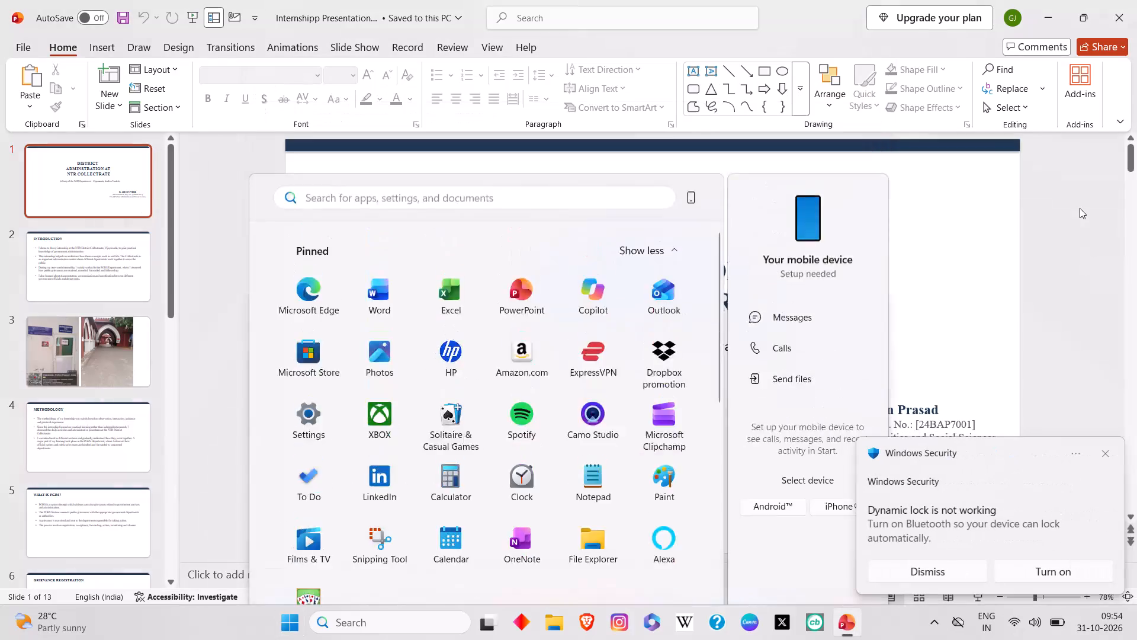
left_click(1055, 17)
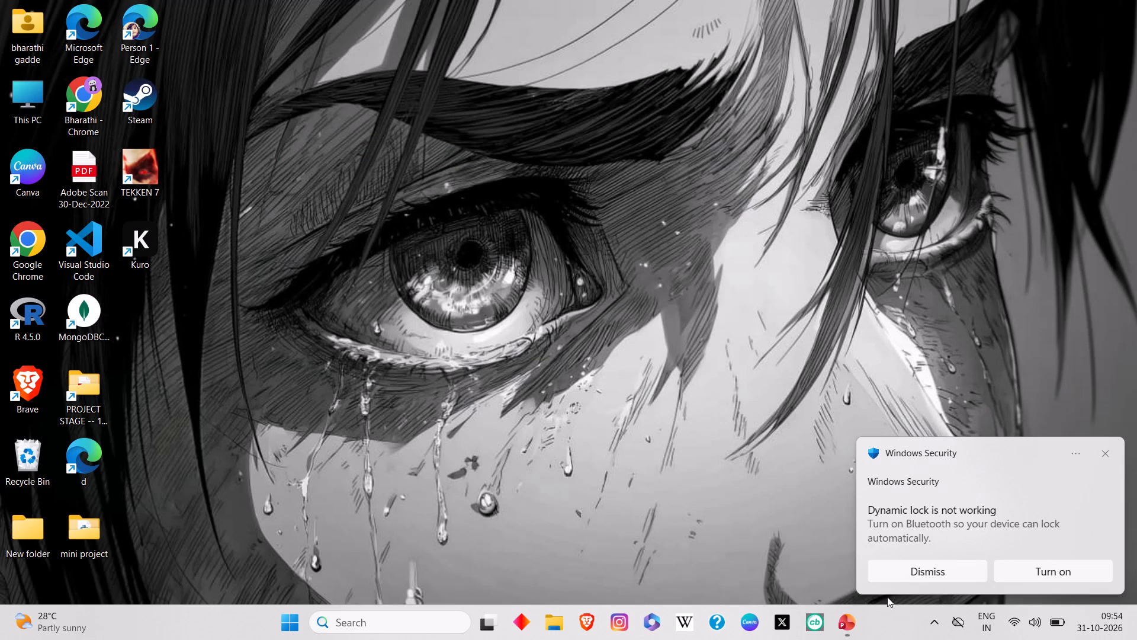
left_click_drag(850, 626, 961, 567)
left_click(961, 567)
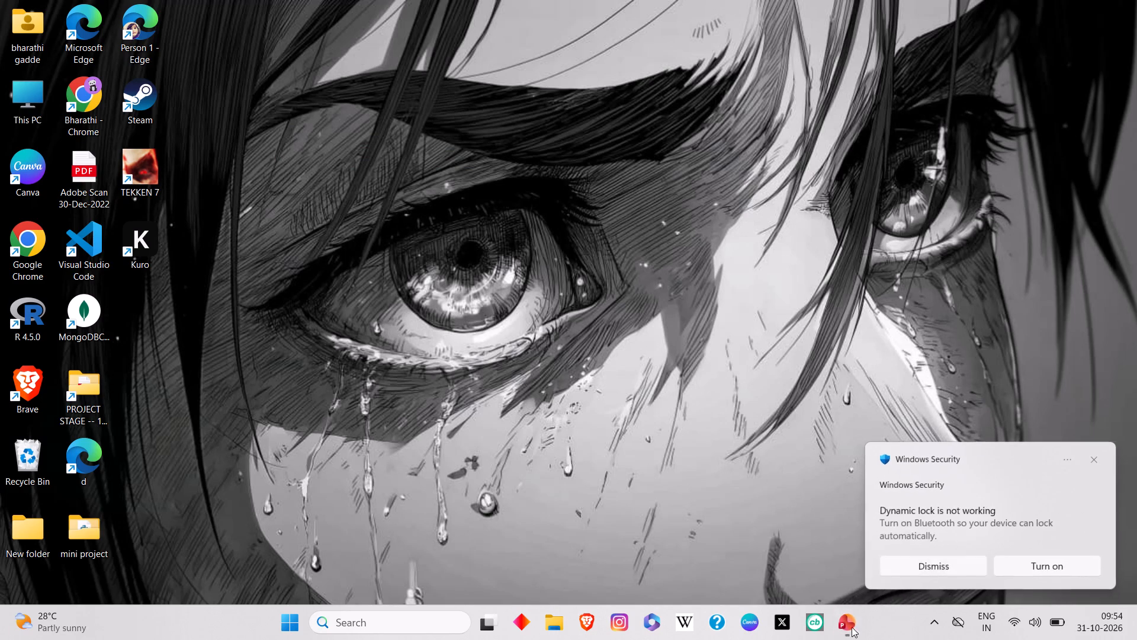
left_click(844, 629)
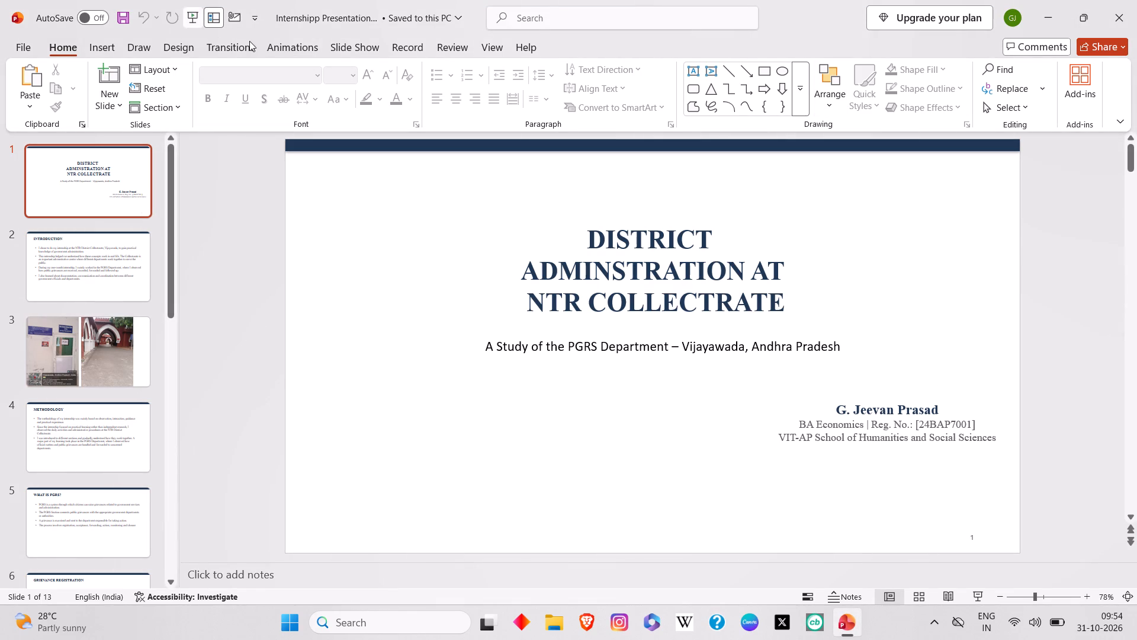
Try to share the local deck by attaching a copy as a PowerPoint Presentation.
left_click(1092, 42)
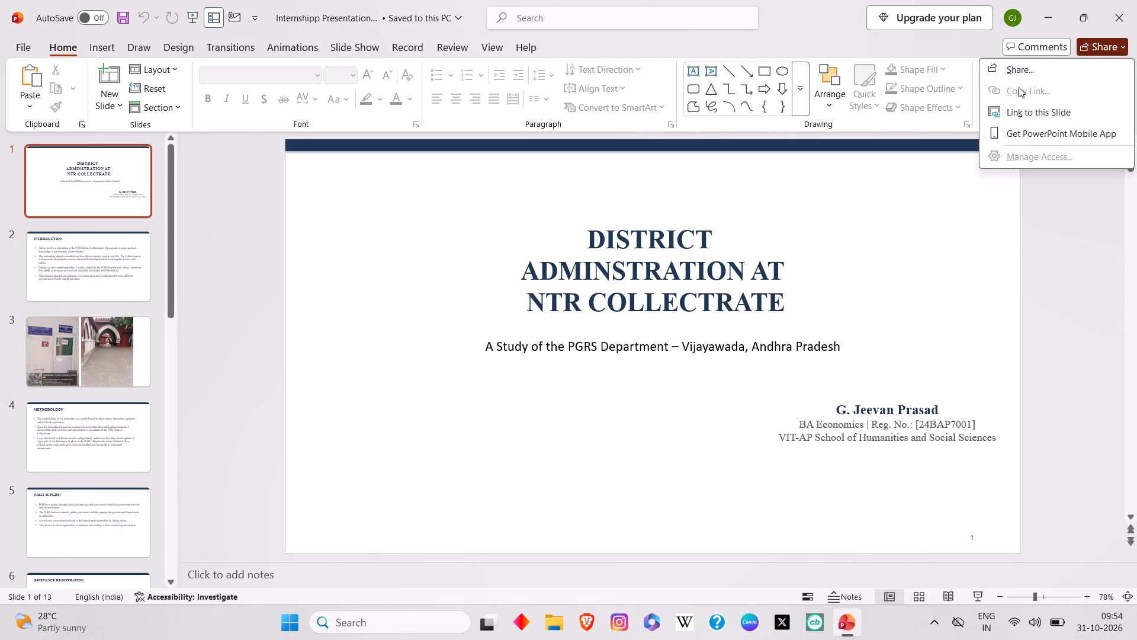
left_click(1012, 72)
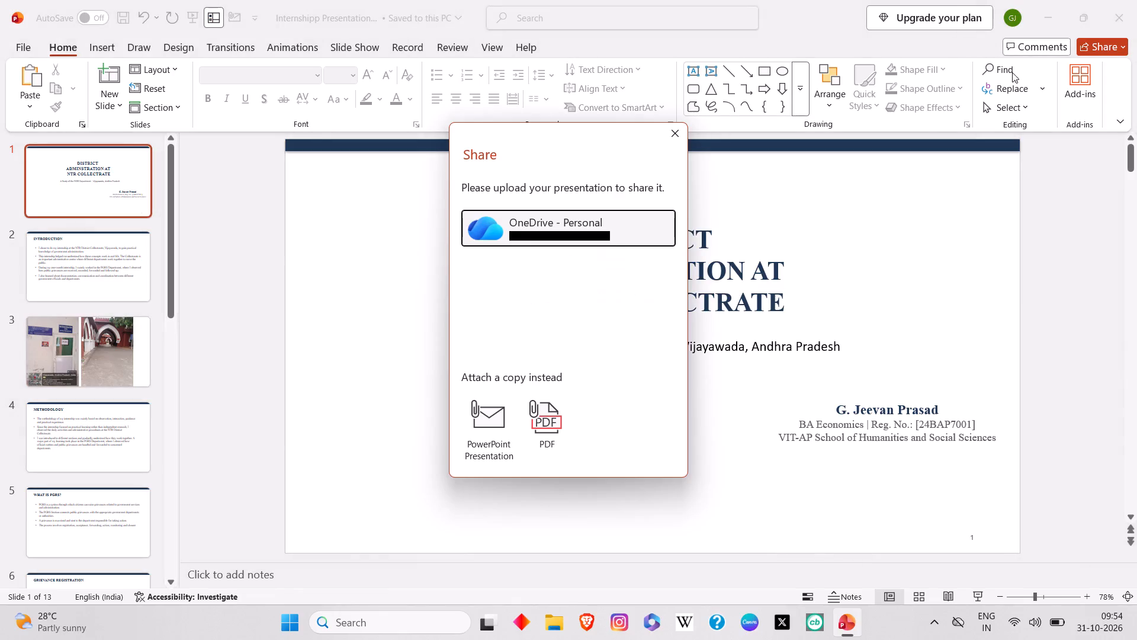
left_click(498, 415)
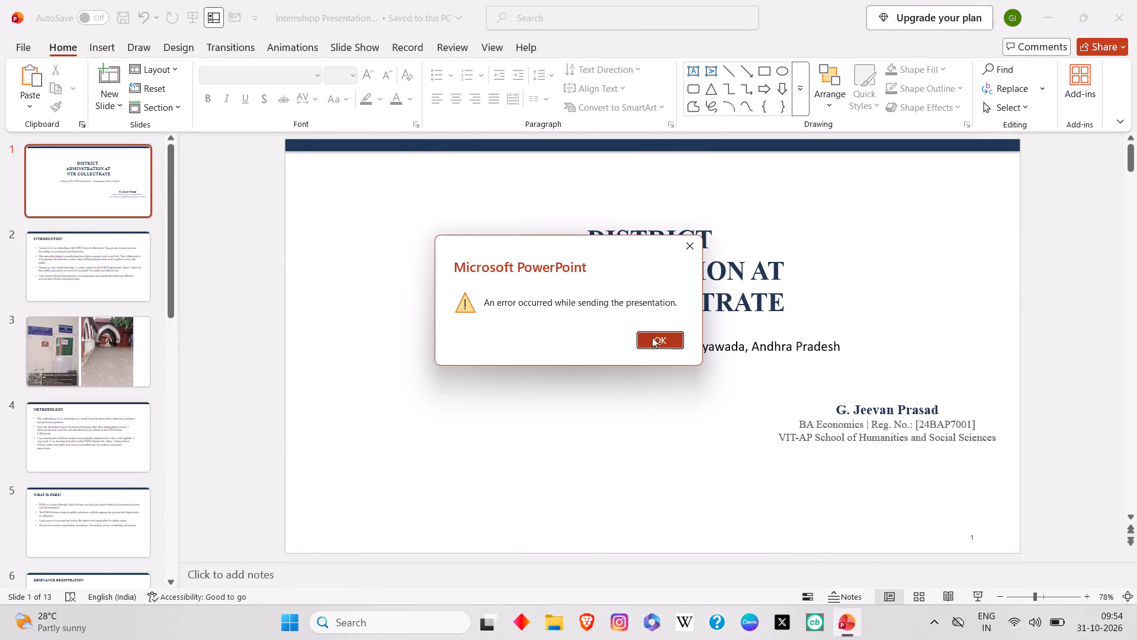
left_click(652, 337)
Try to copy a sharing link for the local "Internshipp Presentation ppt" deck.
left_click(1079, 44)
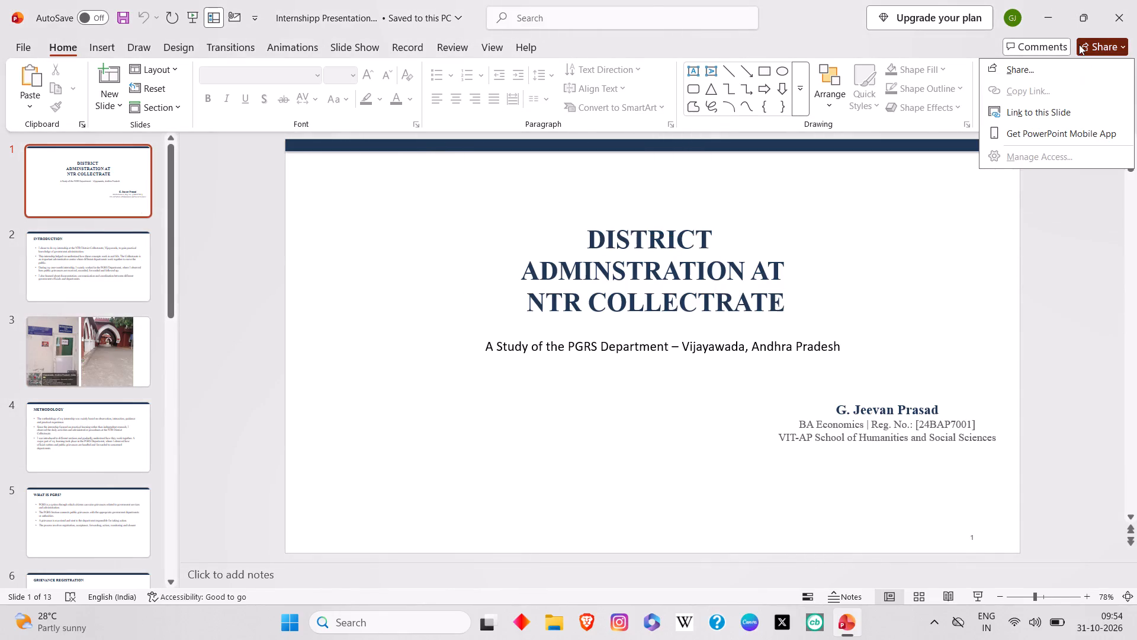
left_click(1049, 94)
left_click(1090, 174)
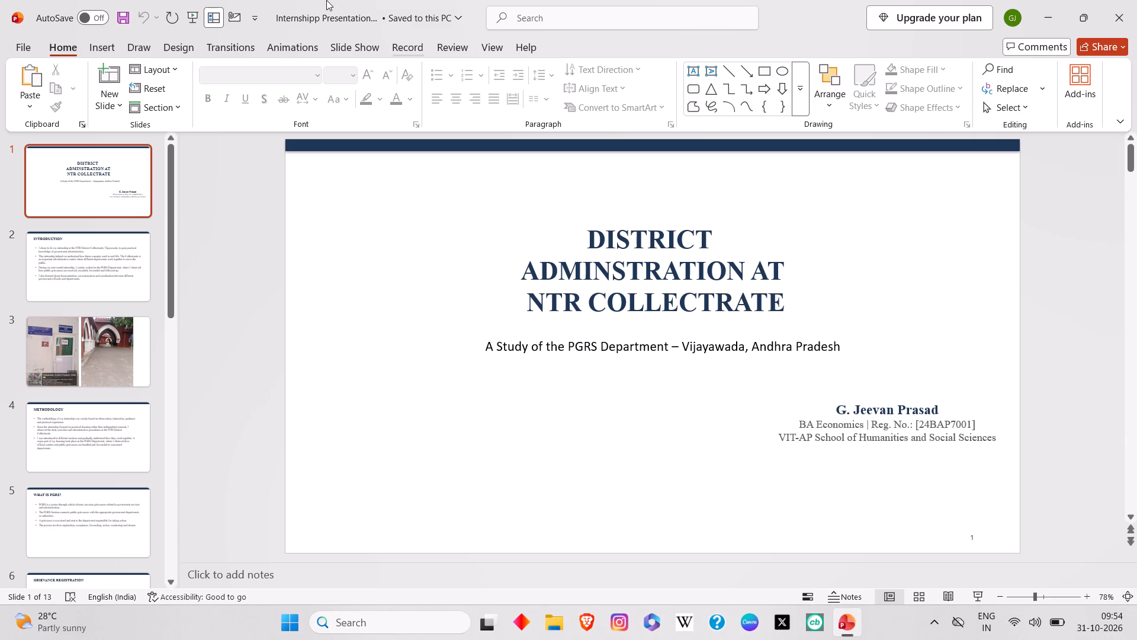
Check the local deck's file name, location and upload details.
left_click(406, 7)
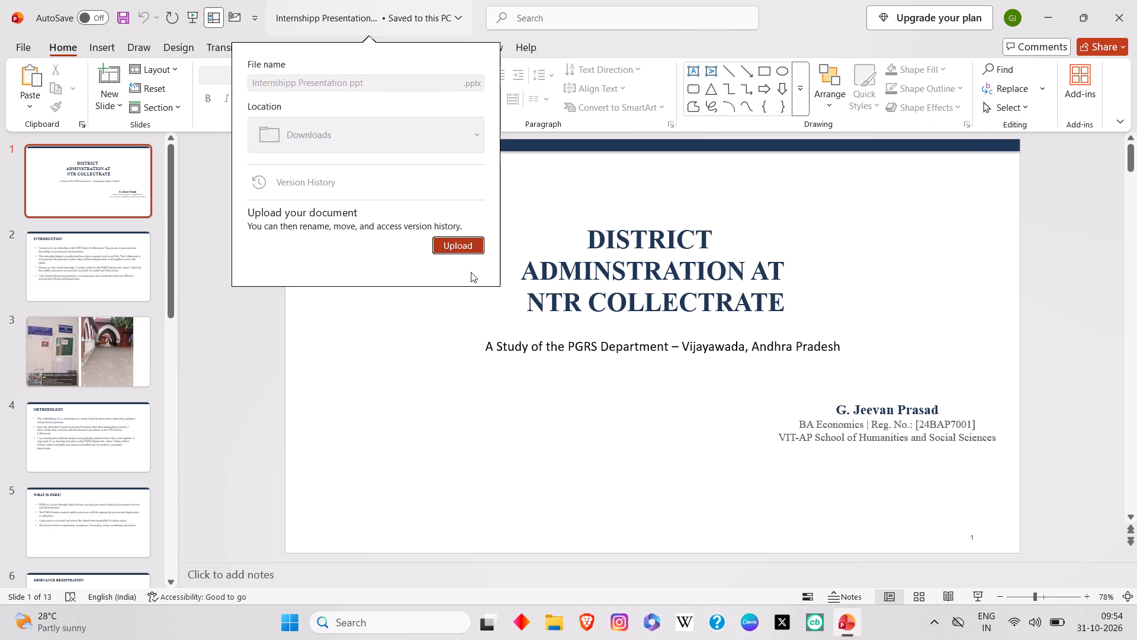
left_click(471, 272)
left_click(781, 211)
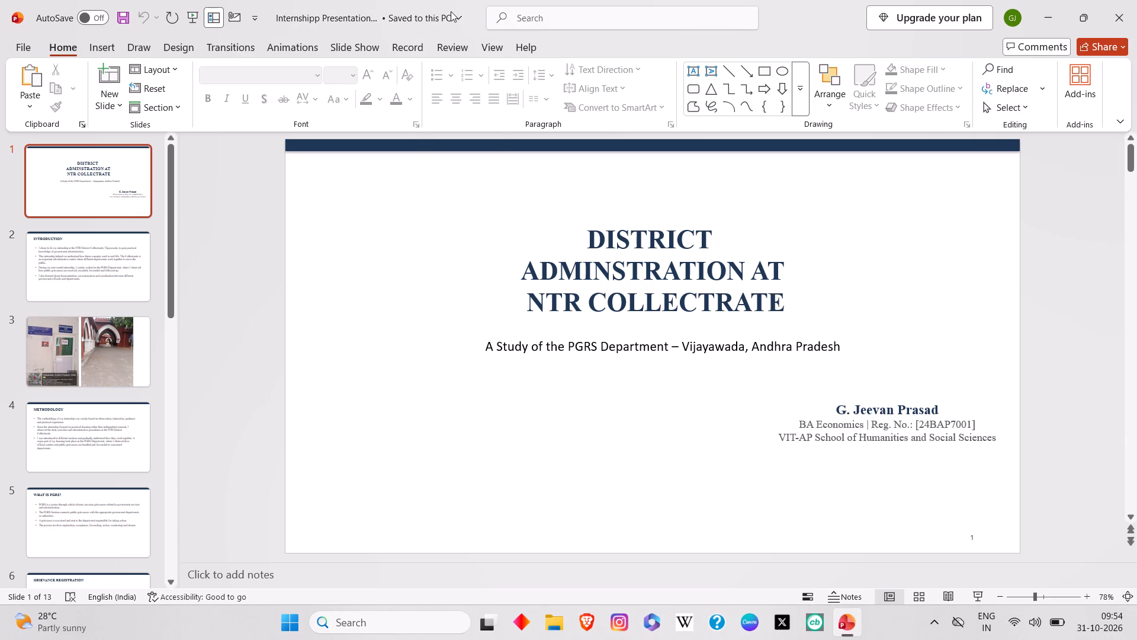
left_click(450, 11)
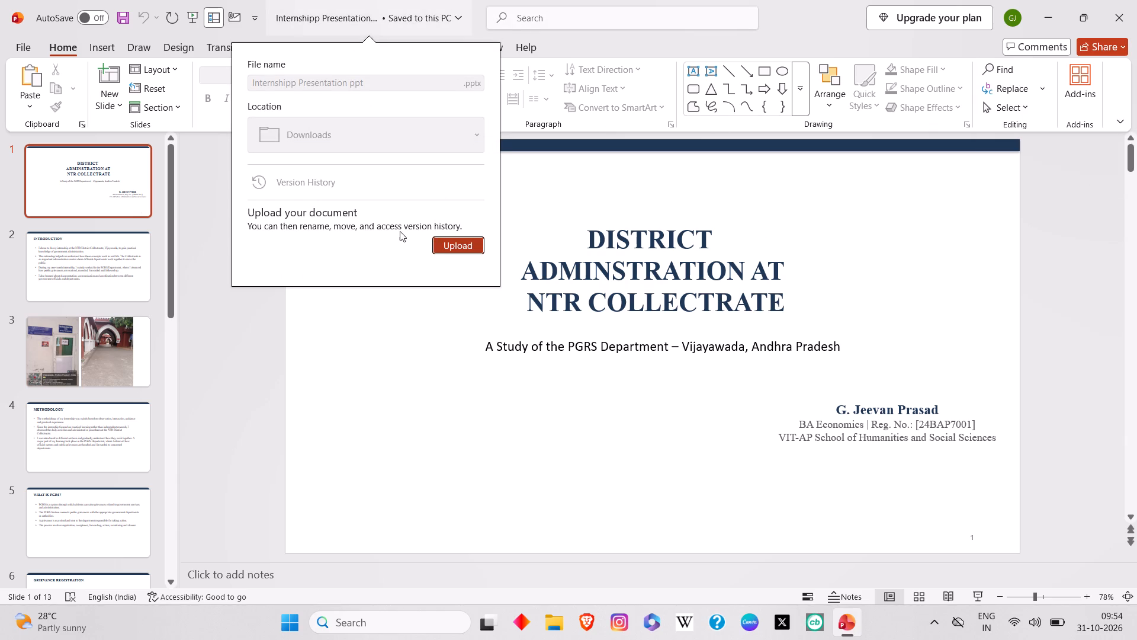
left_click(420, 356)
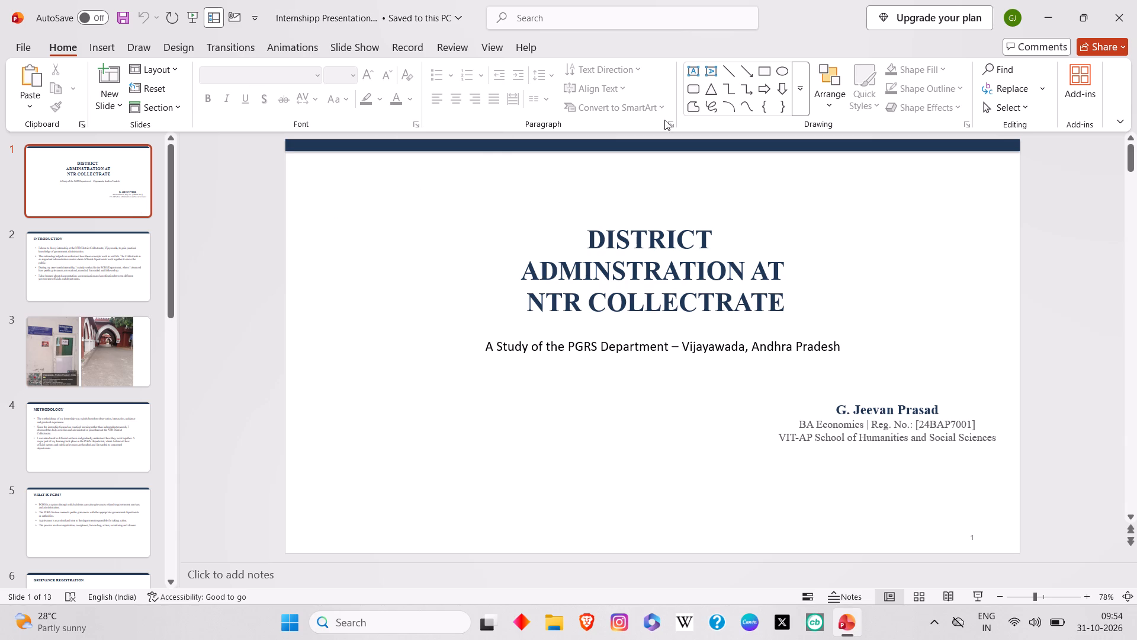
Open the OneDrive copy of "Internship Presentation ppt" and look through its slides, including the photo slide 3 and Personal Experience slide 11.
left_click(18, 48)
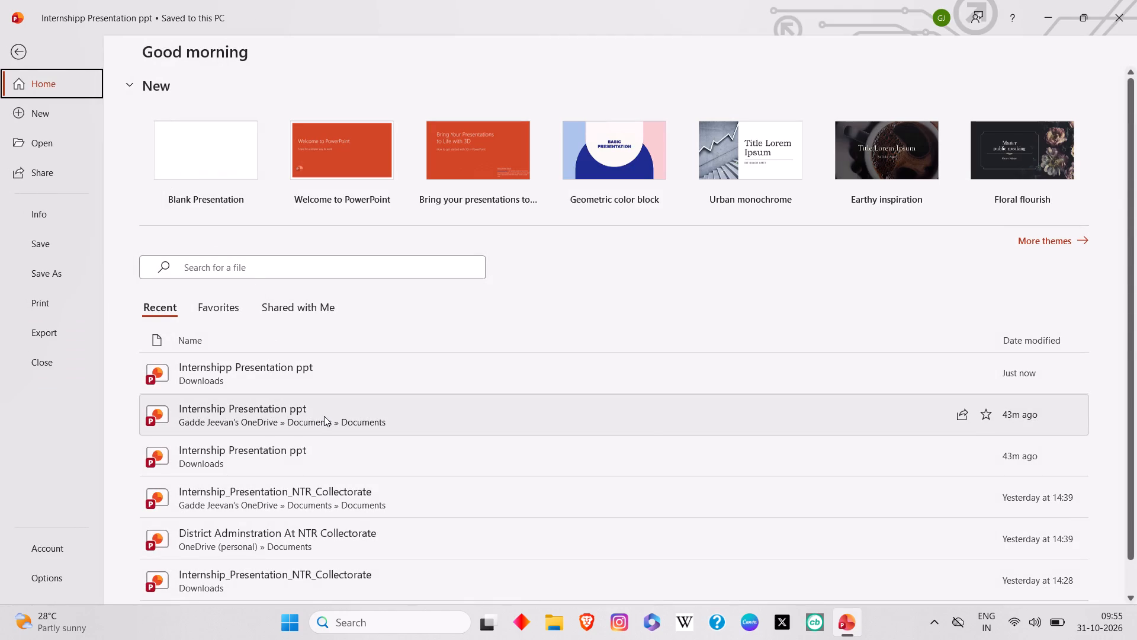
left_click(324, 416)
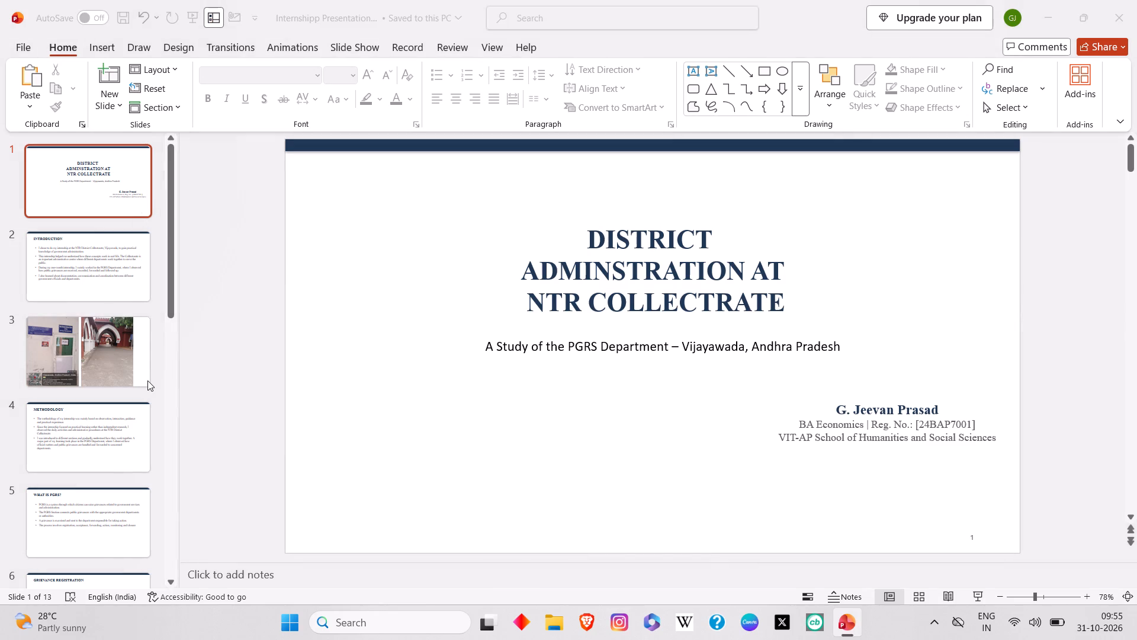
left_click(103, 350)
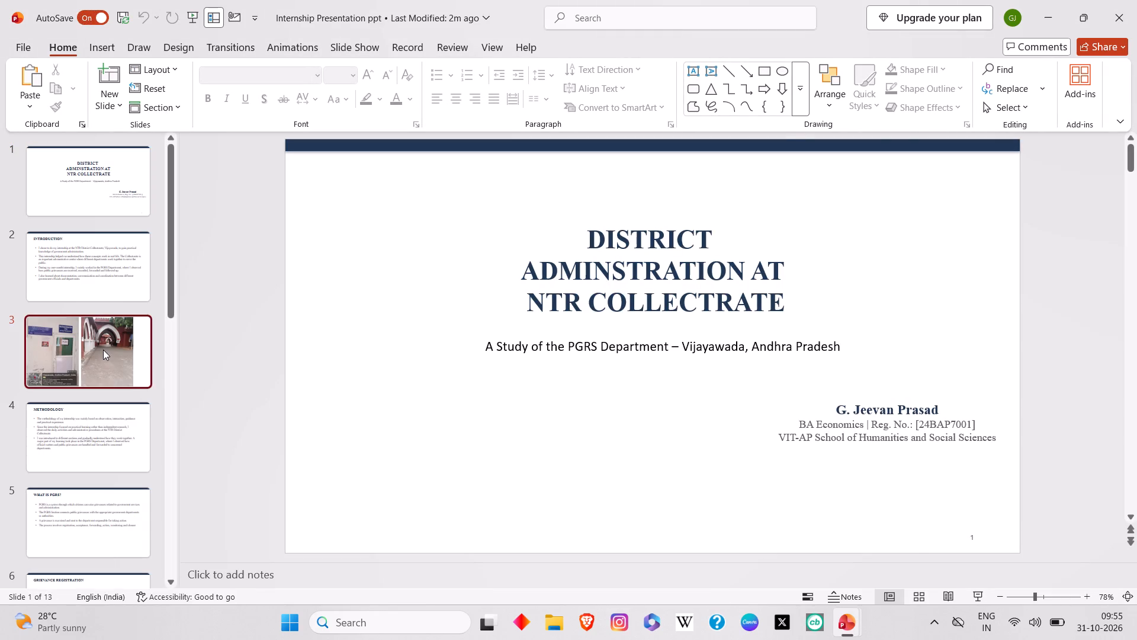
scroll(103, 350, "down", 10)
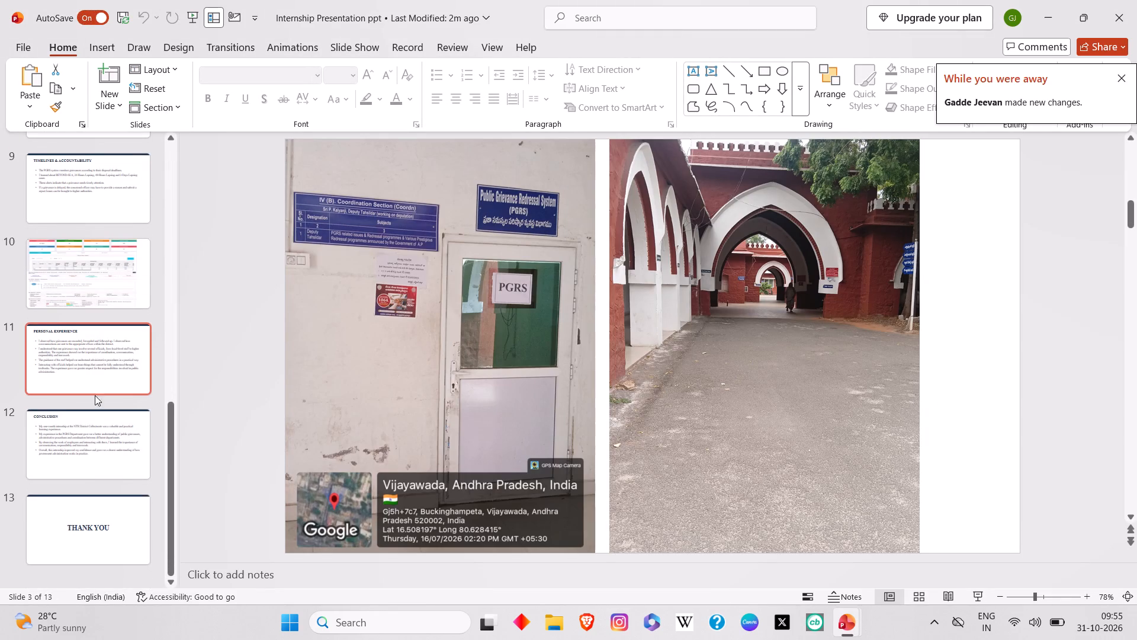
left_click(67, 446)
left_click(68, 367)
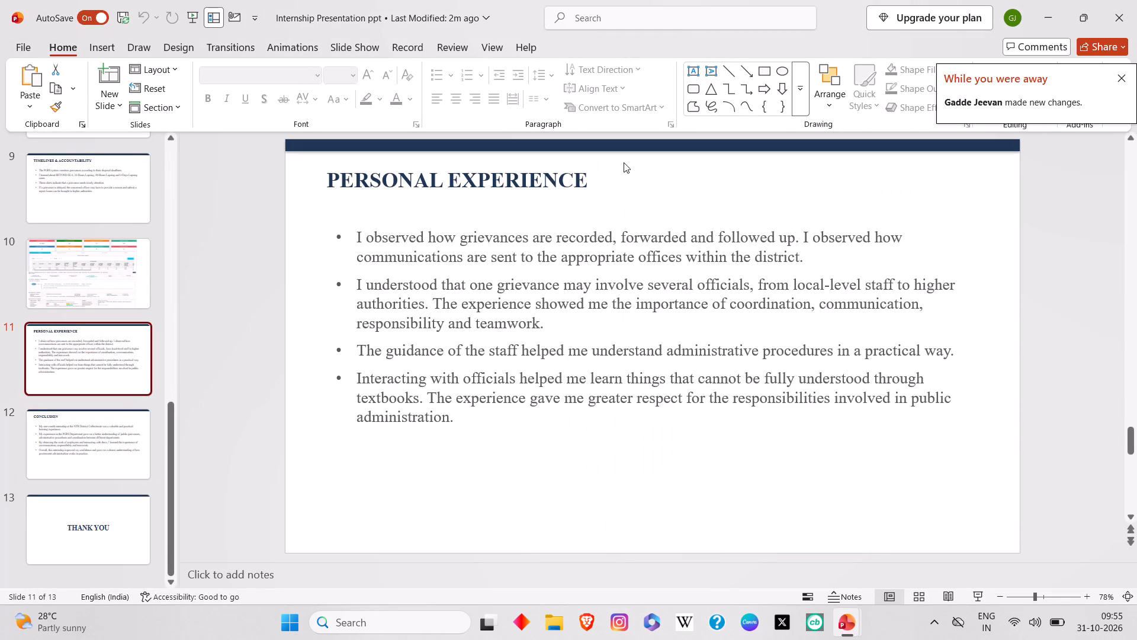
Copy a sharing link to the OneDrive presentation.
left_click(1093, 42)
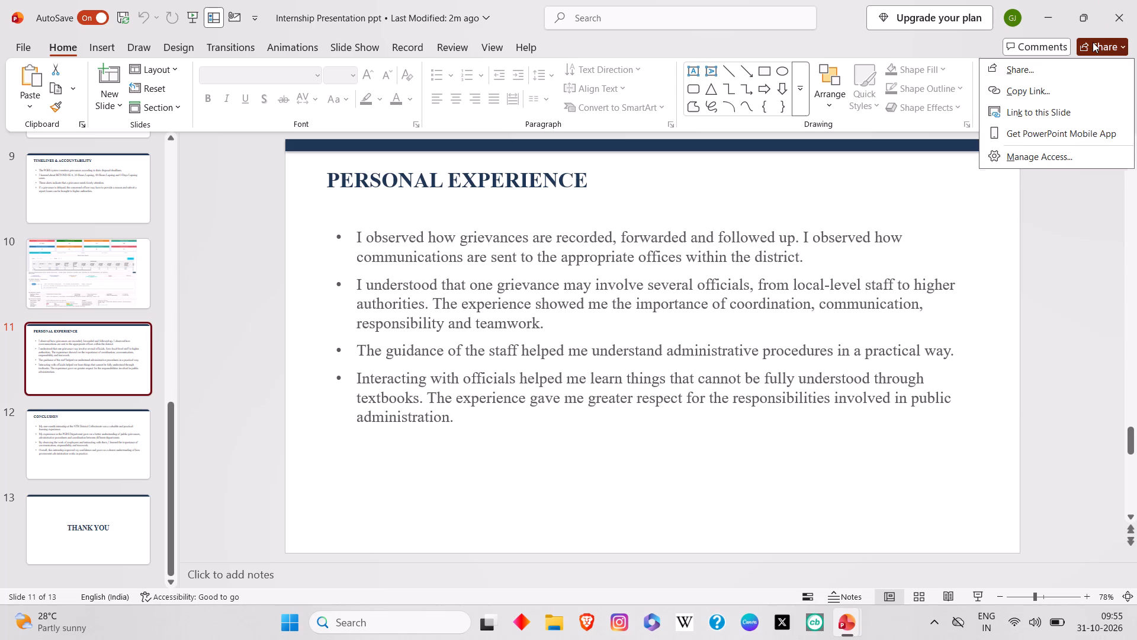
left_click(1034, 87)
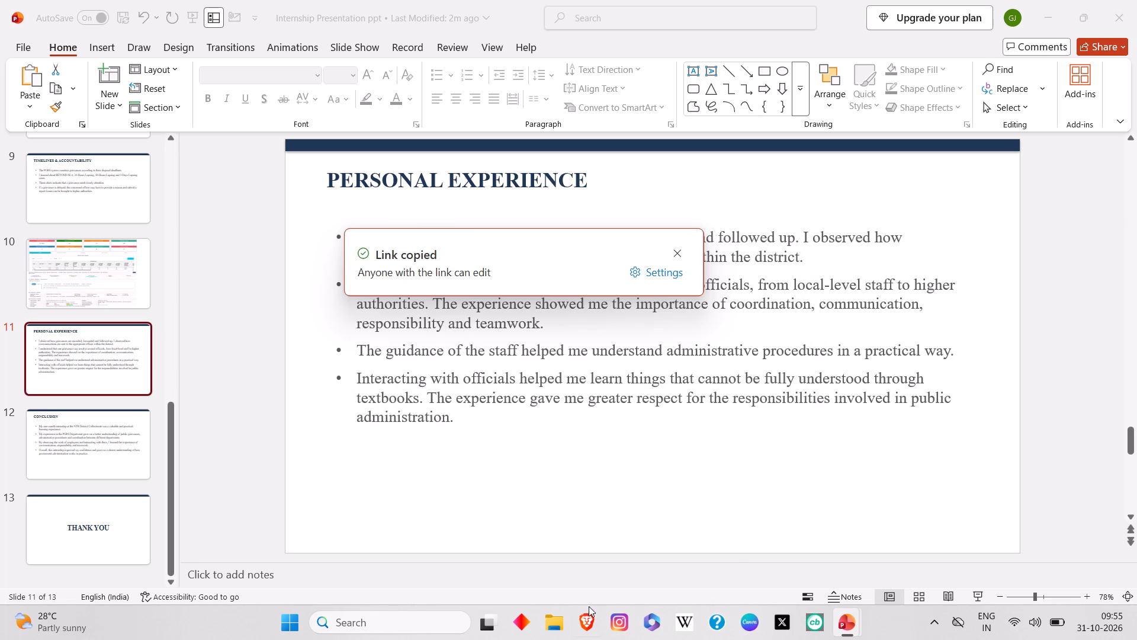
Search the computer for the WhatsApp app.
left_click(298, 619)
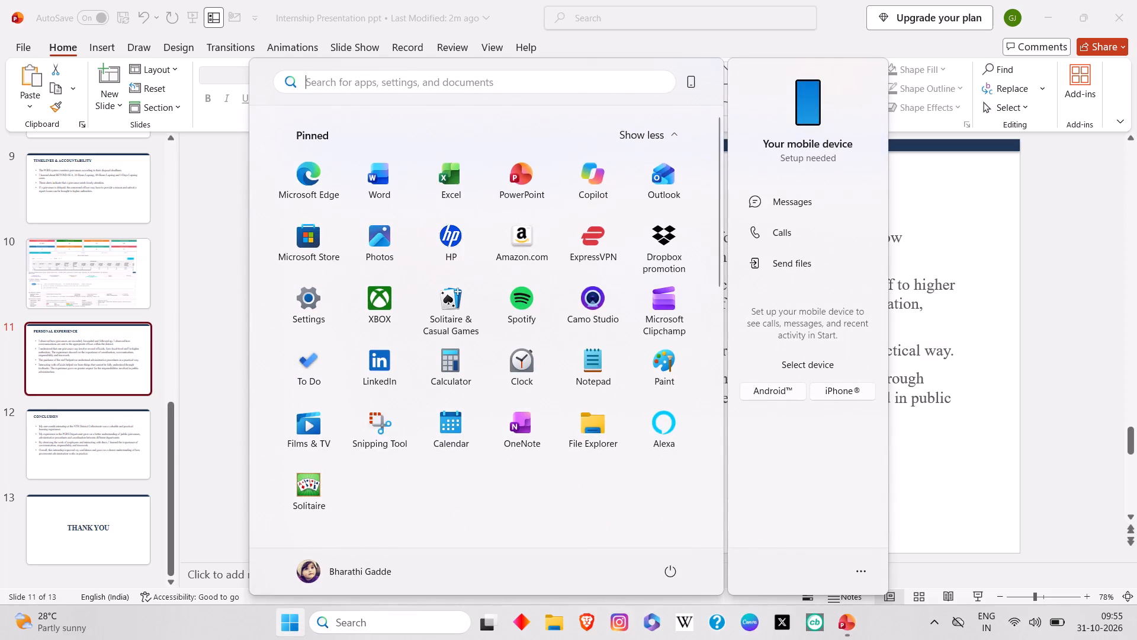
left_click(373, 630)
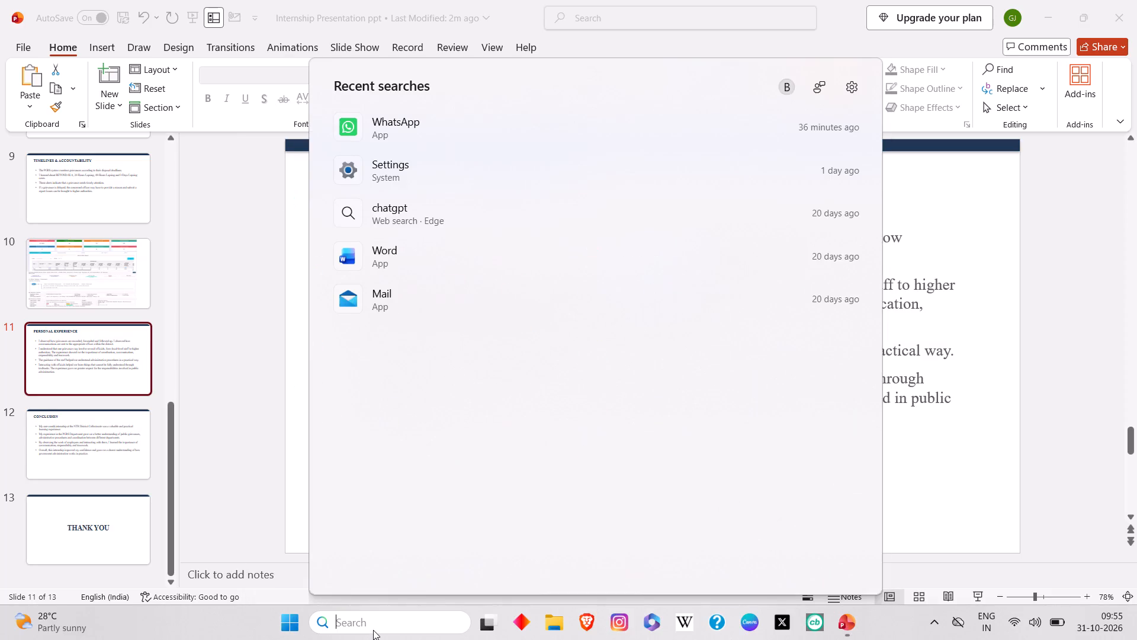
key("w")
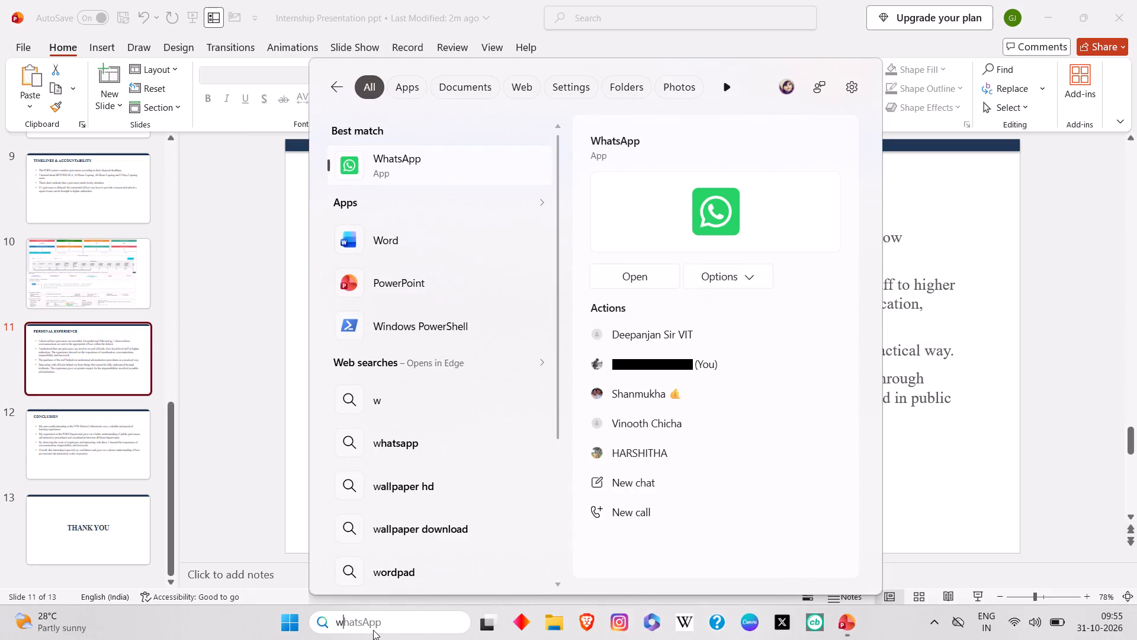
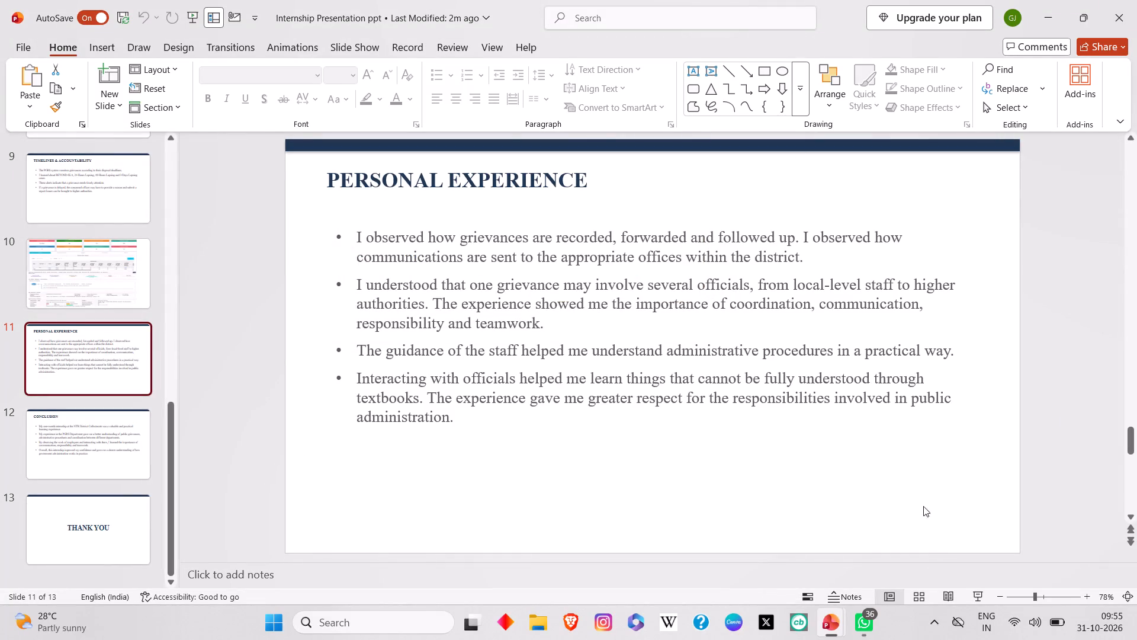
Close the OneDrive copy of the internship presentation.
left_click(1104, 15)
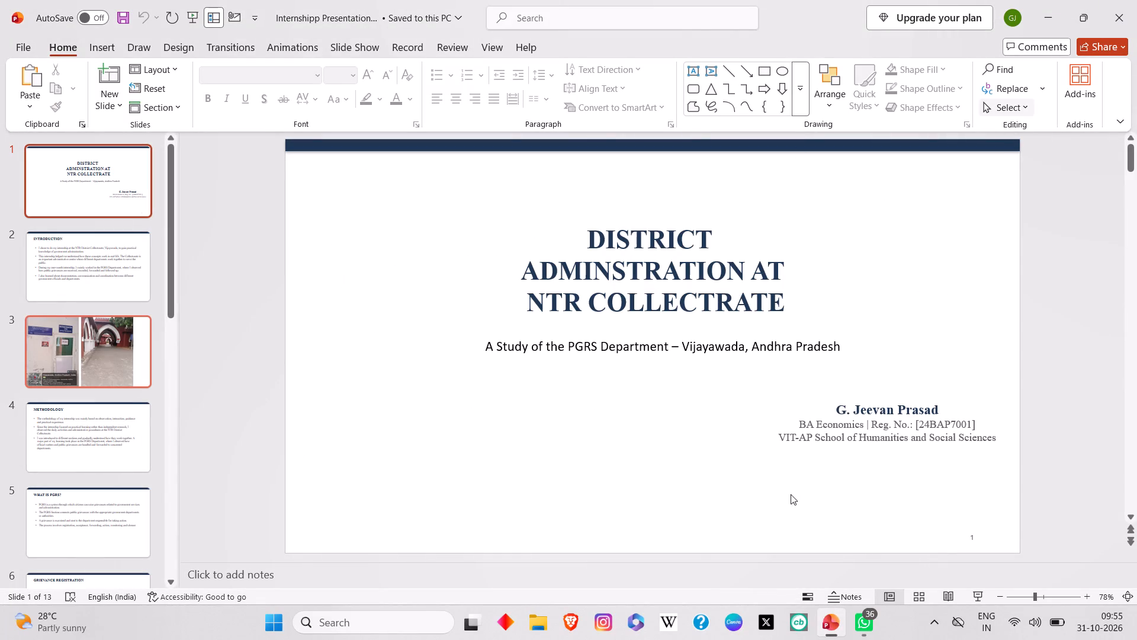
Look over the Introduction slide 2 and the photo slide 3 in the local copy of the presentation.
left_click(76, 300)
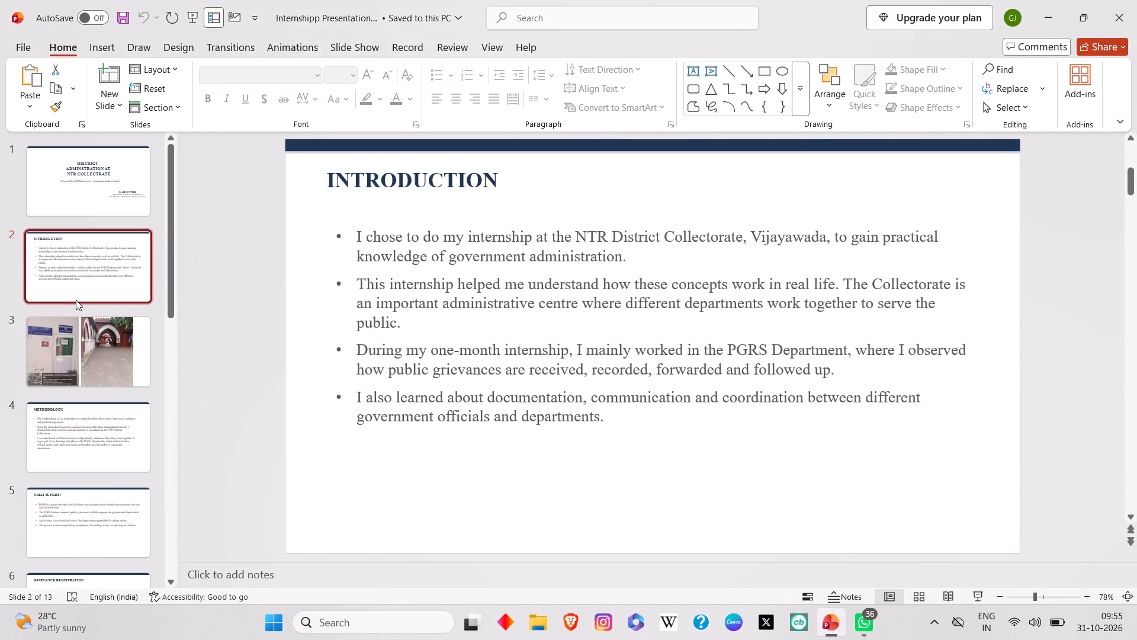
left_click(98, 350)
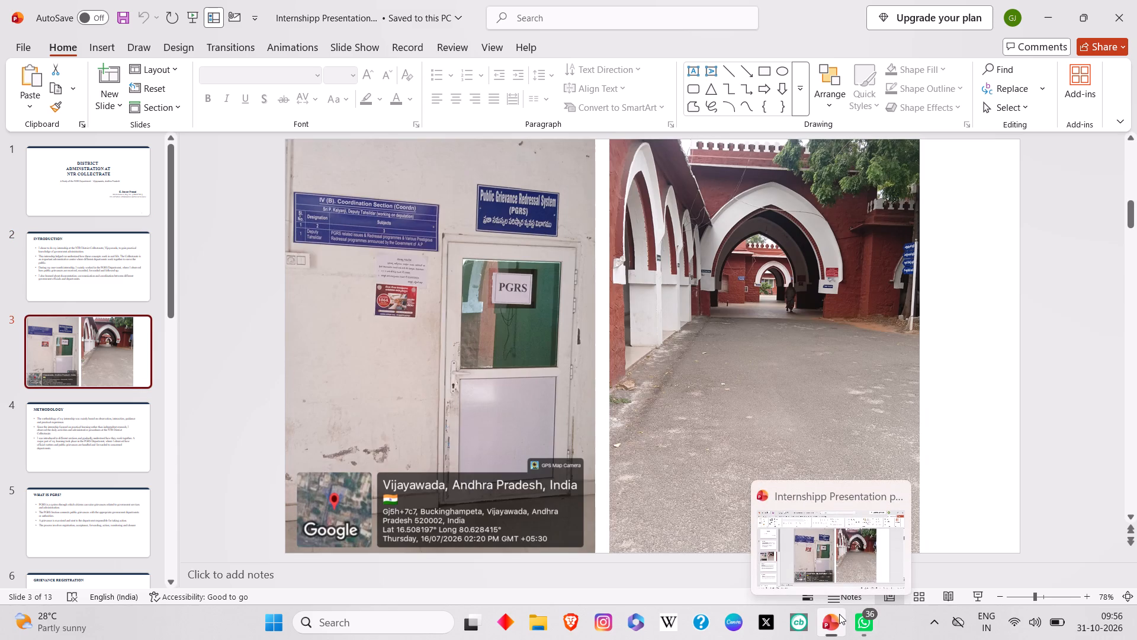
Put the computer to sleep.
left_click(277, 629)
left_click(664, 576)
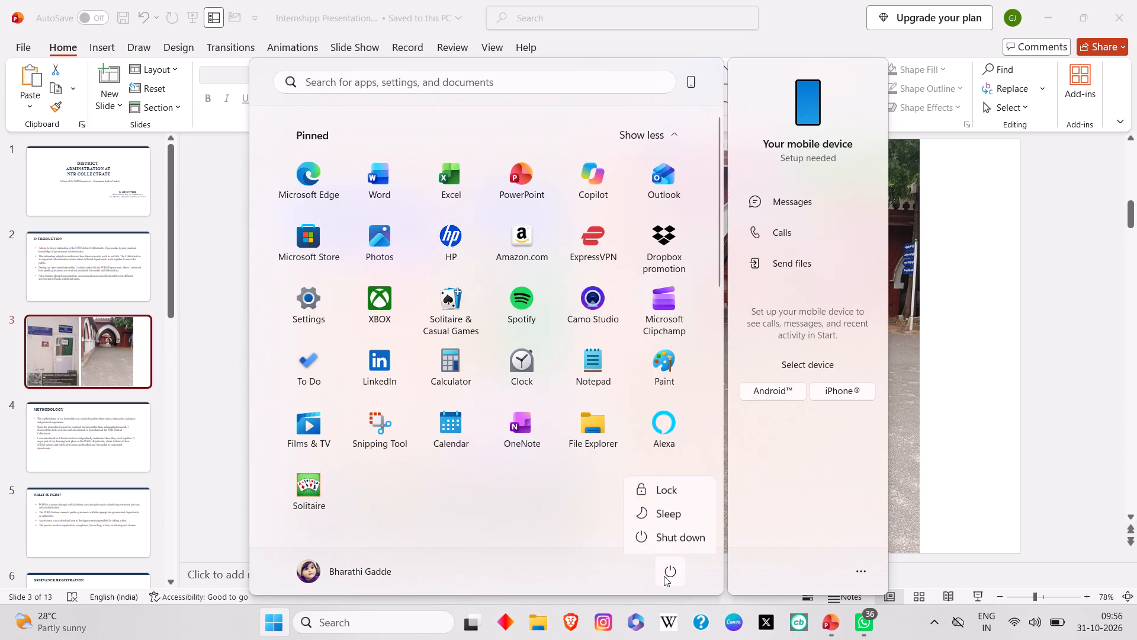
left_click(672, 489)
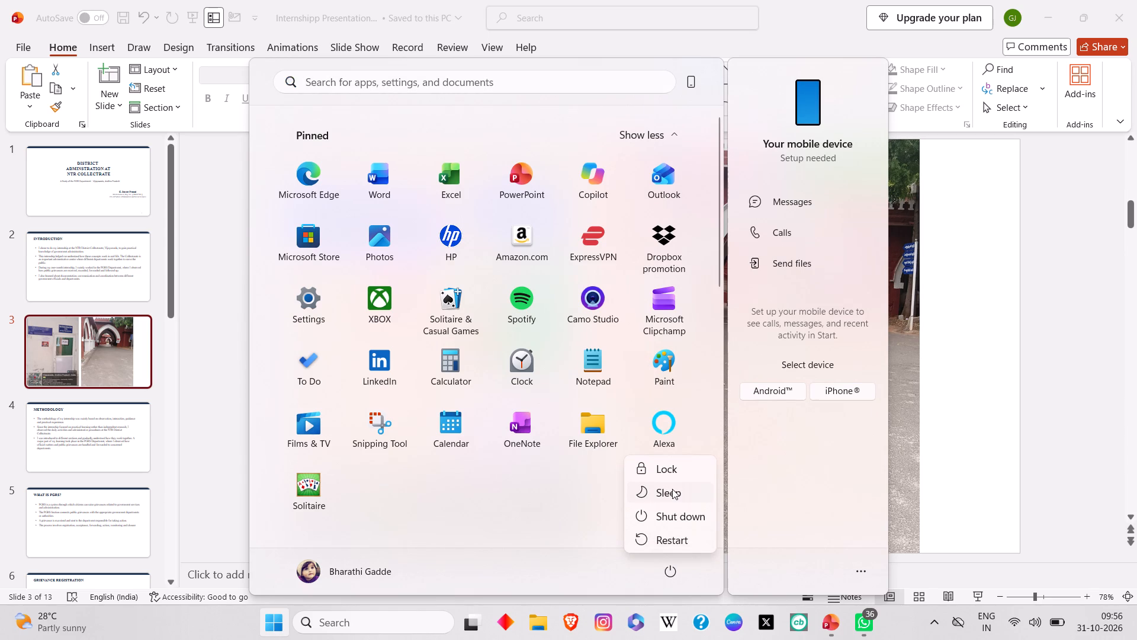